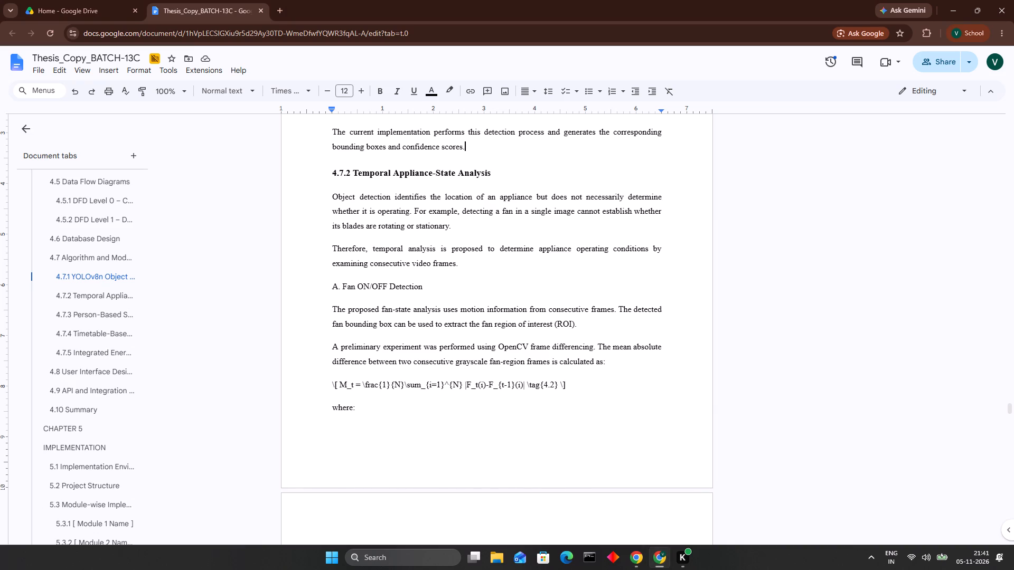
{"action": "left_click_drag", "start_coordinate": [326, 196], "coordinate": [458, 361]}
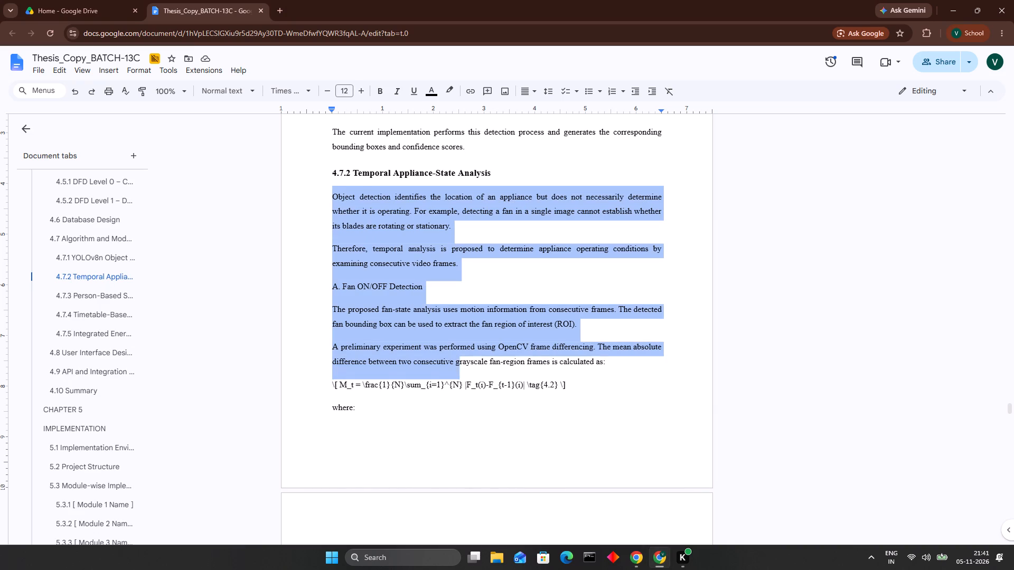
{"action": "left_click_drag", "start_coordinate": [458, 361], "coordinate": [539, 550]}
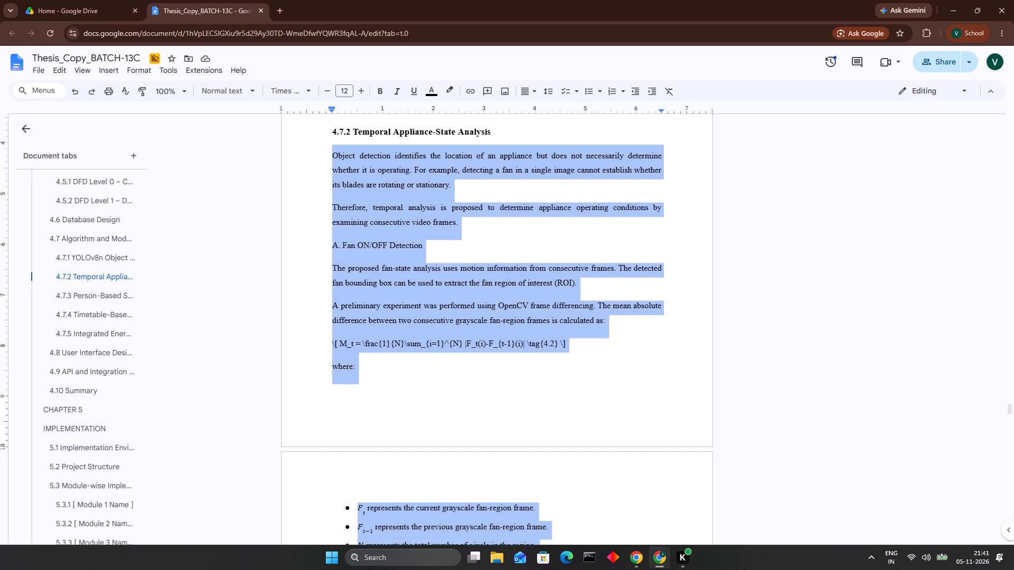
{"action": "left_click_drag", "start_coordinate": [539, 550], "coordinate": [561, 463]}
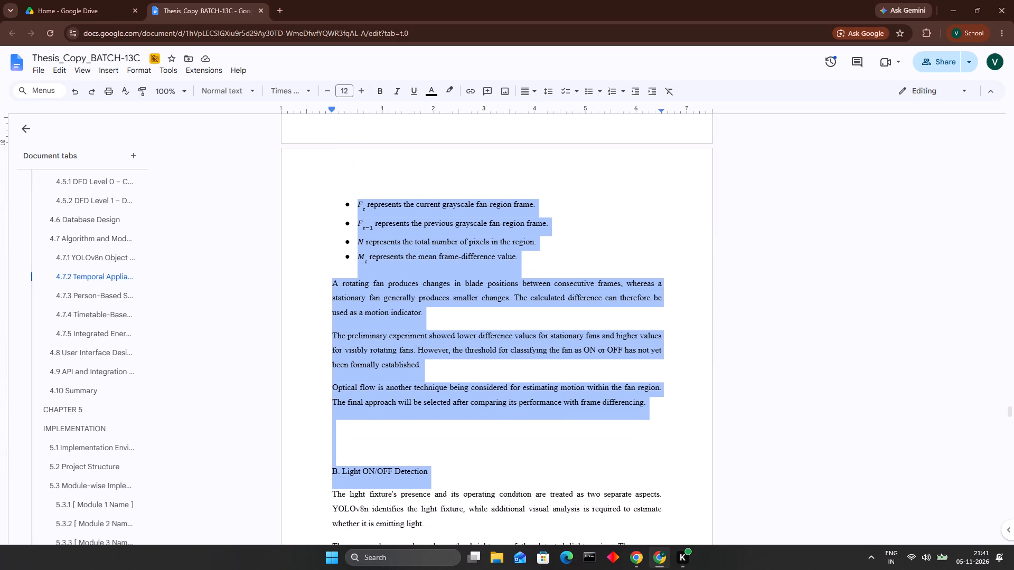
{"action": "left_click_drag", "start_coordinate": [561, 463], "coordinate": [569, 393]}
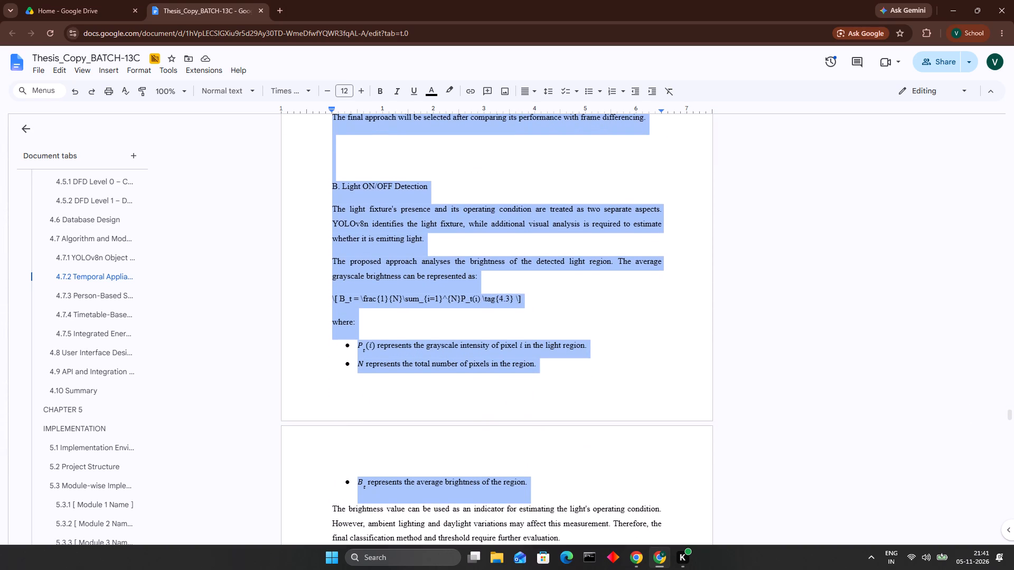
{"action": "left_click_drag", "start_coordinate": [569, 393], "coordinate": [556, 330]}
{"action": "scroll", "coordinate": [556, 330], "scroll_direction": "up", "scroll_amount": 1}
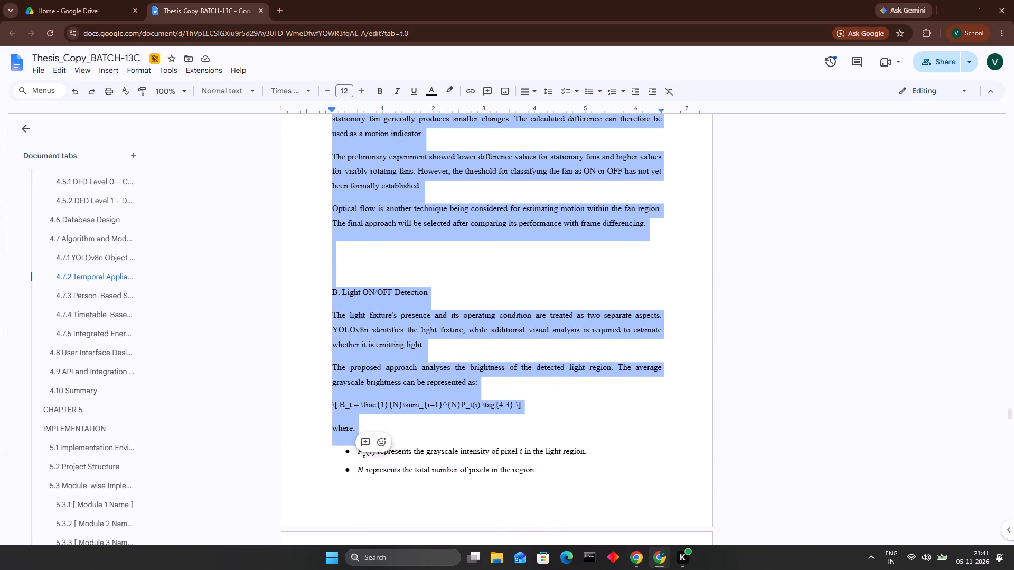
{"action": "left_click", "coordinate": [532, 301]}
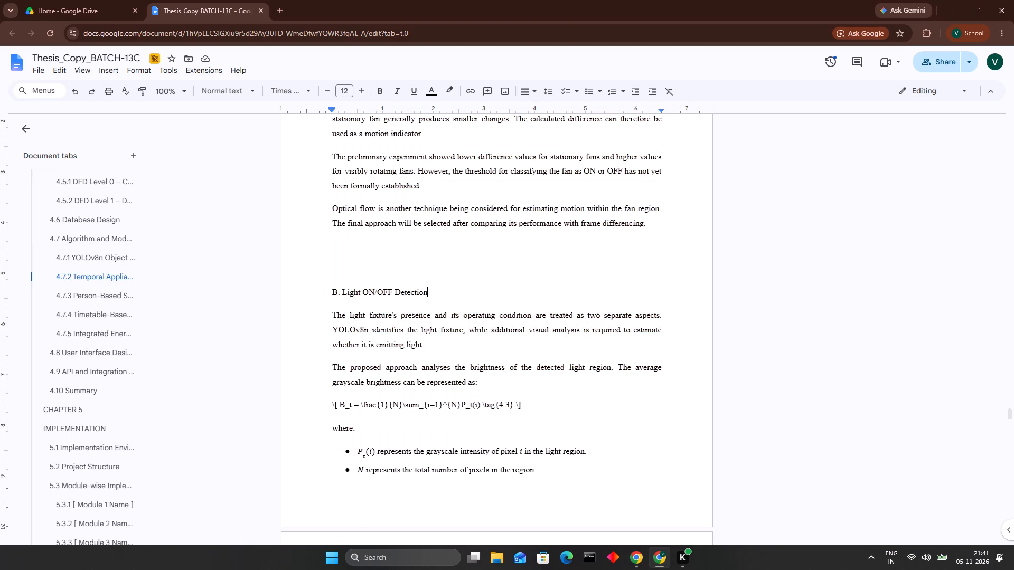
Replace the original 4.7.2 body text, from below its heading to just before heading 4.7.3, with the copied condensed version.
{"action": "scroll", "coordinate": [532, 301], "scroll_direction": "down", "scroll_amount": 3}
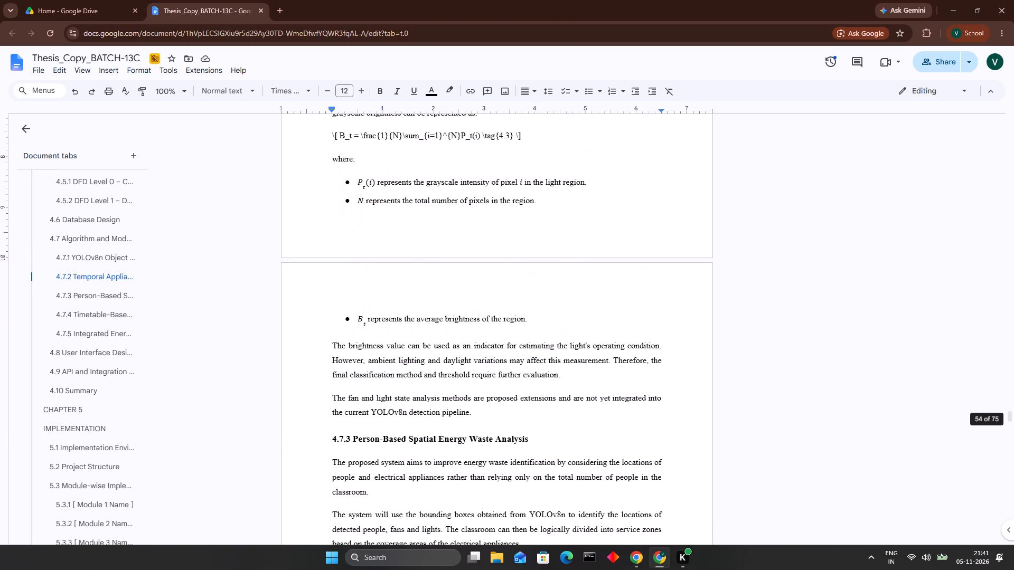
{"action": "left_click_drag", "start_coordinate": [485, 411], "coordinate": [307, 170]}
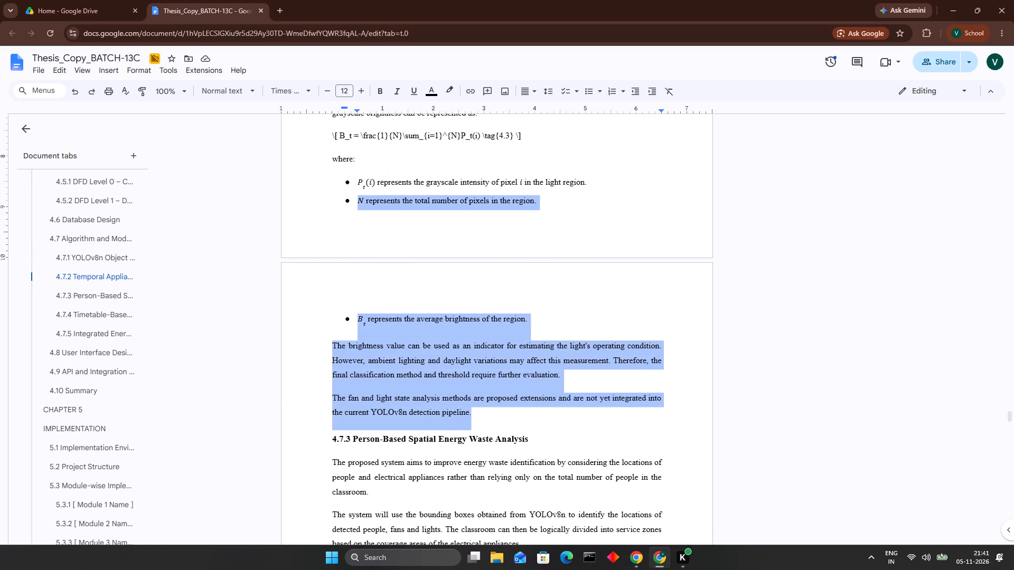
{"action": "left_click_drag", "start_coordinate": [307, 170], "coordinate": [321, 115]}
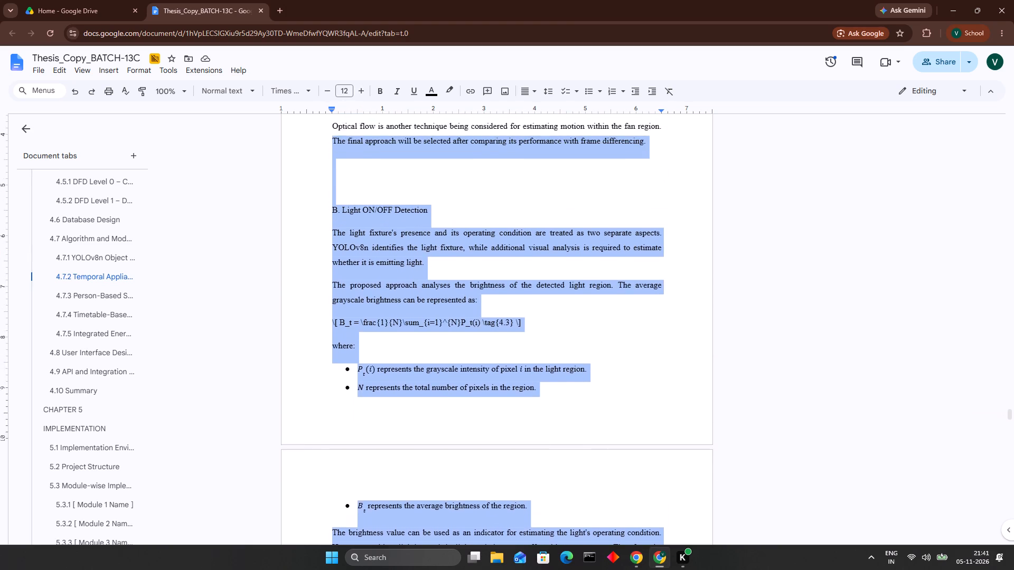
{"action": "left_click_drag", "start_coordinate": [321, 115], "coordinate": [307, 174]}
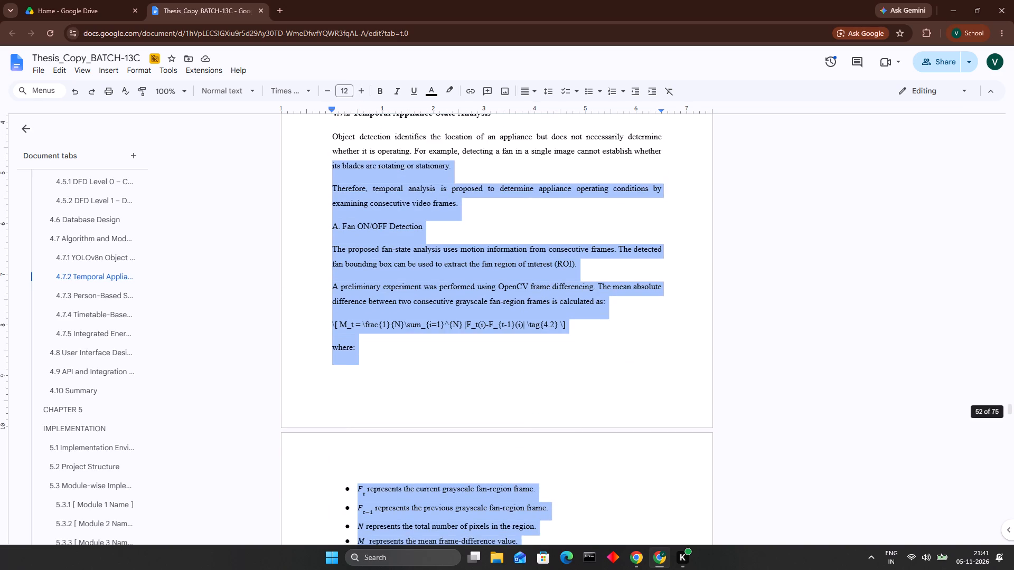
{"action": "left_click_drag", "start_coordinate": [307, 174], "coordinate": [331, 141]}
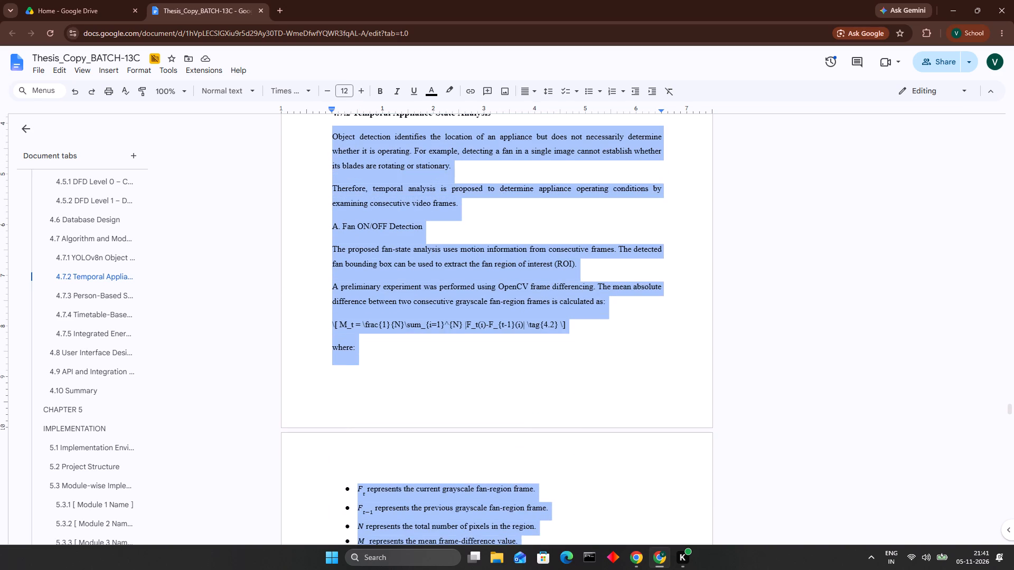
{"action": "left_click_drag", "start_coordinate": [331, 141], "coordinate": [332, 136]}
{"action": "scroll", "coordinate": [332, 136], "scroll_direction": "up", "scroll_amount": 1}
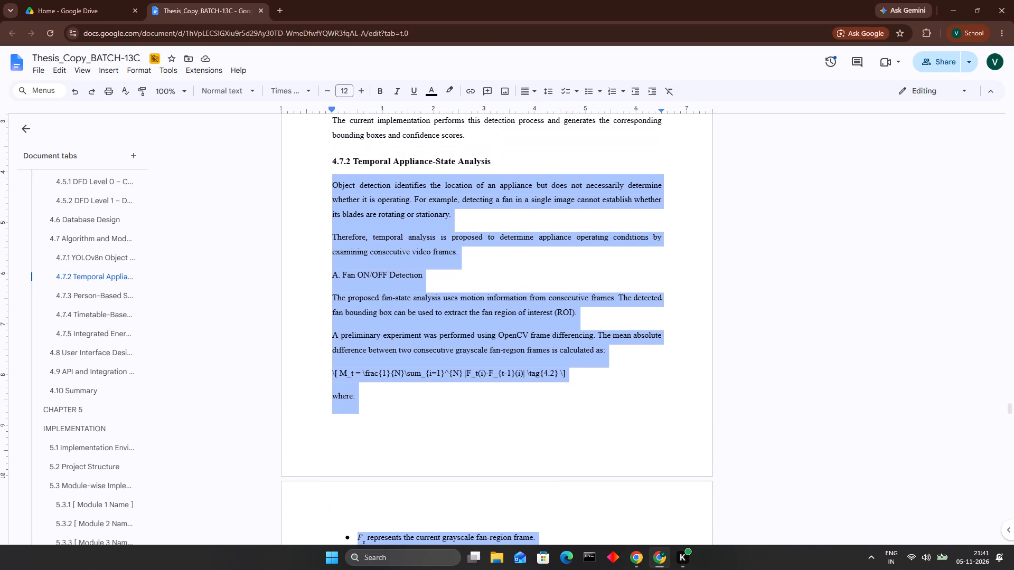
{"action": "key", "text": "ctrl+v"}
{"action": "scroll", "coordinate": [402, 198], "scroll_direction": "up", "scroll_amount": 3}
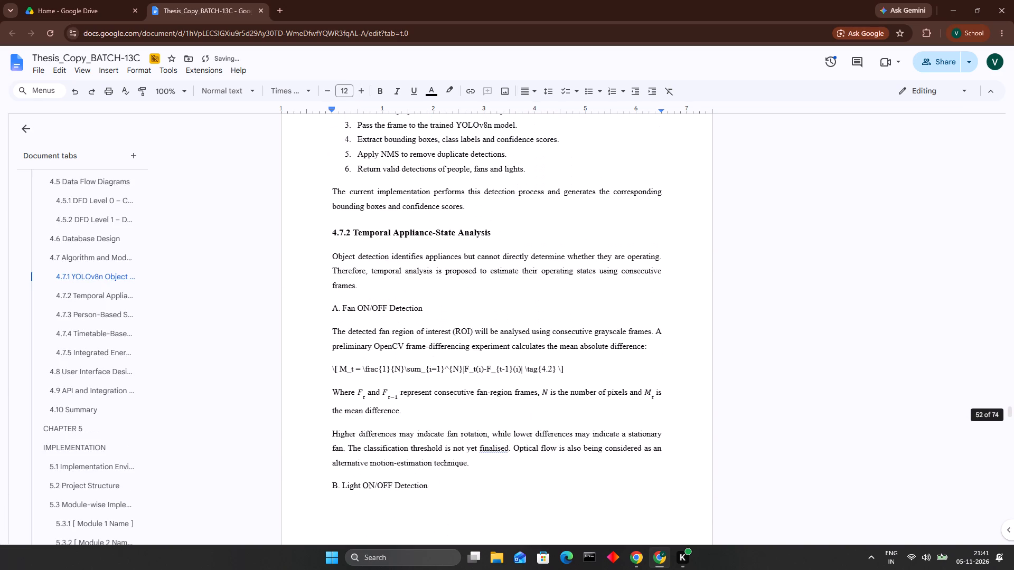
Review the pasted 4.7.2 Temporal Appliance-State Analysis text and the original 4.7.3 section that follows it.
{"action": "scroll", "coordinate": [402, 198], "scroll_direction": "up", "scroll_amount": 1}
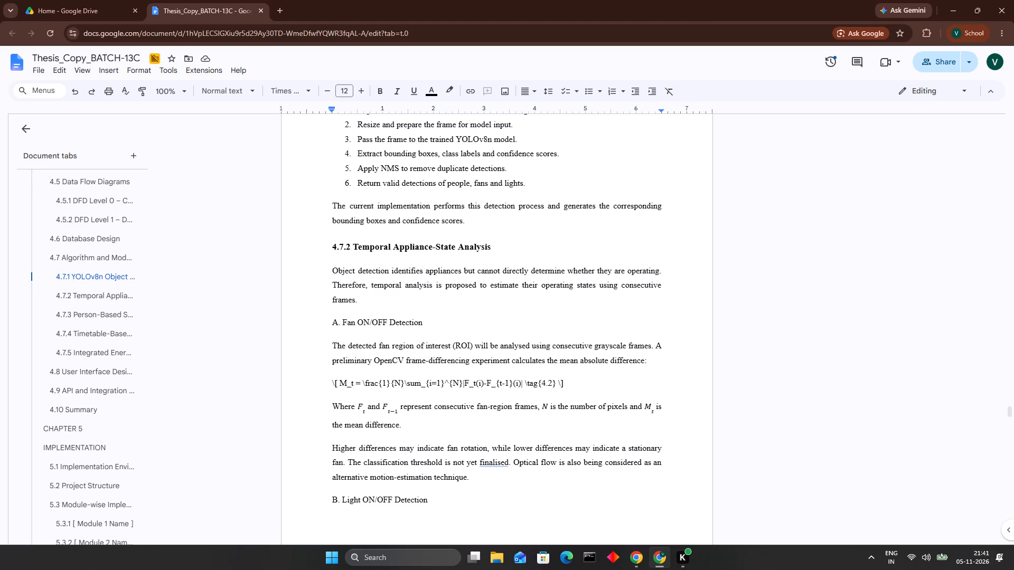
{"action": "scroll", "coordinate": [460, 319], "scroll_direction": "down", "scroll_amount": 1}
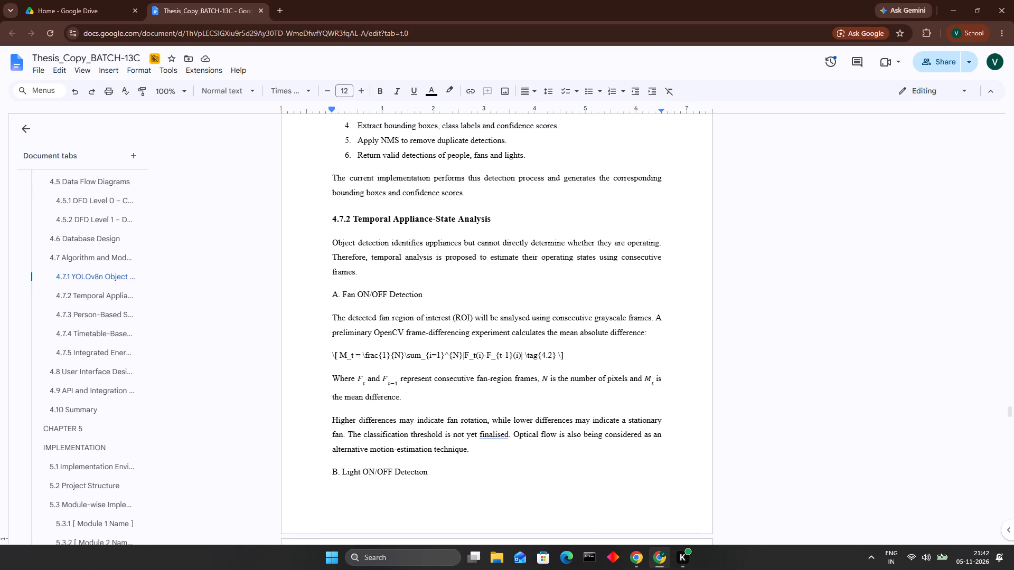
{"action": "scroll", "coordinate": [496, 338], "scroll_direction": "down", "scroll_amount": 1}
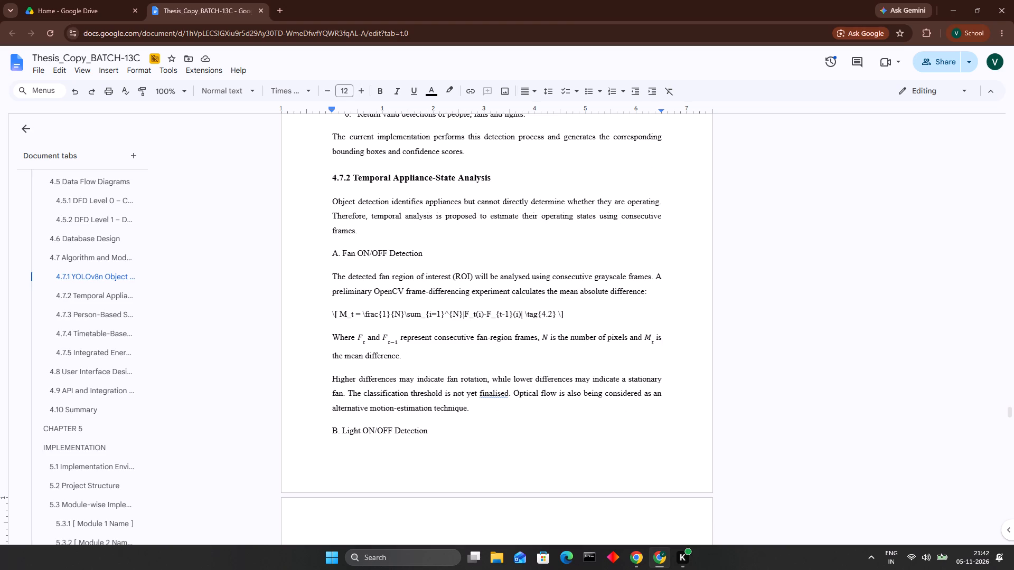
{"action": "scroll", "coordinate": [499, 397], "scroll_direction": "down", "scroll_amount": 3}
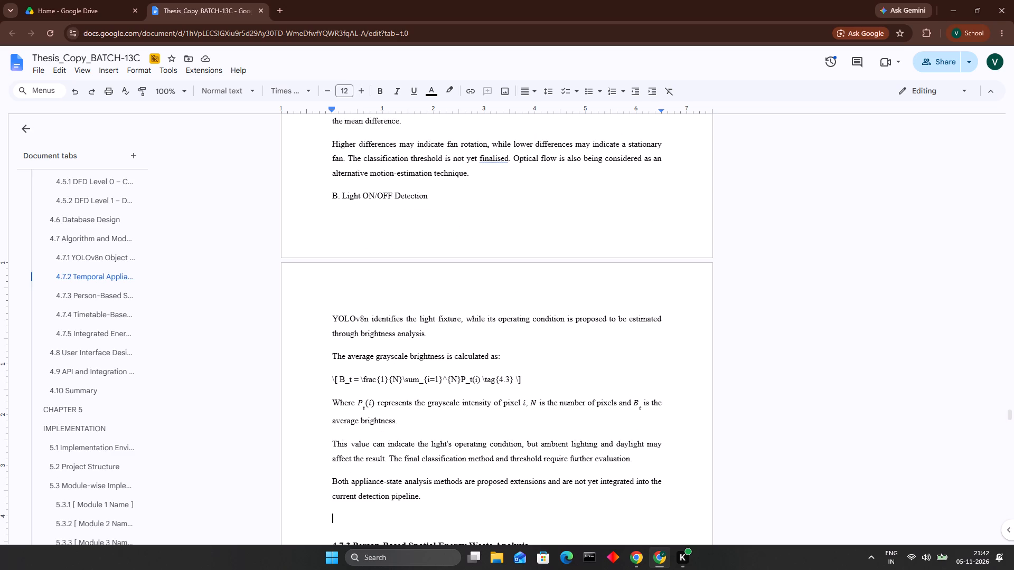
{"action": "scroll", "coordinate": [437, 414], "scroll_direction": "down", "scroll_amount": 2}
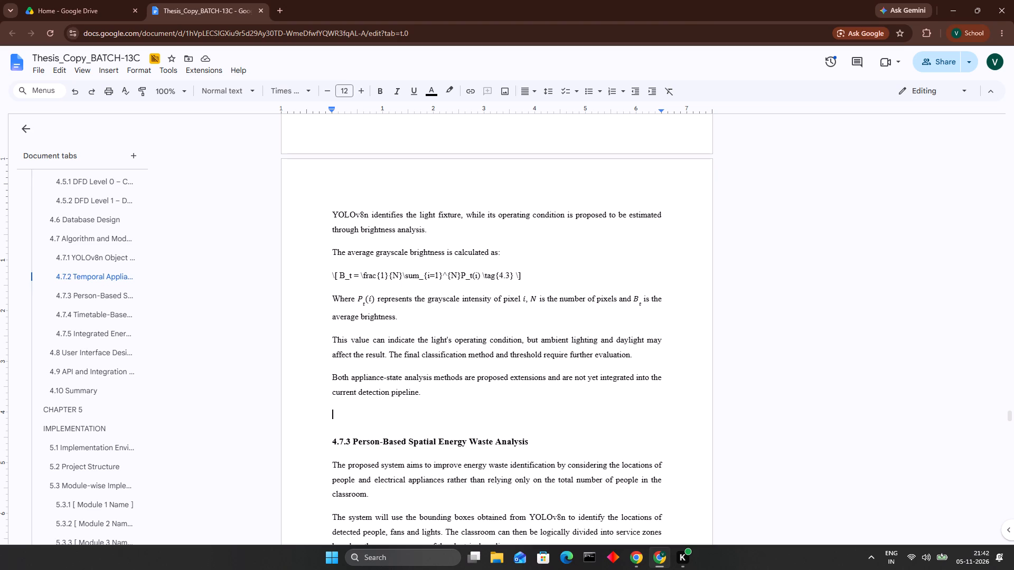
{"action": "scroll", "coordinate": [437, 414], "scroll_direction": "down", "scroll_amount": 1}
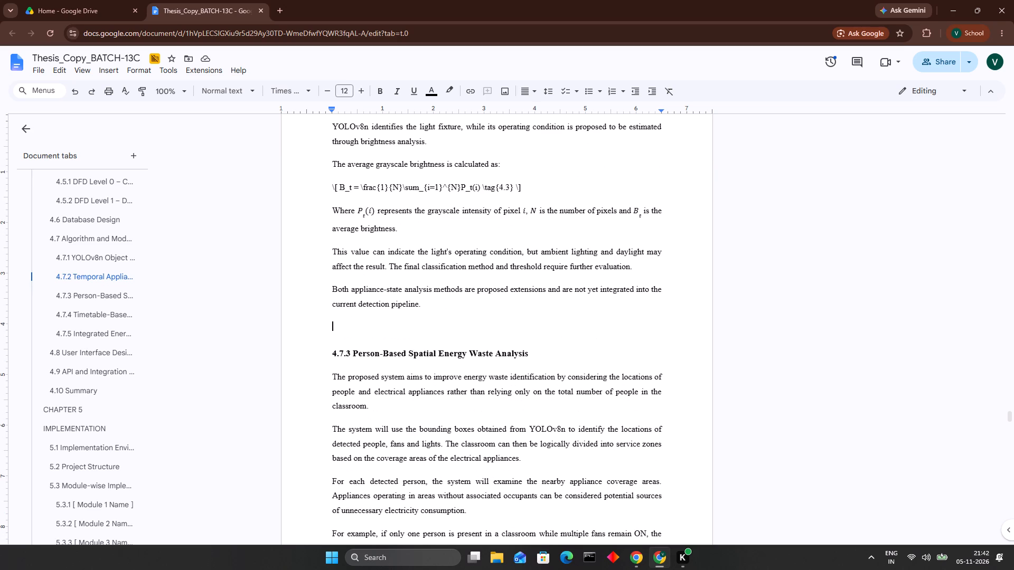
{"action": "scroll", "coordinate": [437, 414], "scroll_direction": "down", "scroll_amount": 1}
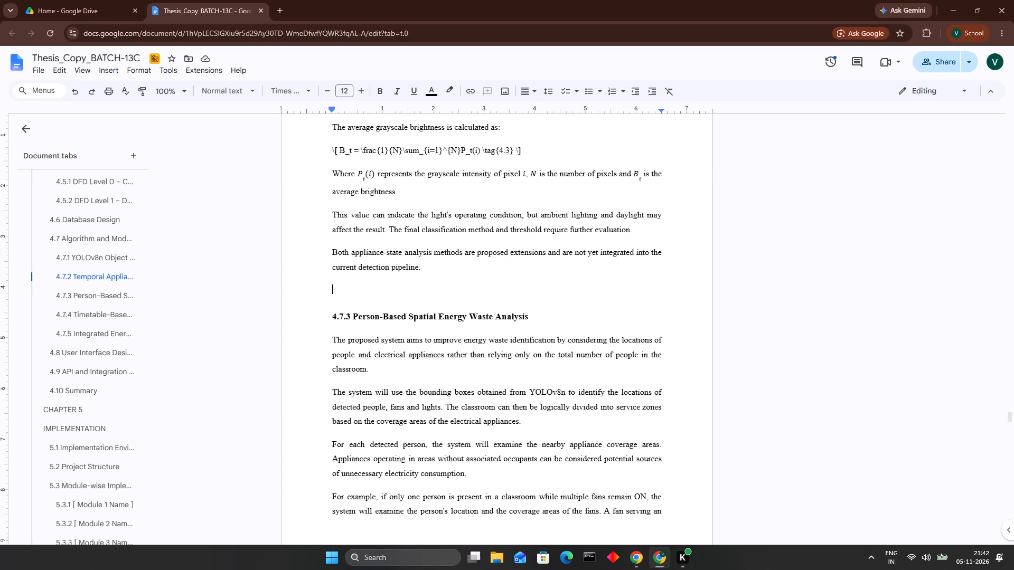
{"action": "scroll", "coordinate": [437, 414], "scroll_direction": "down", "scroll_amount": 1}
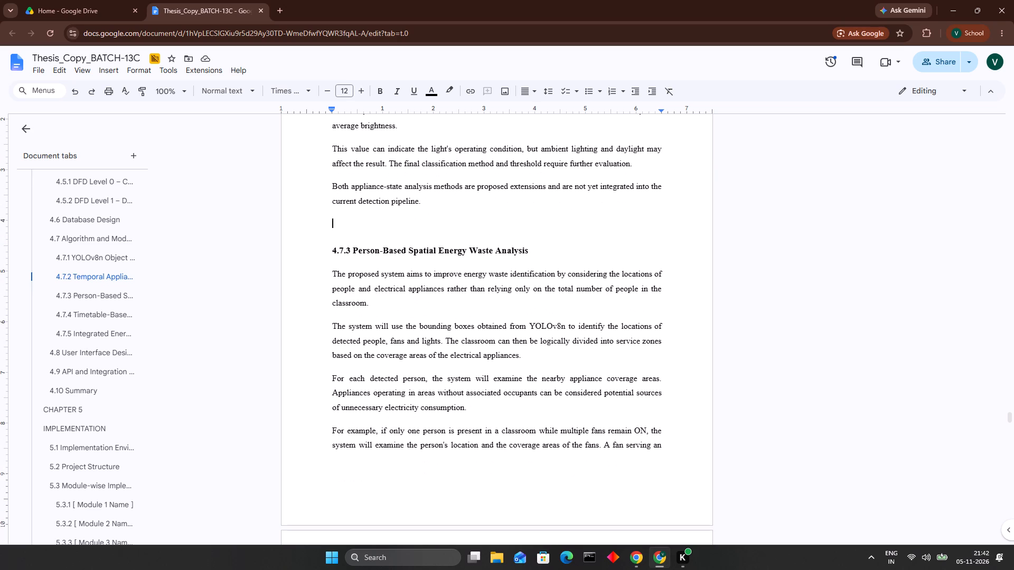
{"action": "scroll", "coordinate": [437, 414], "scroll_direction": "up", "scroll_amount": 2}
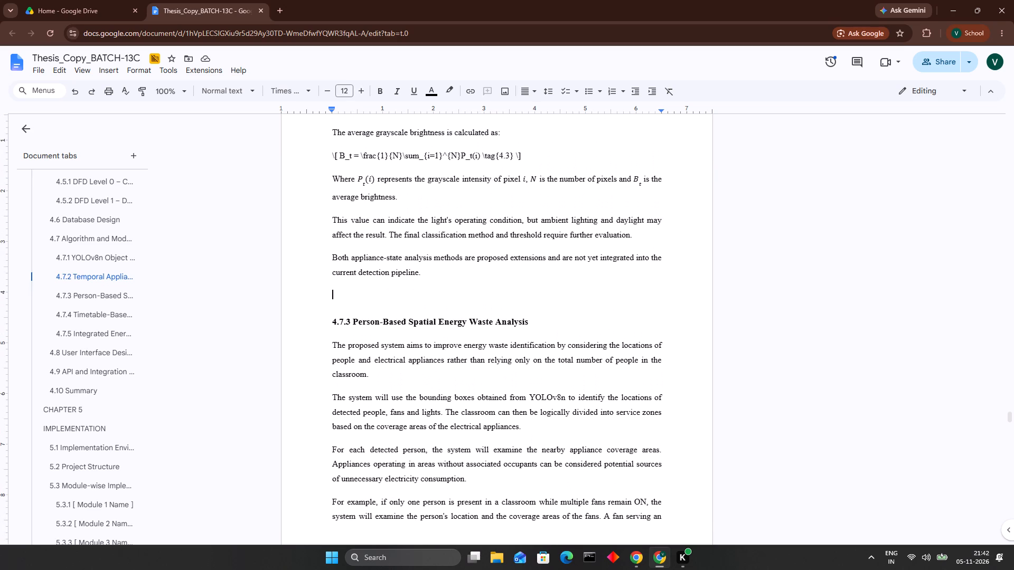
{"action": "scroll", "coordinate": [474, 446], "scroll_direction": "down", "scroll_amount": 1}
{"action": "scroll", "coordinate": [564, 393], "scroll_direction": "down", "scroll_amount": 2}
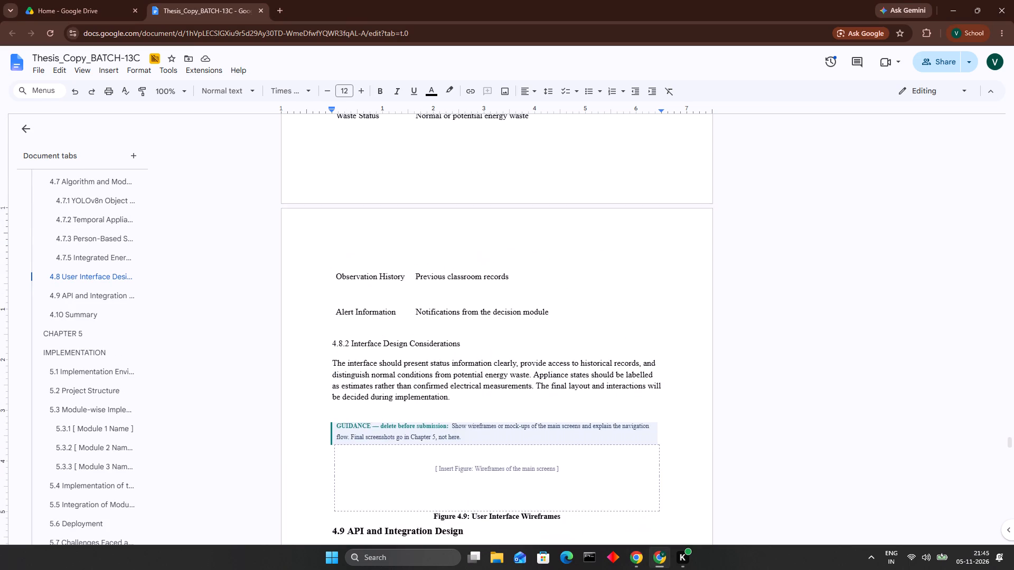
{"action": "scroll", "coordinate": [574, 391], "scroll_direction": "up", "scroll_amount": 1}
{"action": "scroll", "coordinate": [574, 391], "scroll_direction": "down", "scroll_amount": 4}
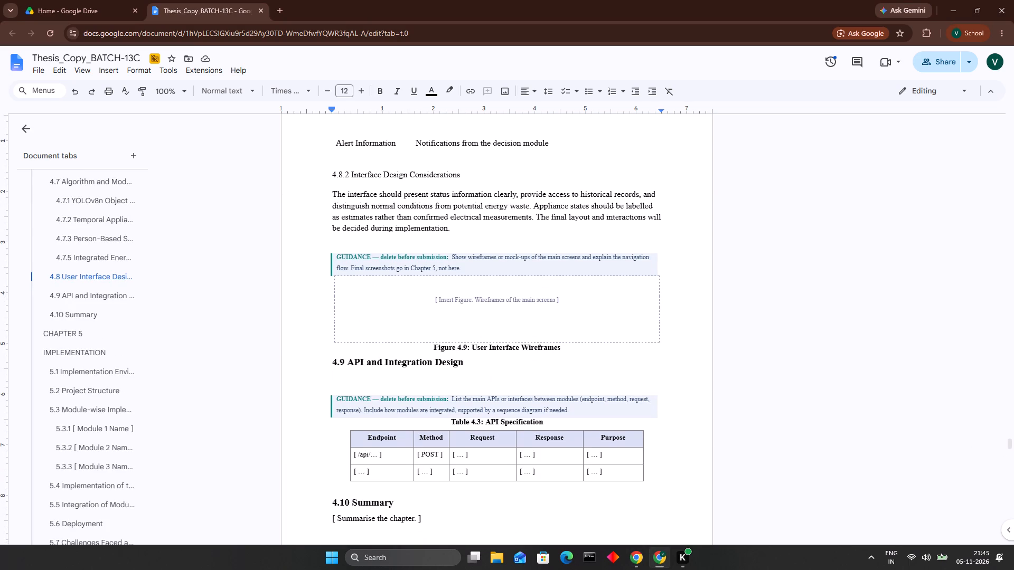
{"action": "scroll", "coordinate": [389, 245], "scroll_direction": "up", "scroll_amount": 1}
{"action": "scroll", "coordinate": [389, 245], "scroll_direction": "down", "scroll_amount": 2}
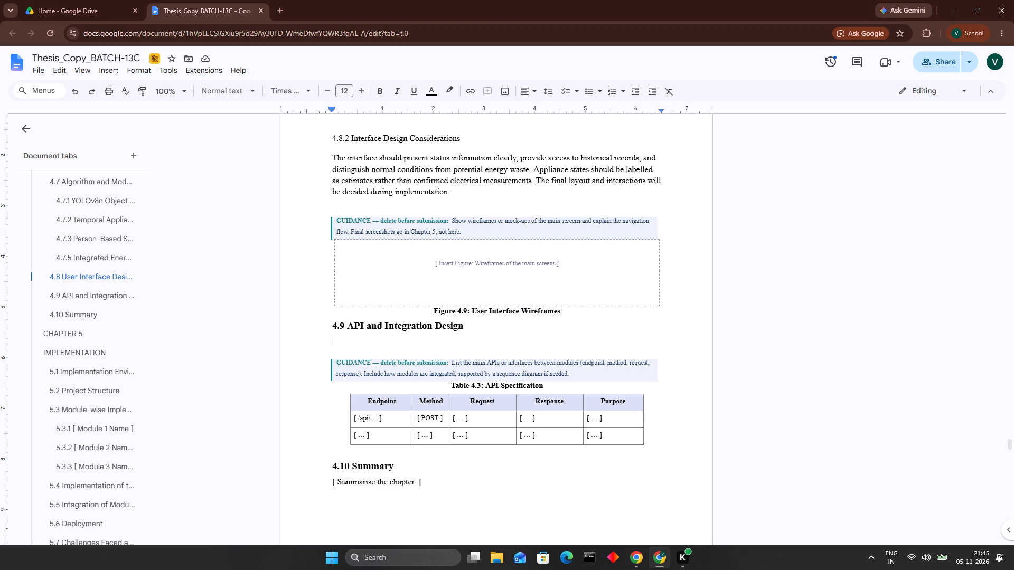
{"action": "key", "text": "ctrl+v"}
{"action": "scroll", "coordinate": [406, 339], "scroll_direction": "down", "scroll_amount": 1}
{"action": "scroll", "coordinate": [406, 339], "scroll_direction": "up", "scroll_amount": 1}
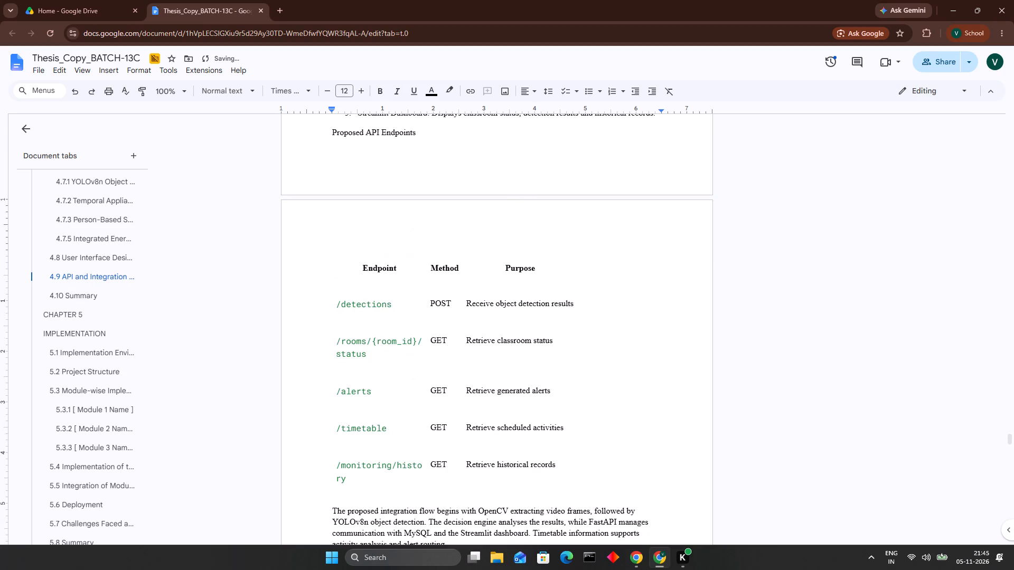
{"action": "scroll", "coordinate": [406, 339], "scroll_direction": "up", "scroll_amount": 1}
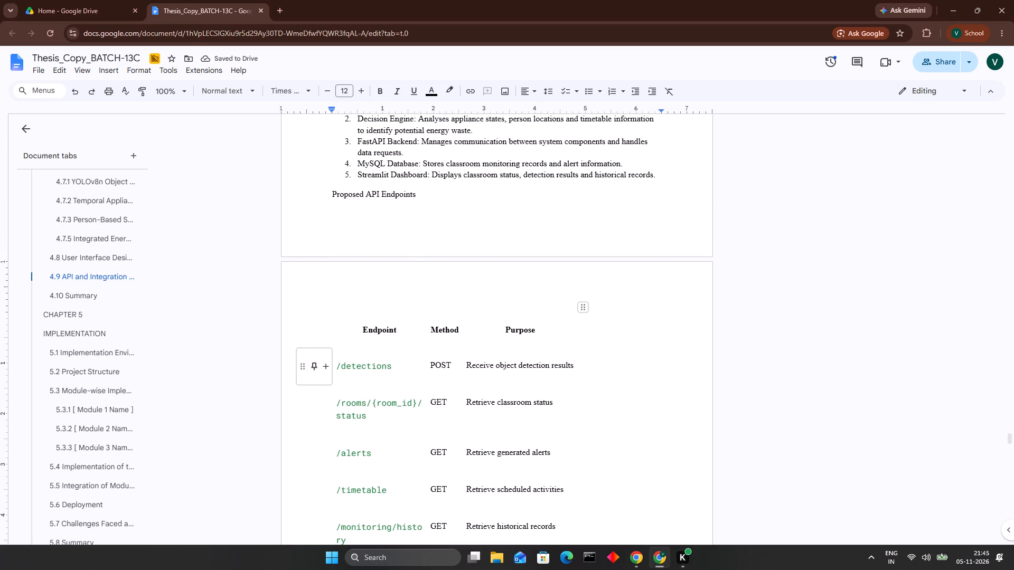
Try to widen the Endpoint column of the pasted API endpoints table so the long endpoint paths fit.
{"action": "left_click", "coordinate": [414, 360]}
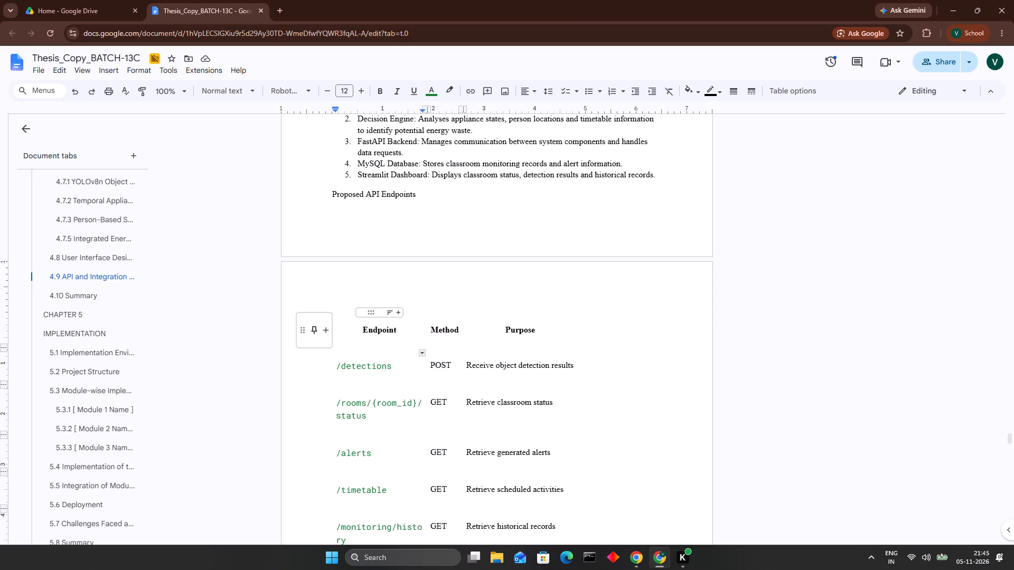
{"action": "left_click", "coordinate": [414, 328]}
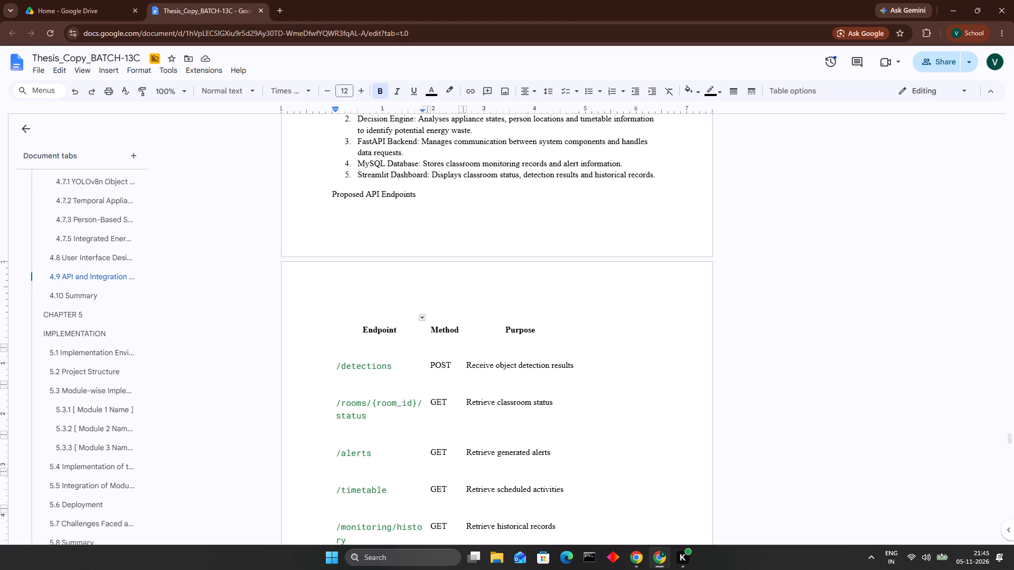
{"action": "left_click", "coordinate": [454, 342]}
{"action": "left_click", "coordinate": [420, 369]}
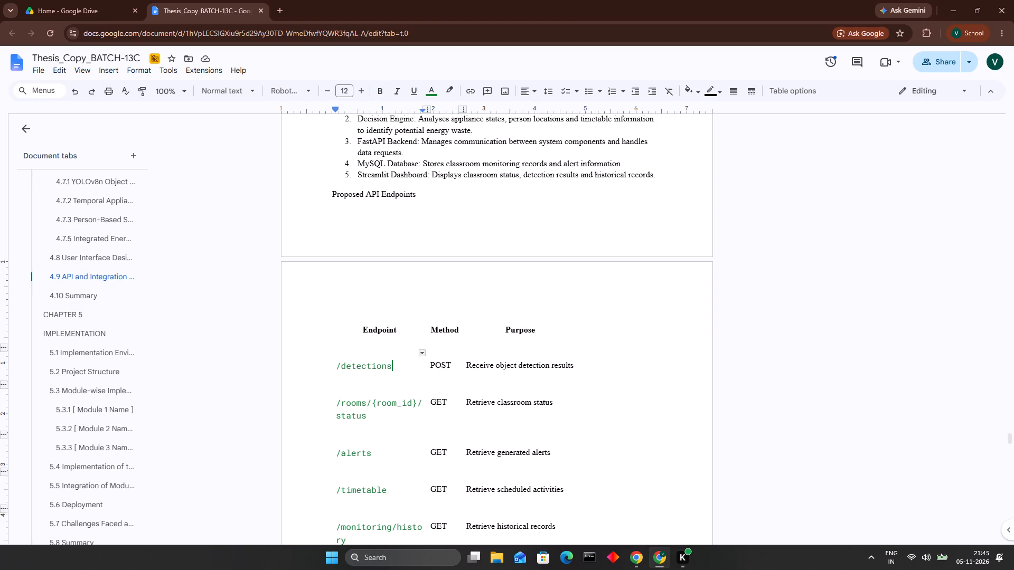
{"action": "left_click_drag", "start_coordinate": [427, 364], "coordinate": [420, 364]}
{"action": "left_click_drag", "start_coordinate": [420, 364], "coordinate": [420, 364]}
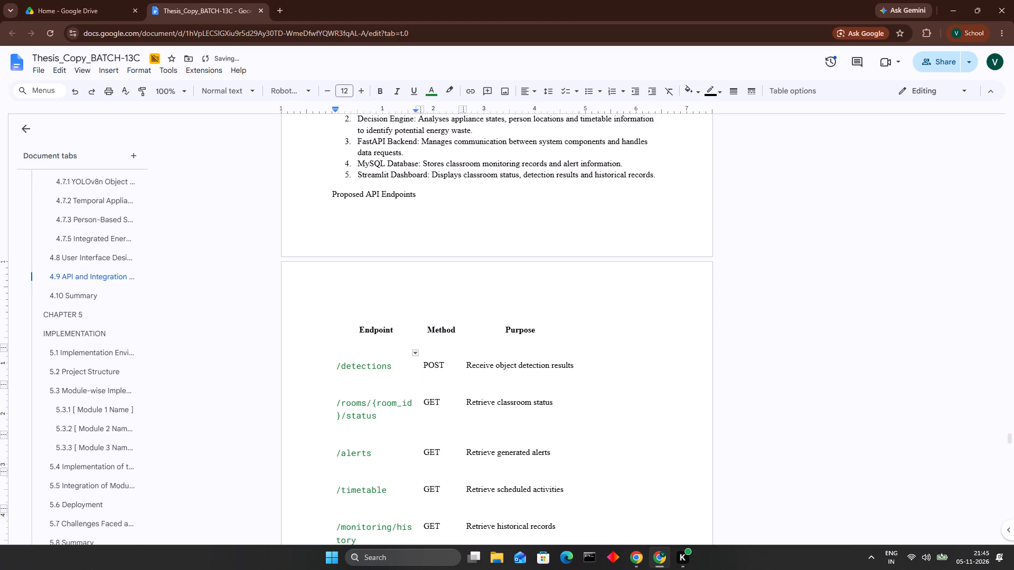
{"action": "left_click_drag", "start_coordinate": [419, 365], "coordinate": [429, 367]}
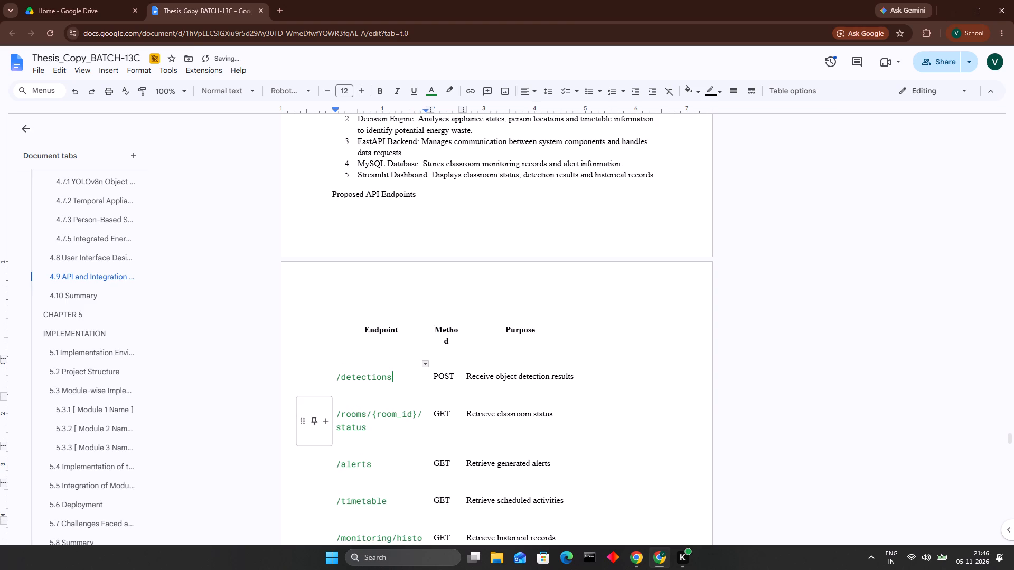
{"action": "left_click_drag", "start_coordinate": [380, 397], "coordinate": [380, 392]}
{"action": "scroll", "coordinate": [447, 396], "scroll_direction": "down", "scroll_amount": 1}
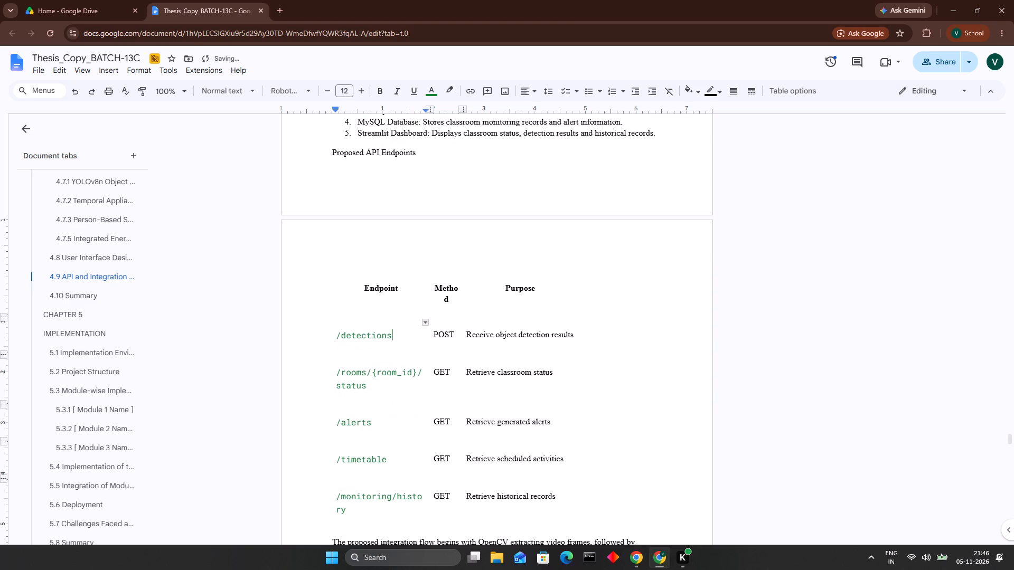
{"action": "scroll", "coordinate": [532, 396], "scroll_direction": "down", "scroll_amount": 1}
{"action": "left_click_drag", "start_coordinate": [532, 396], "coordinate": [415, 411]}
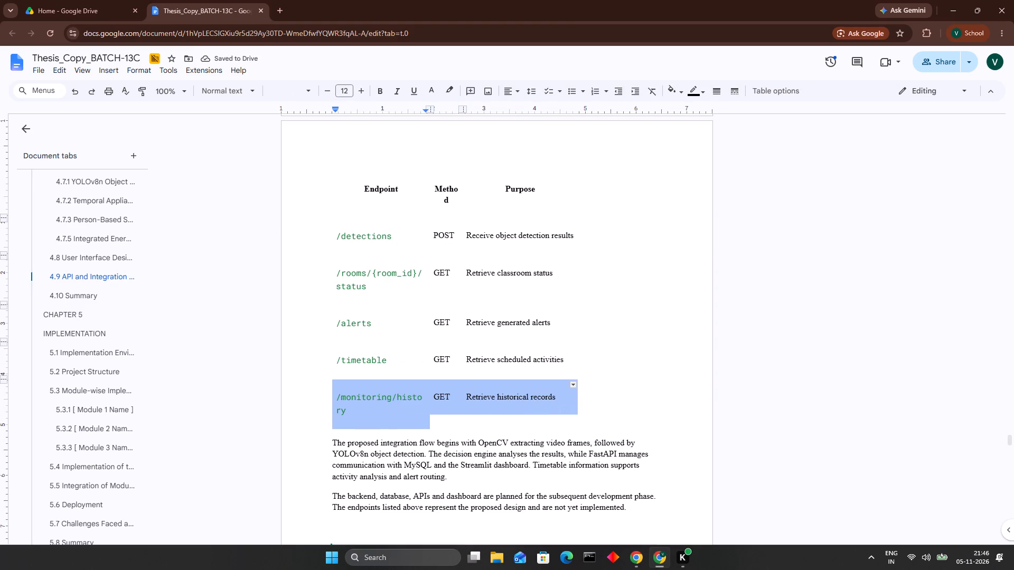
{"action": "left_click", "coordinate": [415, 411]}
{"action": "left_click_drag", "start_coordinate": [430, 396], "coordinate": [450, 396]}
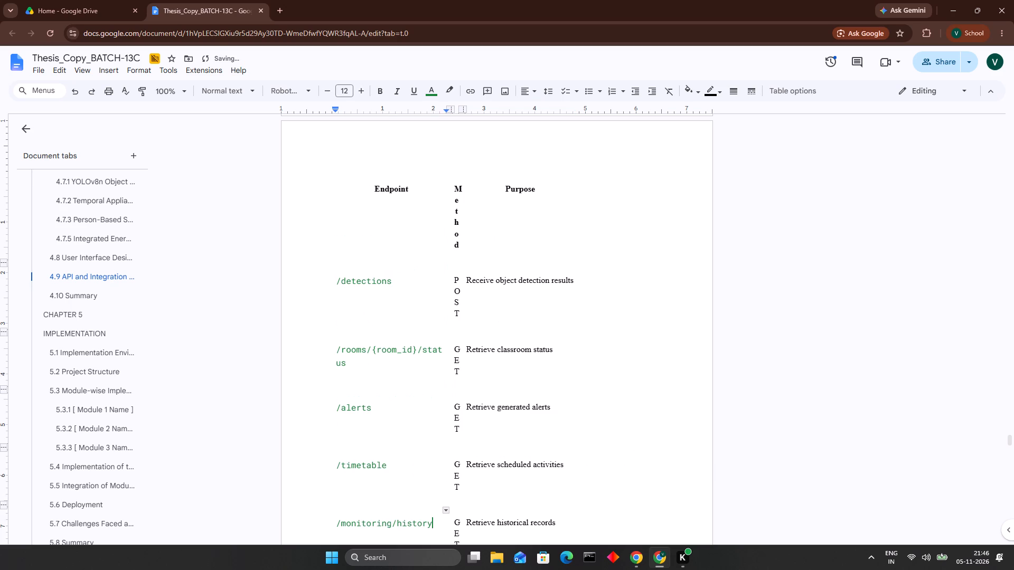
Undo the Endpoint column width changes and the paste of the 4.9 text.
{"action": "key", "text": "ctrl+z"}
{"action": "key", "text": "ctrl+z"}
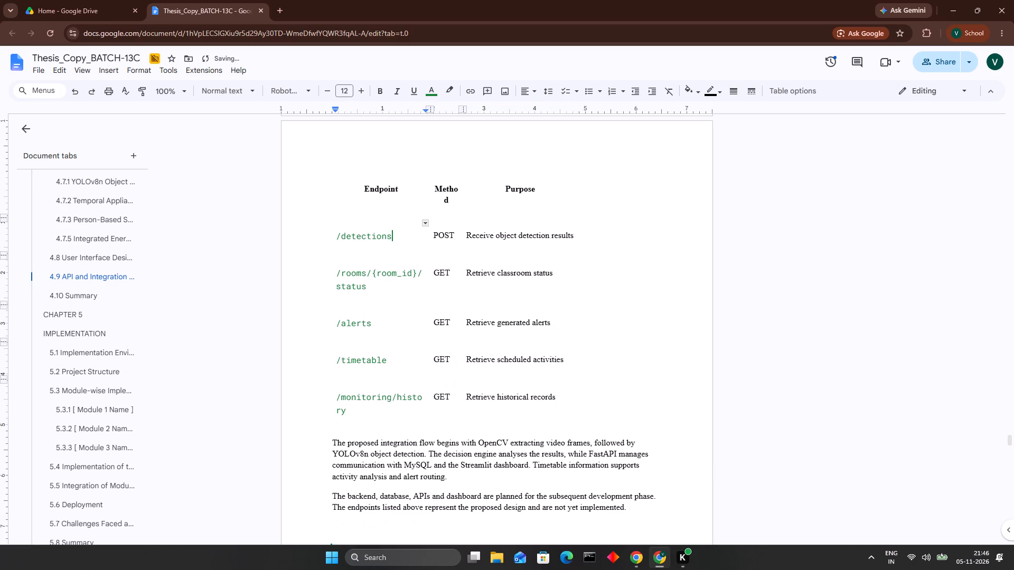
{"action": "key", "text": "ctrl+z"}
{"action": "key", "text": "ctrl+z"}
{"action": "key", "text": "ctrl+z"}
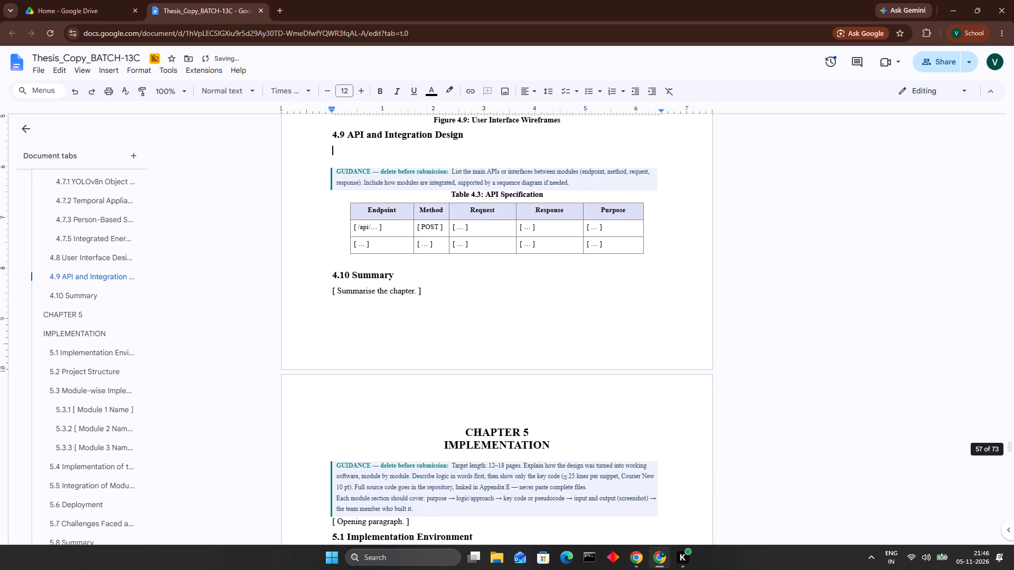
Paste the copied 4.9 text again on the empty line below heading 4.9 API and Integration Design.
{"action": "scroll", "coordinate": [450, 396], "scroll_direction": "down", "scroll_amount": 3}
{"action": "scroll", "coordinate": [450, 396], "scroll_direction": "up", "scroll_amount": 2}
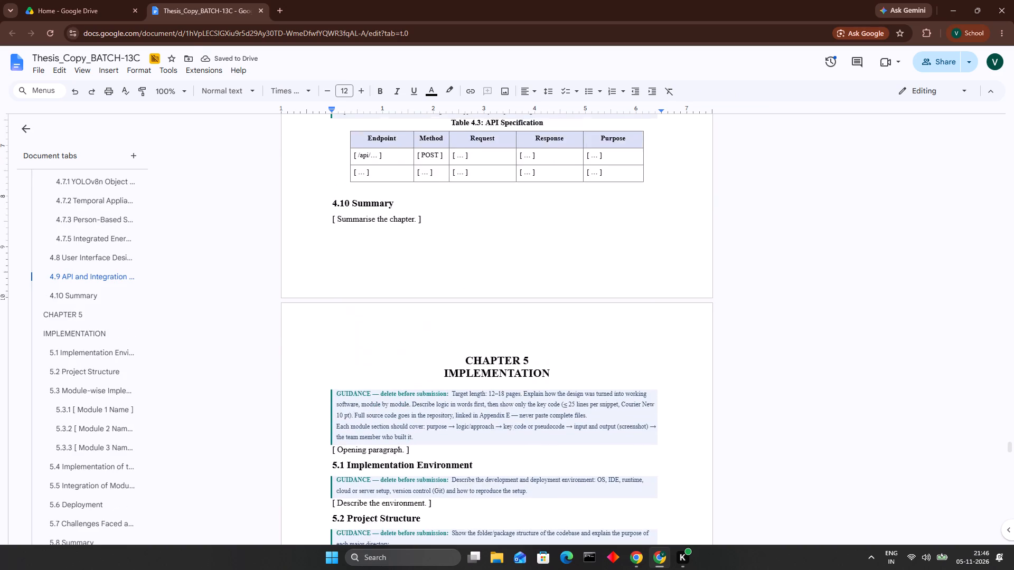
{"action": "scroll", "coordinate": [450, 396], "scroll_direction": "up", "scroll_amount": 2}
{"action": "key", "text": "ctrl+v"}
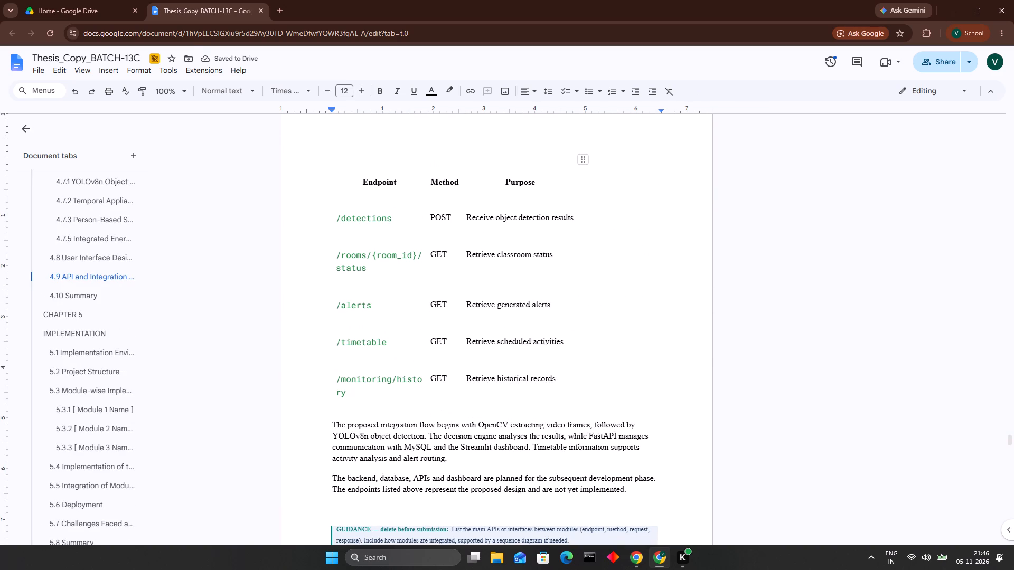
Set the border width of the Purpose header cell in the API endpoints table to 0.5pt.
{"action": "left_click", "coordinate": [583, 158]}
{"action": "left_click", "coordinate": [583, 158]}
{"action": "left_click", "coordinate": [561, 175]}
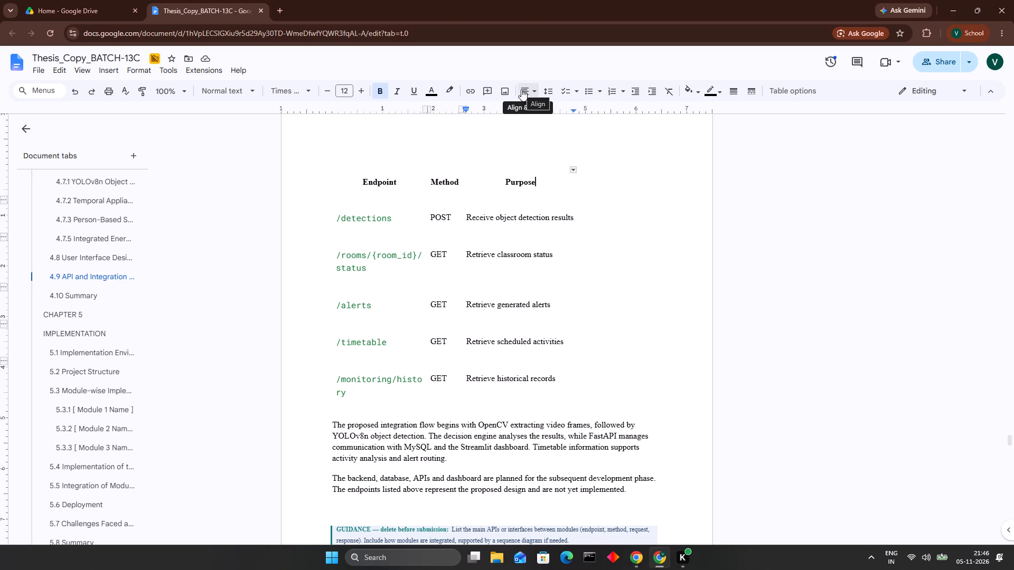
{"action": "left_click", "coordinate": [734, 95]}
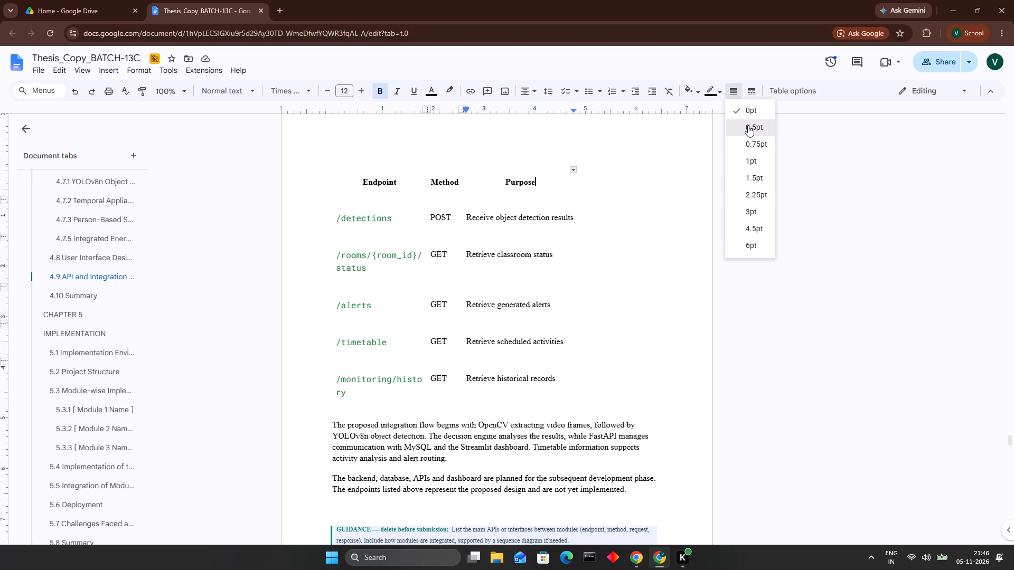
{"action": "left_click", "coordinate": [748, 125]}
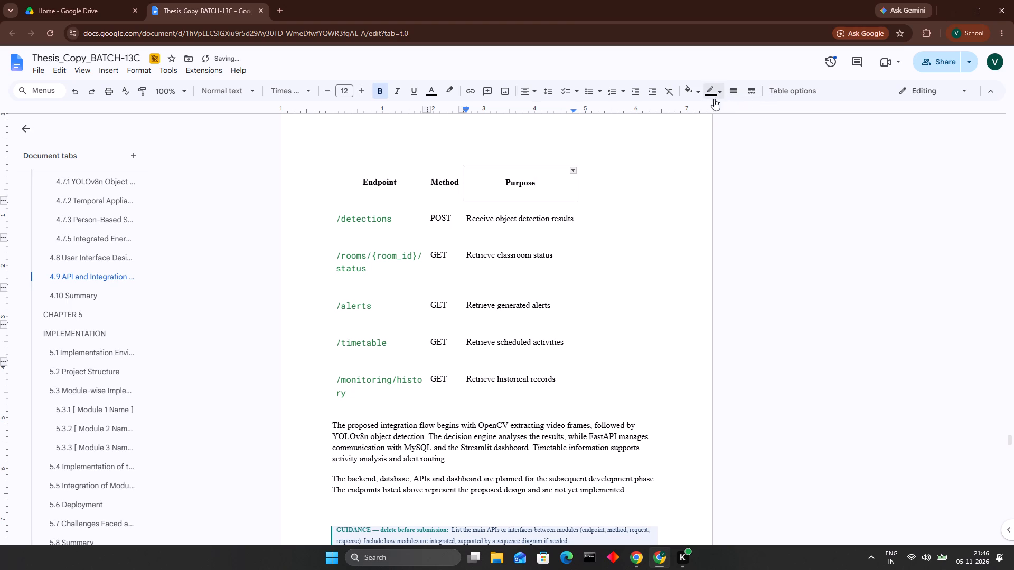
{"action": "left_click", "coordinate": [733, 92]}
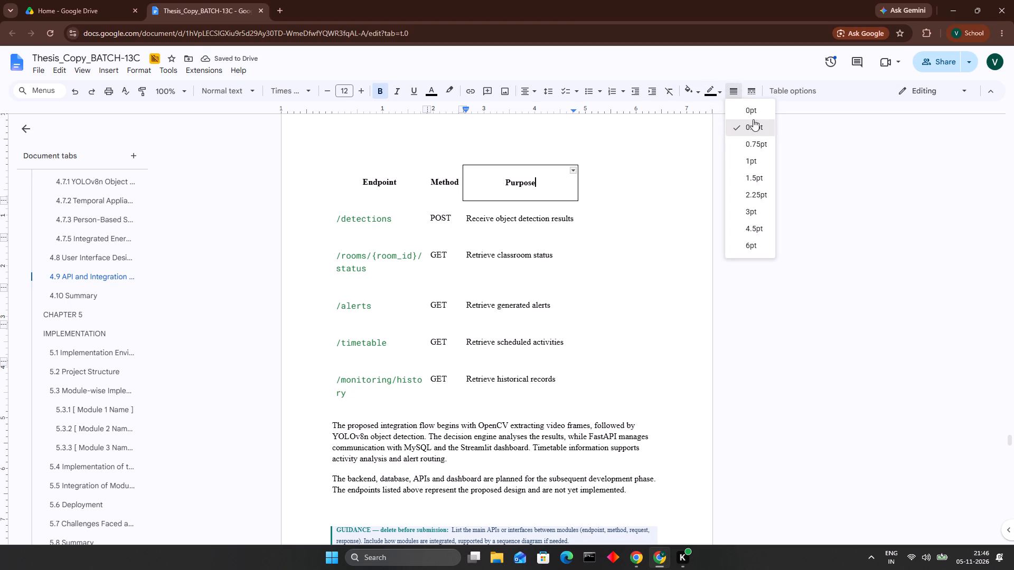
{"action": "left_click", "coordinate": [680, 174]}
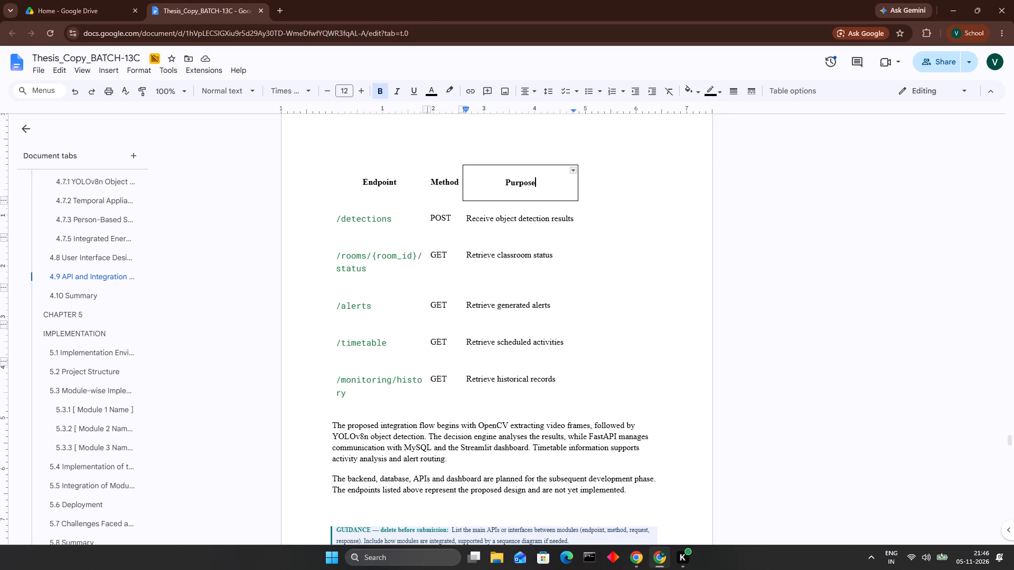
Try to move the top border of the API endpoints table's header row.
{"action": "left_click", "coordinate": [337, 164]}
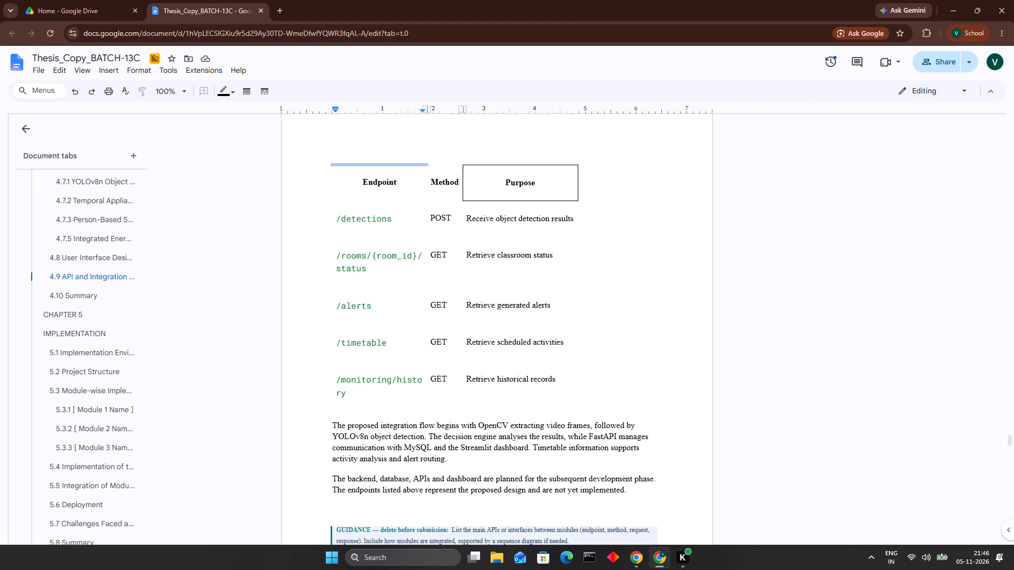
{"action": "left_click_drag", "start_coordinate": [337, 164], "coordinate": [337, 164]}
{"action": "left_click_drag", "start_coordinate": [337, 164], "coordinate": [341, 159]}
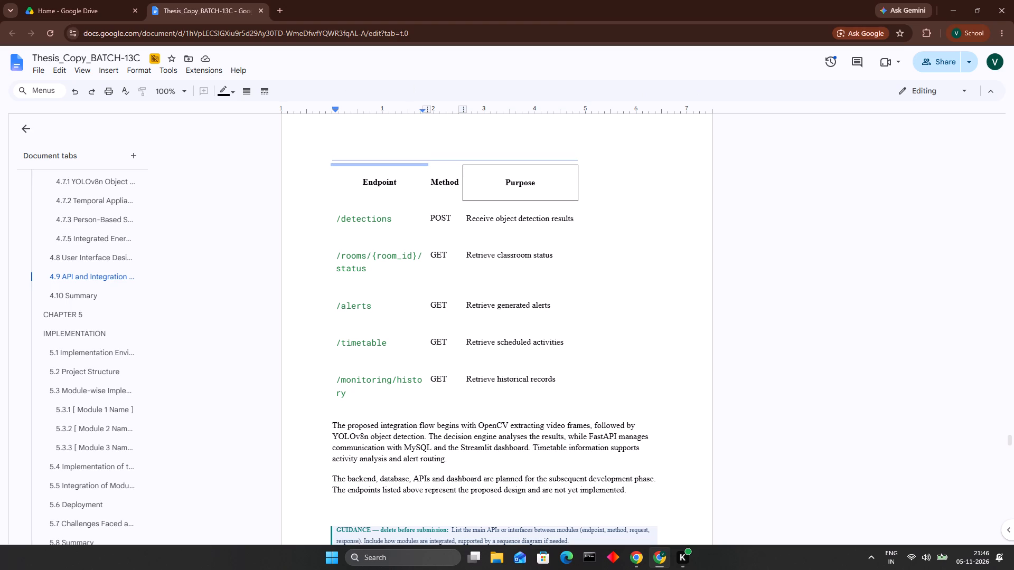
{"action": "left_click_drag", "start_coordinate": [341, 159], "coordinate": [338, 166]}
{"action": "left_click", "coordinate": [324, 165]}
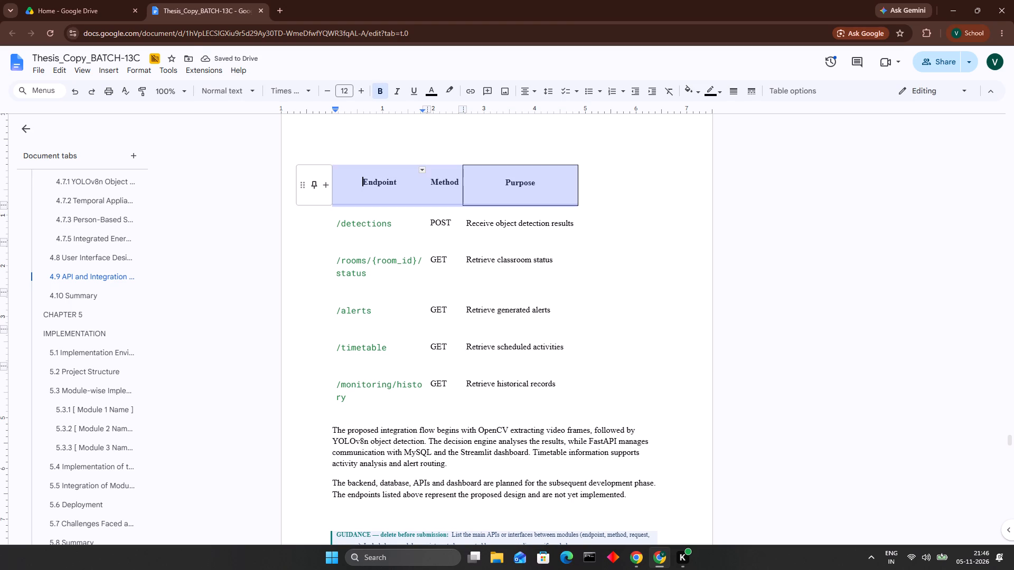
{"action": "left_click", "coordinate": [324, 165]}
Select all cells of the API endpoints table, from the header to the last row, and set their border width to 0.5pt.
{"action": "left_click_drag", "start_coordinate": [602, 382], "coordinate": [329, 215]}
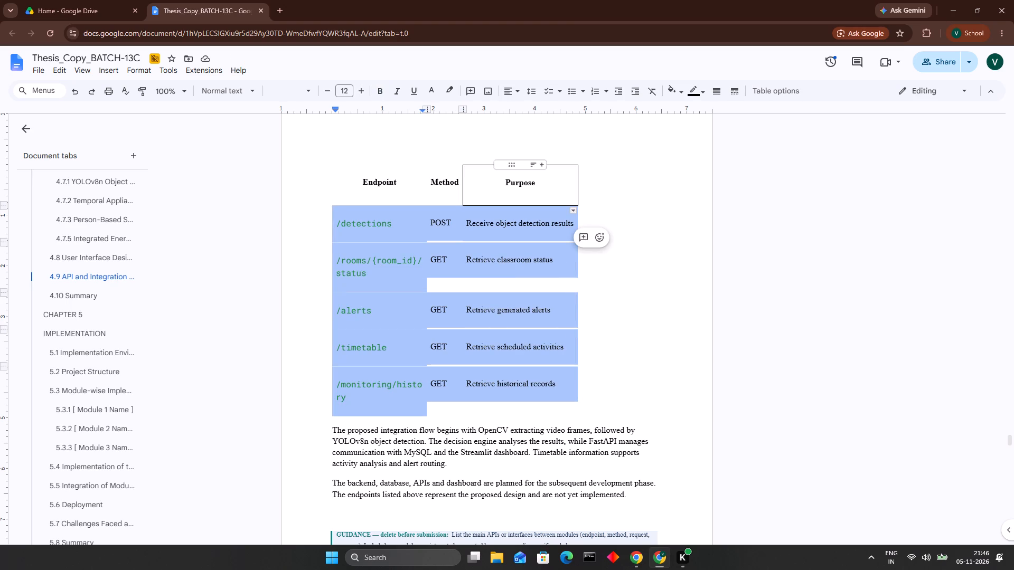
{"action": "left_click", "coordinate": [594, 385]}
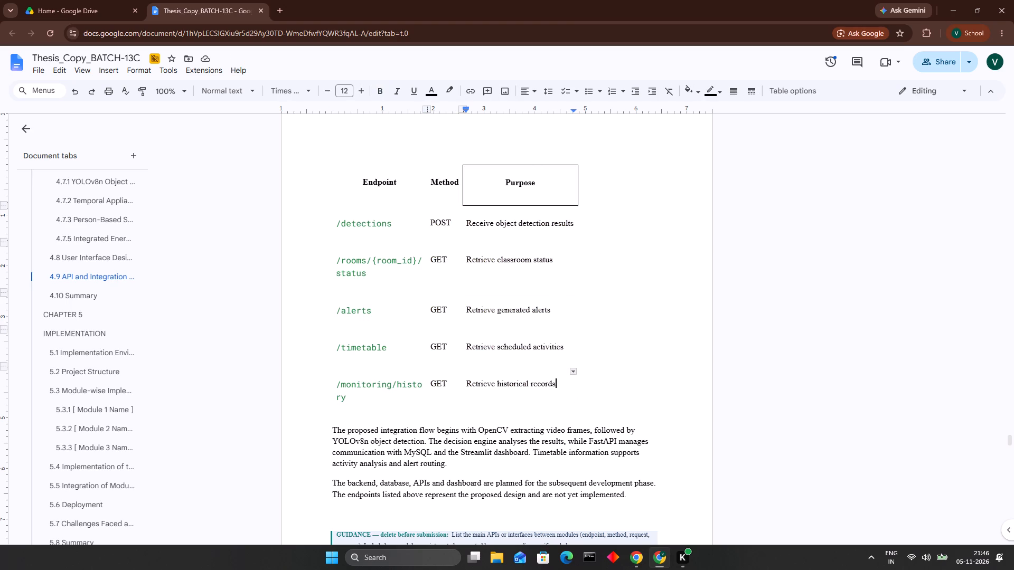
{"action": "left_click_drag", "start_coordinate": [589, 386], "coordinate": [328, 183]}
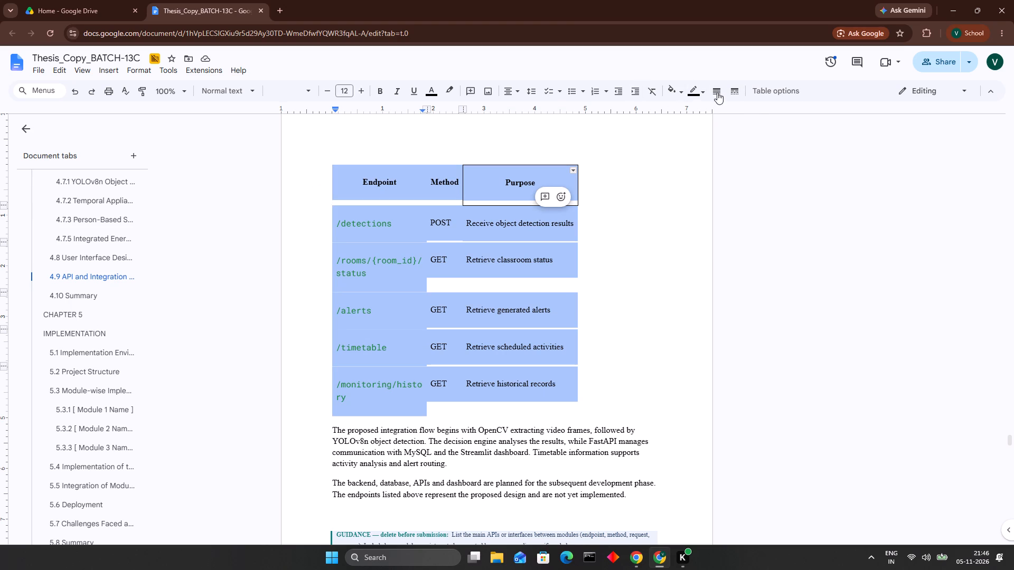
{"action": "left_click", "coordinate": [717, 92]}
{"action": "left_click", "coordinate": [728, 126]}
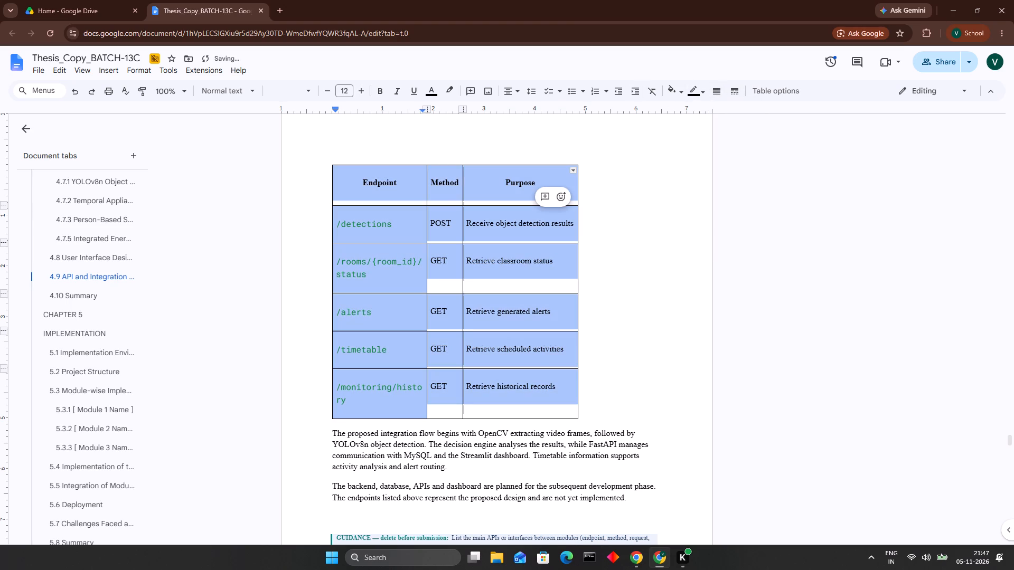
Reduce the height of the API endpoints table's header row and try to shrink the /detections row and the last row as well.
{"action": "left_click", "coordinate": [453, 206]}
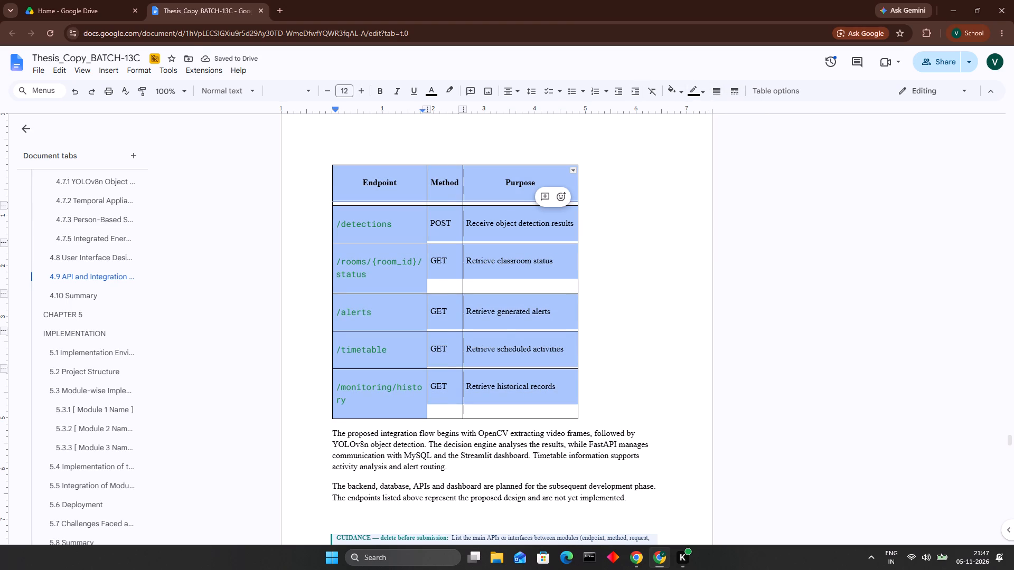
{"action": "left_click_drag", "start_coordinate": [456, 201], "coordinate": [456, 196]}
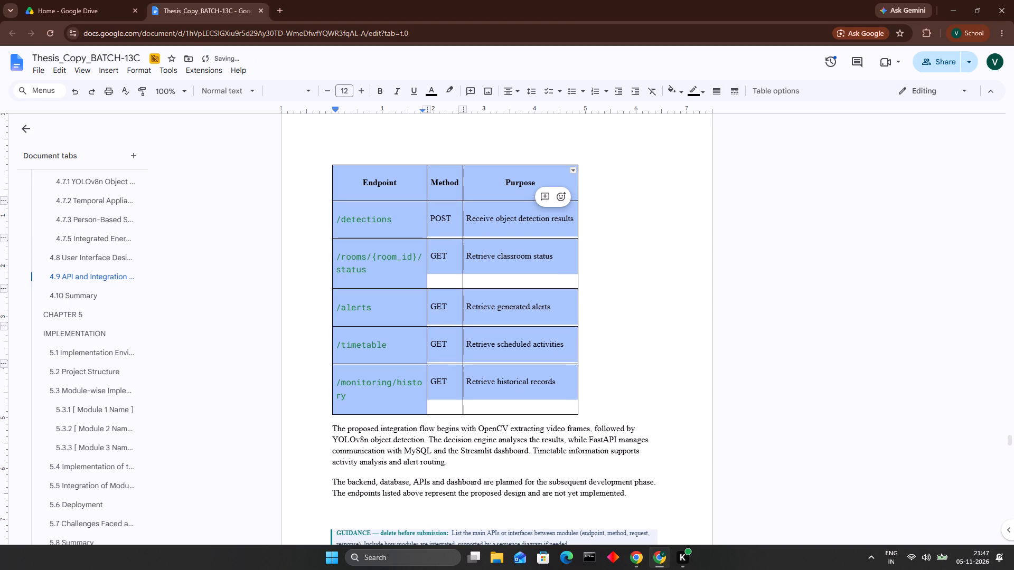
{"action": "left_click_drag", "start_coordinate": [449, 201], "coordinate": [449, 196]}
{"action": "left_click_drag", "start_coordinate": [448, 237], "coordinate": [449, 229]}
{"action": "left_click_drag", "start_coordinate": [576, 413], "coordinate": [576, 401]}
Widen the API endpoints table to about 5.5 inches by extending its outer edge beside the Purpose column.
{"action": "left_click_drag", "start_coordinate": [577, 238], "coordinate": [590, 236]}
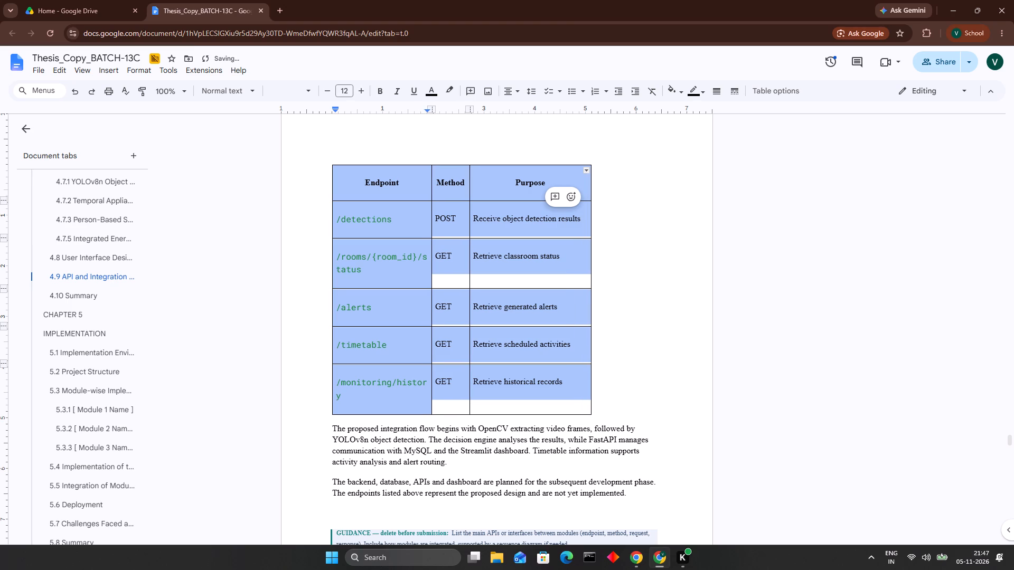
{"action": "left_click_drag", "start_coordinate": [591, 263], "coordinate": [605, 262]}
{"action": "left_click_drag", "start_coordinate": [605, 262], "coordinate": [609, 262]}
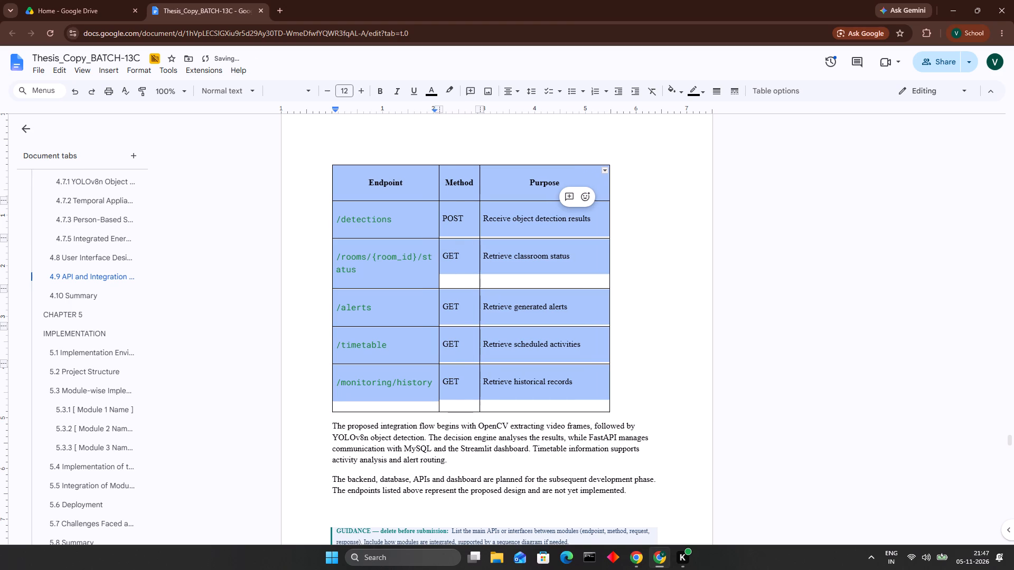
Reduce the height of the API endpoints table's last row, /monitoring/history, until it fits closely around its text.
{"action": "left_click_drag", "start_coordinate": [443, 412], "coordinate": [443, 400]}
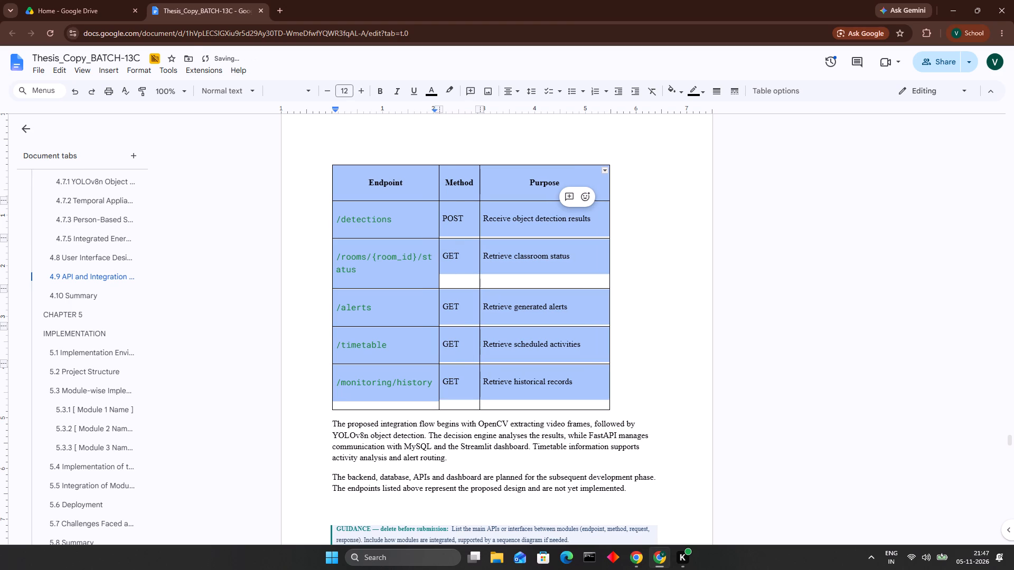
{"action": "left_click_drag", "start_coordinate": [435, 409], "coordinate": [439, 376]}
{"action": "left_click_drag", "start_coordinate": [439, 376], "coordinate": [433, 400]}
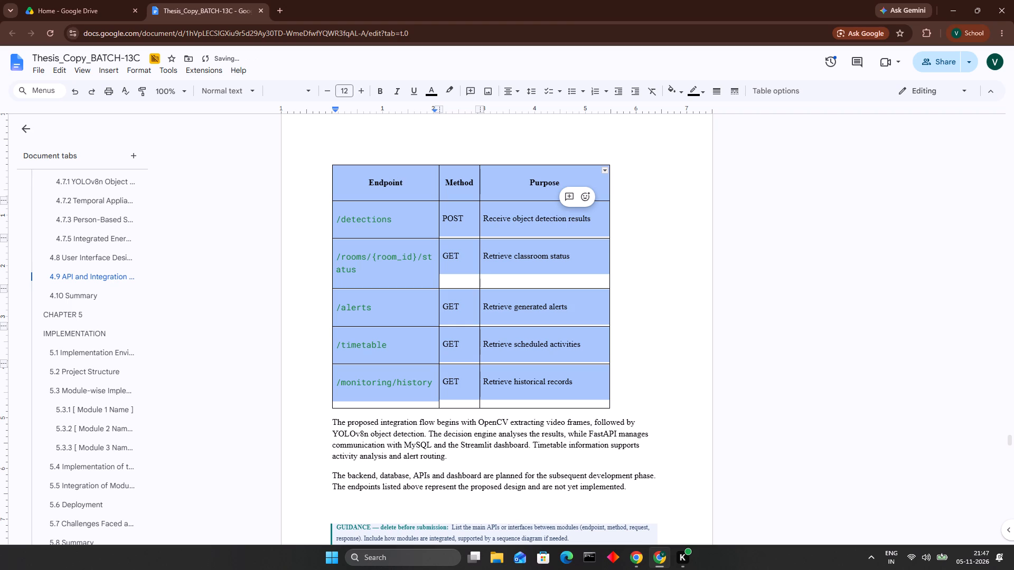
{"action": "left_click_drag", "start_coordinate": [428, 407], "coordinate": [429, 402]}
{"action": "left_click_drag", "start_coordinate": [429, 406], "coordinate": [429, 398]}
{"action": "left_click_drag", "start_coordinate": [429, 403], "coordinate": [431, 395]}
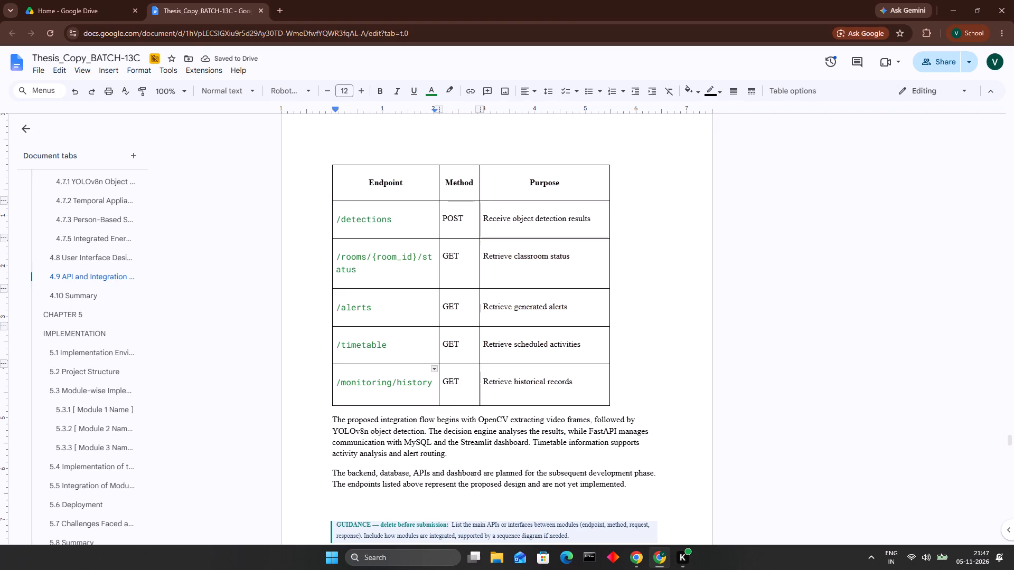
{"action": "left_click_drag", "start_coordinate": [438, 407], "coordinate": [438, 400]}
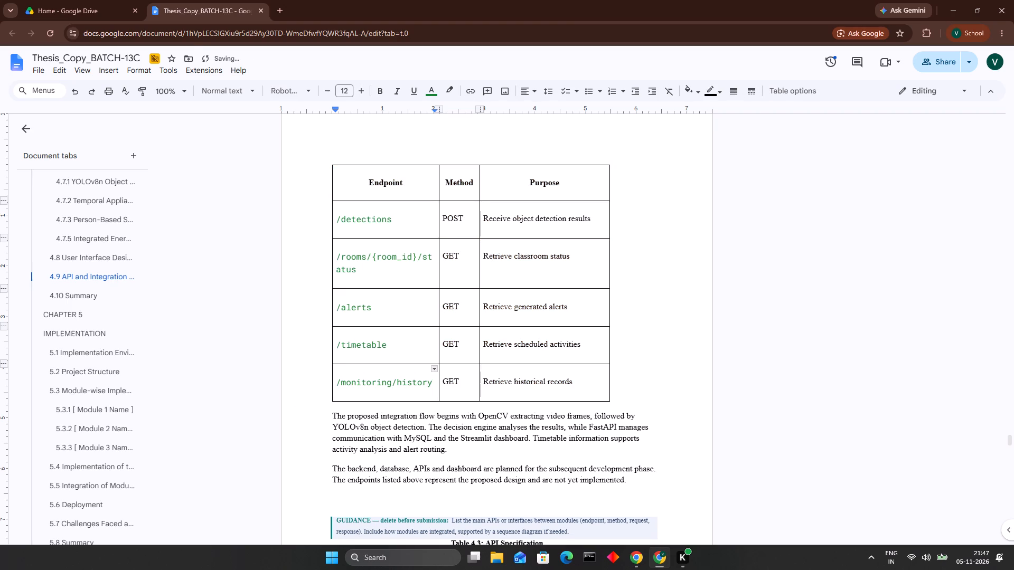
{"action": "left_click_drag", "start_coordinate": [448, 401], "coordinate": [449, 396]}
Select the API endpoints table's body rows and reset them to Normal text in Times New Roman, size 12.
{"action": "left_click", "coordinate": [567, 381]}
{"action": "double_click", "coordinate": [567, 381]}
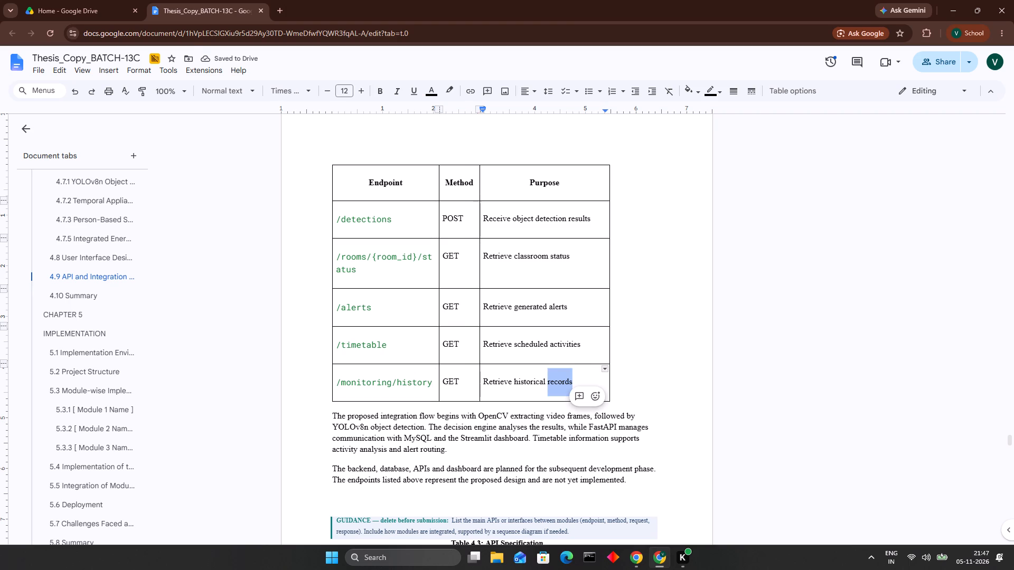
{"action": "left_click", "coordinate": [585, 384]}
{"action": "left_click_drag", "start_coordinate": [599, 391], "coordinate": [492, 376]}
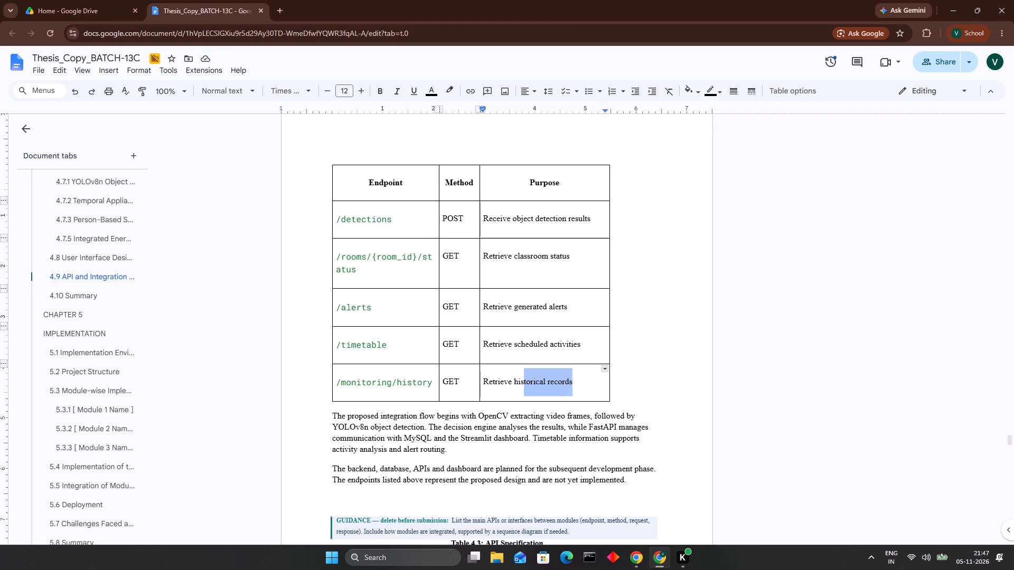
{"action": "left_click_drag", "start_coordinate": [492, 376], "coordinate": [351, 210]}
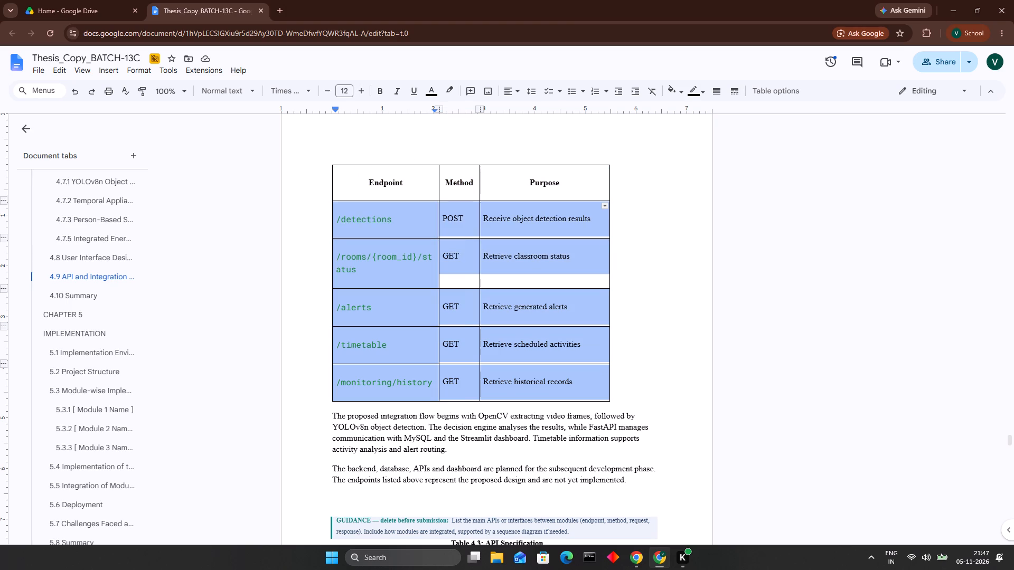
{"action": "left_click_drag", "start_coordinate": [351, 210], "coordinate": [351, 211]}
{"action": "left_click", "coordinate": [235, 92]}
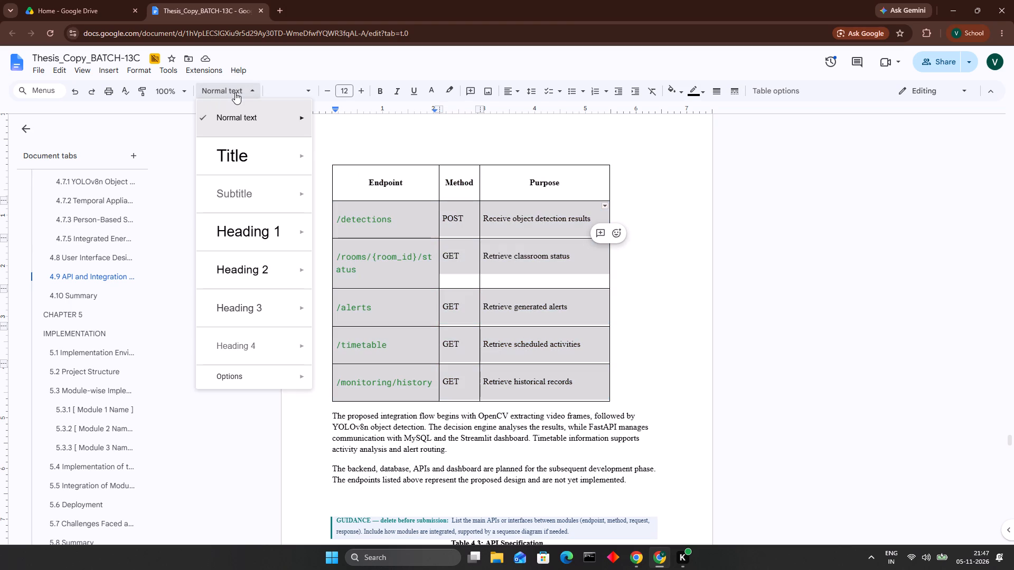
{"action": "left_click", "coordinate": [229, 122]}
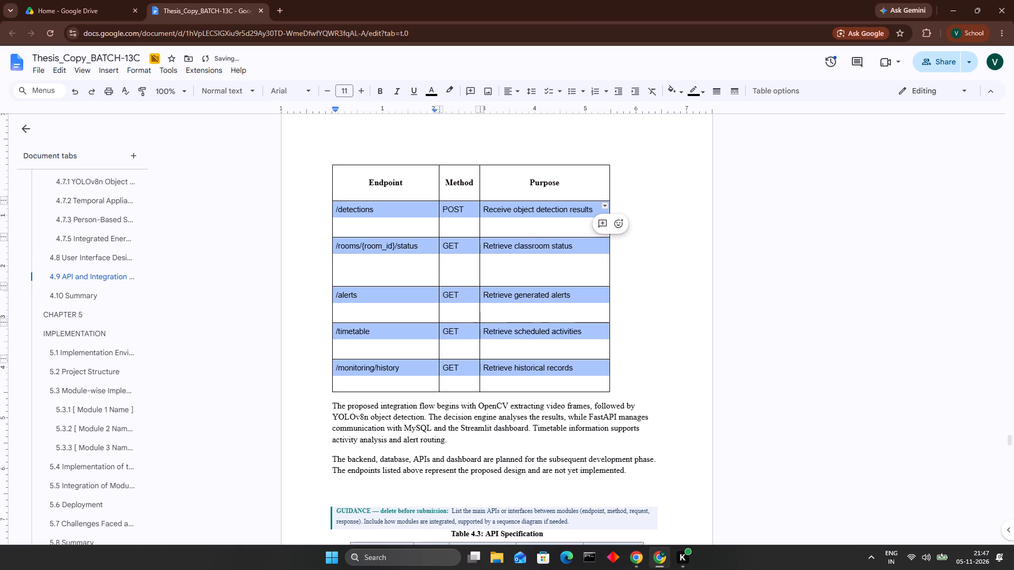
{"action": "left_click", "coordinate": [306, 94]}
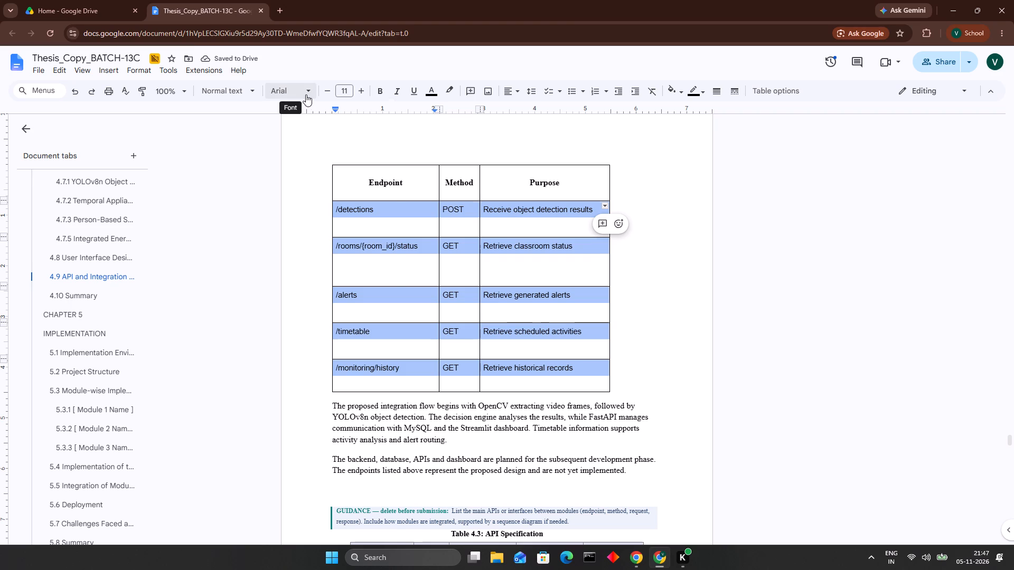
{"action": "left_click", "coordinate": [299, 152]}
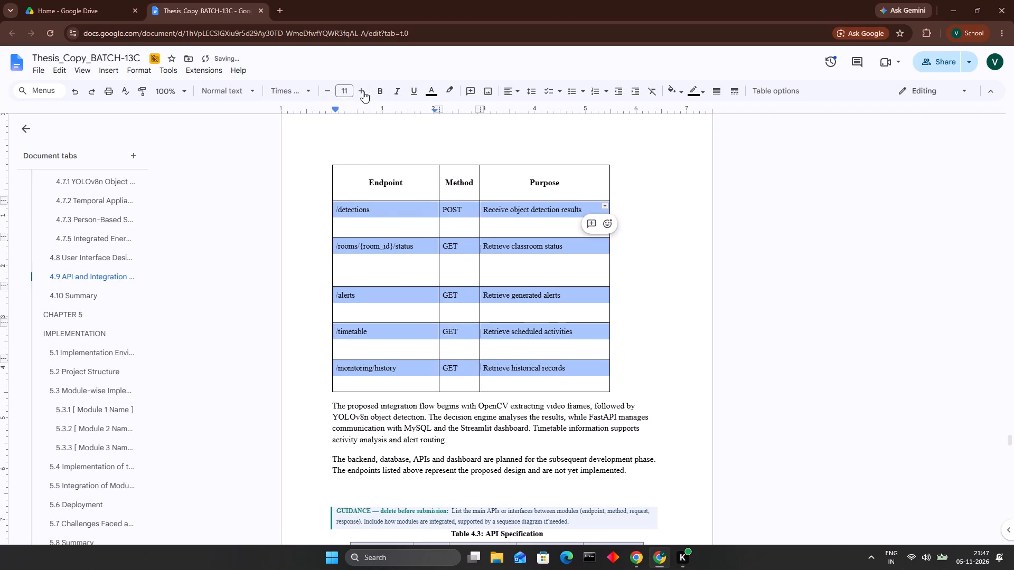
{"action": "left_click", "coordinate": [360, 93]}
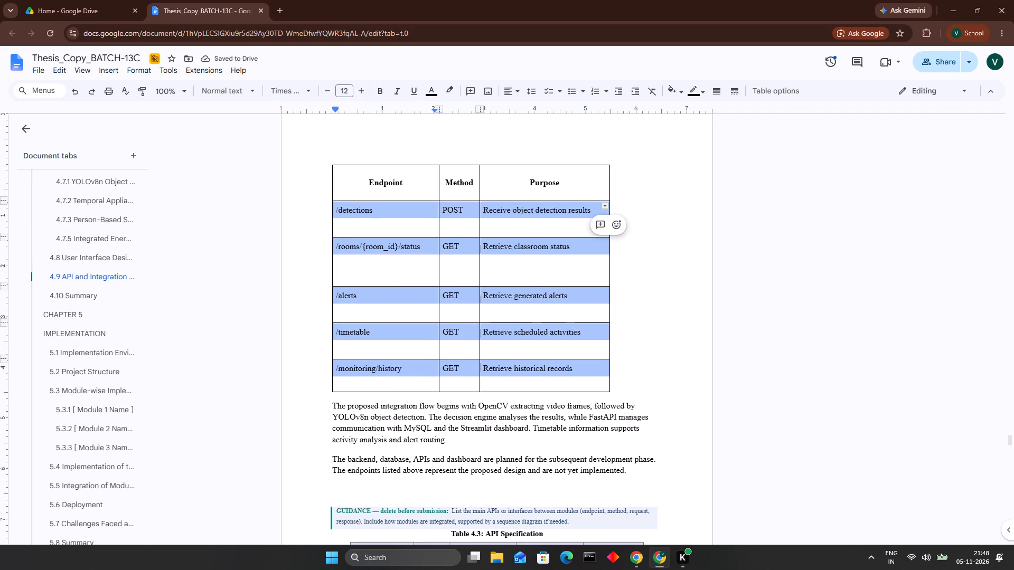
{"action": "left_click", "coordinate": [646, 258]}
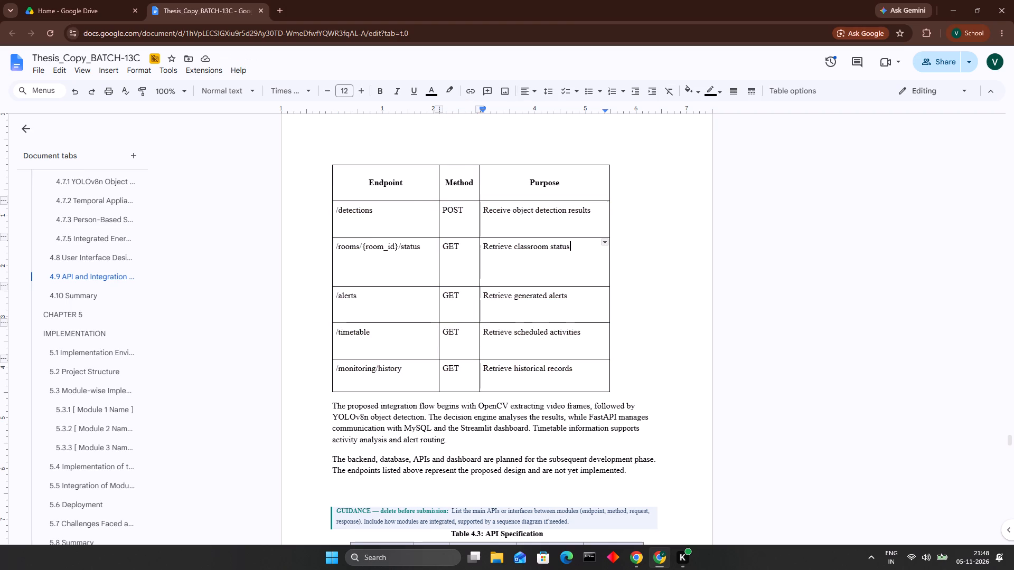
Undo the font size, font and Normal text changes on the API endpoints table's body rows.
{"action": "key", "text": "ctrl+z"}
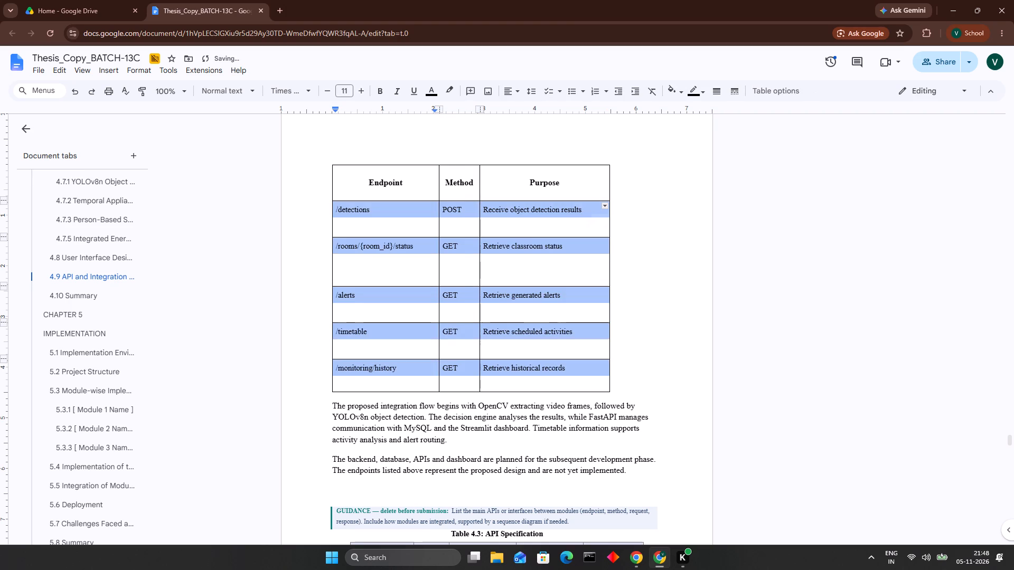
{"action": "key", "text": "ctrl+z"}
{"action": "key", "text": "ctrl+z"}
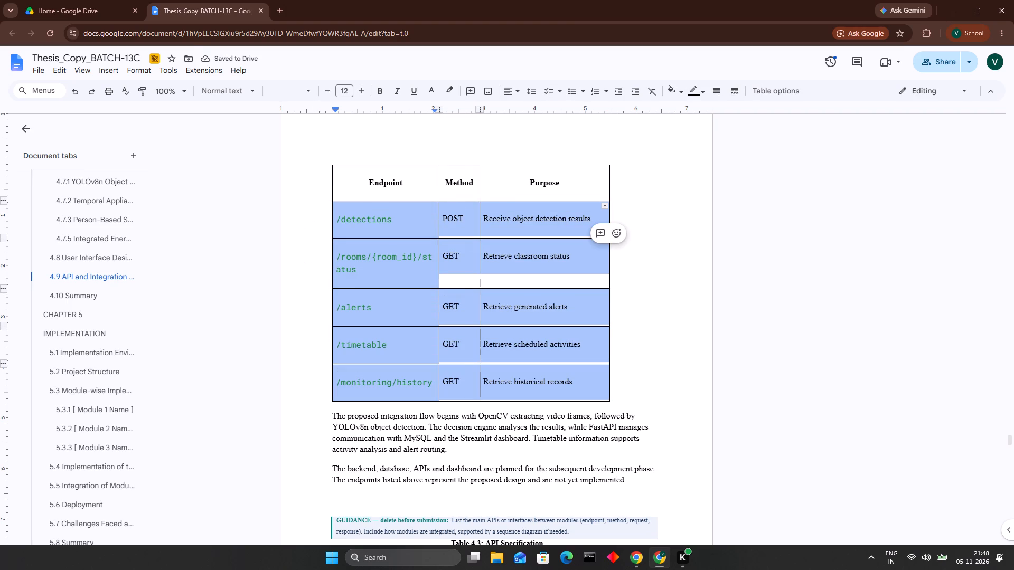
Apply the Normal text style to the selected body rows of the API endpoints table and set them to Times New Roman, size 12.
{"action": "left_click", "coordinate": [223, 87]}
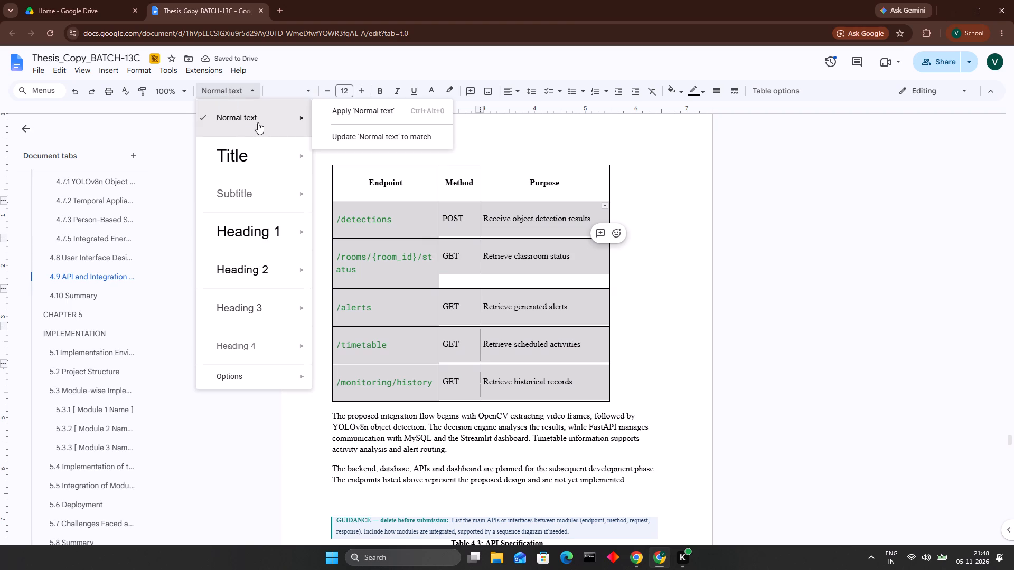
{"action": "left_click", "coordinate": [245, 120]}
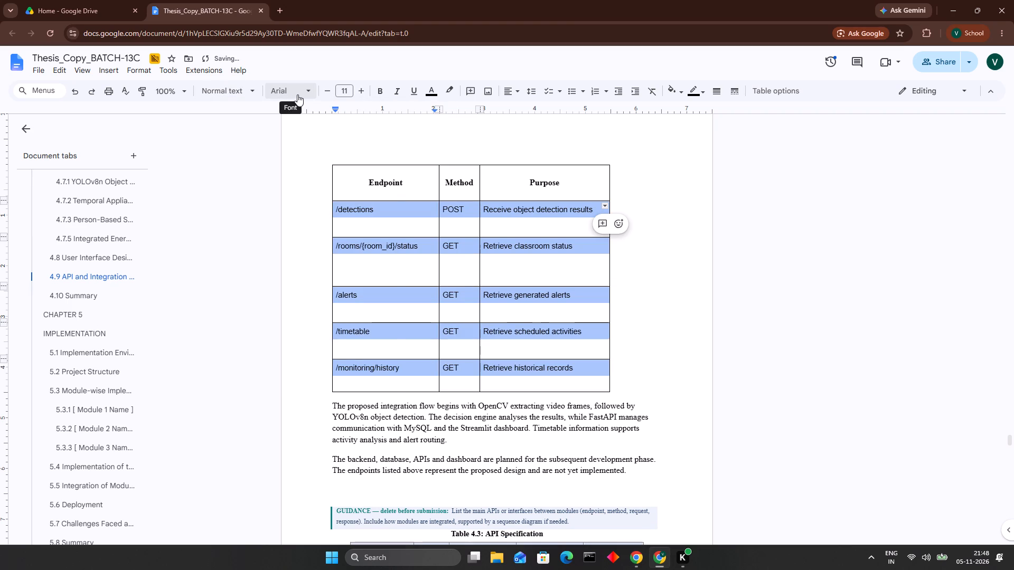
{"action": "left_click", "coordinate": [297, 94]}
{"action": "left_click", "coordinate": [301, 156]}
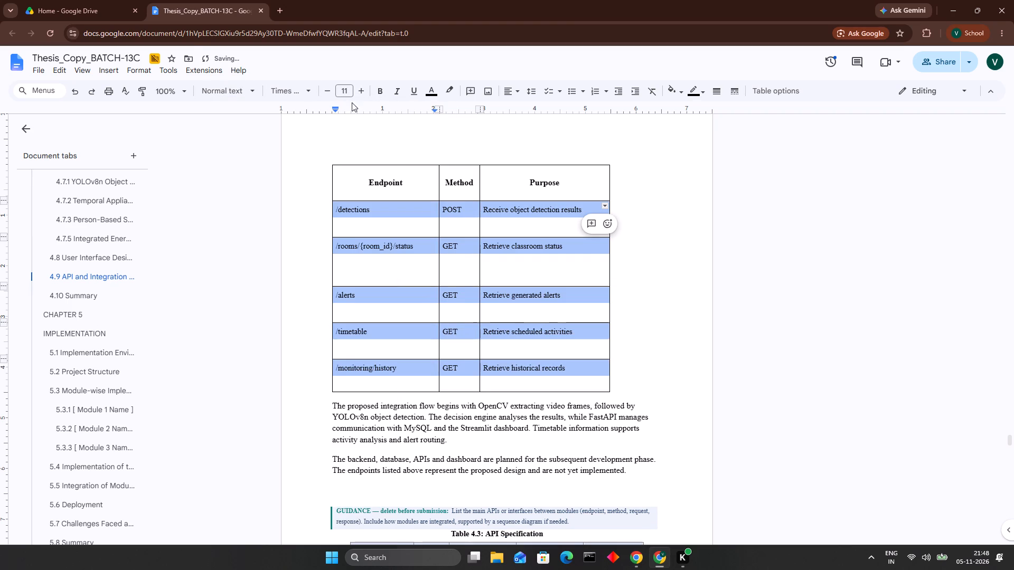
{"action": "left_click", "coordinate": [359, 96]}
{"action": "left_click", "coordinate": [491, 343]}
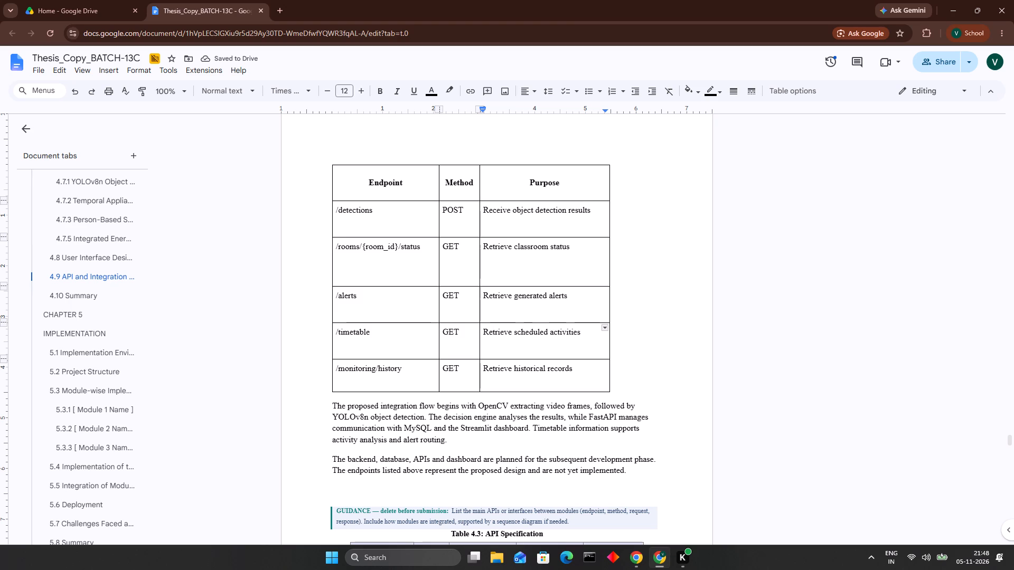
Reduce the heights of the API endpoints table's five body rows to fit their single-line text, and try to shrink the header row.
{"action": "left_click_drag", "start_coordinate": [437, 286], "coordinate": [437, 265]}
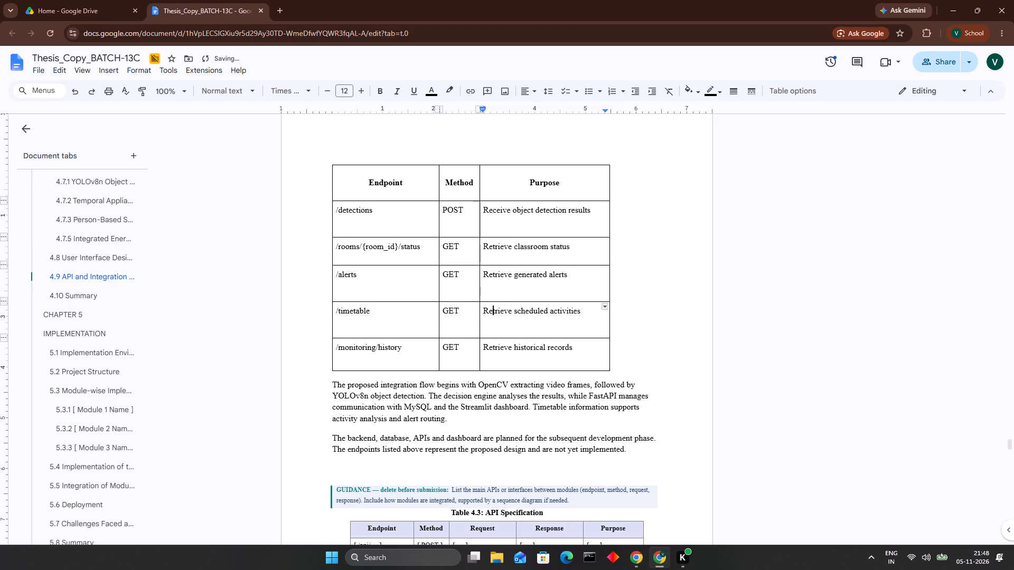
{"action": "left_click_drag", "start_coordinate": [419, 302], "coordinate": [419, 288]}
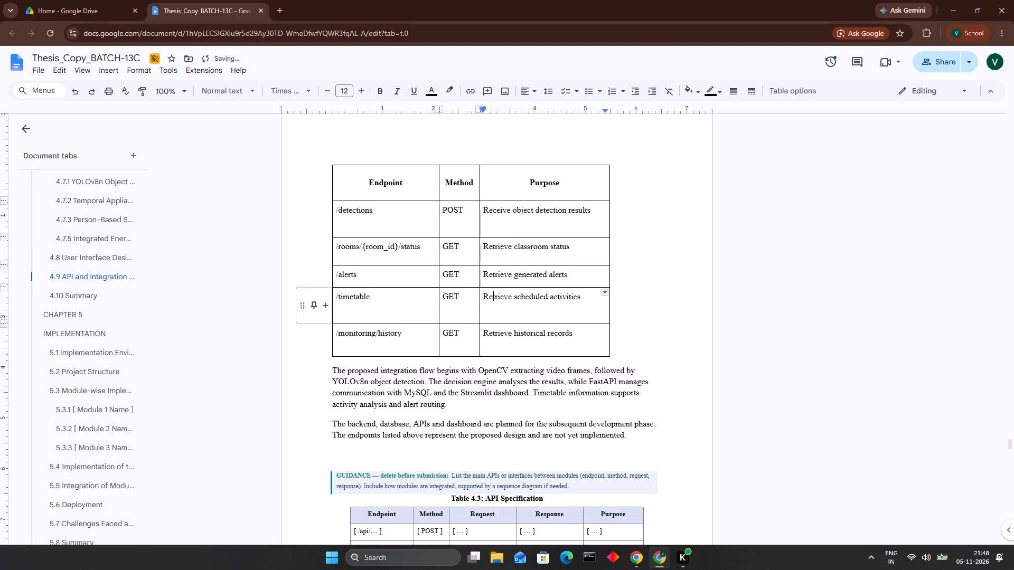
{"action": "left_click_drag", "start_coordinate": [416, 323], "coordinate": [416, 310]}
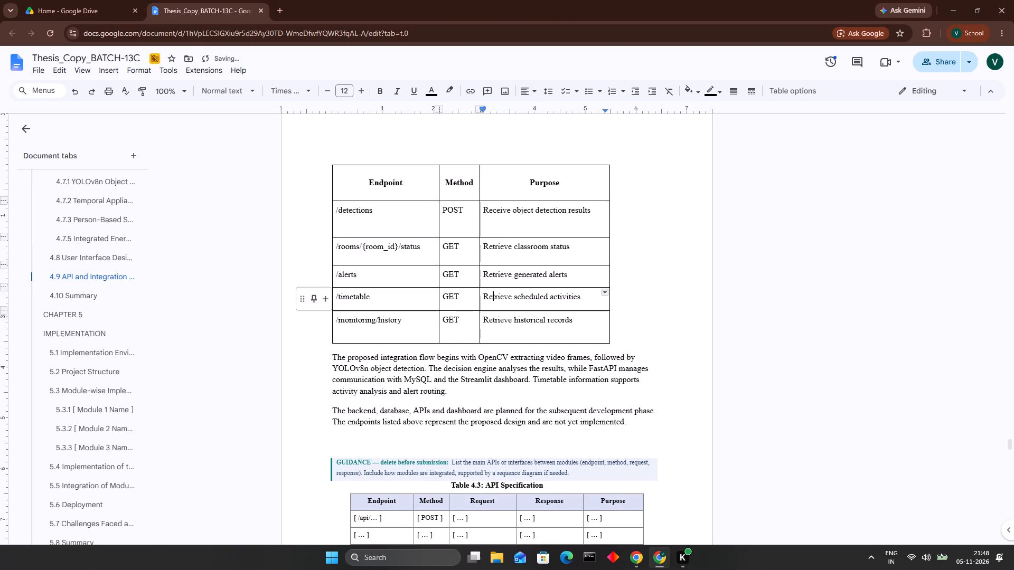
{"action": "left_click_drag", "start_coordinate": [415, 344], "coordinate": [416, 333]}
{"action": "left_click_drag", "start_coordinate": [420, 236], "coordinate": [420, 227]}
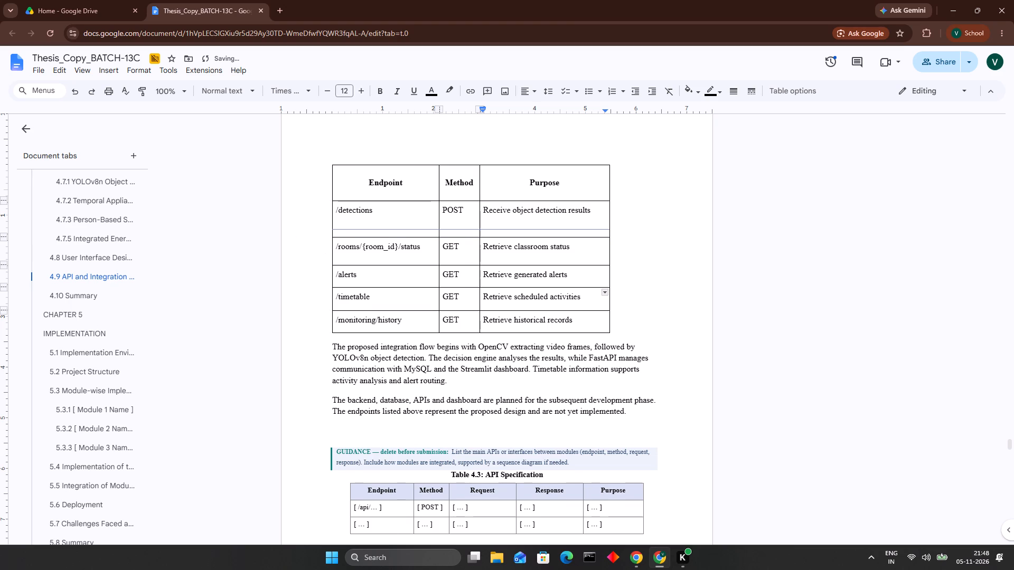
{"action": "left_click_drag", "start_coordinate": [420, 227], "coordinate": [420, 226]}
{"action": "left_click_drag", "start_coordinate": [428, 201], "coordinate": [428, 195]}
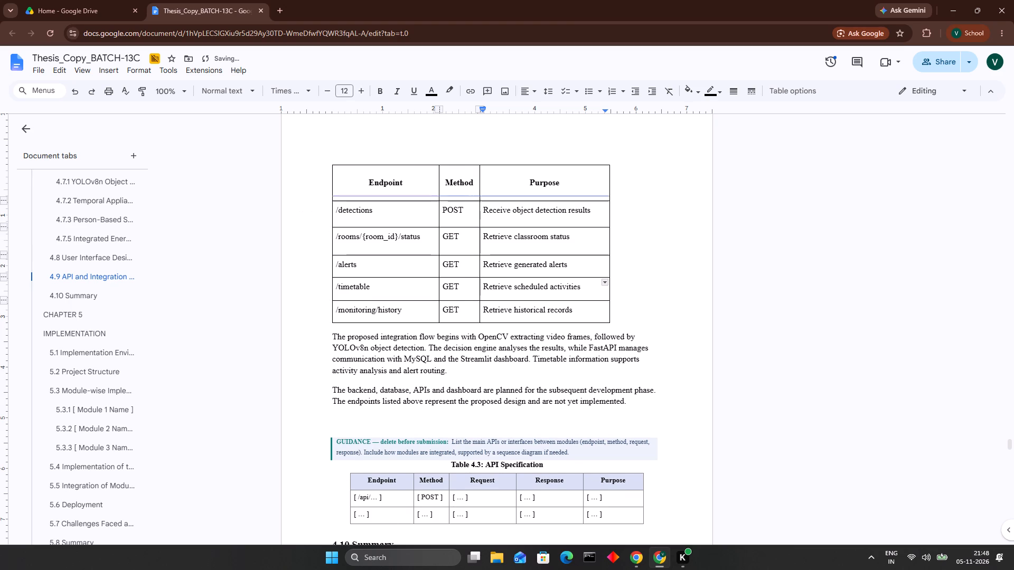
{"action": "left_click_drag", "start_coordinate": [428, 195], "coordinate": [428, 194]}
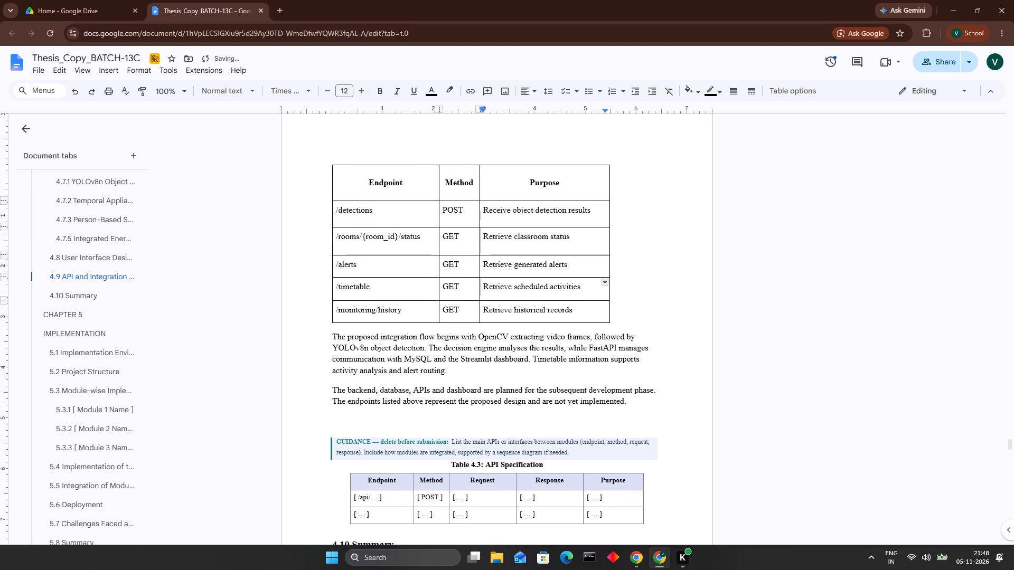
Select all cells of section 4.8.1's dashboard components table, from the header to Alert Information, and give them thin borders.
{"action": "scroll", "coordinate": [672, 204], "scroll_direction": "up", "scroll_amount": 4}
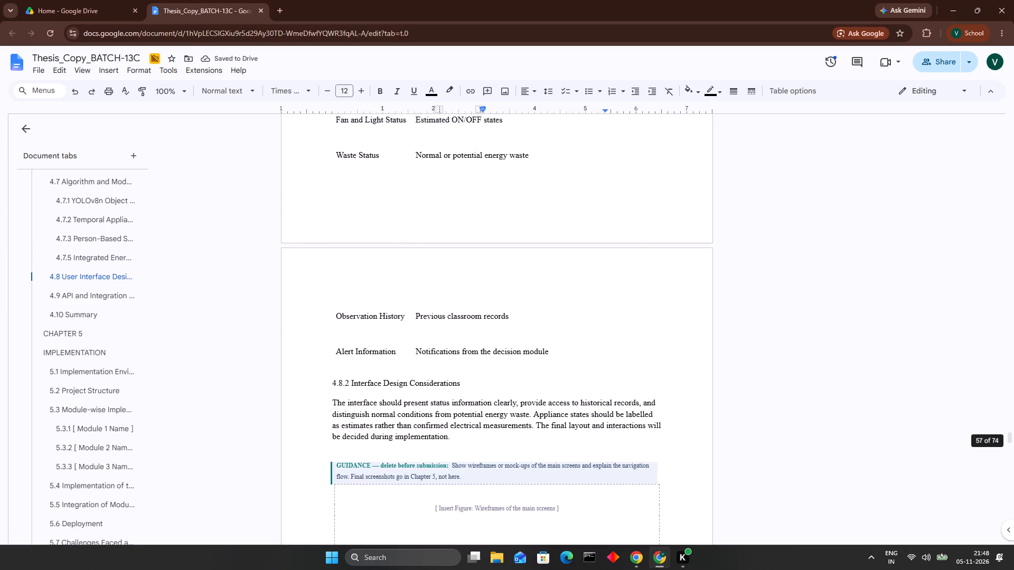
{"action": "scroll", "coordinate": [672, 204], "scroll_direction": "up", "scroll_amount": 1}
{"action": "scroll", "coordinate": [672, 204], "scroll_direction": "down", "scroll_amount": 3}
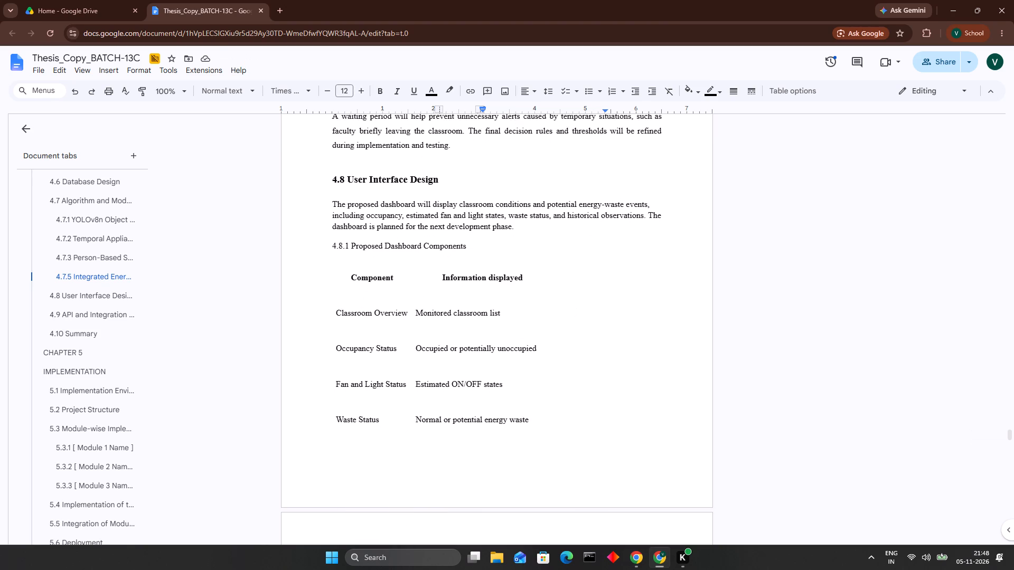
{"action": "scroll", "coordinate": [636, 312], "scroll_direction": "down", "scroll_amount": 2}
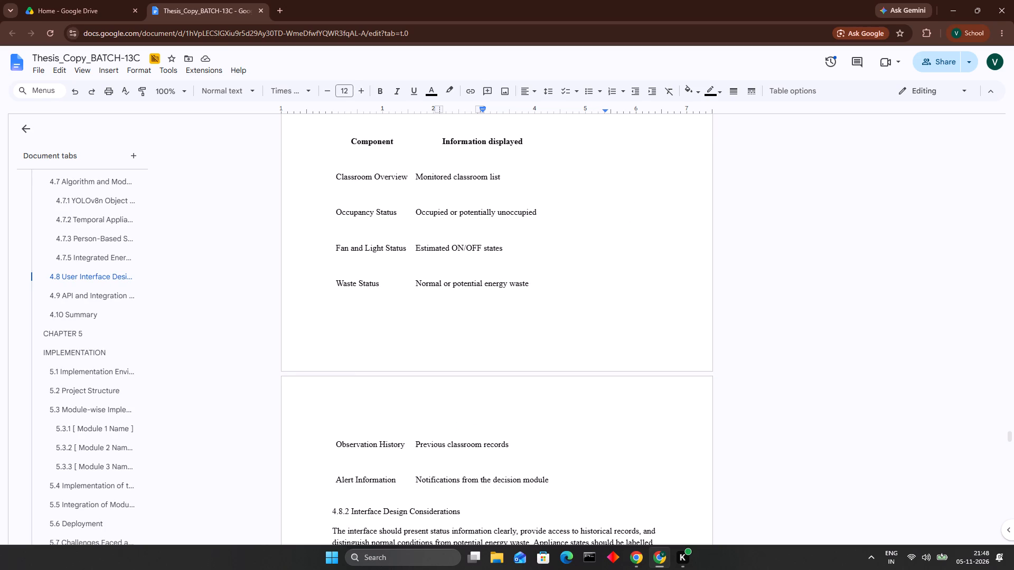
{"action": "left_click_drag", "start_coordinate": [560, 476], "coordinate": [341, 165]}
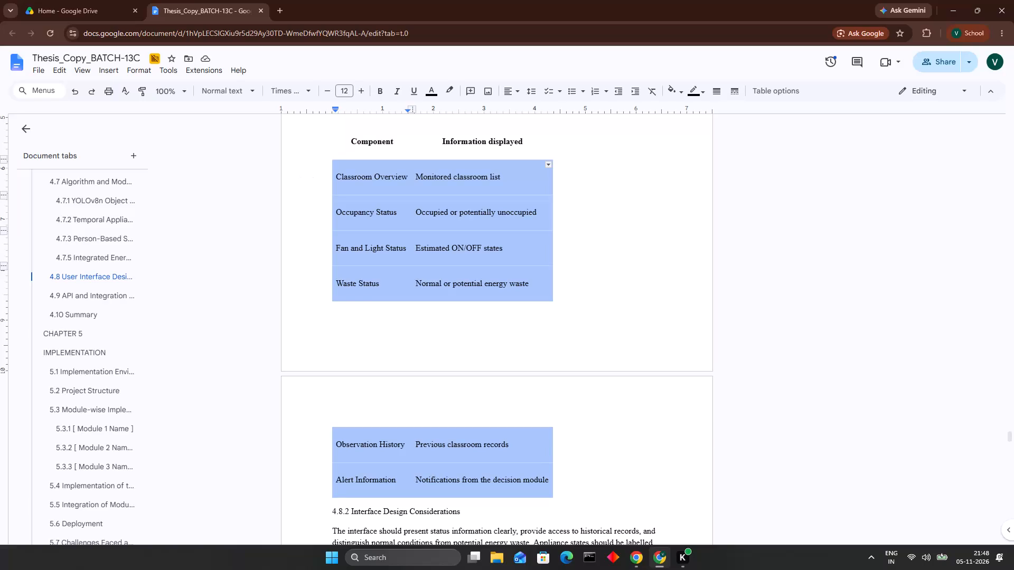
{"action": "left_click_drag", "start_coordinate": [341, 165], "coordinate": [348, 155]}
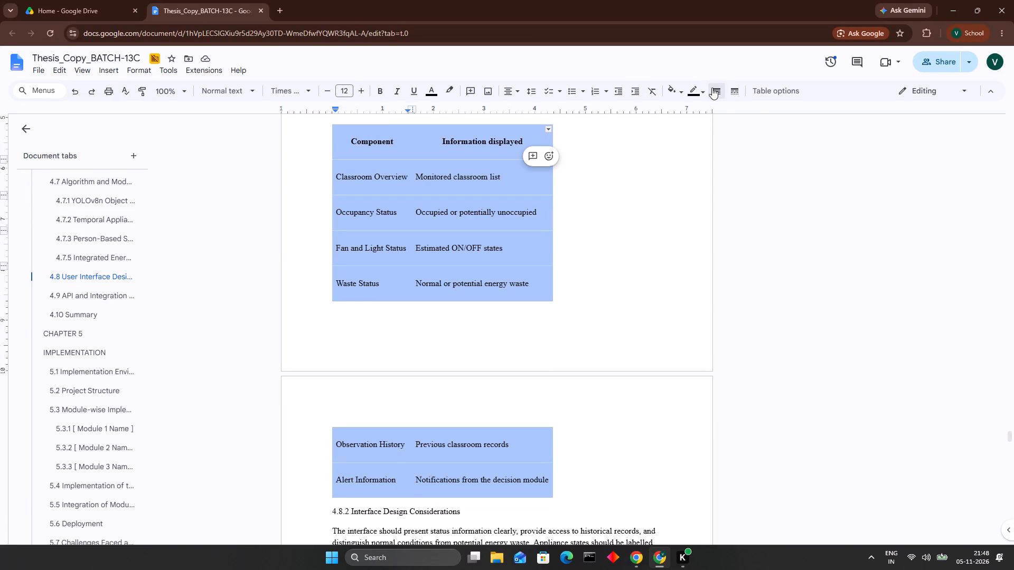
{"action": "left_click", "coordinate": [712, 88]}
{"action": "left_click", "coordinate": [724, 129]}
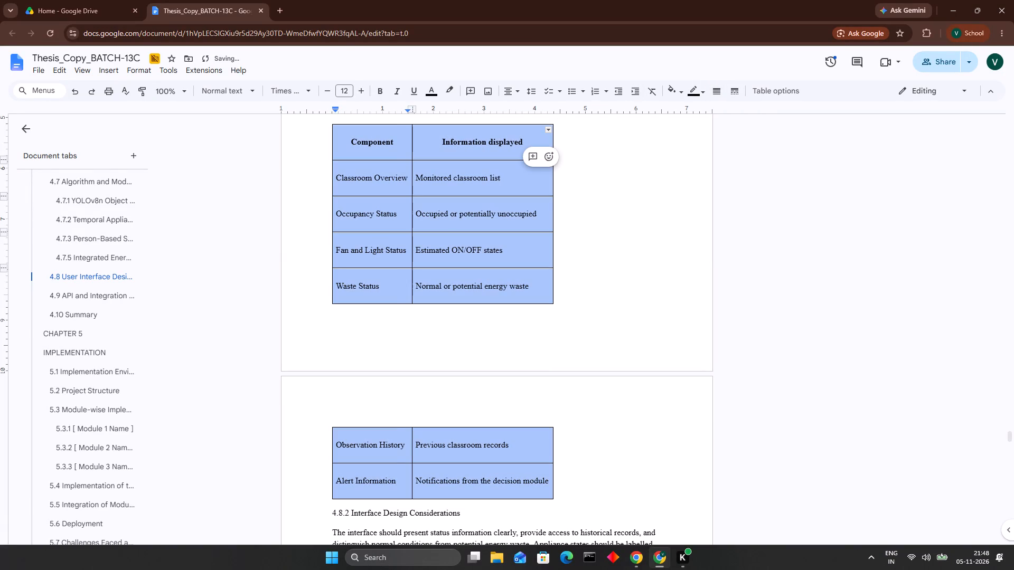
Apply the Normal text style to the selected dashboard components table and set its text to Times New Roman, size 12.
{"action": "left_click", "coordinate": [238, 94]}
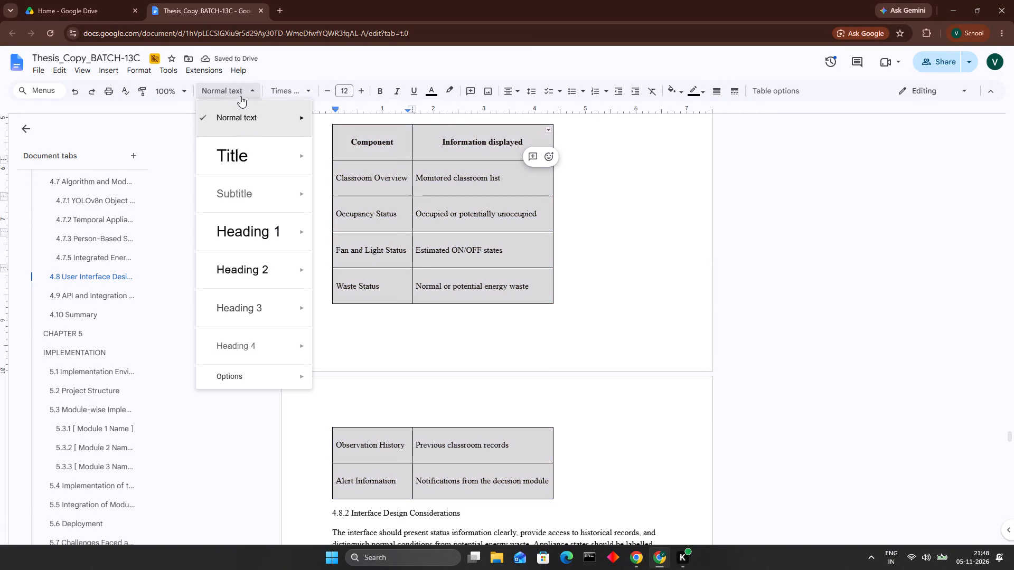
{"action": "left_click", "coordinate": [247, 126]}
{"action": "left_click", "coordinate": [313, 96]}
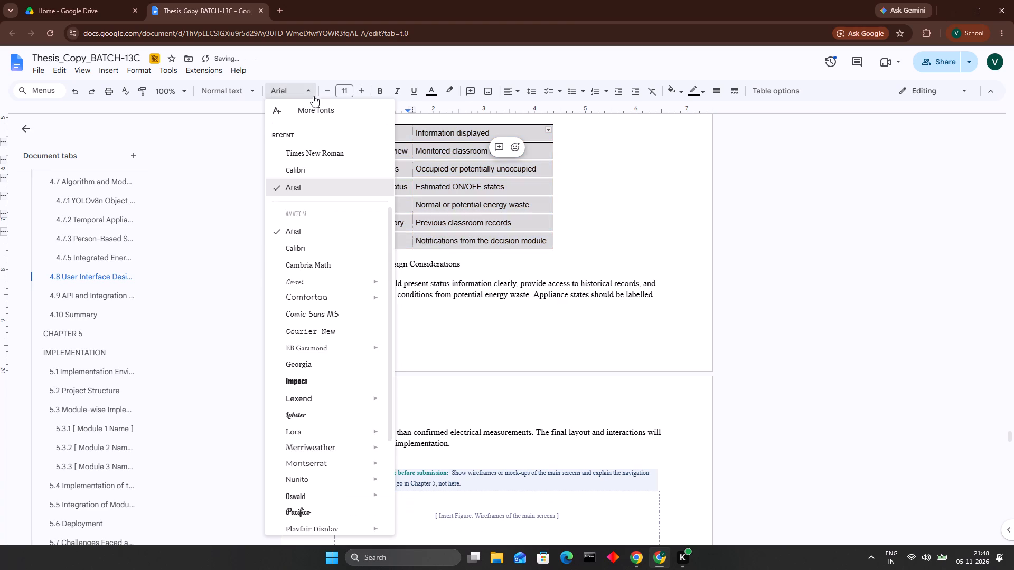
{"action": "left_click", "coordinate": [322, 157]}
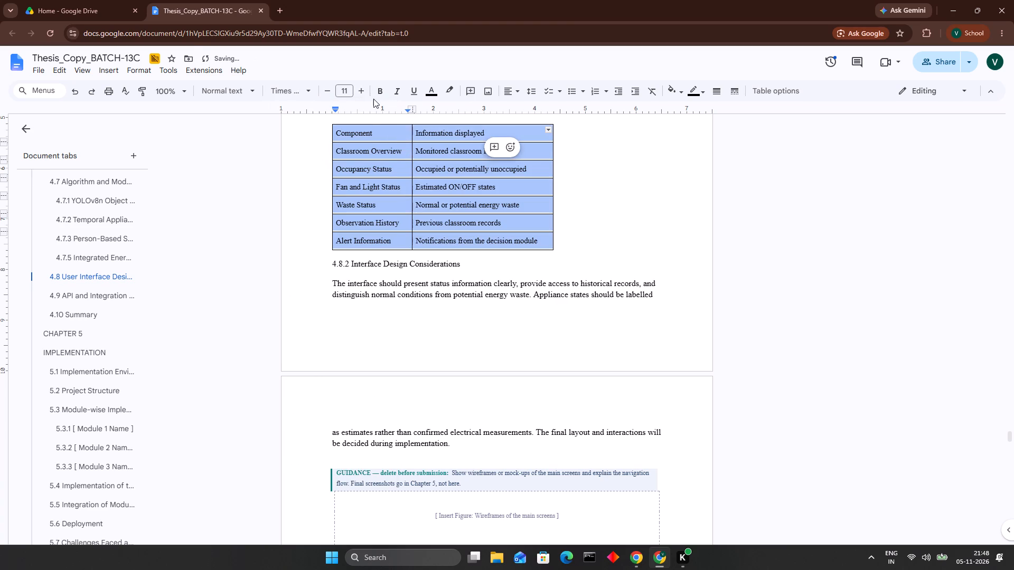
{"action": "left_click", "coordinate": [362, 93]}
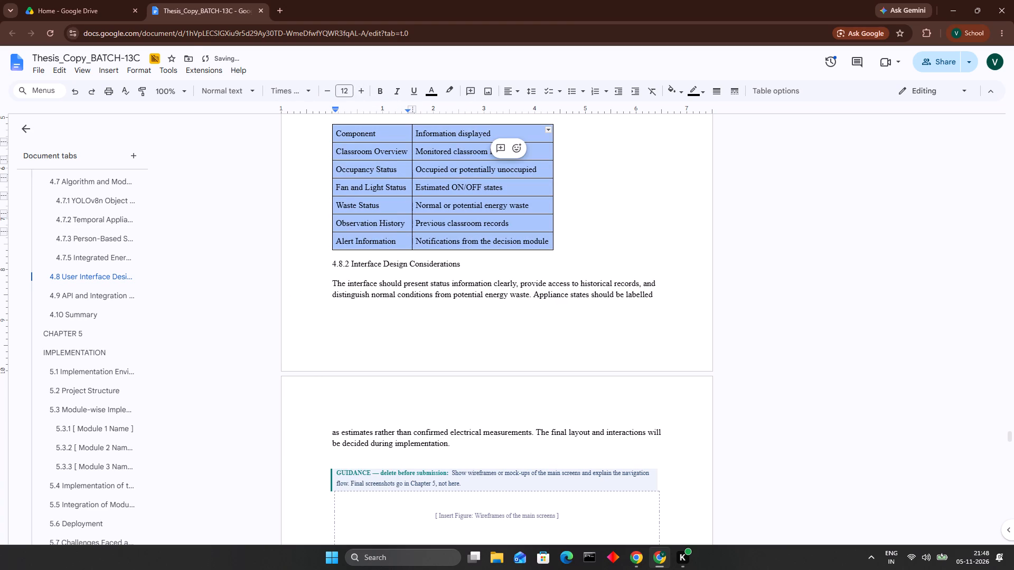
{"action": "left_click", "coordinate": [553, 224]}
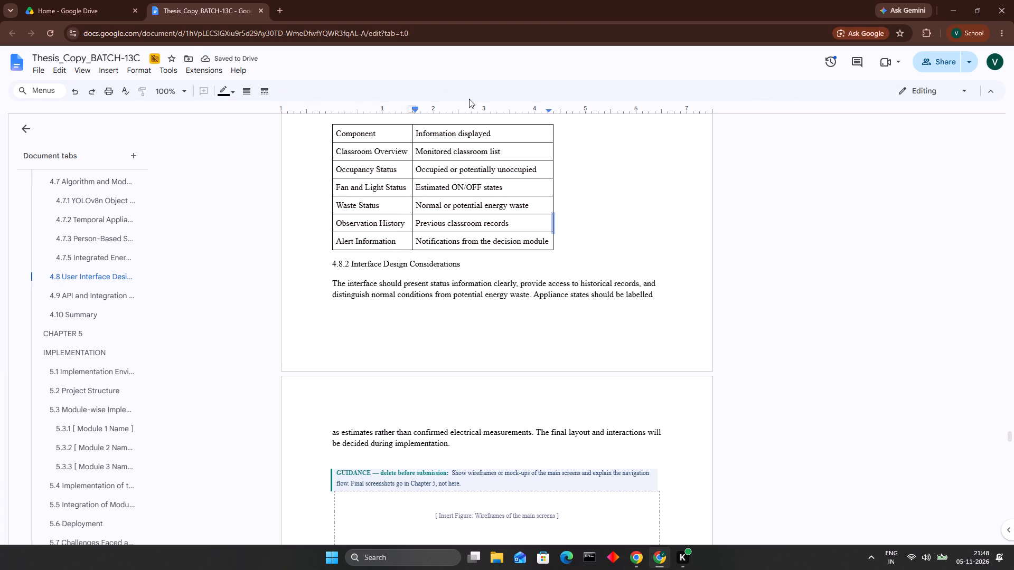
Bold the Component and Information displayed header row of the dashboard components table and make the row slightly taller.
{"action": "left_click_drag", "start_coordinate": [509, 135], "coordinate": [390, 135]}
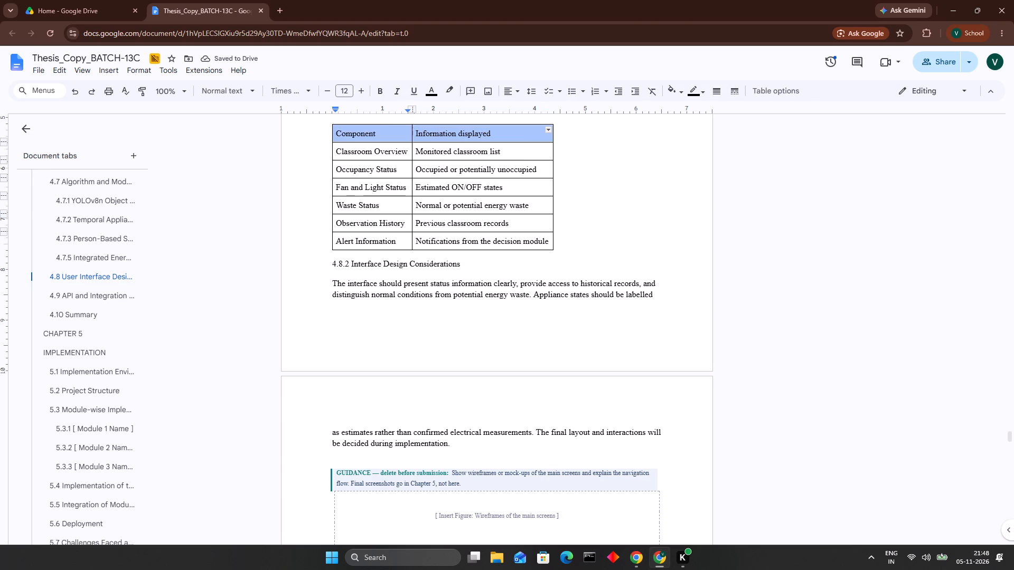
{"action": "left_click_drag", "start_coordinate": [390, 135], "coordinate": [366, 135]}
{"action": "left_click", "coordinate": [382, 95]}
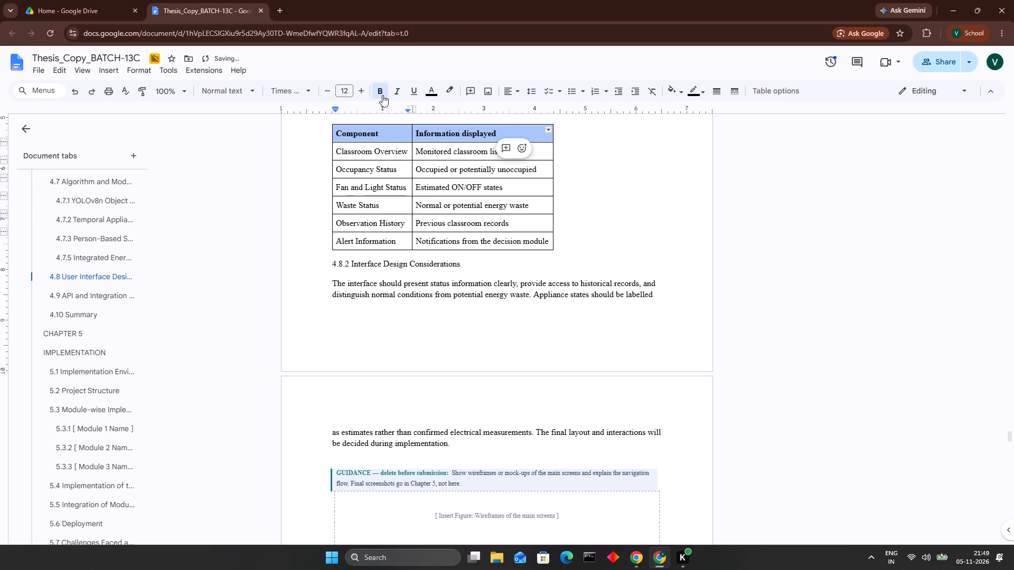
{"action": "left_click", "coordinate": [409, 141]}
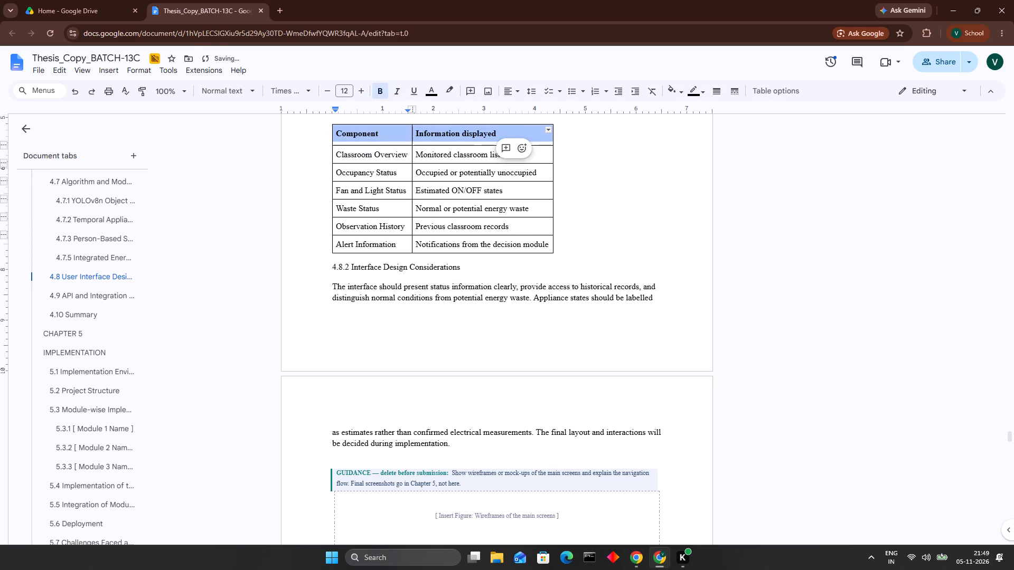
{"action": "left_click", "coordinate": [615, 176]}
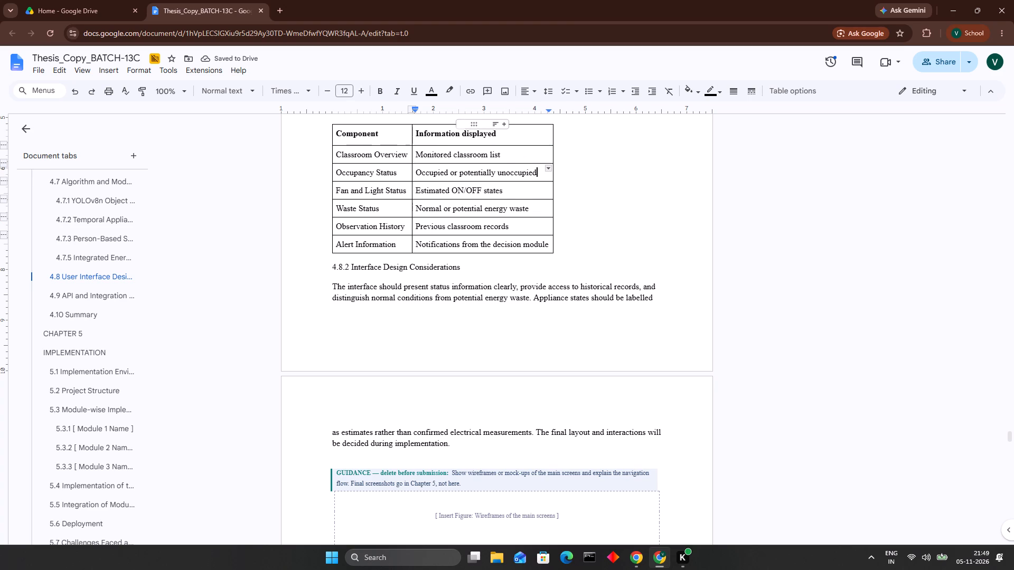
Reduce the heights of the /detections and /rooms/{room_id}/status rows in section 4.9's API endpoints table to match the other body rows.
{"action": "scroll", "coordinate": [523, 254], "scroll_direction": "down", "scroll_amount": 1}
{"action": "scroll", "coordinate": [523, 254], "scroll_direction": "up", "scroll_amount": 1}
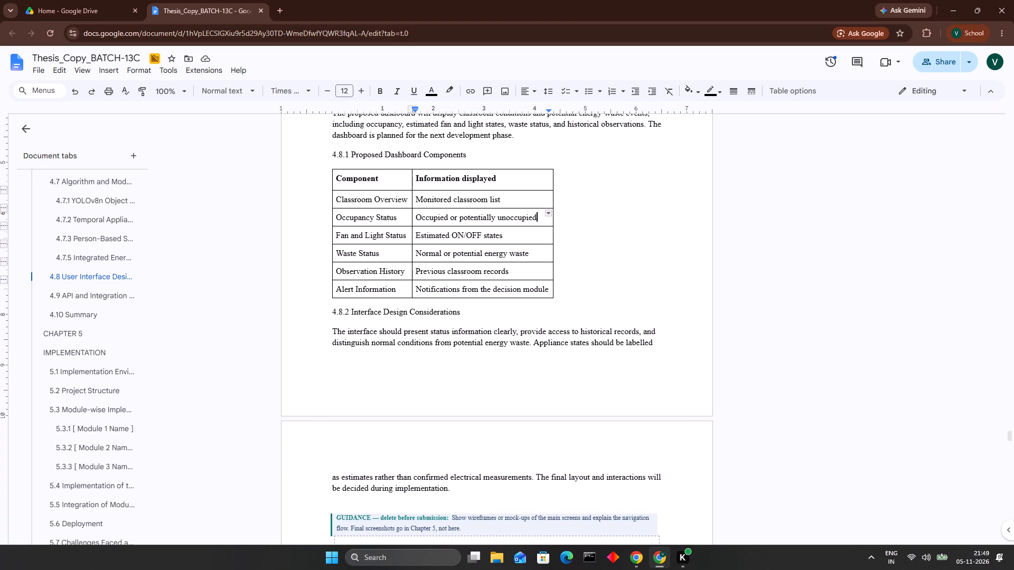
{"action": "scroll", "coordinate": [523, 254], "scroll_direction": "down", "scroll_amount": 5}
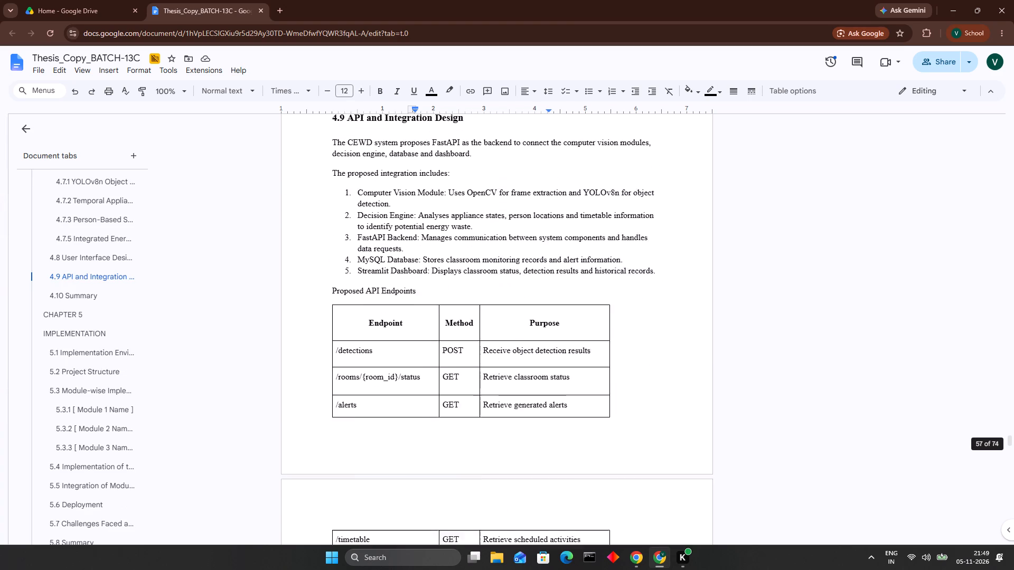
{"action": "scroll", "coordinate": [523, 254], "scroll_direction": "up", "scroll_amount": 1}
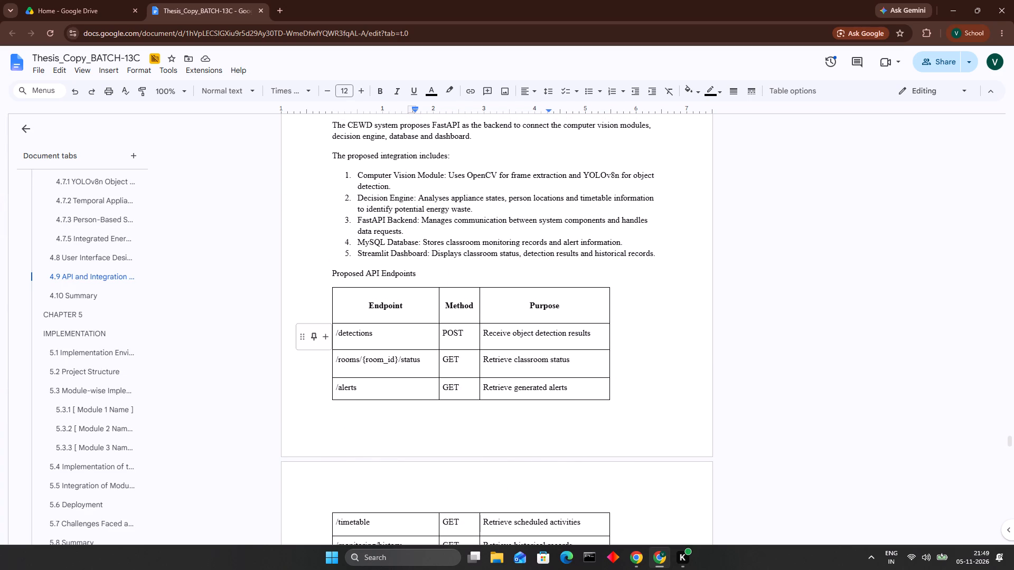
{"action": "left_click", "coordinate": [389, 337]}
{"action": "scroll", "coordinate": [417, 369], "scroll_direction": "down", "scroll_amount": 1}
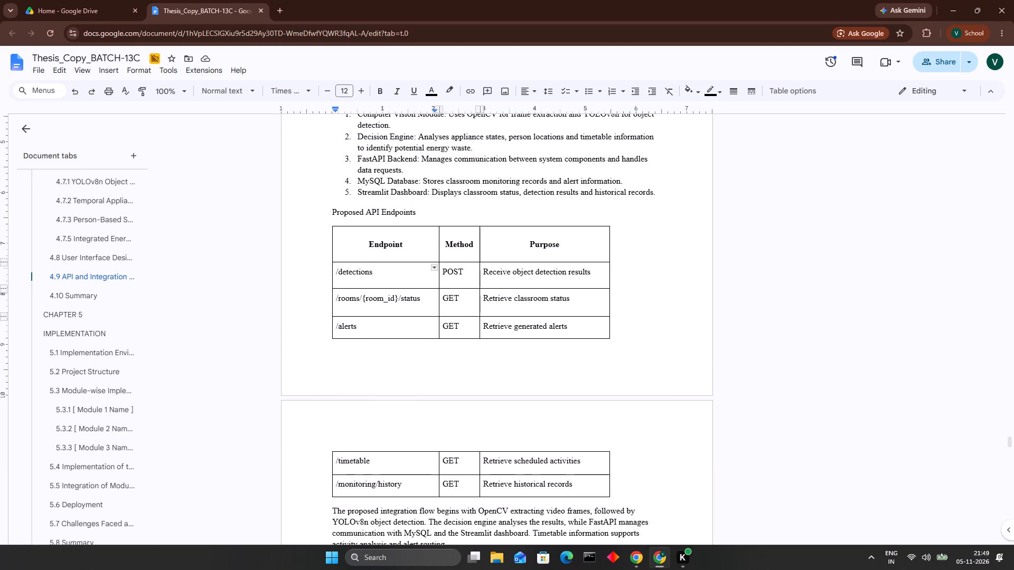
{"action": "left_click", "coordinate": [433, 288]}
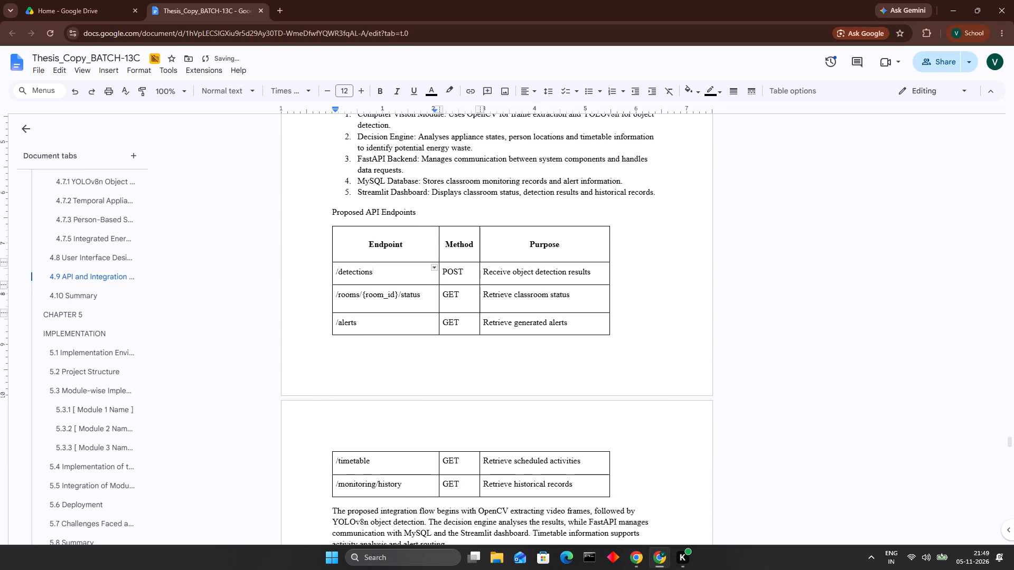
{"action": "left_click_drag", "start_coordinate": [425, 313], "coordinate": [425, 309]}
Review the API endpoints table, the closing text of section 4.9 and the 4.10 Summary placeholder up to the start of Chapter 5.
{"action": "scroll", "coordinate": [422, 426], "scroll_direction": "down", "scroll_amount": 1}
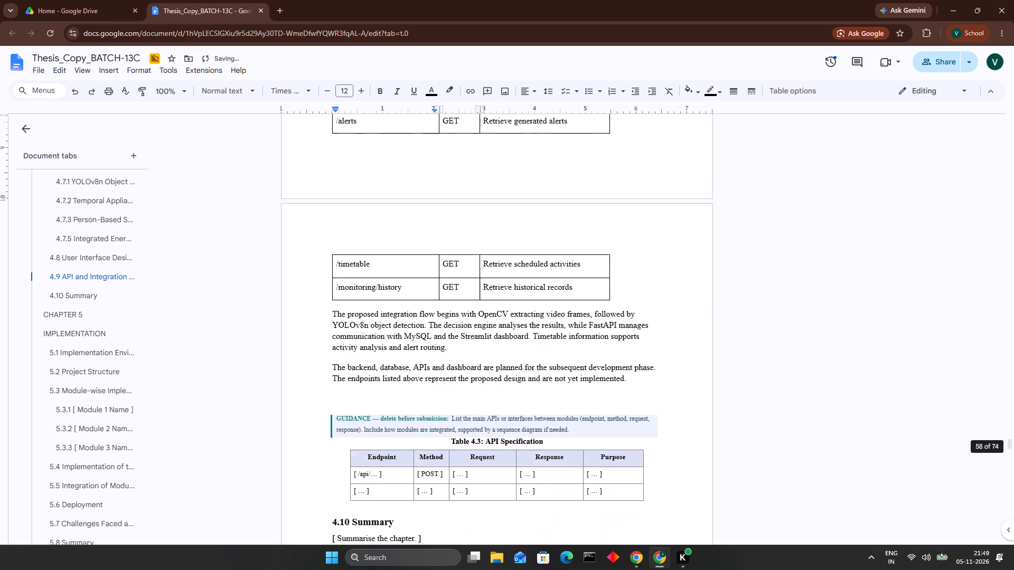
{"action": "scroll", "coordinate": [422, 426], "scroll_direction": "down", "scroll_amount": 2}
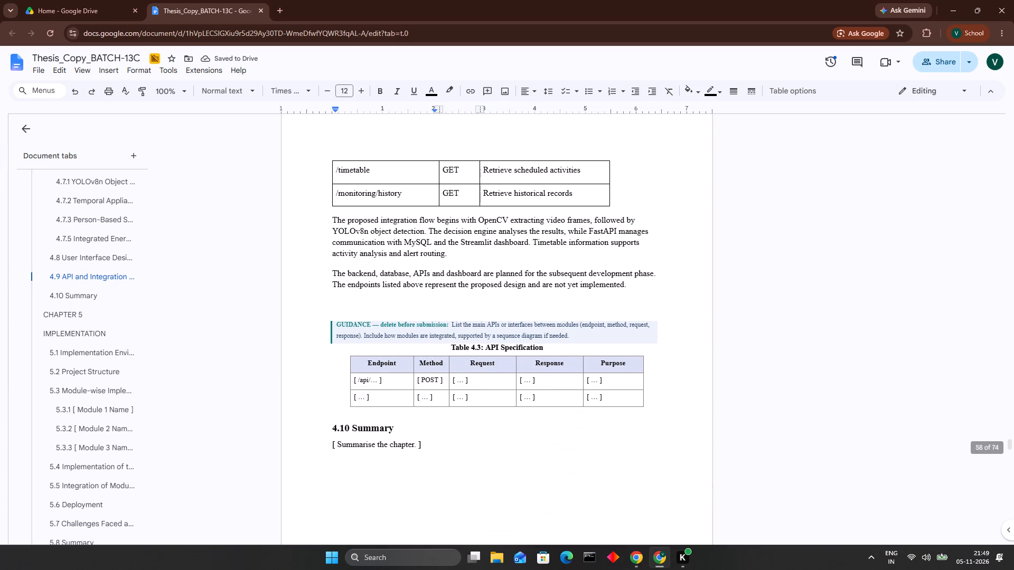
{"action": "scroll", "coordinate": [422, 426], "scroll_direction": "up", "scroll_amount": 1}
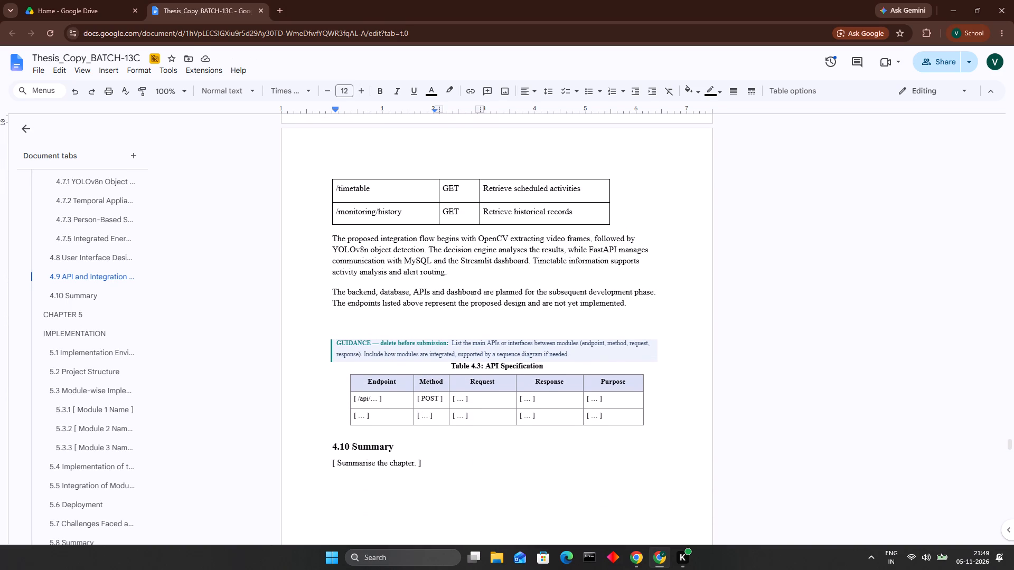
{"action": "scroll", "coordinate": [422, 426], "scroll_direction": "up", "scroll_amount": 2}
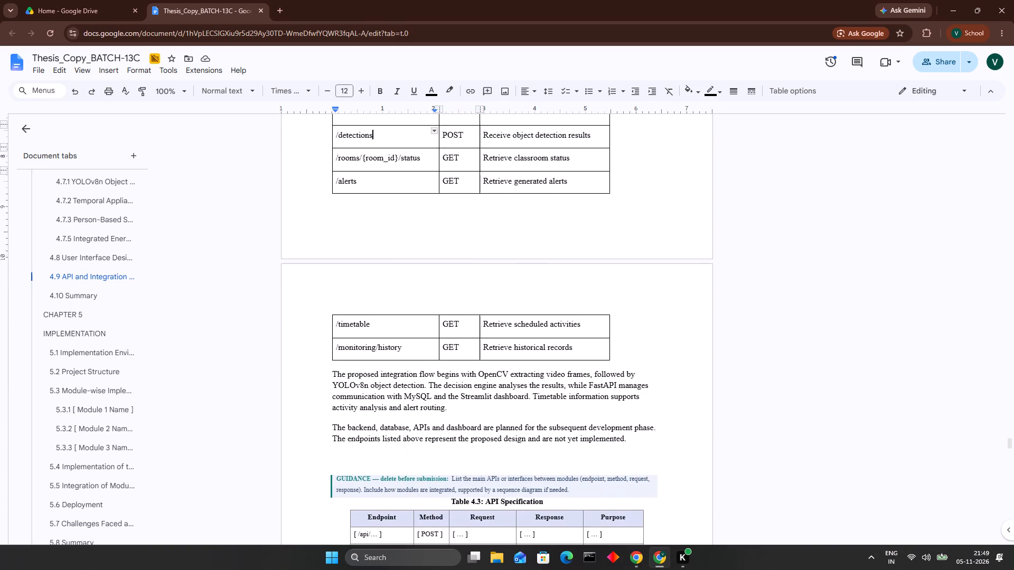
{"action": "scroll", "coordinate": [422, 426], "scroll_direction": "up", "scroll_amount": 1}
{"action": "scroll", "coordinate": [422, 426], "scroll_direction": "down", "scroll_amount": 1}
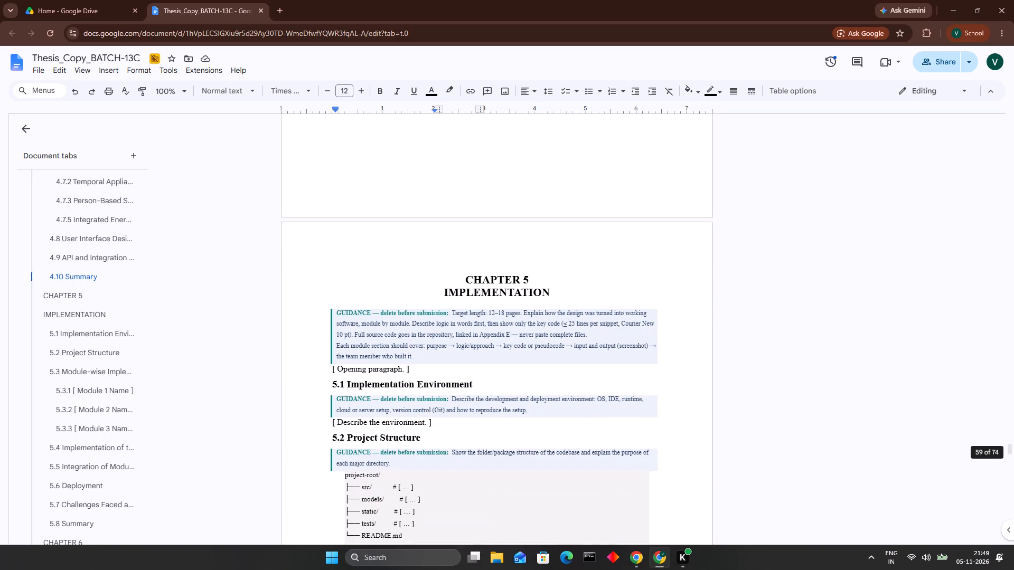
{"action": "scroll", "coordinate": [422, 426], "scroll_direction": "up", "scroll_amount": 4}
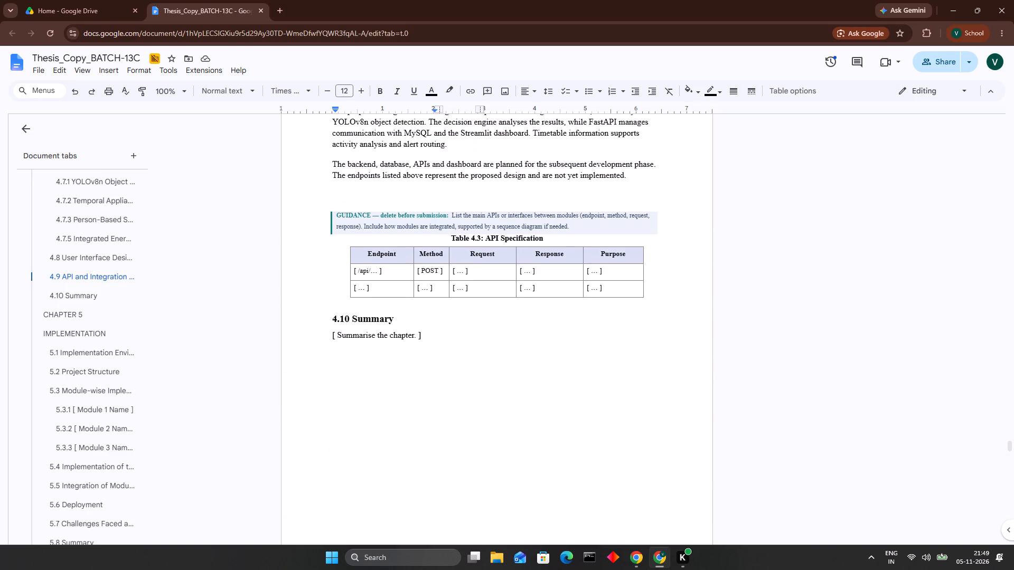
{"action": "scroll", "coordinate": [422, 426], "scroll_direction": "up", "scroll_amount": 3}
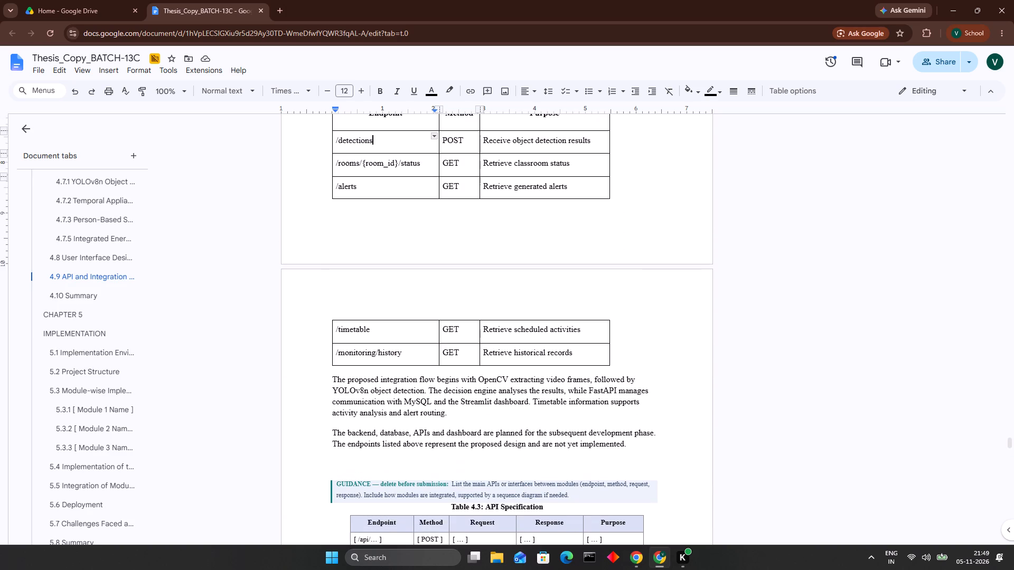
{"action": "scroll", "coordinate": [422, 426], "scroll_direction": "down", "scroll_amount": 2}
{"action": "scroll", "coordinate": [468, 468], "scroll_direction": "down", "scroll_amount": 1}
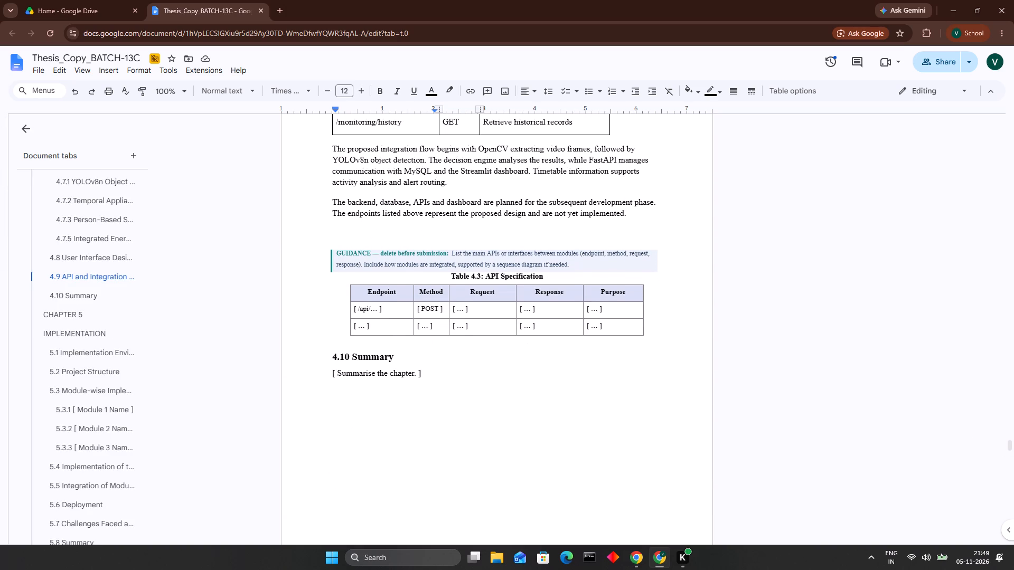
Add an empty line below the "[ Summarise the chapter. ]" placeholder in section 4.10.
{"action": "right_click", "coordinate": [473, 434]}
{"action": "key", "text": "Return"}
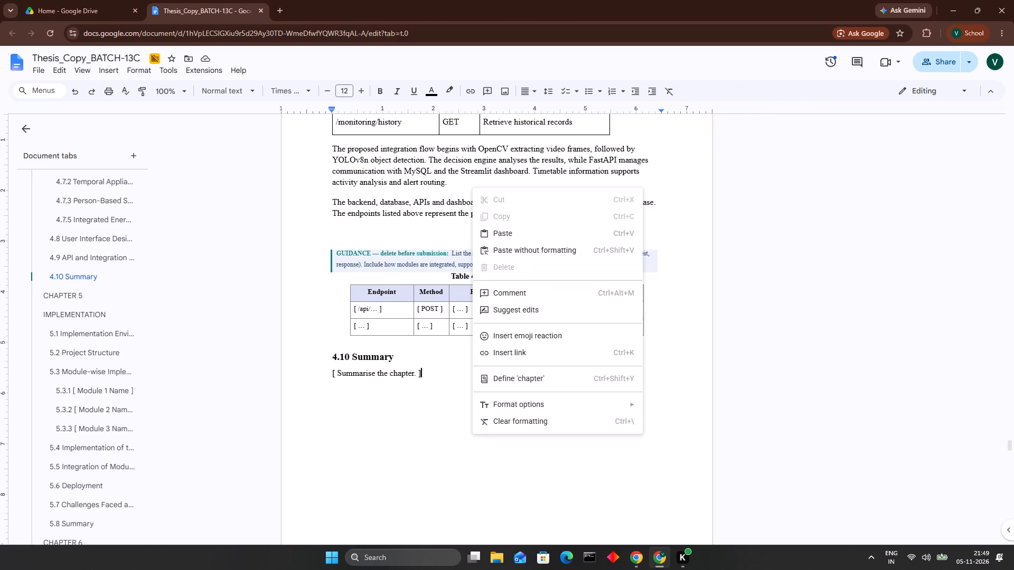
{"action": "left_click", "coordinate": [440, 391]}
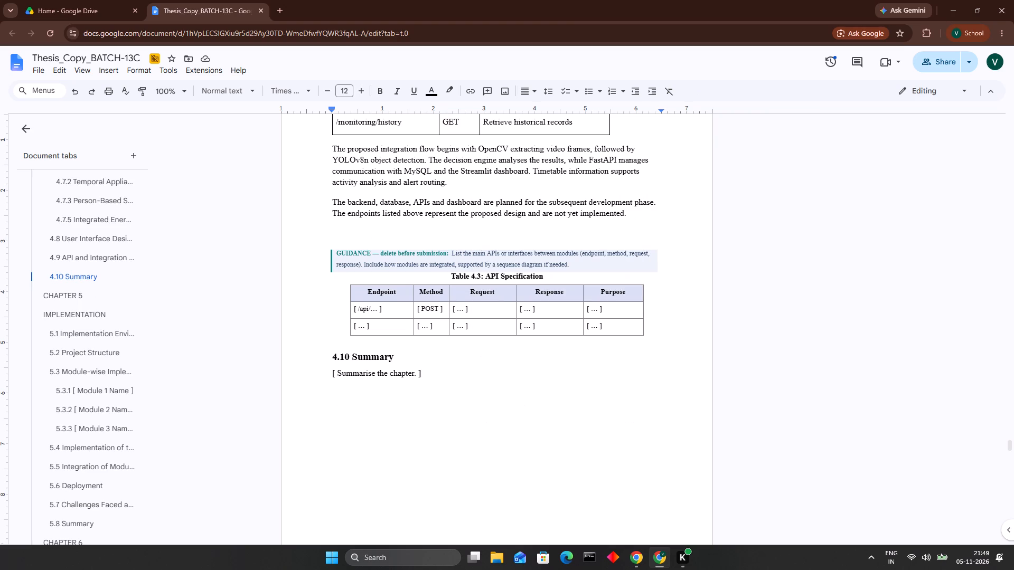
{"action": "key", "text": "Return"}
{"action": "scroll", "coordinate": [440, 391], "scroll_direction": "down", "scroll_amount": 4}
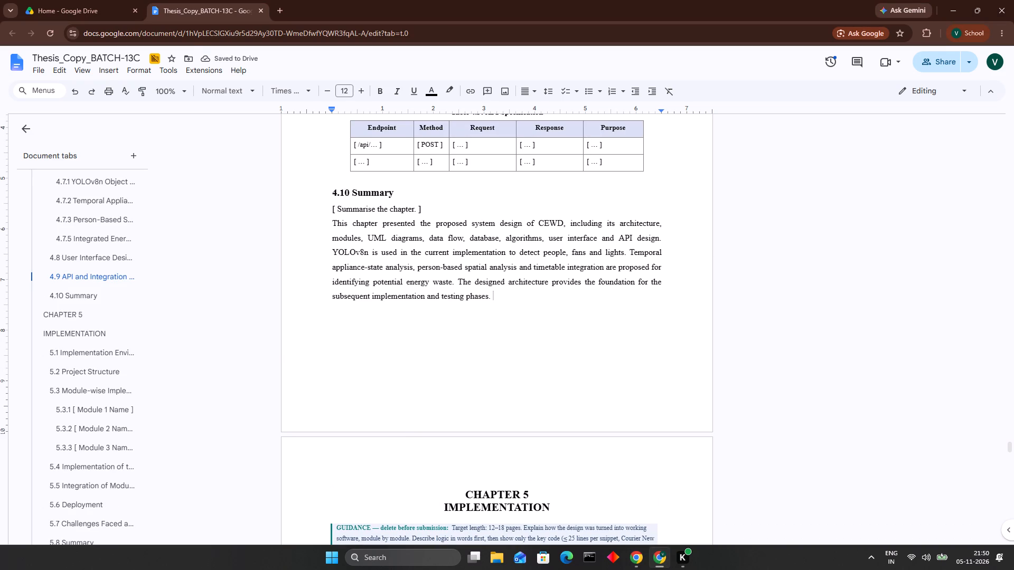
Delete the "[ Summarise the chapter. ]" placeholder line under the 4.10 Summary heading.
{"action": "scroll", "coordinate": [467, 372], "scroll_direction": "up", "scroll_amount": 1}
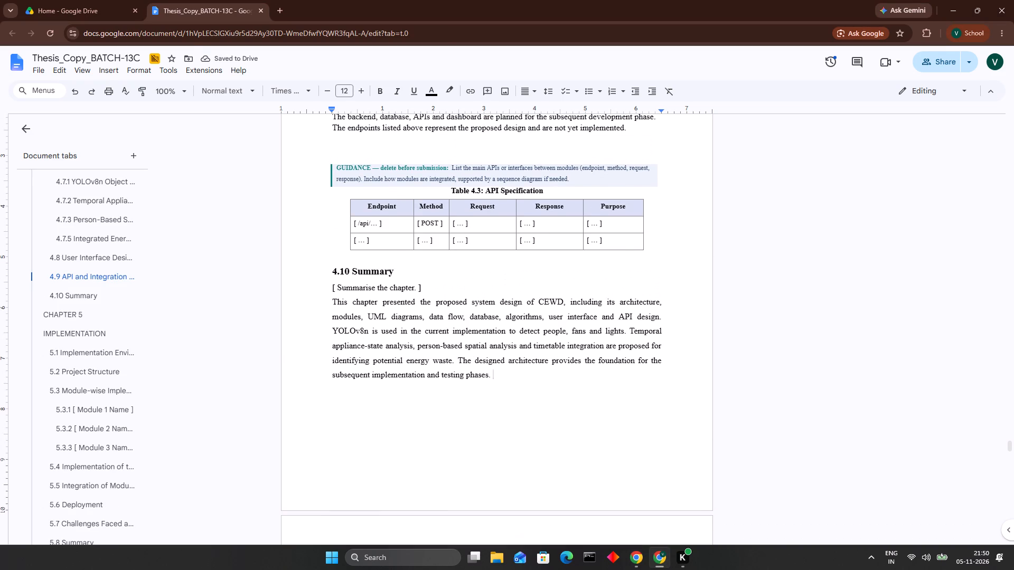
{"action": "left_click", "coordinate": [429, 281]}
{"action": "left_click", "coordinate": [425, 288]}
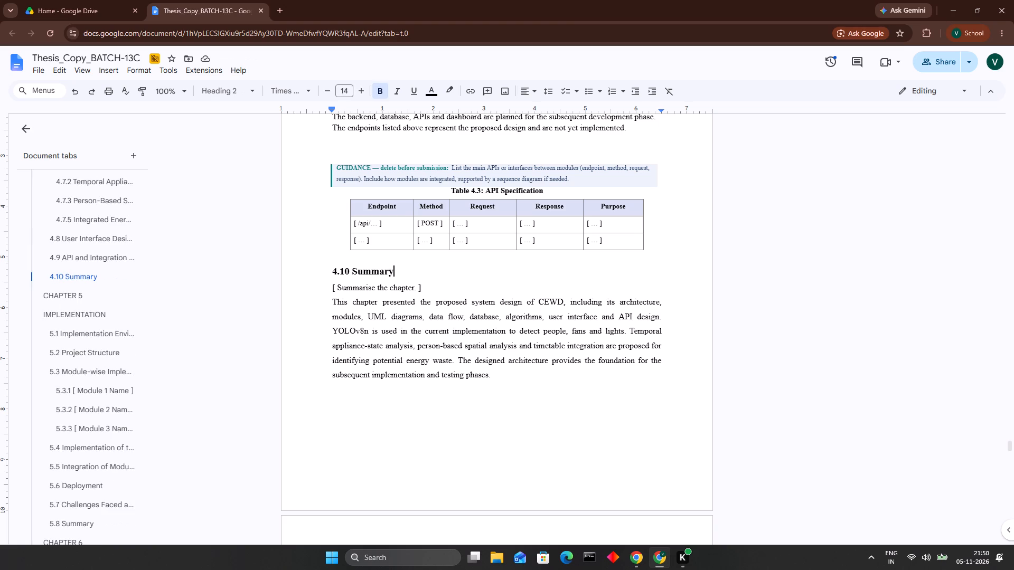
{"action": "key", "text": "BackSpace"}
{"action": "key", "text": "BackSpace"}
{"action": "key", "text": "BackSpace"}
{"action": "key", "text": "BackSpace"}
{"action": "key", "text": "BackSpace"}
{"action": "key", "text": "BackSpace"}
{"action": "key", "text": "BackSpace"}
{"action": "key", "text": "BackSpace"}
{"action": "key", "text": "BackSpace"}
{"action": "key", "text": "BackSpace"}
{"action": "key", "text": "BackSpace"}
{"action": "key", "text": "BackSpace"}
{"action": "key", "text": "BackSpace"}
{"action": "key", "text": "BackSpace"}
{"action": "key", "text": "BackSpace"}
{"action": "key", "text": "BackSpace"}
{"action": "key", "text": "BackSpace"}
{"action": "key", "text": "BackSpace"}
{"action": "key", "text": "BackSpace"}
{"action": "key", "text": "BackSpace"}
{"action": "key", "text": "BackSpace"}
{"action": "key", "text": "BackSpace"}
{"action": "key", "text": "BackSpace"}
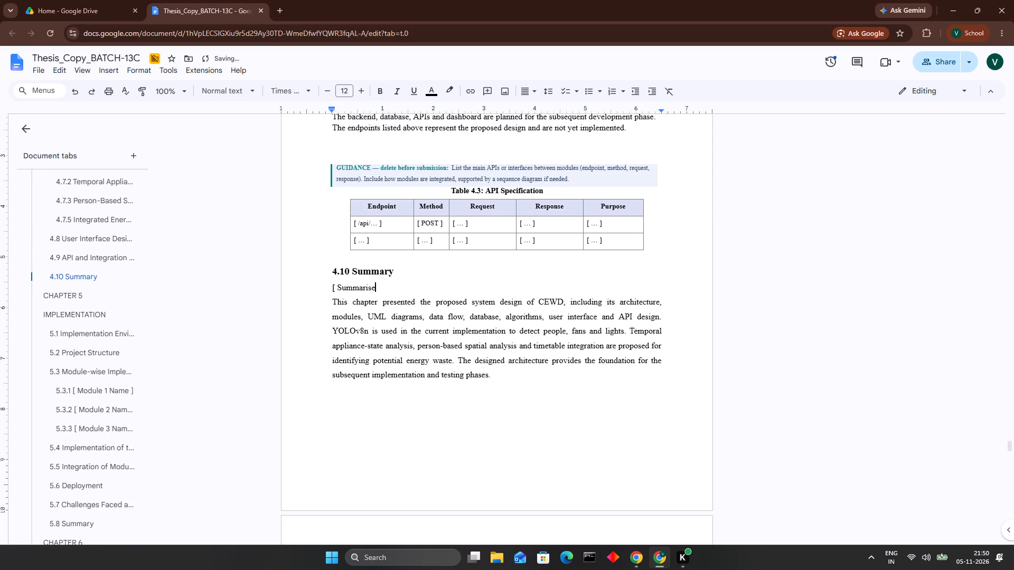
{"action": "key", "text": "BackSpace"}
Review Chapter 4 from the 4.10 Summary back to section 4.5.2, checking the text and table formatting.
{"action": "scroll", "coordinate": [440, 352], "scroll_direction": "down", "scroll_amount": 3}
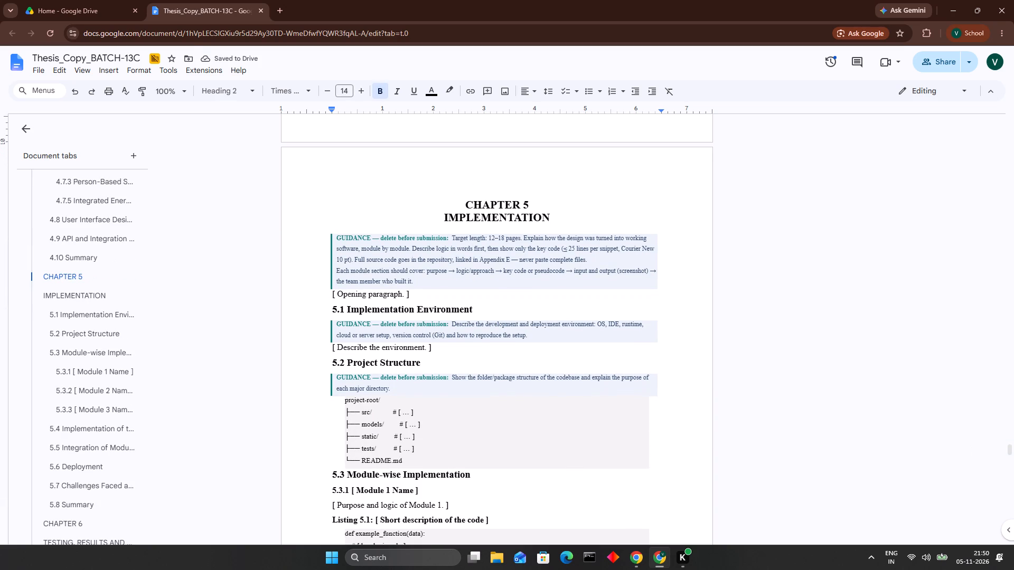
{"action": "scroll", "coordinate": [440, 352], "scroll_direction": "up", "scroll_amount": 5}
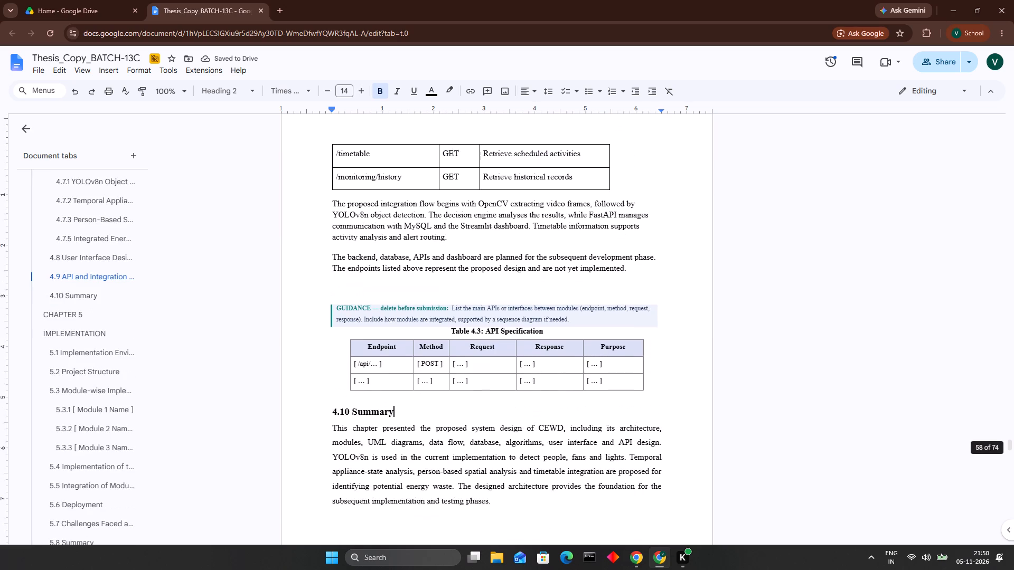
{"action": "scroll", "coordinate": [440, 352], "scroll_direction": "up", "scroll_amount": 7}
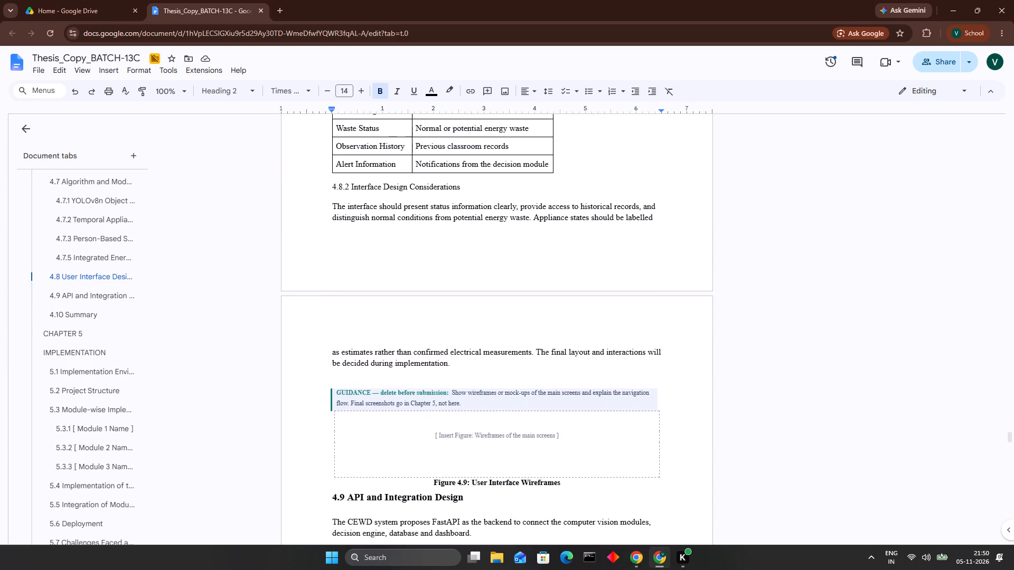
{"action": "scroll", "coordinate": [440, 352], "scroll_direction": "up", "scroll_amount": 8}
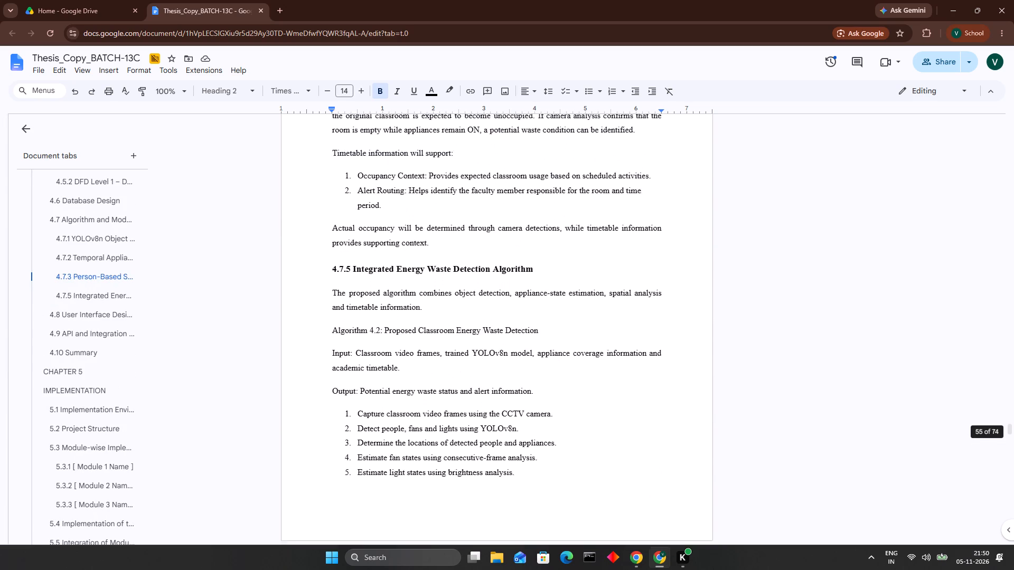
{"action": "scroll", "coordinate": [440, 352], "scroll_direction": "up", "scroll_amount": 3}
{"action": "scroll", "coordinate": [440, 352], "scroll_direction": "down", "scroll_amount": 4}
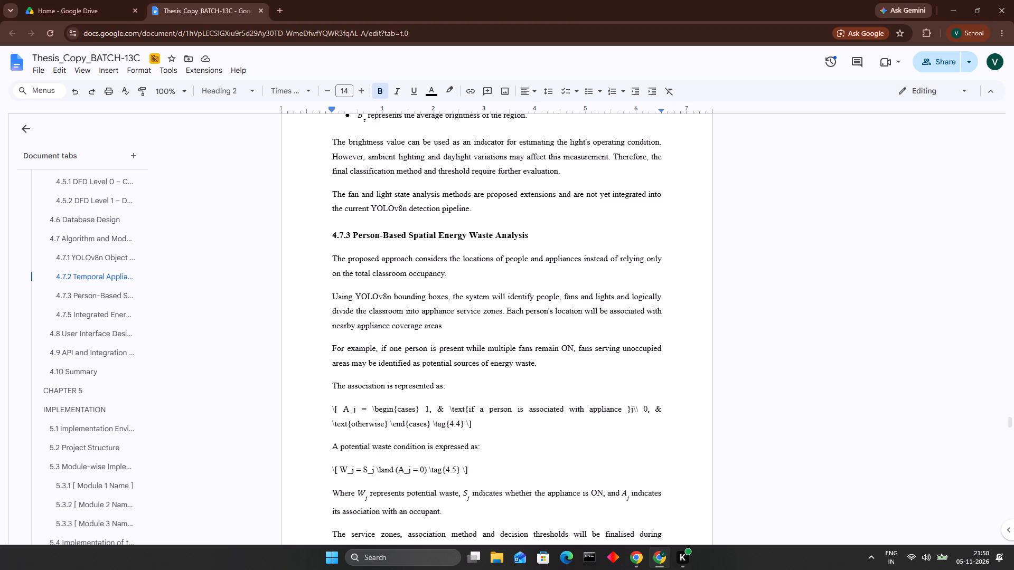
{"action": "scroll", "coordinate": [455, 406], "scroll_direction": "up", "scroll_amount": 3}
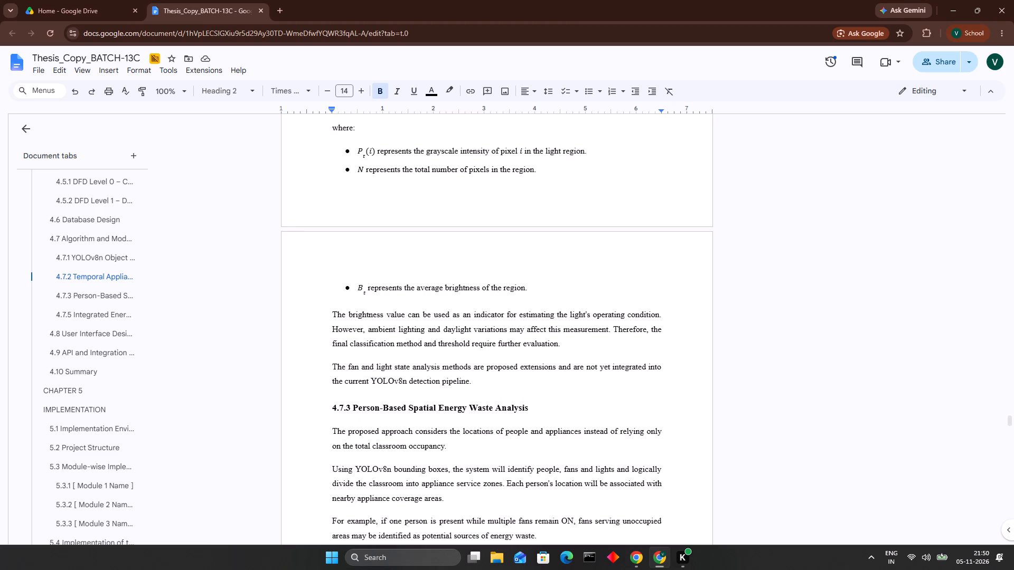
{"action": "scroll", "coordinate": [455, 406], "scroll_direction": "up", "scroll_amount": 5}
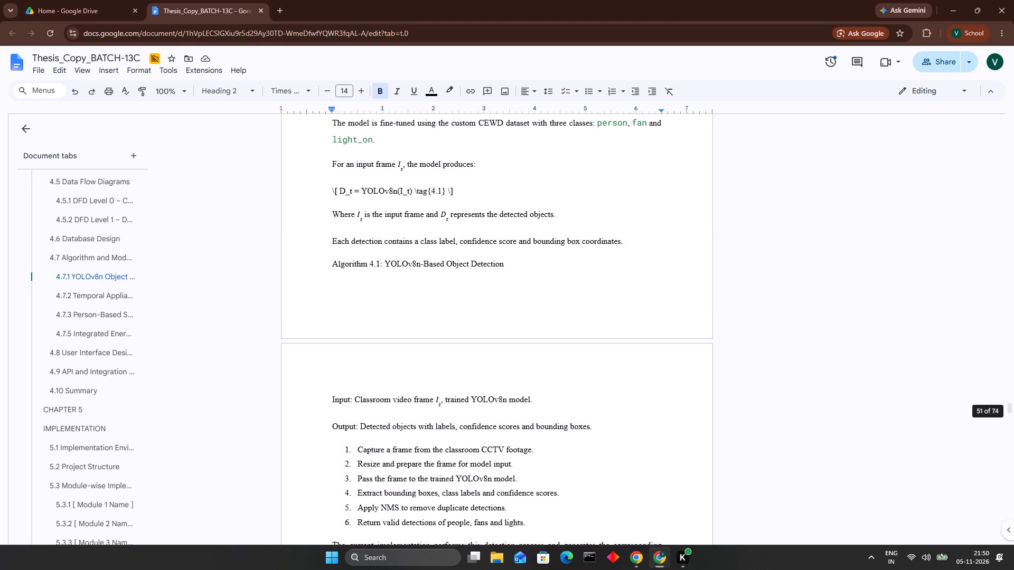
{"action": "scroll", "coordinate": [458, 355], "scroll_direction": "up", "scroll_amount": 6}
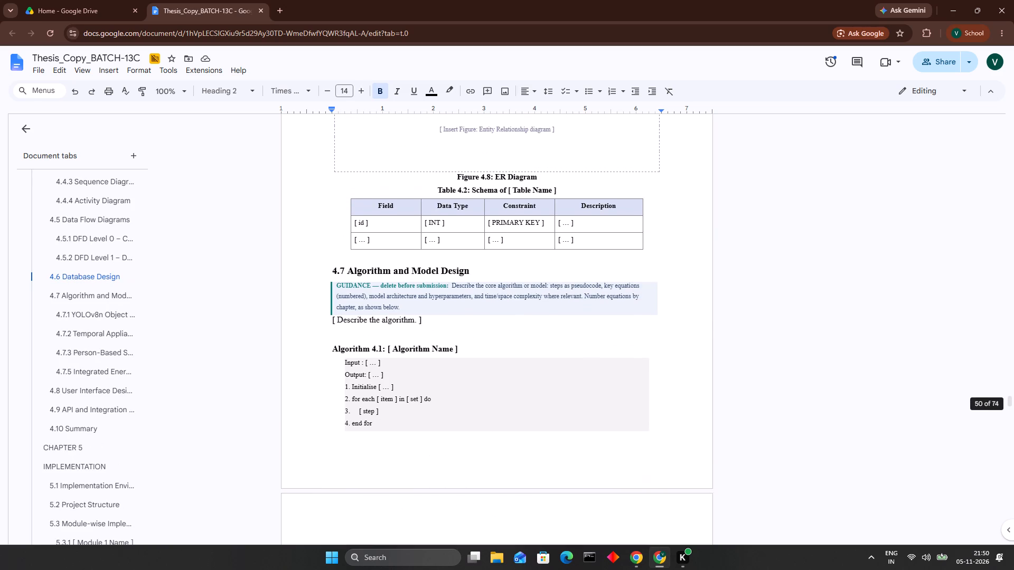
{"action": "scroll", "coordinate": [458, 355], "scroll_direction": "up", "scroll_amount": 7}
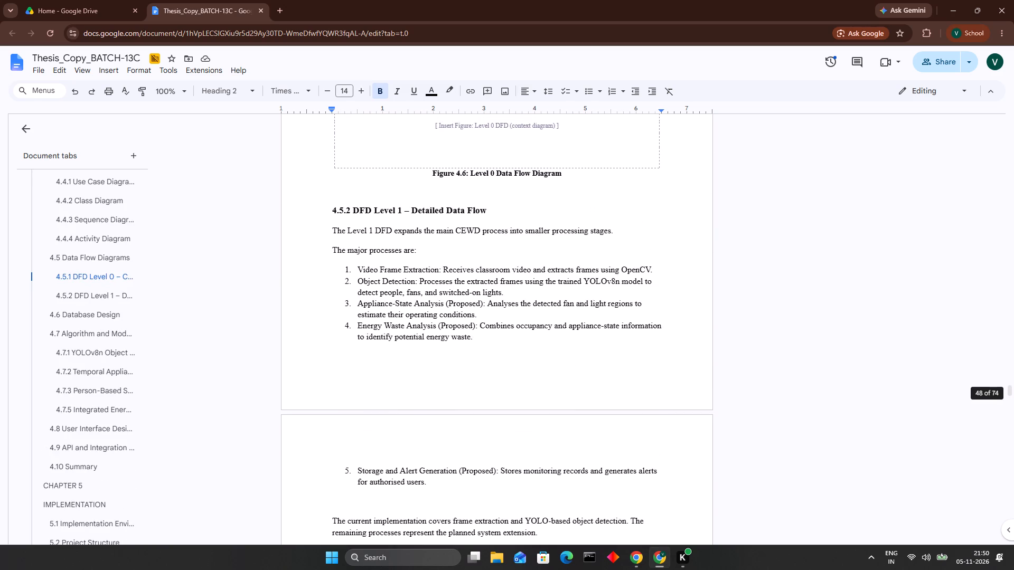
{"action": "scroll", "coordinate": [458, 355], "scroll_direction": "down", "scroll_amount": 4}
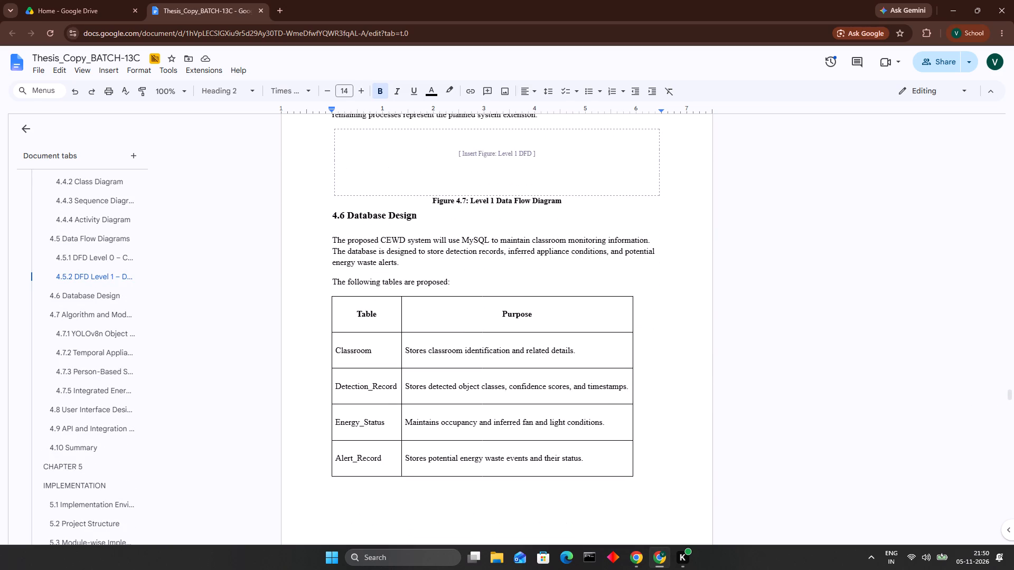
Format the Classroom to User rows of the section 4.6 table as Normal text in Times New Roman, size 12.
{"action": "left_click_drag", "start_coordinate": [391, 348], "coordinate": [376, 348]}
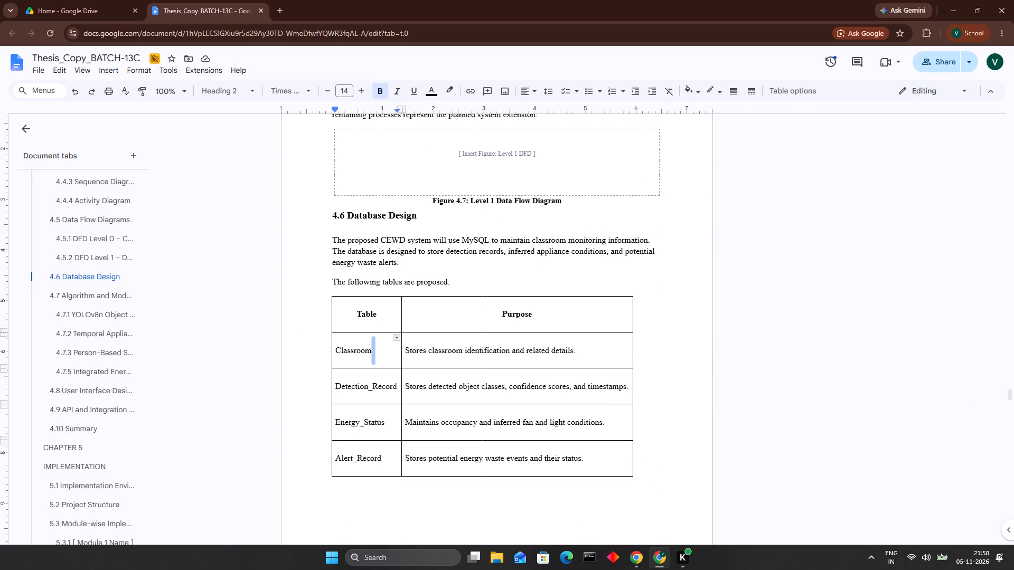
{"action": "left_click_drag", "start_coordinate": [376, 348], "coordinate": [375, 348]}
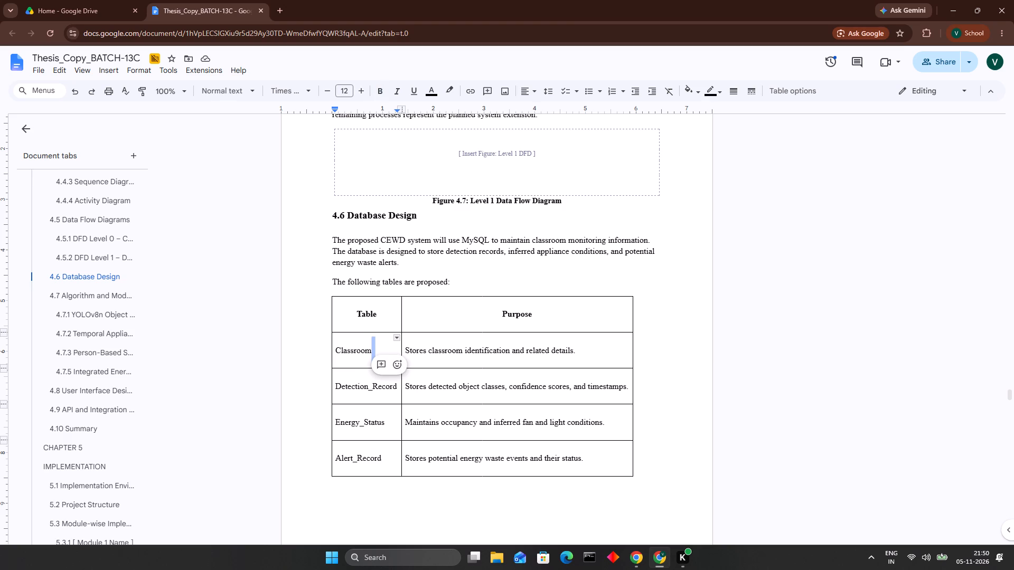
{"action": "scroll", "coordinate": [542, 389], "scroll_direction": "down", "scroll_amount": 3}
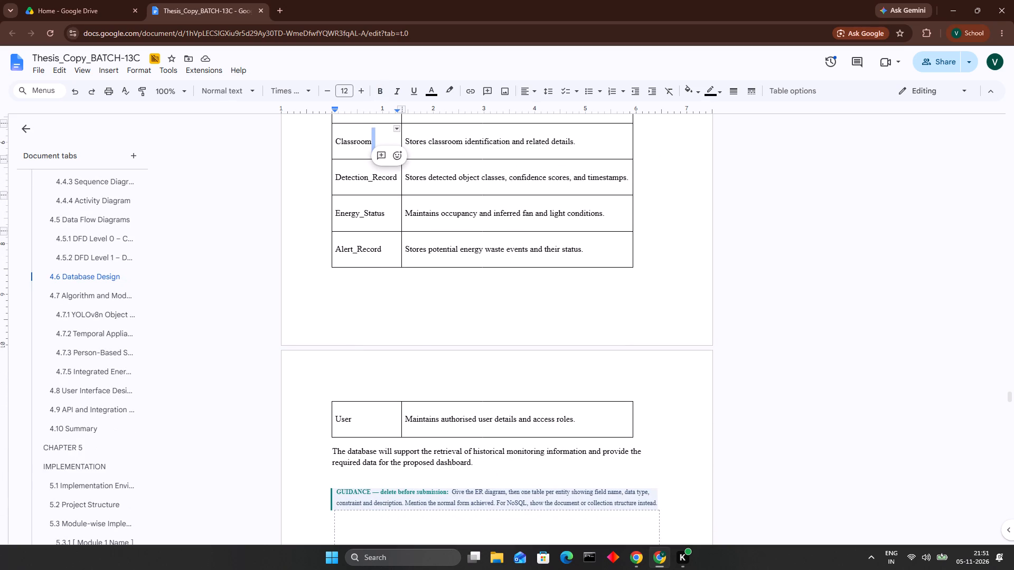
{"action": "left_click_drag", "start_coordinate": [604, 418], "coordinate": [351, 284]}
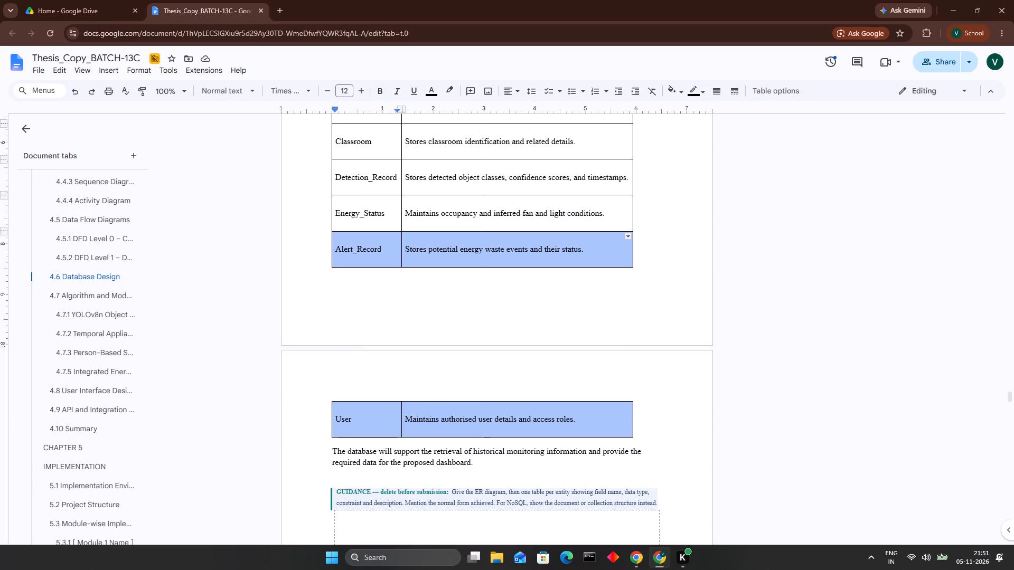
{"action": "left_click_drag", "start_coordinate": [351, 284], "coordinate": [367, 128]}
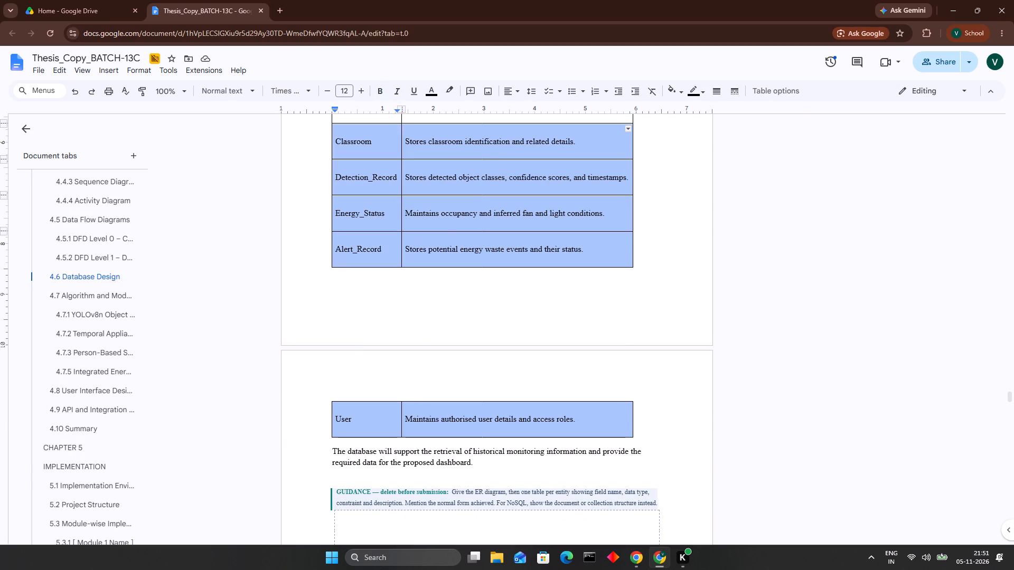
{"action": "left_click_drag", "start_coordinate": [367, 128], "coordinate": [344, 244]}
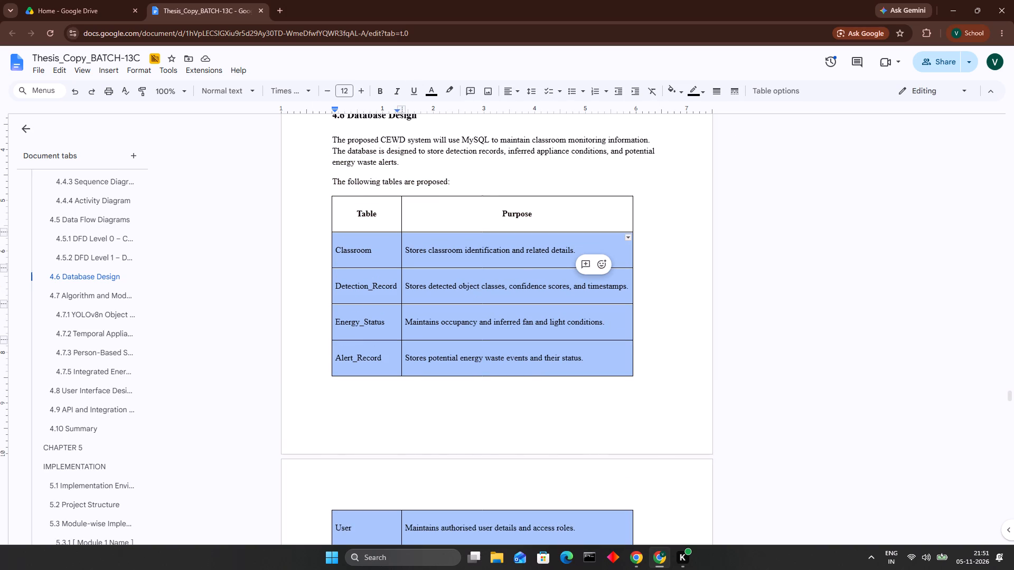
{"action": "left_click", "coordinate": [234, 91]}
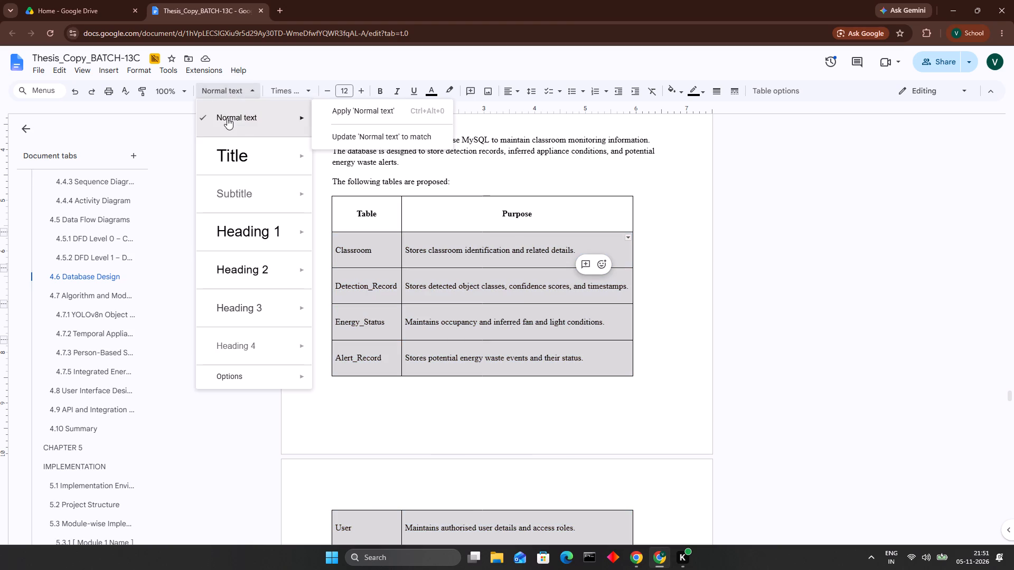
{"action": "left_click", "coordinate": [227, 118]}
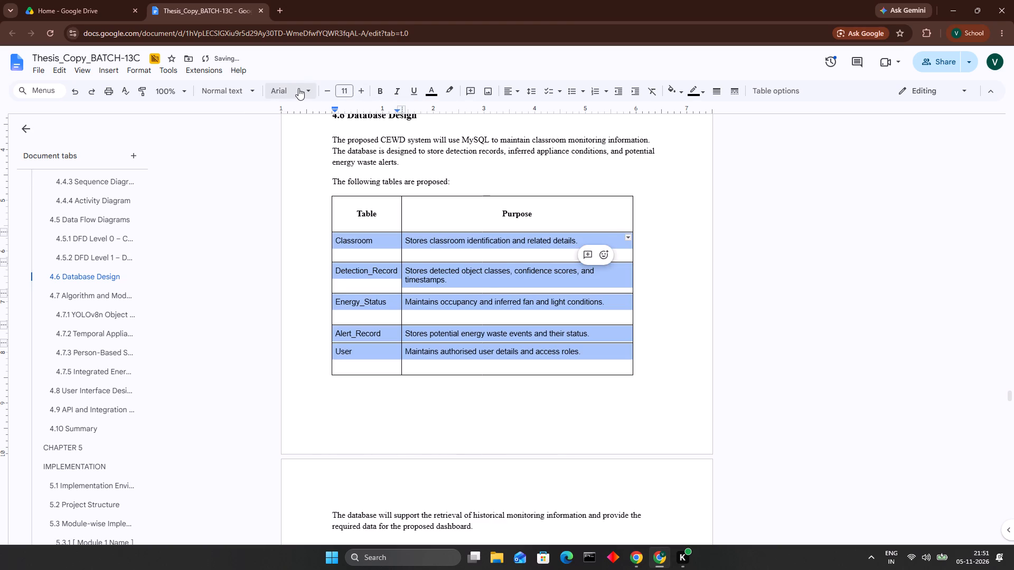
{"action": "left_click", "coordinate": [300, 89]}
{"action": "left_click", "coordinate": [301, 153]}
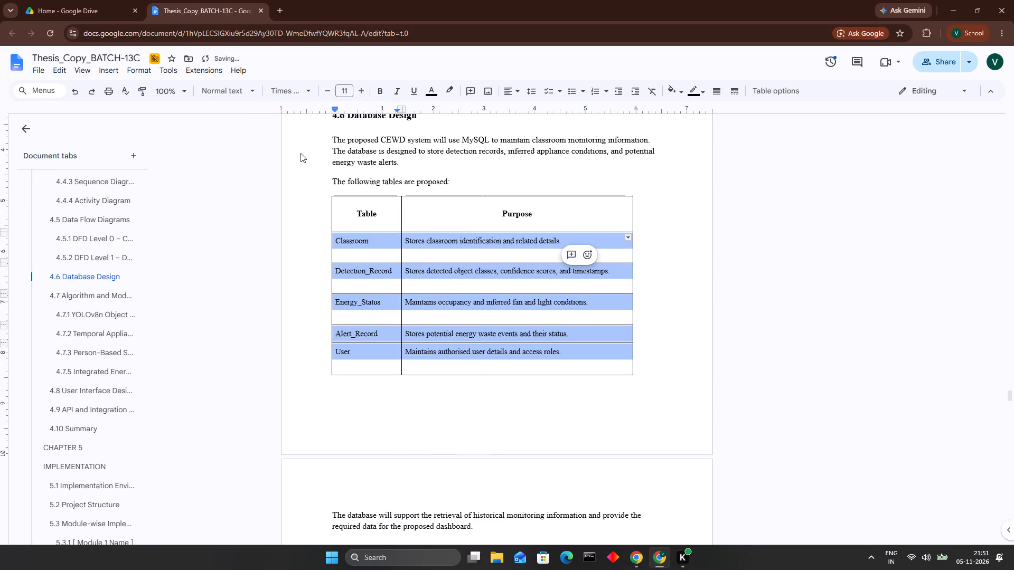
{"action": "left_click", "coordinate": [363, 92]}
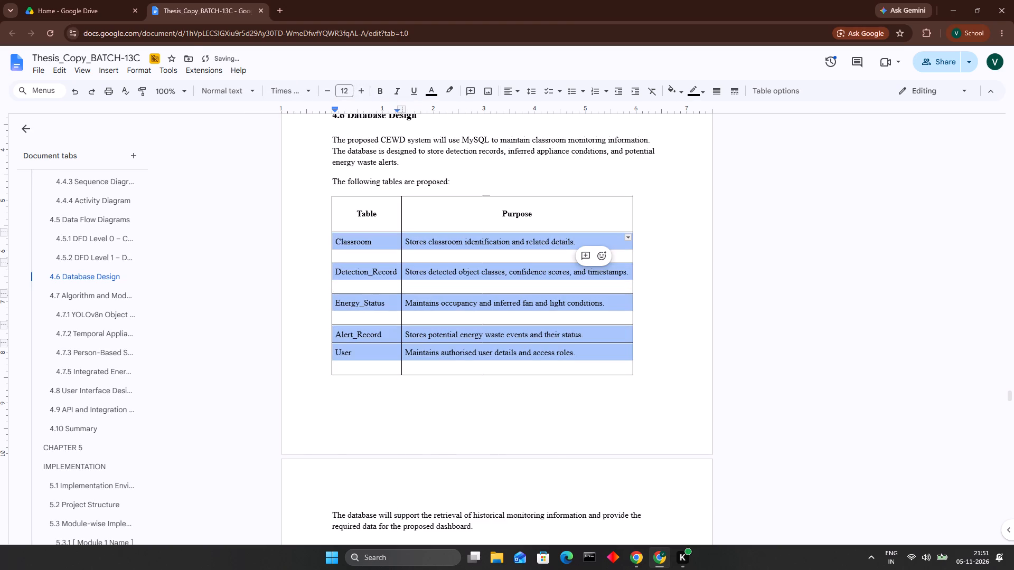
{"action": "left_click", "coordinate": [571, 397]}
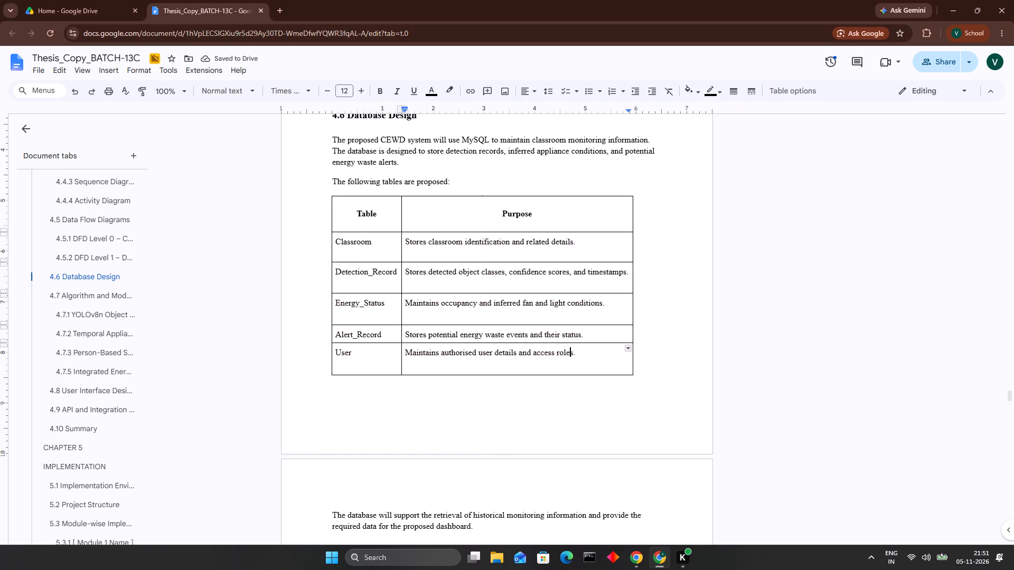
Reduce the heights of the User, Energy_Status, Detection_Record and Classroom rows in the section 4.6 table to fit their single-line text.
{"action": "left_click_drag", "start_coordinate": [438, 376], "coordinate": [439, 364]}
{"action": "left_click_drag", "start_coordinate": [439, 364], "coordinate": [439, 366]}
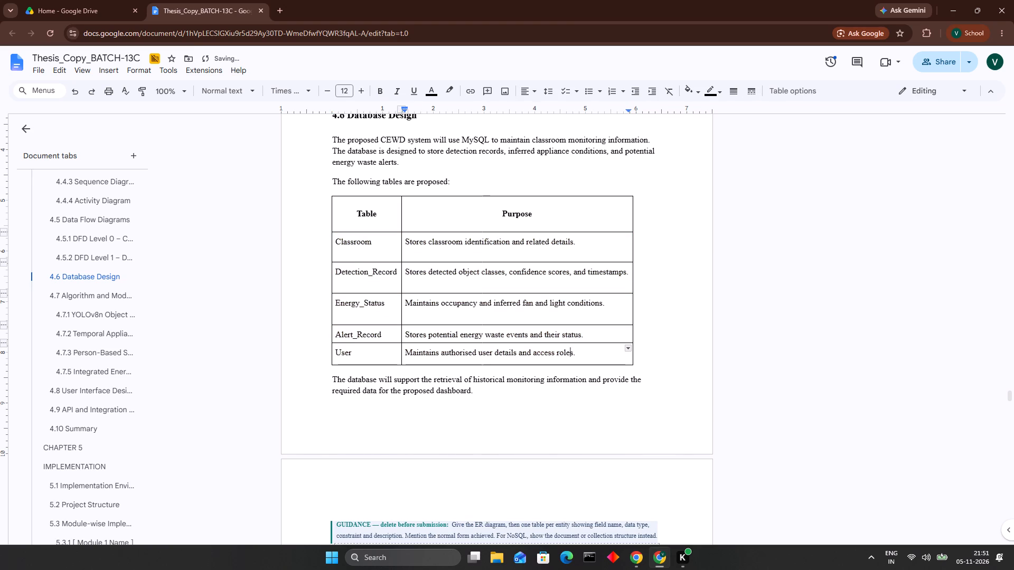
{"action": "left_click_drag", "start_coordinate": [434, 324], "coordinate": [434, 318]}
{"action": "left_click_drag", "start_coordinate": [434, 318], "coordinate": [434, 317]}
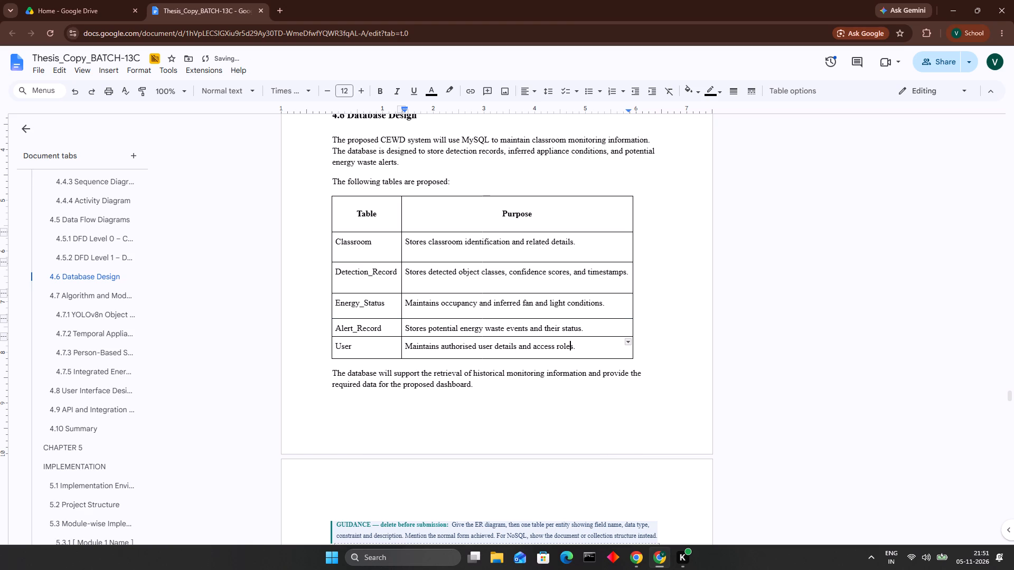
{"action": "left_click", "coordinate": [427, 318]}
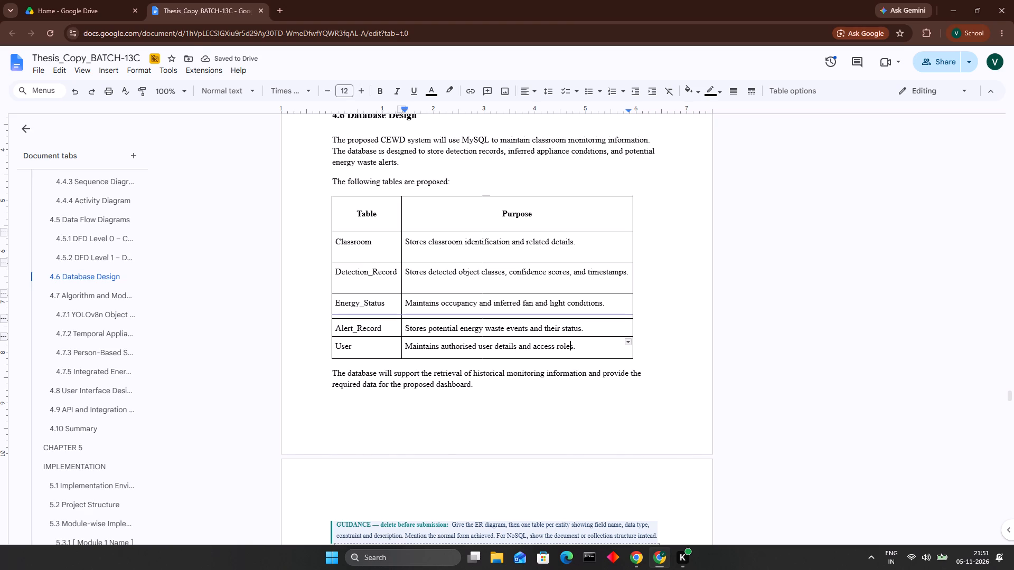
{"action": "left_click_drag", "start_coordinate": [430, 294], "coordinate": [430, 293]}
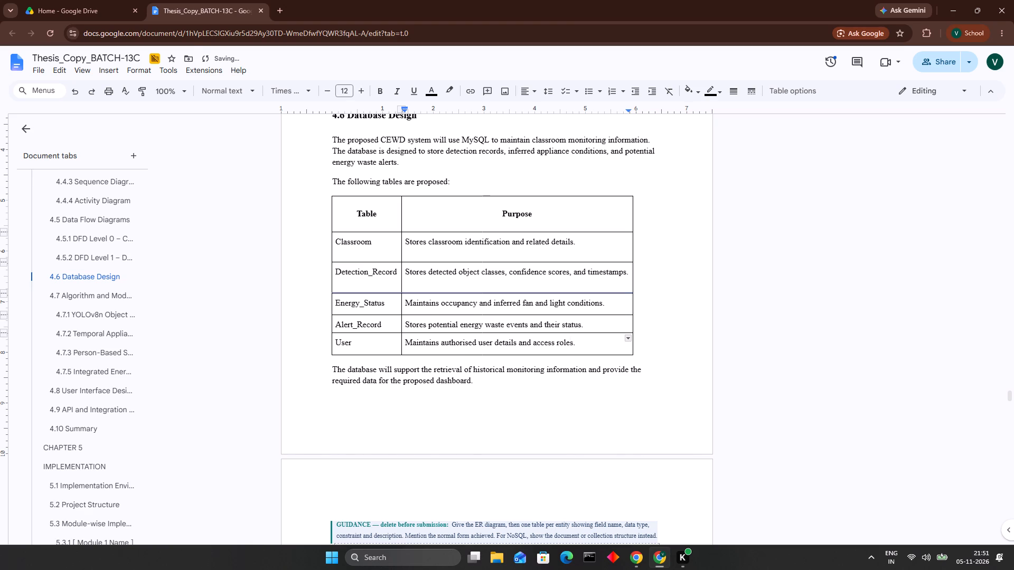
{"action": "left_click_drag", "start_coordinate": [430, 293], "coordinate": [430, 286]}
{"action": "left_click_drag", "start_coordinate": [429, 261], "coordinate": [428, 253]}
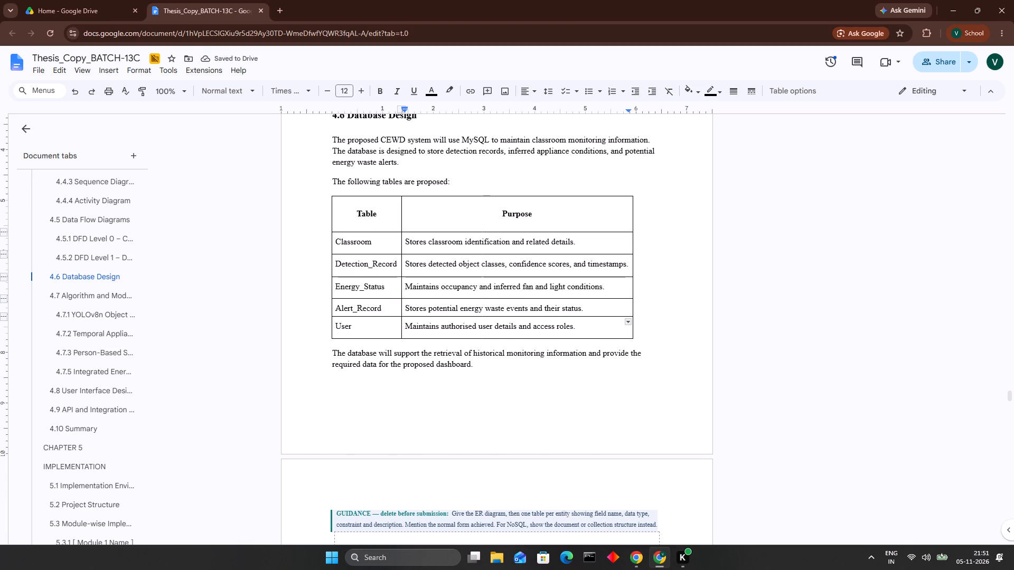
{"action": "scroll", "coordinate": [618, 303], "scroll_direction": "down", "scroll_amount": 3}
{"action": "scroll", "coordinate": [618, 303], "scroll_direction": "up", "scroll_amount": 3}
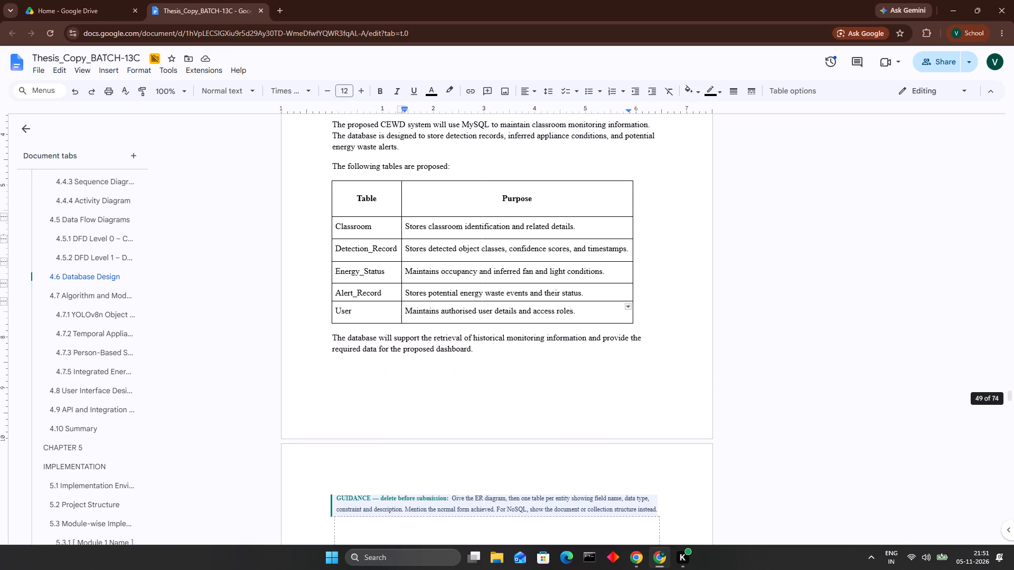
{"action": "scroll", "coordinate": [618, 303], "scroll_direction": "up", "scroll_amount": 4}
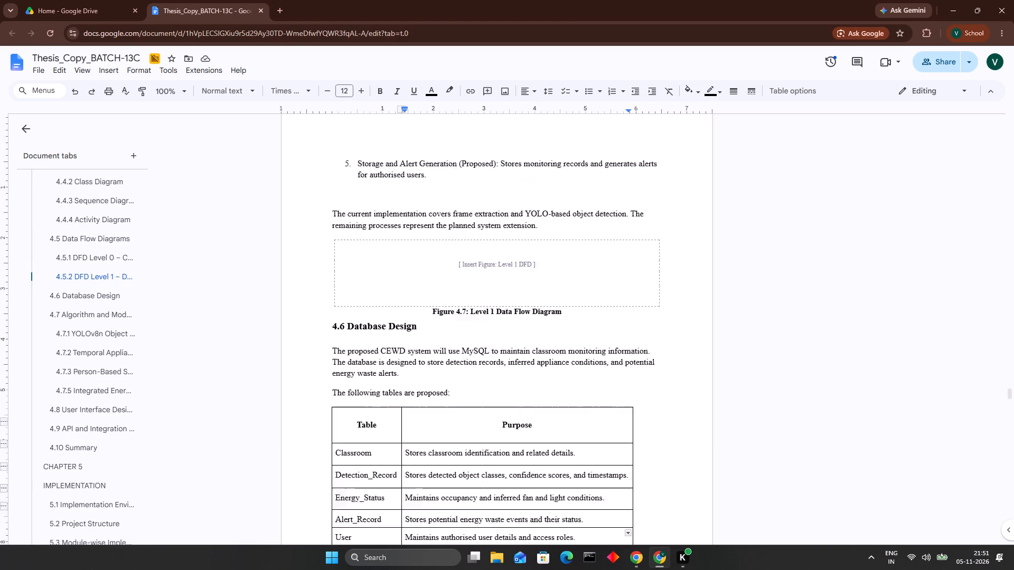
Review Chapter 4 from section 4.6 back to the chapter opening, and on through 4.1 and the 4.2 System Architecture text.
{"action": "scroll", "coordinate": [618, 303], "scroll_direction": "up", "scroll_amount": 9}
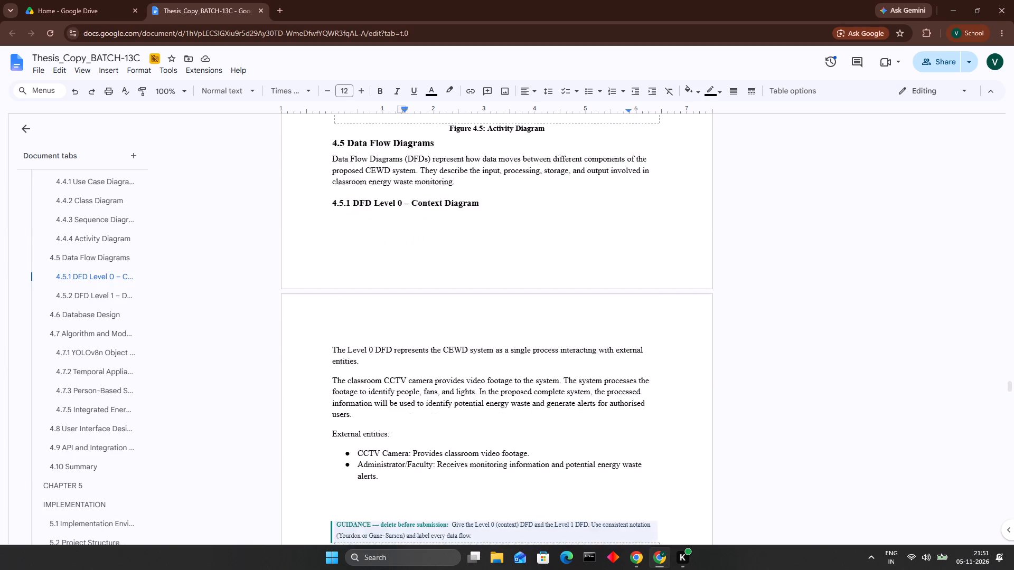
{"action": "scroll", "coordinate": [618, 303], "scroll_direction": "up", "scroll_amount": 5}
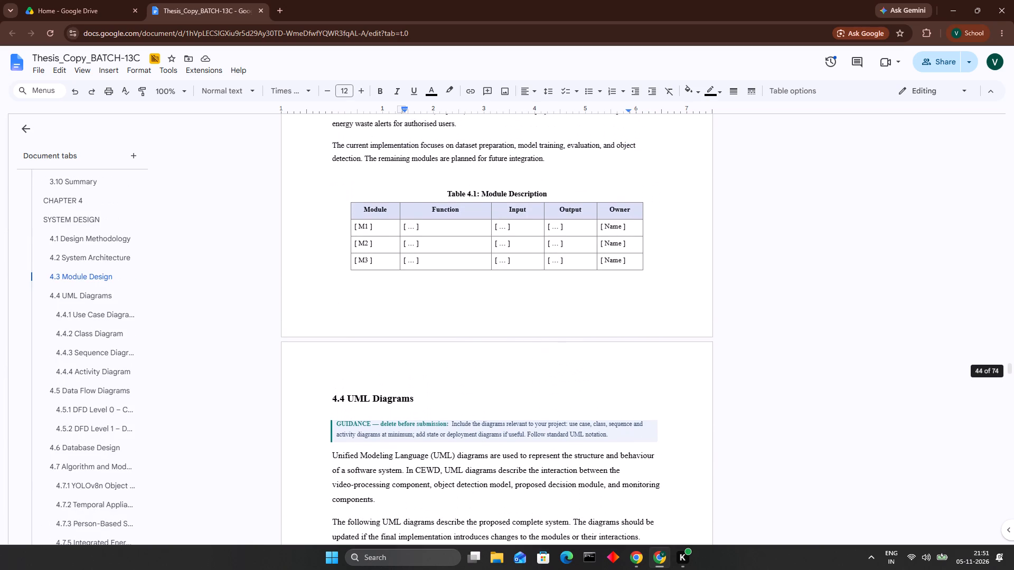
{"action": "scroll", "coordinate": [618, 303], "scroll_direction": "up", "scroll_amount": 5}
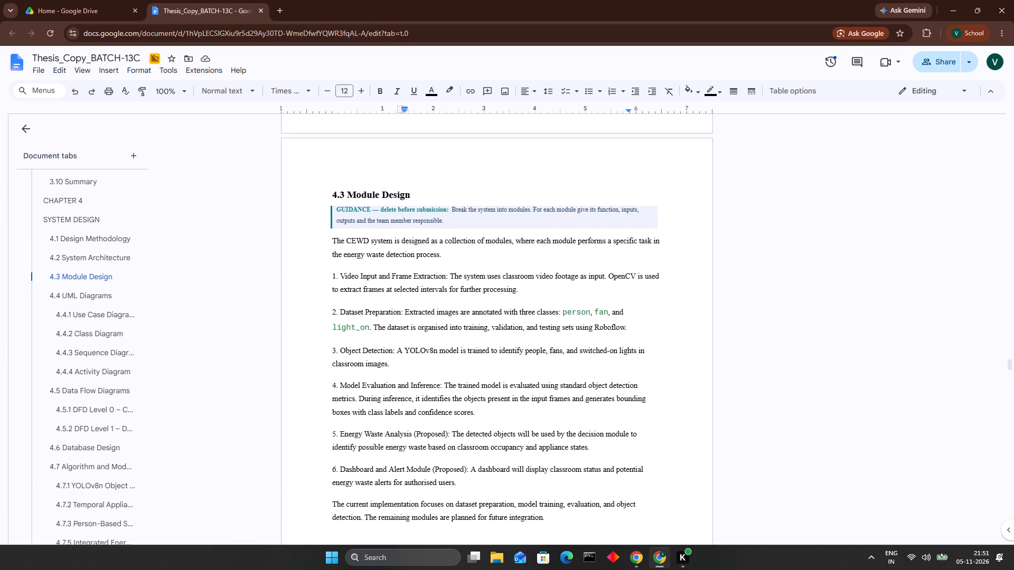
{"action": "scroll", "coordinate": [618, 303], "scroll_direction": "up", "scroll_amount": 1}
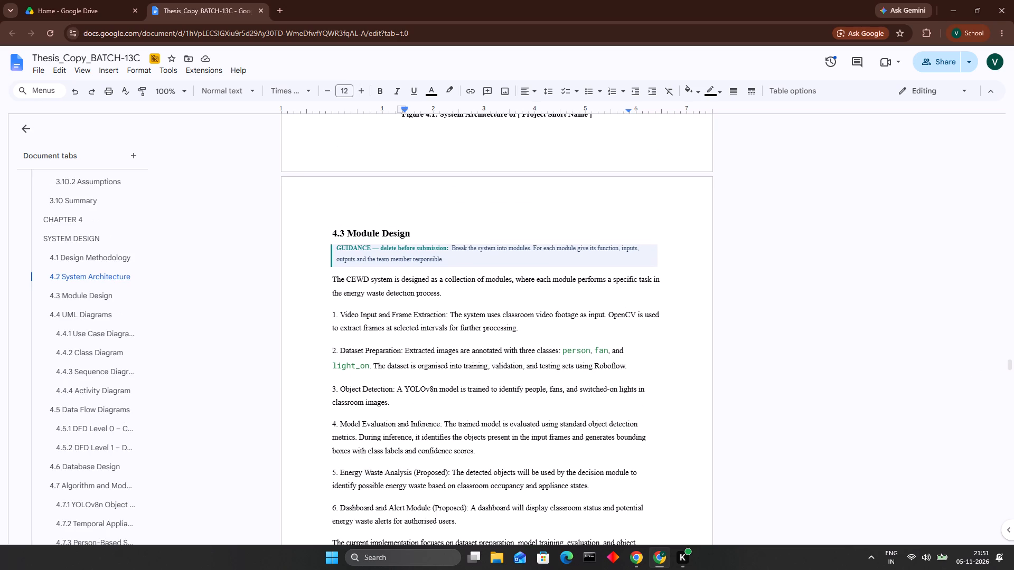
{"action": "scroll", "coordinate": [618, 303], "scroll_direction": "up", "scroll_amount": 7}
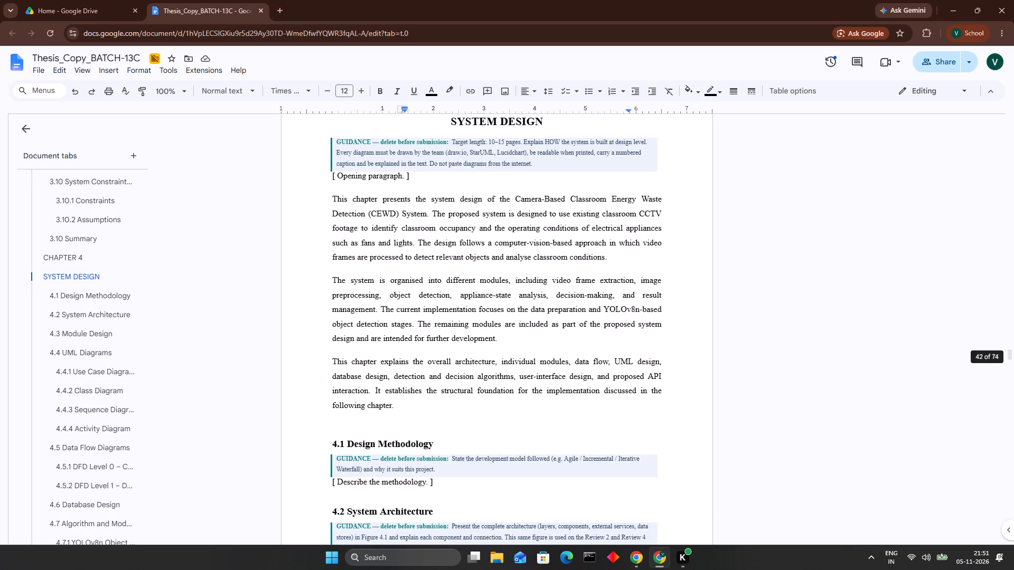
{"action": "scroll", "coordinate": [618, 303], "scroll_direction": "down", "scroll_amount": 5}
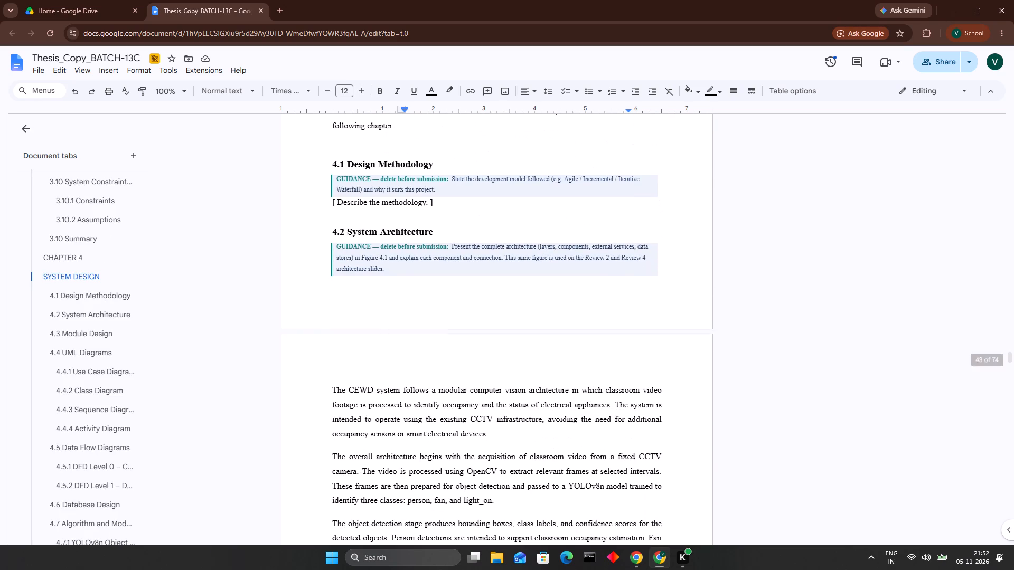
{"action": "scroll", "coordinate": [618, 303], "scroll_direction": "up", "scroll_amount": 5}
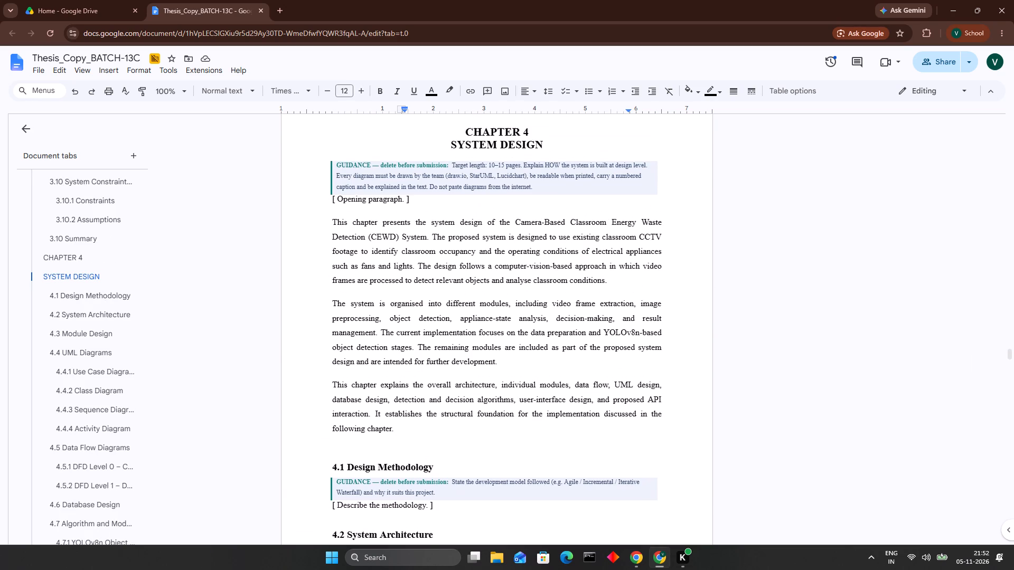
{"action": "scroll", "coordinate": [618, 303], "scroll_direction": "up", "scroll_amount": 1}
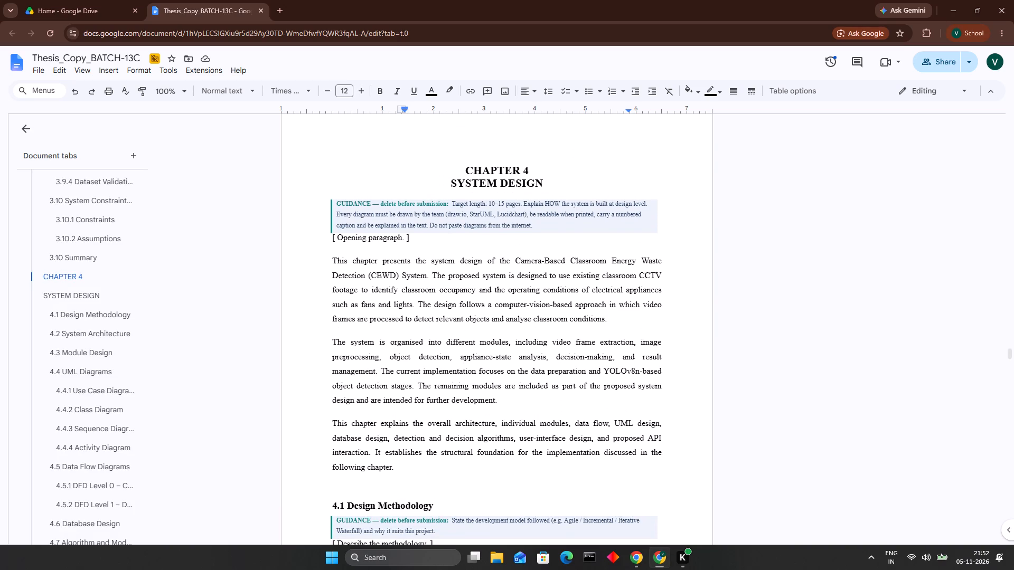
{"action": "scroll", "coordinate": [568, 256], "scroll_direction": "down", "scroll_amount": 1}
{"action": "scroll", "coordinate": [537, 324], "scroll_direction": "down", "scroll_amount": 3}
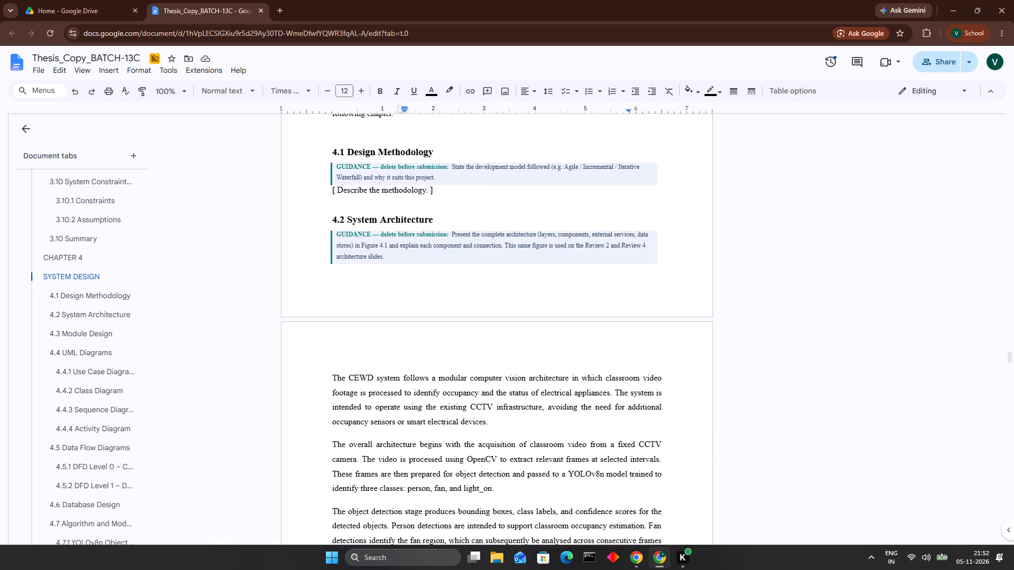
{"action": "scroll", "coordinate": [537, 324], "scroll_direction": "down", "scroll_amount": 2}
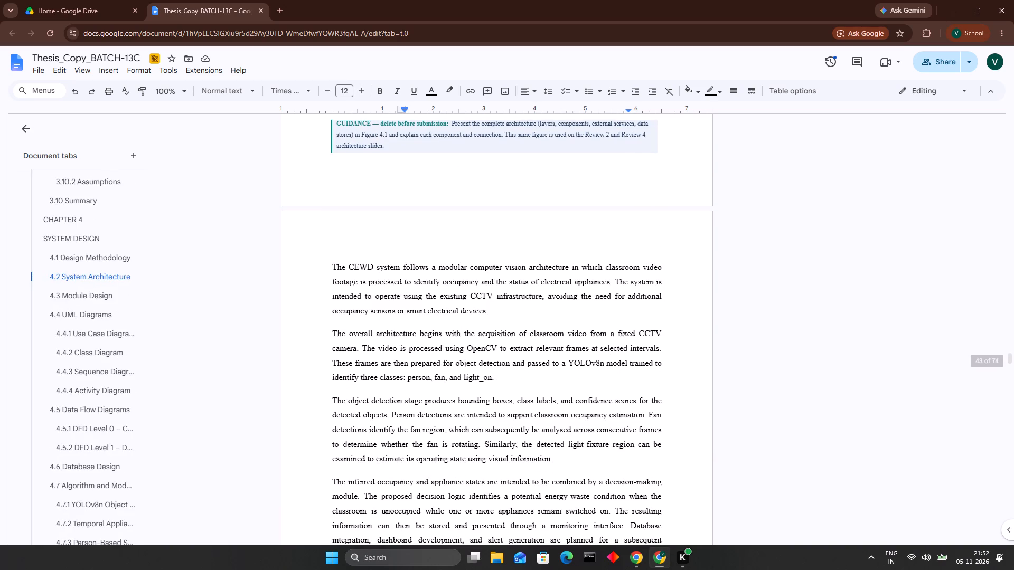
{"action": "scroll", "coordinate": [325, 268], "scroll_direction": "down", "scroll_amount": 4}
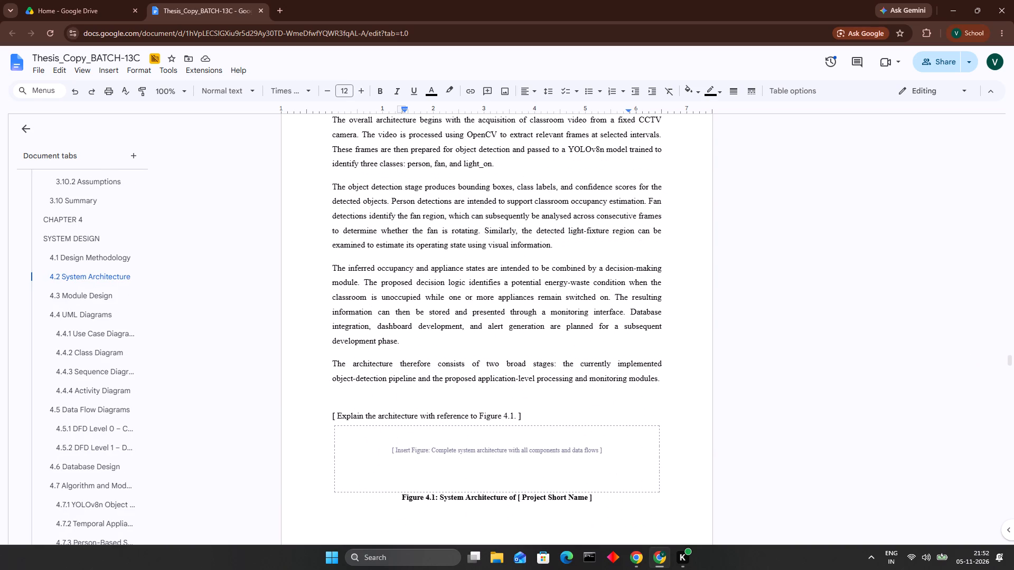
Copy the body paragraphs of 4.2 System Architecture, from "The CEWD system follows" through "processing and monitoring modules.".
{"action": "scroll", "coordinate": [312, 211], "scroll_direction": "up", "scroll_amount": 2}
{"action": "left_click_drag", "start_coordinate": [330, 194], "coordinate": [555, 514]}
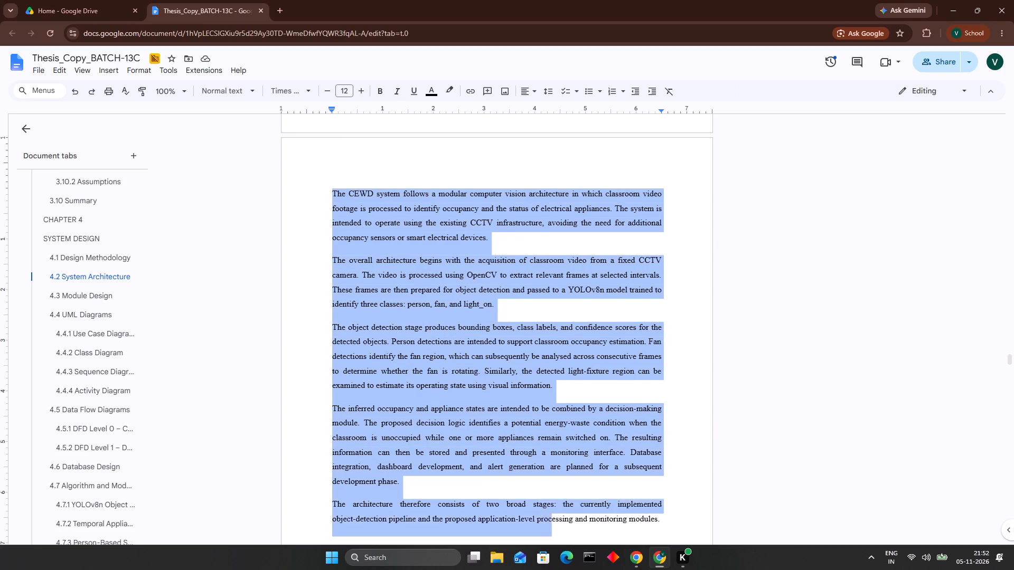
{"action": "left_click_drag", "start_coordinate": [555, 514], "coordinate": [586, 481]}
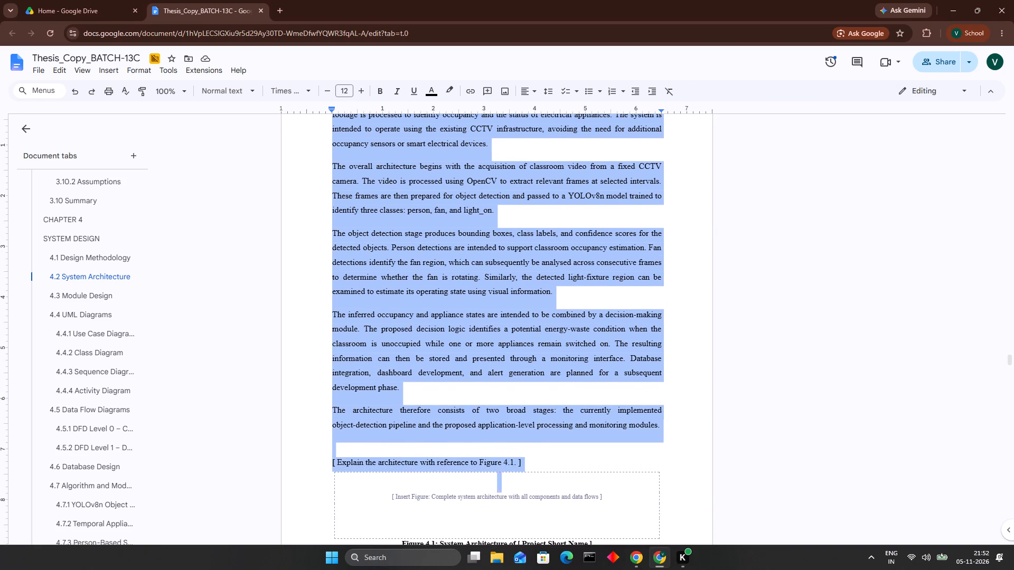
{"action": "left_click_drag", "start_coordinate": [586, 481], "coordinate": [651, 427]}
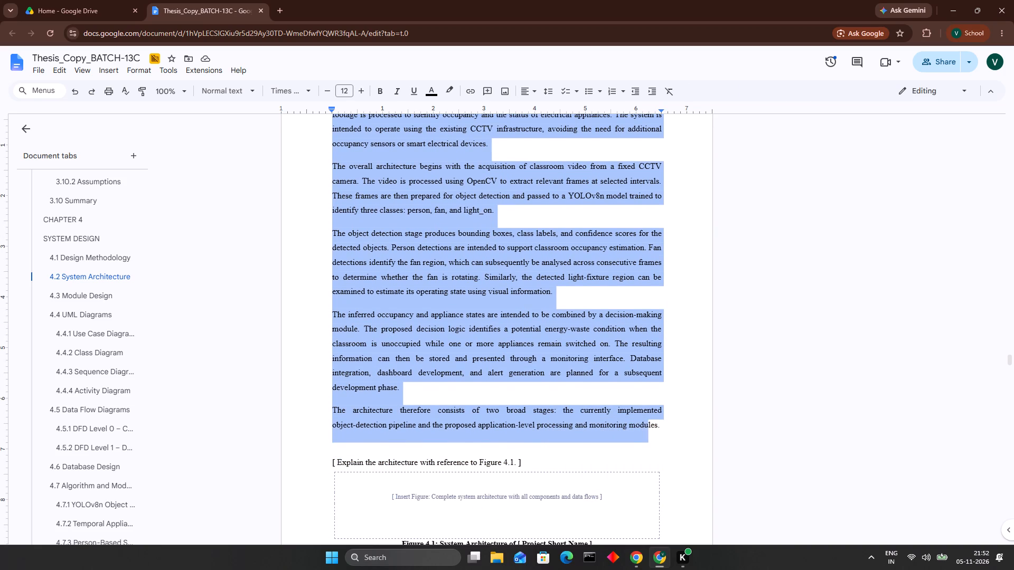
{"action": "left_click_drag", "start_coordinate": [651, 427], "coordinate": [660, 427]}
{"action": "scroll", "coordinate": [660, 427], "scroll_direction": "down", "scroll_amount": 5}
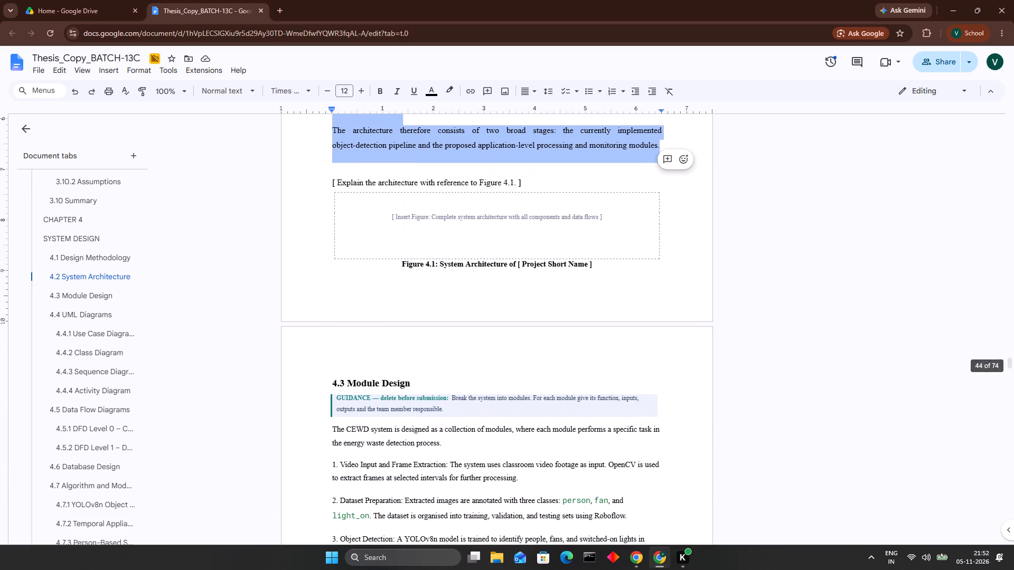
{"action": "key", "text": "ctrl+c"}
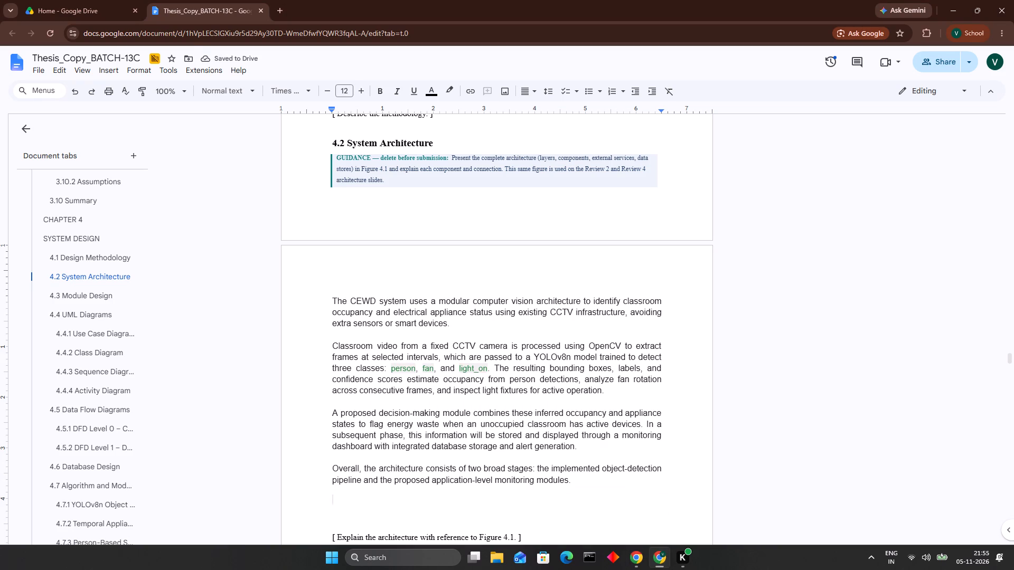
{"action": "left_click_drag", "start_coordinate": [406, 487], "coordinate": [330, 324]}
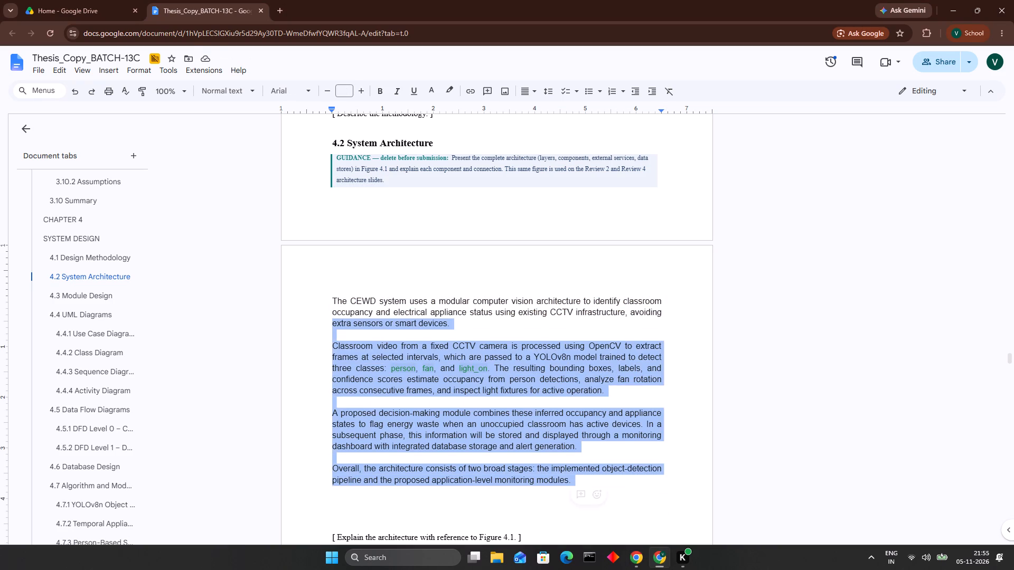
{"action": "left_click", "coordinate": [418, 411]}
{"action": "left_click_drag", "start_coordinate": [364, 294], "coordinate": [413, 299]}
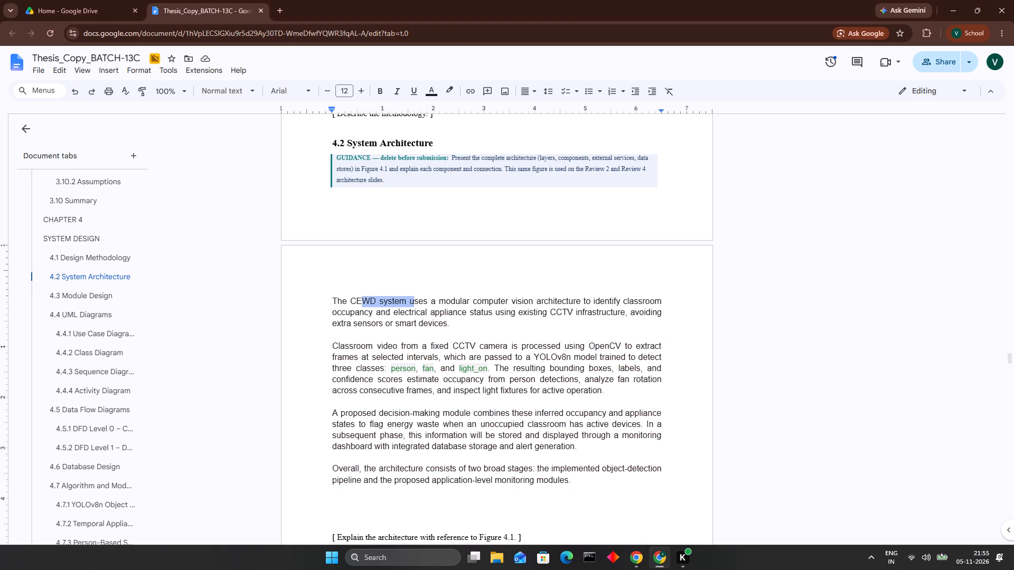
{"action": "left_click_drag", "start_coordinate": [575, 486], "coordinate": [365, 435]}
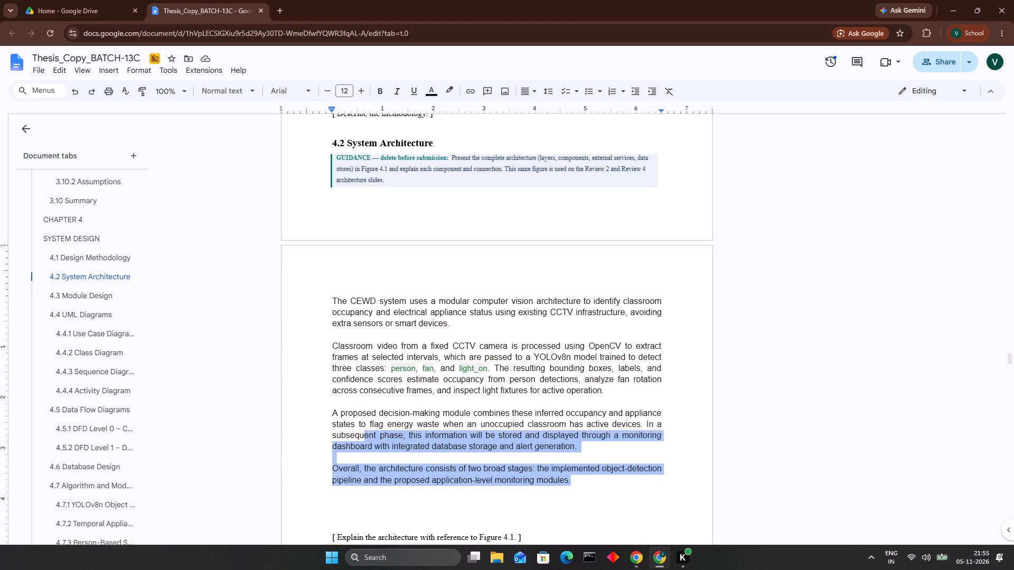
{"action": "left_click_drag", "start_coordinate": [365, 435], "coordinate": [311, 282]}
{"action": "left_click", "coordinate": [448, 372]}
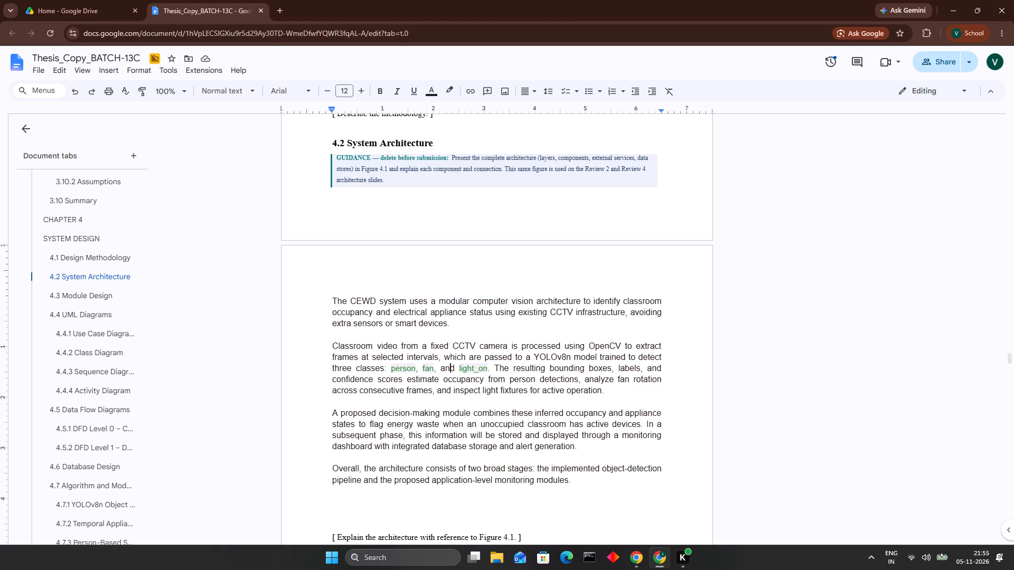
Copy the formatting of "CCTV camera" onto the green class names "person, fan, and light_on" in the 4.2 System Architecture text.
{"action": "left_click_drag", "start_coordinate": [495, 369], "coordinate": [417, 360]}
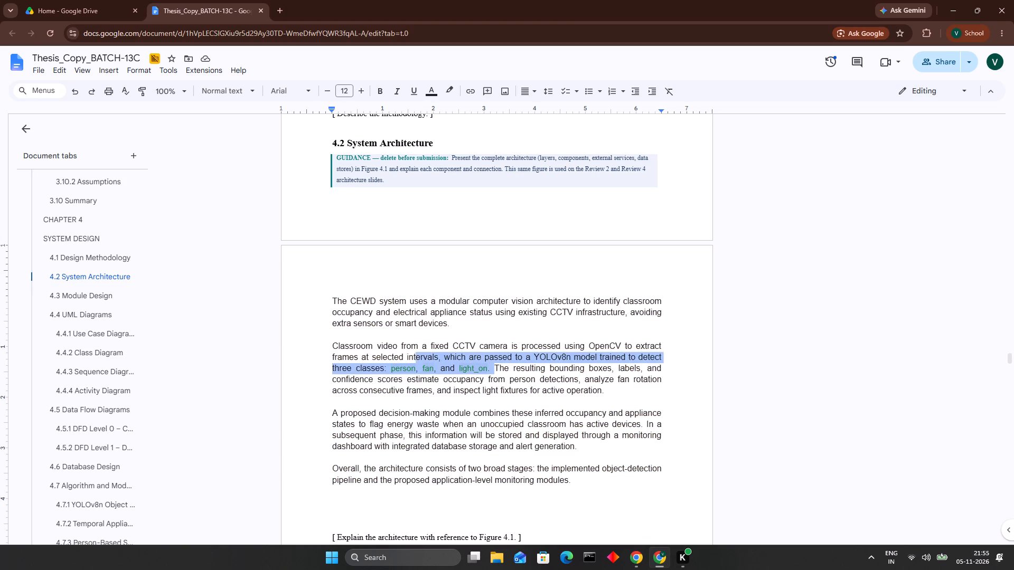
{"action": "left_click_drag", "start_coordinate": [417, 360], "coordinate": [385, 370]}
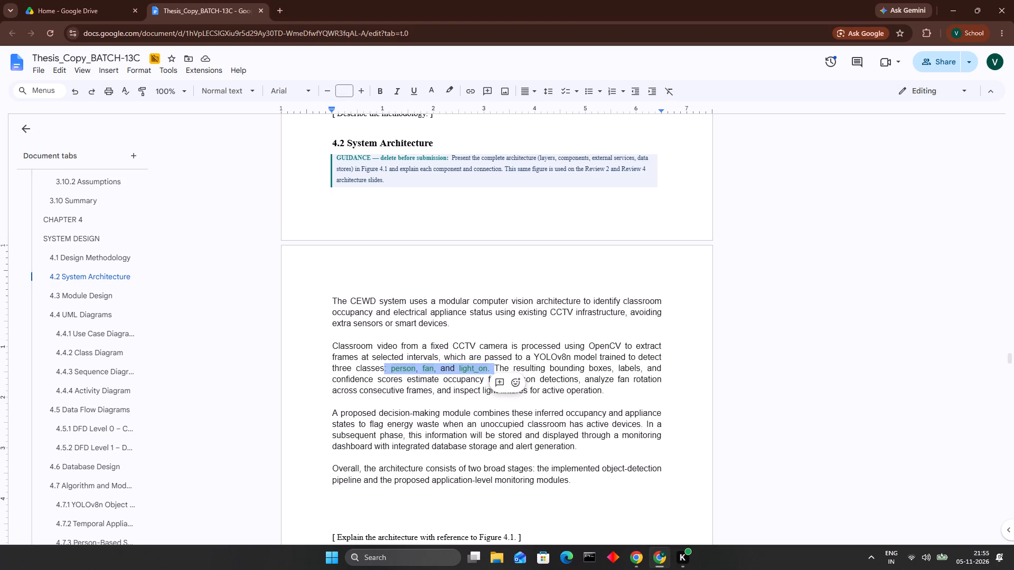
{"action": "left_click_drag", "start_coordinate": [454, 346], "coordinate": [506, 345]}
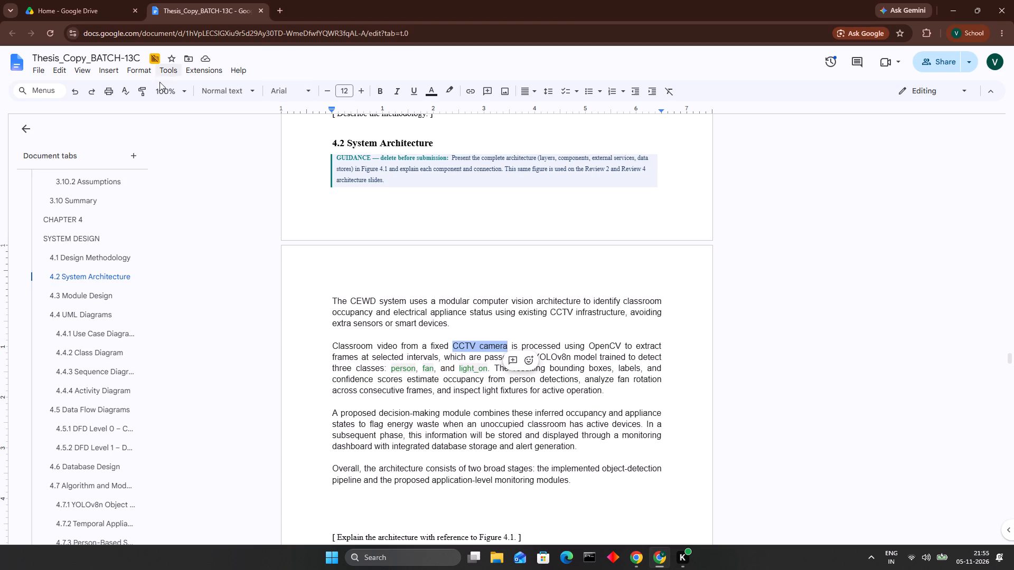
{"action": "left_click", "coordinate": [143, 86]}
{"action": "left_click_drag", "start_coordinate": [490, 367], "coordinate": [428, 368]}
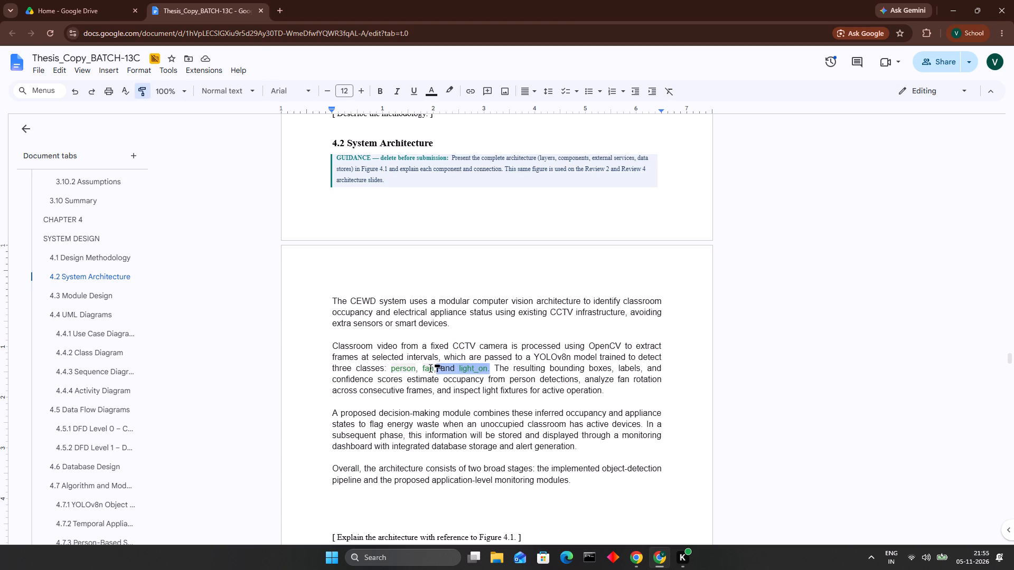
{"action": "left_click_drag", "start_coordinate": [428, 368], "coordinate": [387, 367]}
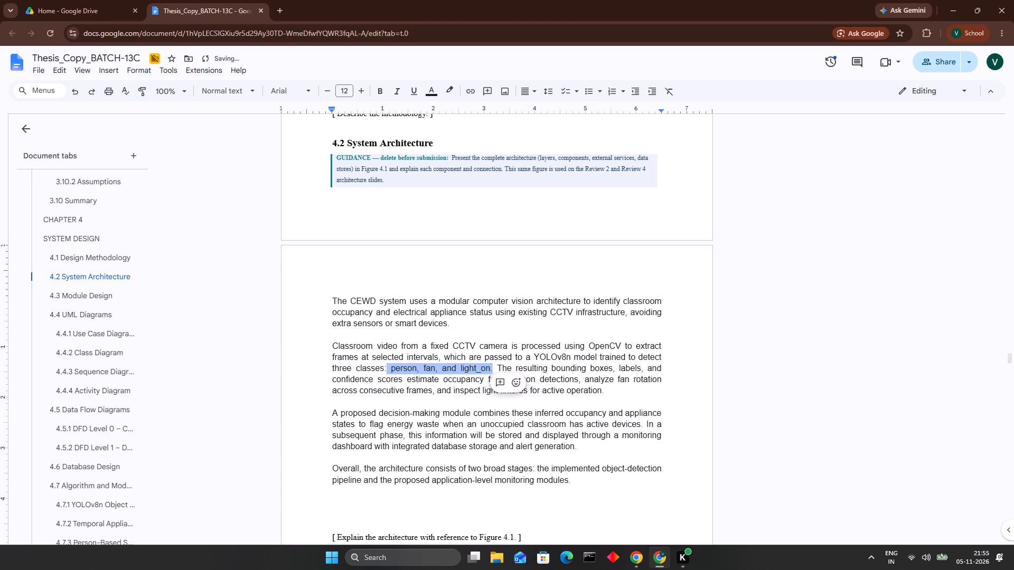
{"action": "left_click", "coordinate": [707, 365]}
Look over the 4.3 Module Design section and compare its text formatting with the 4.2 System Architecture paragraphs.
{"action": "scroll", "coordinate": [544, 400], "scroll_direction": "down", "scroll_amount": 3}
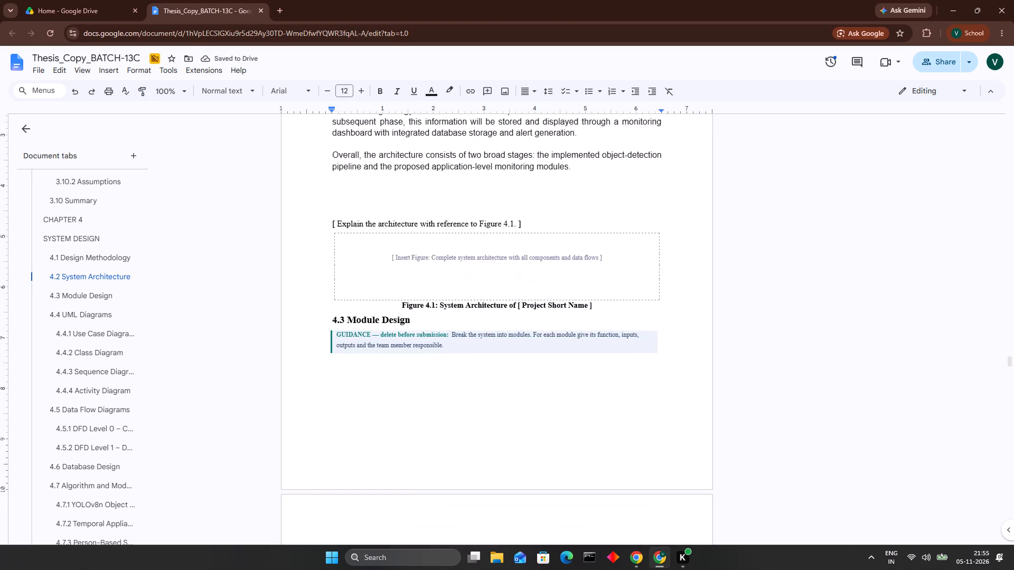
{"action": "scroll", "coordinate": [544, 400], "scroll_direction": "down", "scroll_amount": 6}
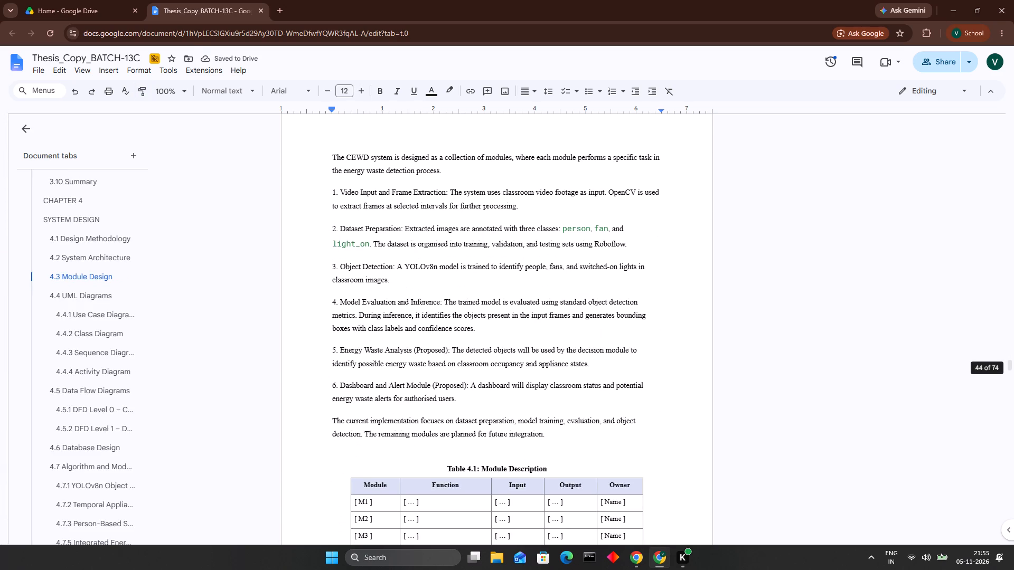
{"action": "scroll", "coordinate": [544, 400], "scroll_direction": "up", "scroll_amount": 3}
{"action": "scroll", "coordinate": [544, 400], "scroll_direction": "down", "scroll_amount": 5}
{"action": "scroll", "coordinate": [544, 400], "scroll_direction": "up", "scroll_amount": 2}
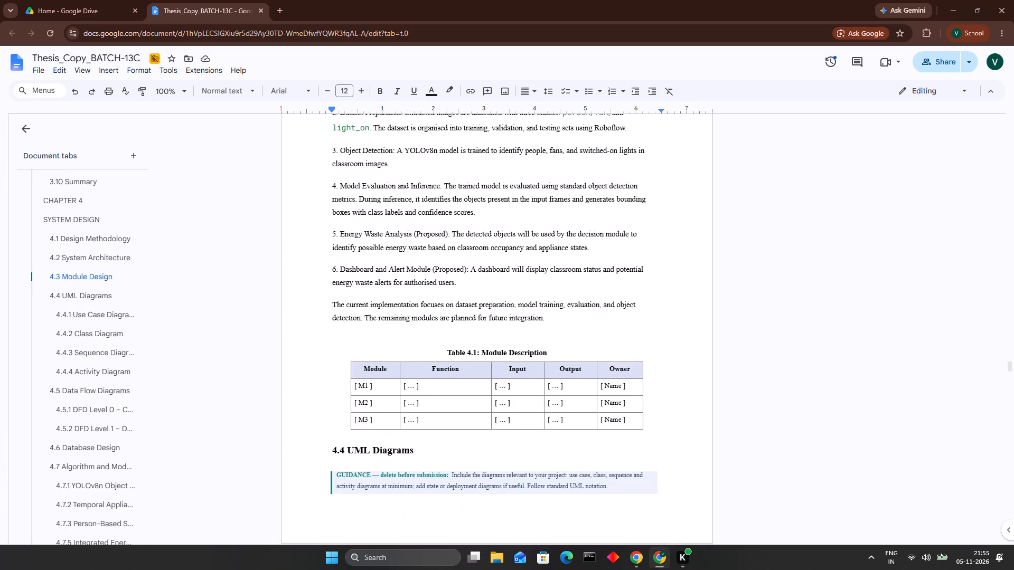
{"action": "scroll", "coordinate": [544, 400], "scroll_direction": "up", "scroll_amount": 4}
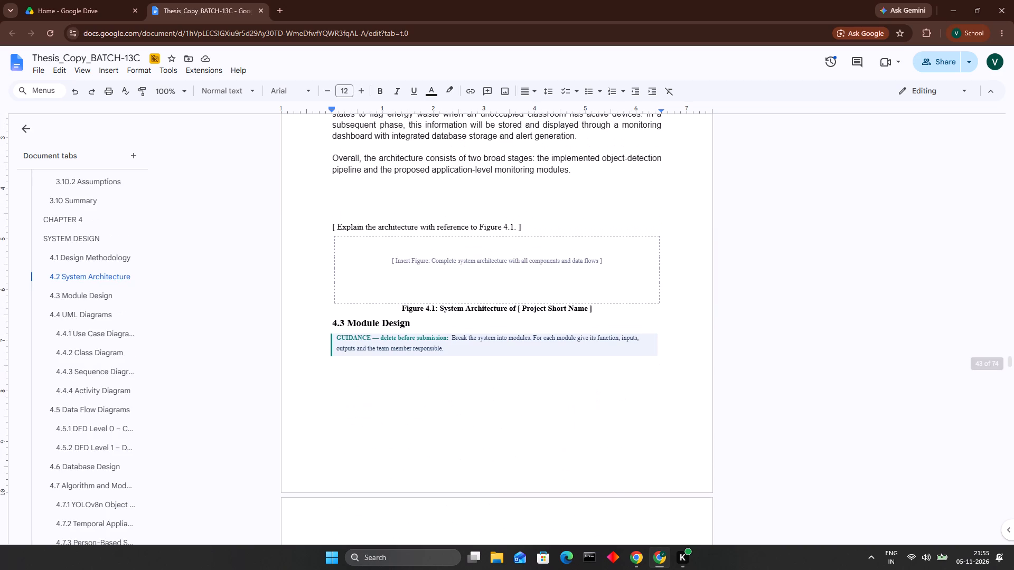
{"action": "scroll", "coordinate": [544, 400], "scroll_direction": "up", "scroll_amount": 4}
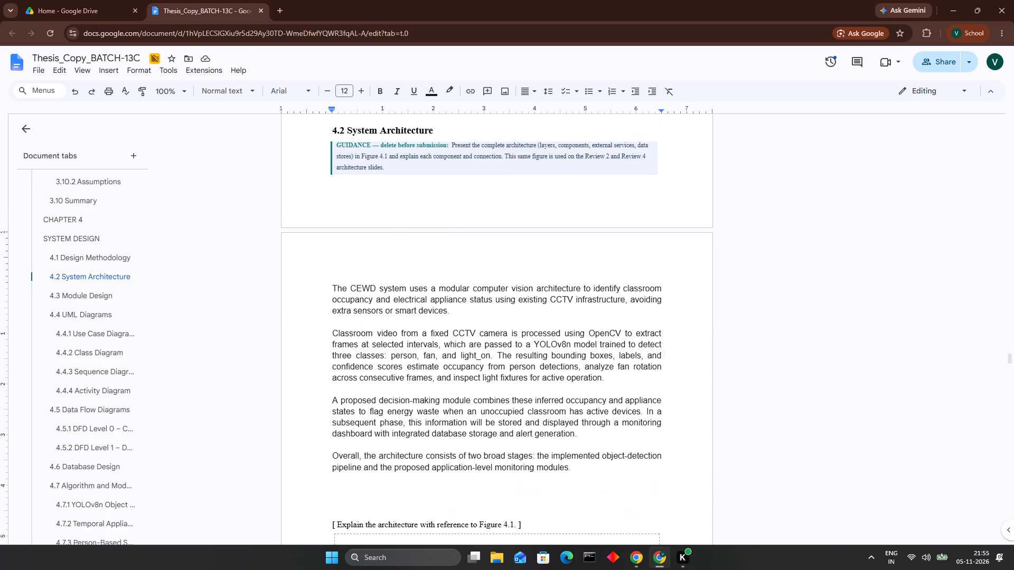
{"action": "scroll", "coordinate": [544, 400], "scroll_direction": "up", "scroll_amount": 3}
{"action": "scroll", "coordinate": [544, 400], "scroll_direction": "down", "scroll_amount": 4}
Set the font of all the 4.2 System Architecture body paragraphs to Times New Roman.
{"action": "left_click_drag", "start_coordinate": [497, 393], "coordinate": [536, 393]}
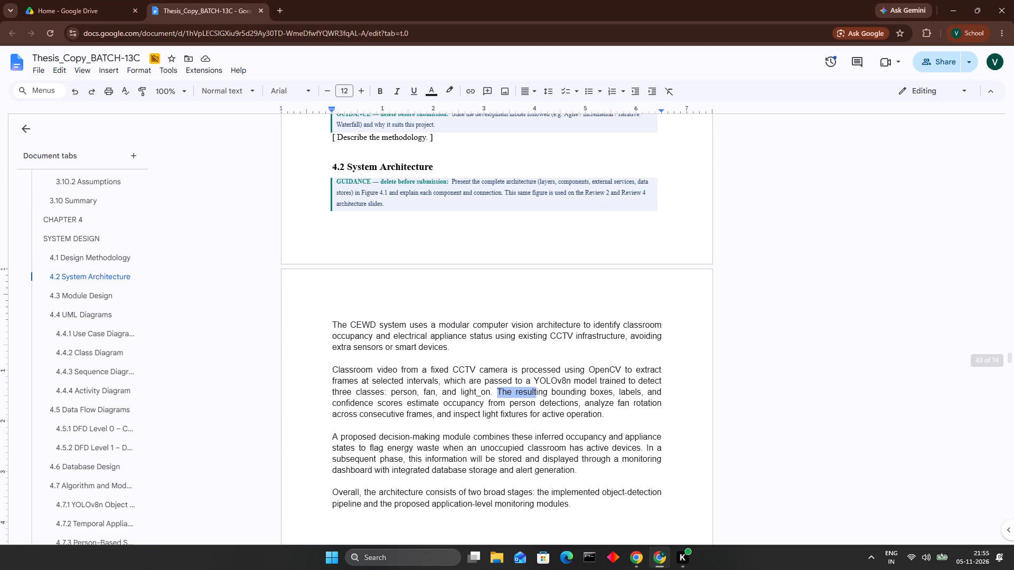
{"action": "scroll", "coordinate": [536, 393], "scroll_direction": "up", "scroll_amount": 1}
{"action": "right_click", "coordinate": [536, 393]}
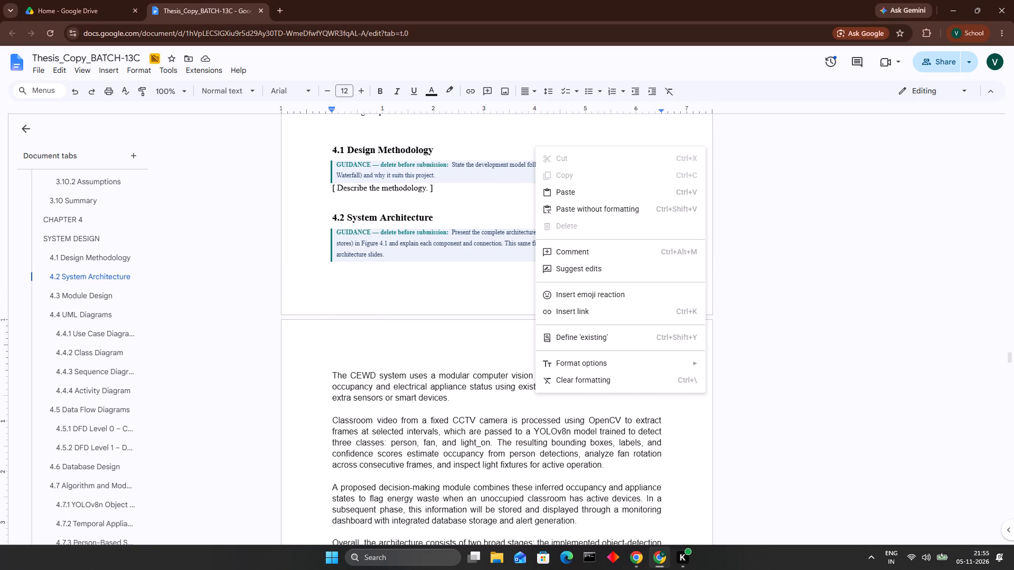
{"action": "left_click_drag", "start_coordinate": [325, 369], "coordinate": [579, 556]}
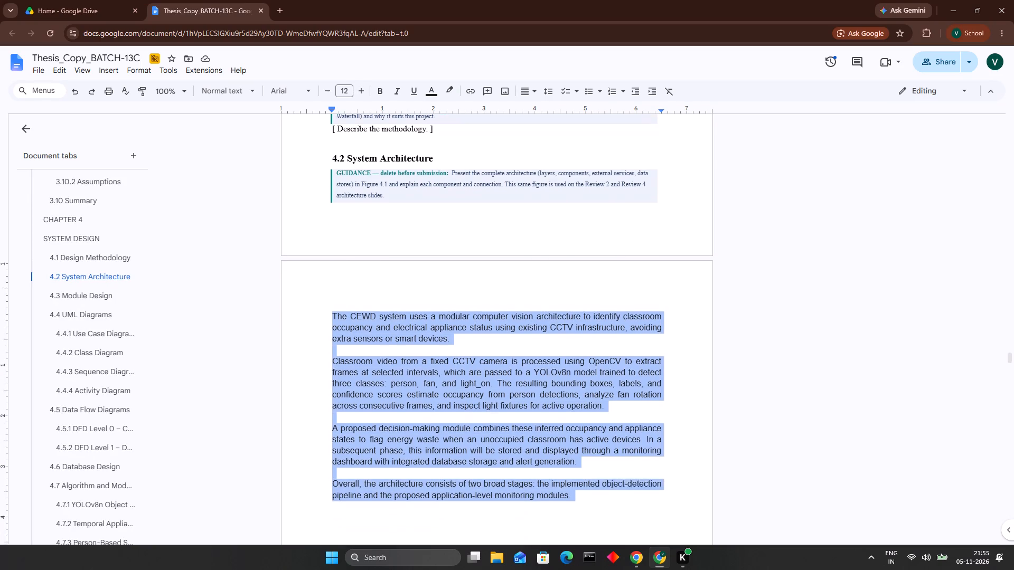
{"action": "left_click_drag", "start_coordinate": [579, 556], "coordinate": [596, 450]}
{"action": "left_click", "coordinate": [298, 96]}
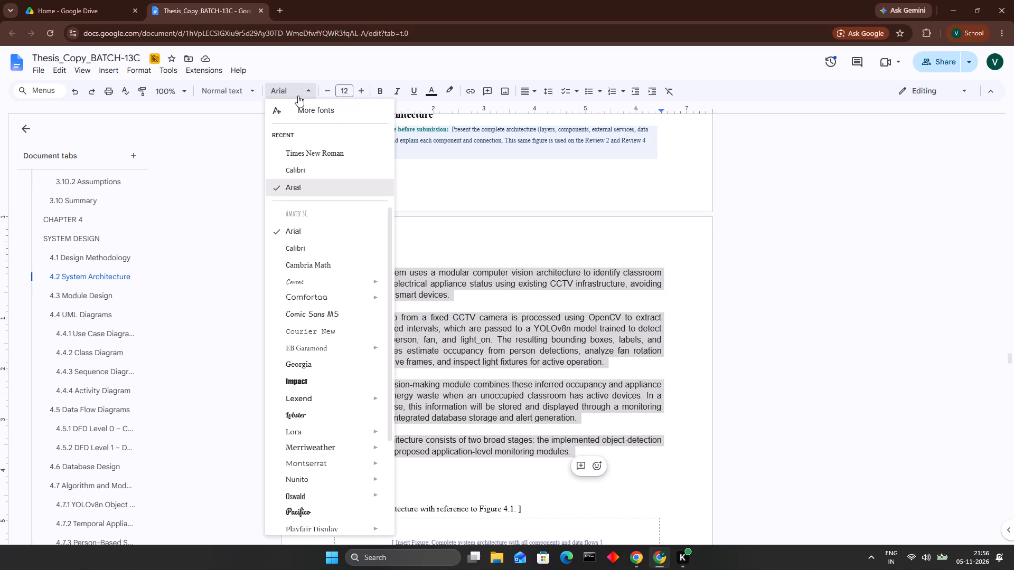
{"action": "left_click", "coordinate": [312, 156]}
{"action": "left_click", "coordinate": [541, 330]}
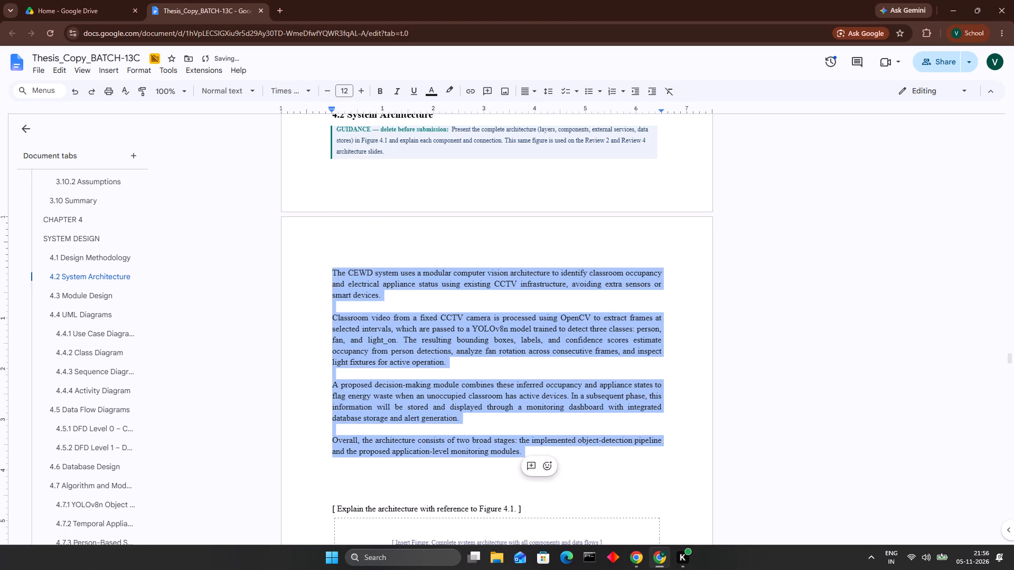
Delete the empty line just above the "[ Explain the architecture with reference to Figure 4.1. ]" placeholder.
{"action": "scroll", "coordinate": [456, 419], "scroll_direction": "down", "scroll_amount": 1}
{"action": "left_click", "coordinate": [330, 436]}
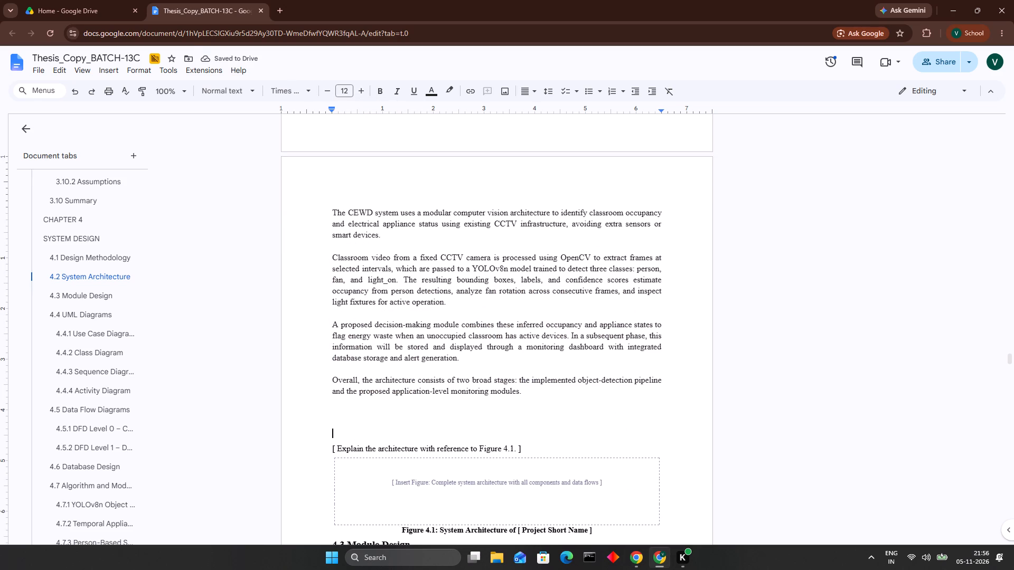
{"action": "key", "text": "BackSpace"}
Review the text and figure placeholders of Chapter 4 from 4.3 Module Design through the start of 4.5 Data Flow Diagrams.
{"action": "scroll", "coordinate": [330, 436], "scroll_direction": "down", "scroll_amount": 4}
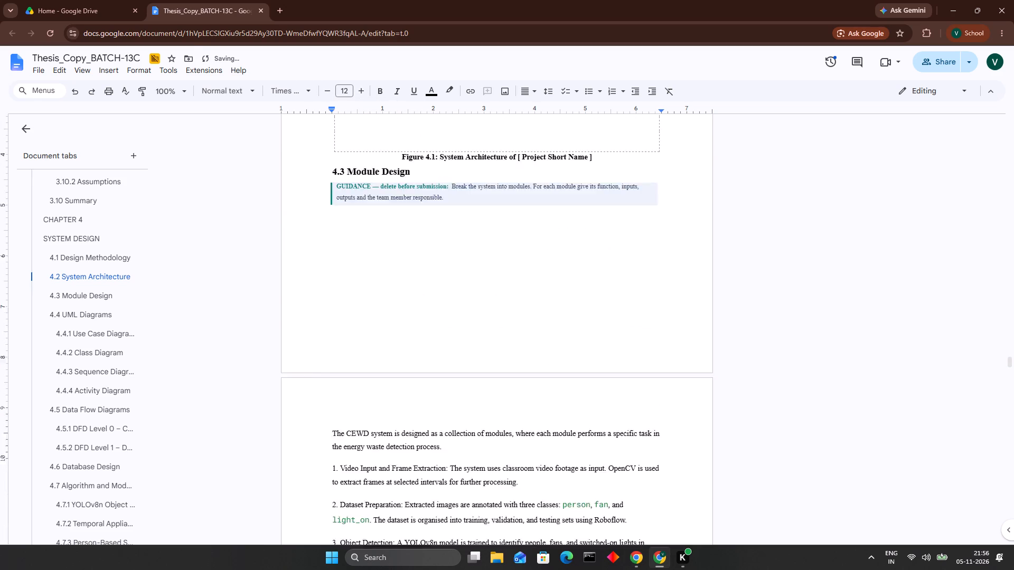
{"action": "scroll", "coordinate": [330, 436], "scroll_direction": "down", "scroll_amount": 1}
{"action": "scroll", "coordinate": [281, 530], "scroll_direction": "down", "scroll_amount": 3}
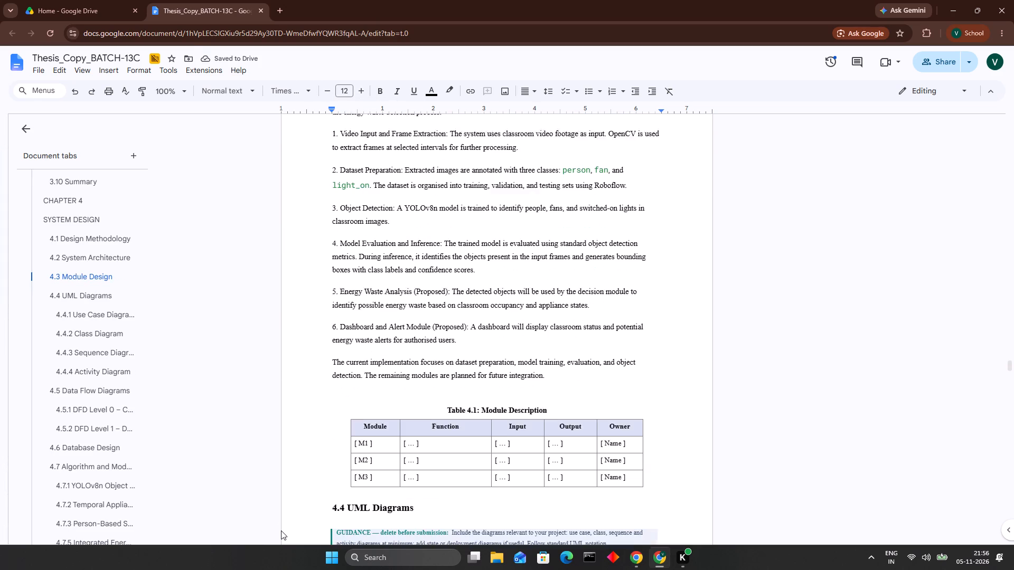
{"action": "scroll", "coordinate": [281, 530], "scroll_direction": "down", "scroll_amount": 5}
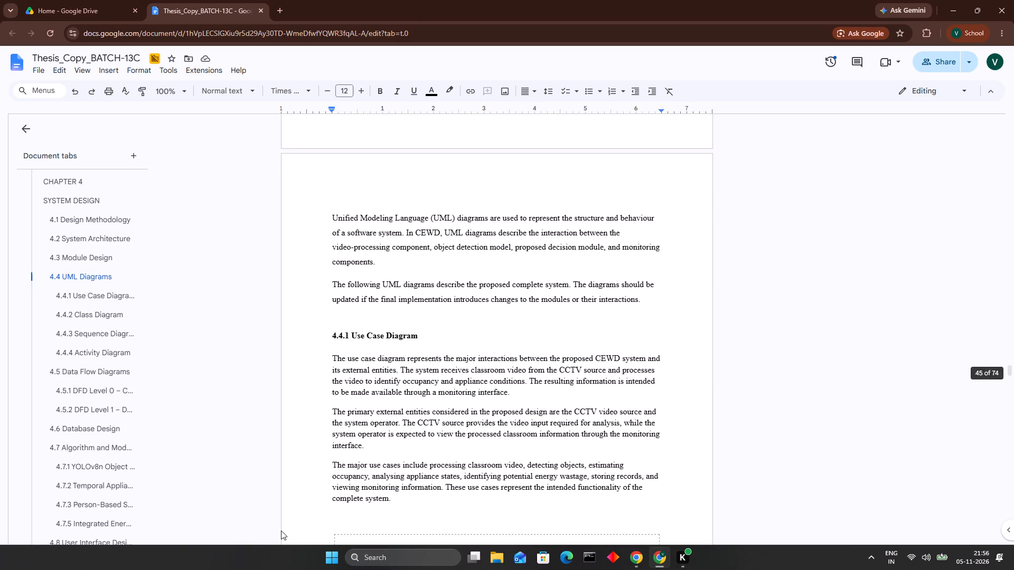
{"action": "scroll", "coordinate": [281, 530], "scroll_direction": "down", "scroll_amount": 2}
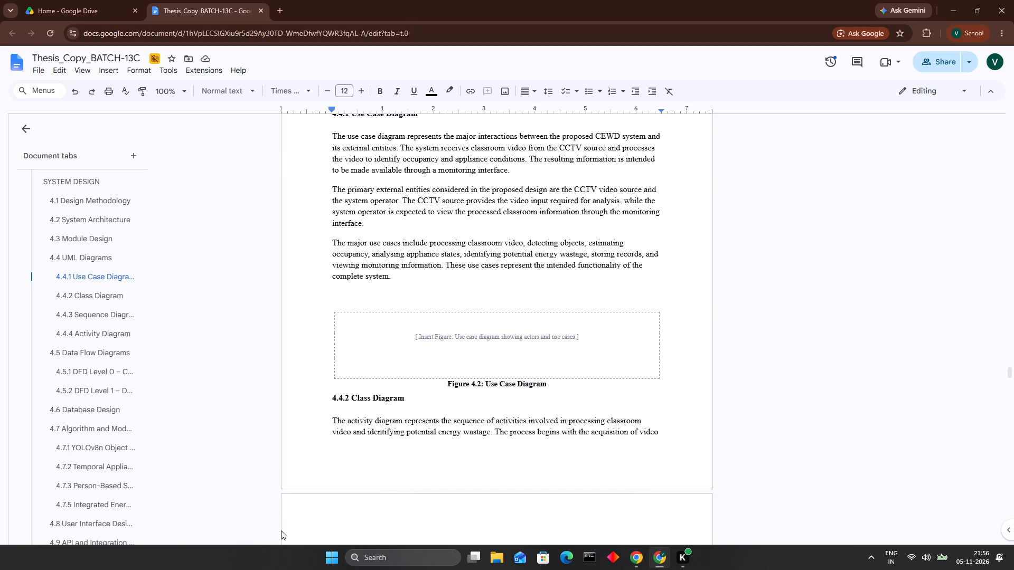
{"action": "scroll", "coordinate": [281, 530], "scroll_direction": "down", "scroll_amount": 8}
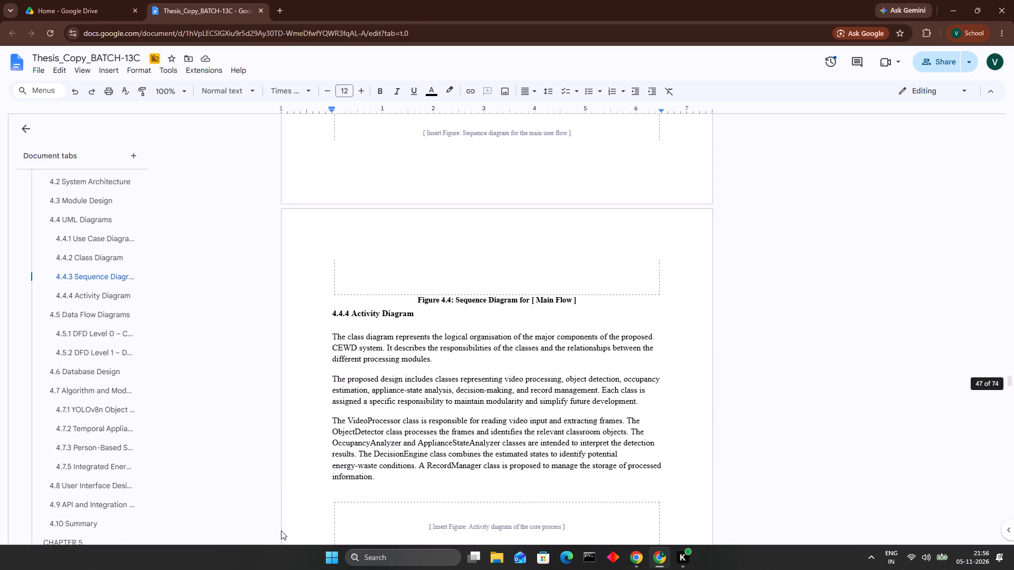
{"action": "scroll", "coordinate": [281, 530], "scroll_direction": "down", "scroll_amount": 4}
{"action": "scroll", "coordinate": [281, 530], "scroll_direction": "up", "scroll_amount": 1}
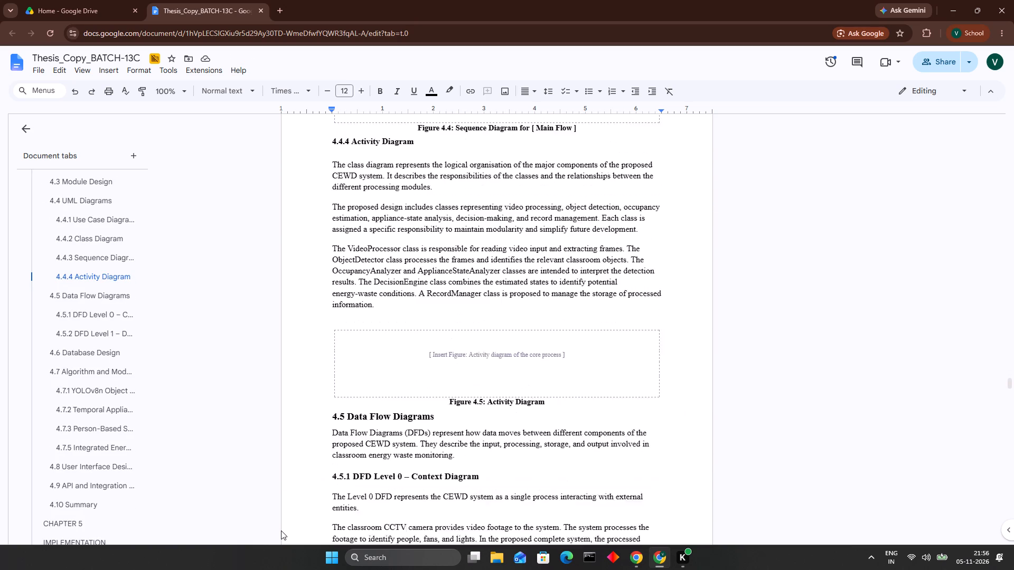
{"action": "scroll", "coordinate": [281, 530], "scroll_direction": "up", "scroll_amount": 7}
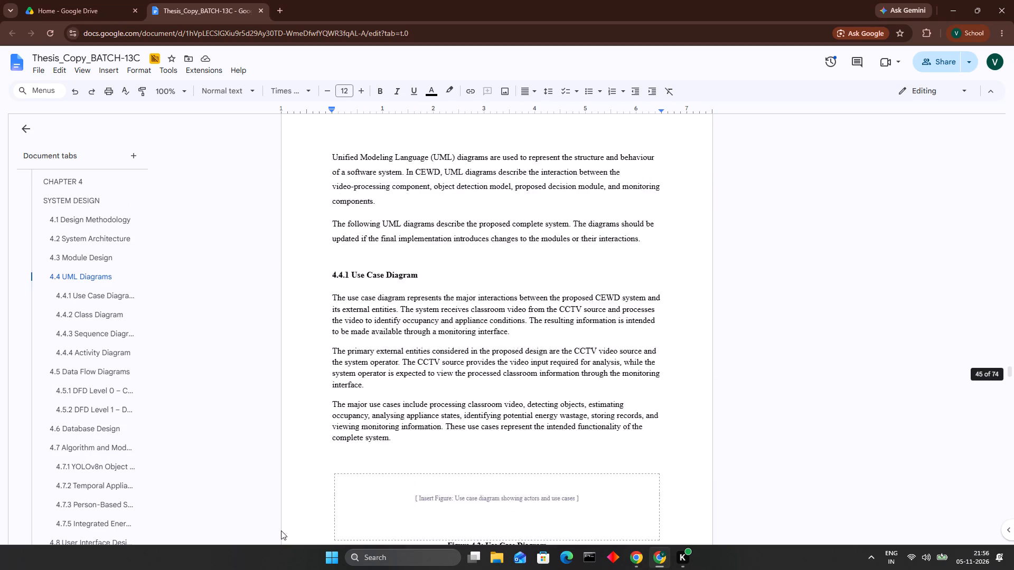
{"action": "scroll", "coordinate": [281, 530], "scroll_direction": "up", "scroll_amount": 4}
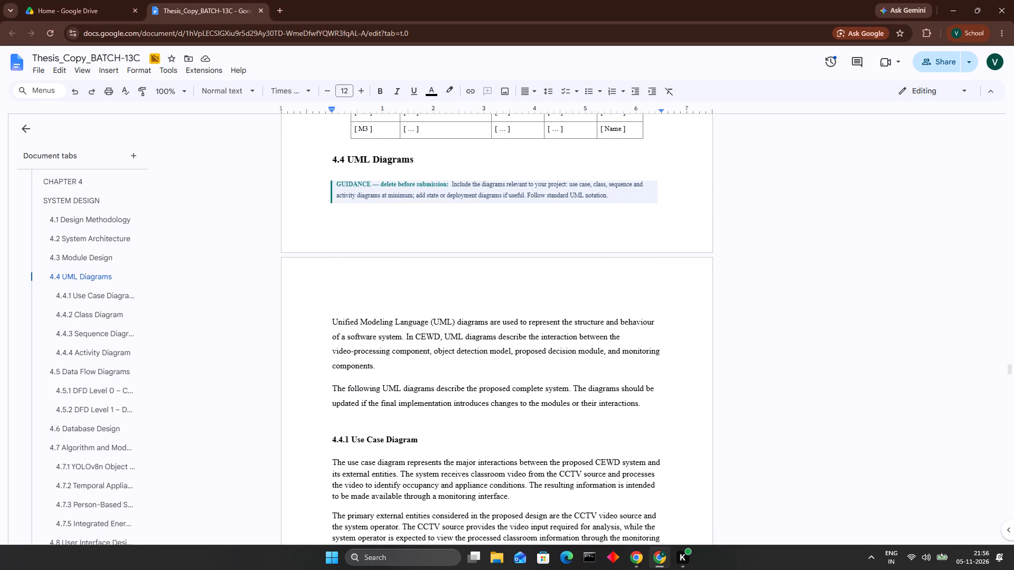
{"action": "scroll", "coordinate": [314, 508], "scroll_direction": "up", "scroll_amount": 3}
{"action": "scroll", "coordinate": [314, 508], "scroll_direction": "down", "scroll_amount": 3}
{"action": "scroll", "coordinate": [360, 448], "scroll_direction": "down", "scroll_amount": 2}
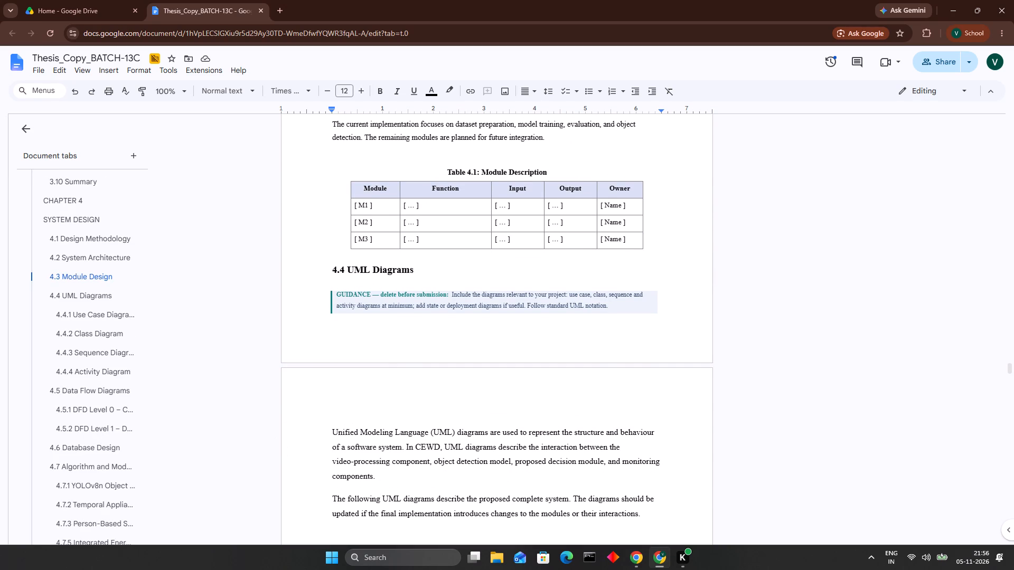
{"action": "left_click", "coordinate": [328, 269]}
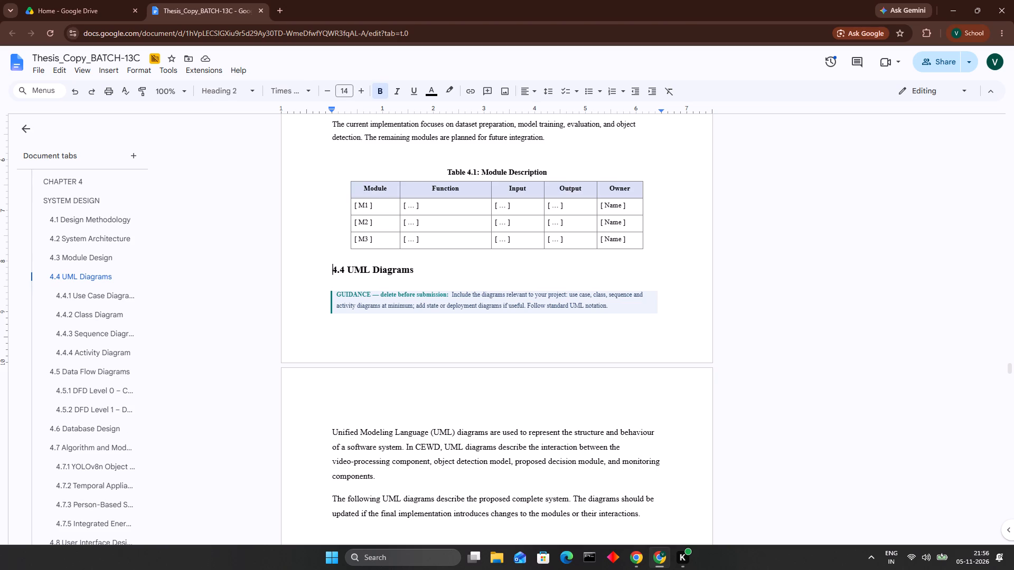
{"action": "left_click", "coordinate": [329, 269]}
{"action": "left_click", "coordinate": [337, 265]}
{"action": "left_click", "coordinate": [324, 268]}
{"action": "left_click_drag", "start_coordinate": [324, 268], "coordinate": [666, 529]}
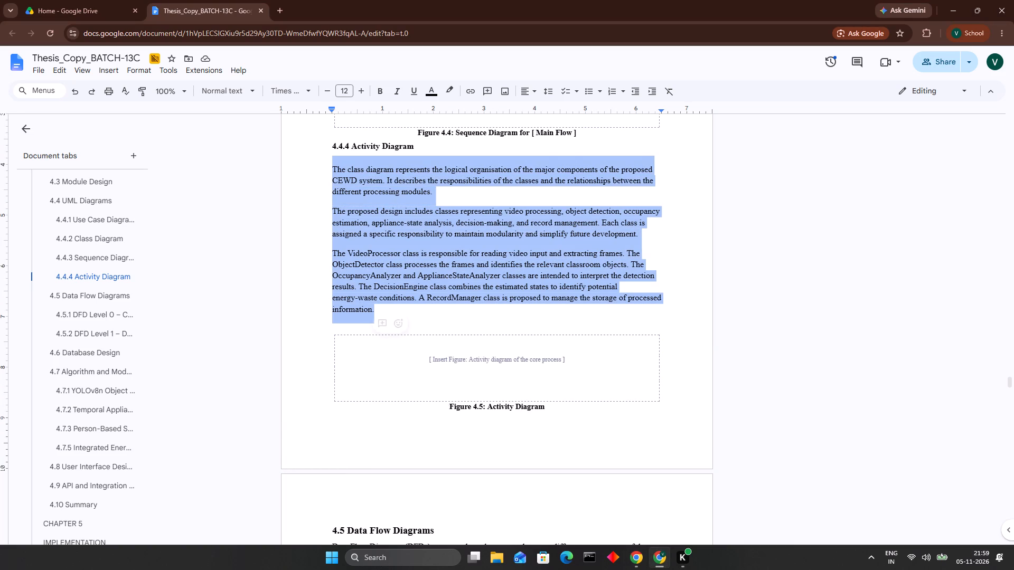
{"action": "key", "text": "ctrl+v"}
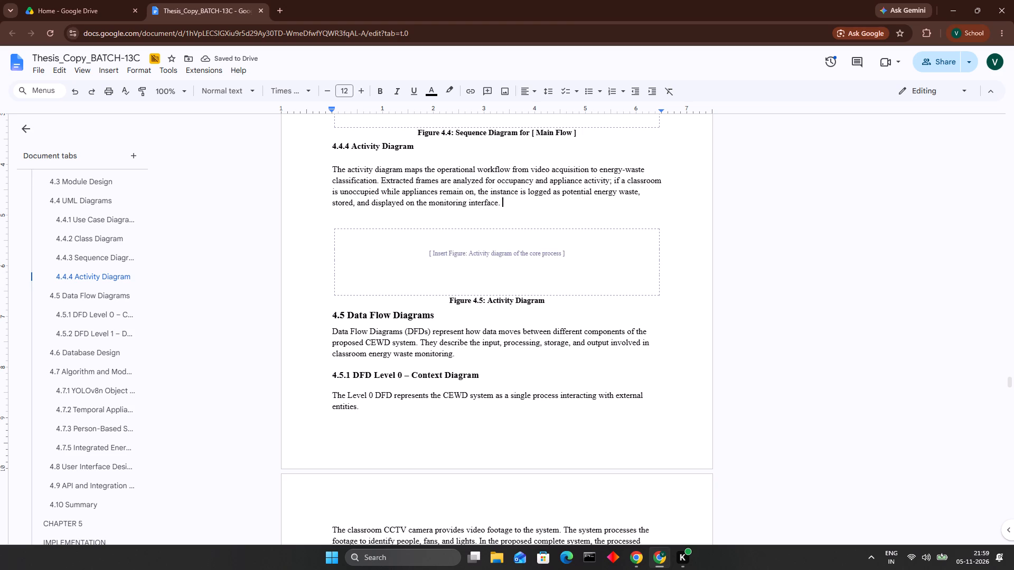
{"action": "scroll", "coordinate": [501, 195], "scroll_direction": "up", "scroll_amount": 7}
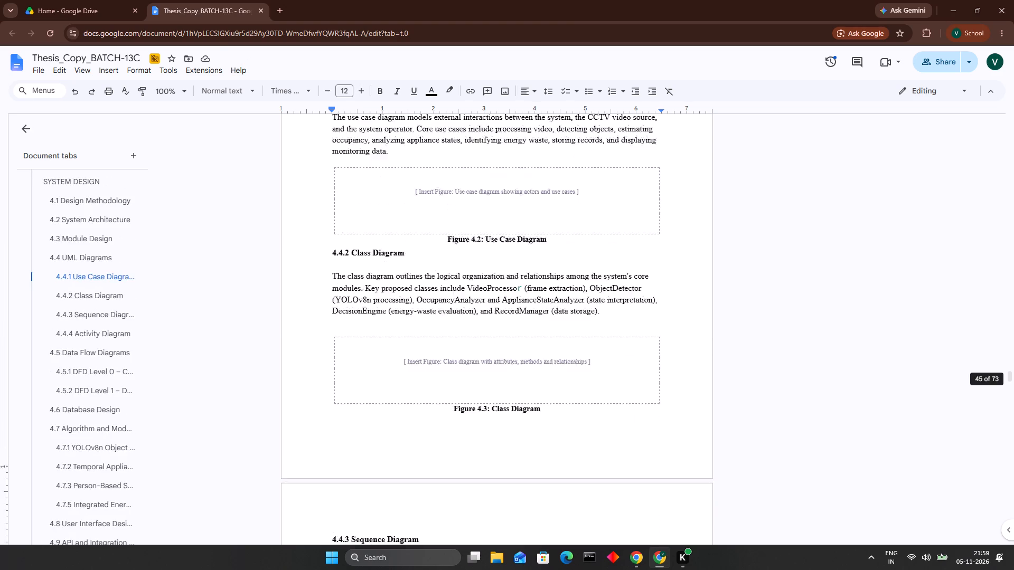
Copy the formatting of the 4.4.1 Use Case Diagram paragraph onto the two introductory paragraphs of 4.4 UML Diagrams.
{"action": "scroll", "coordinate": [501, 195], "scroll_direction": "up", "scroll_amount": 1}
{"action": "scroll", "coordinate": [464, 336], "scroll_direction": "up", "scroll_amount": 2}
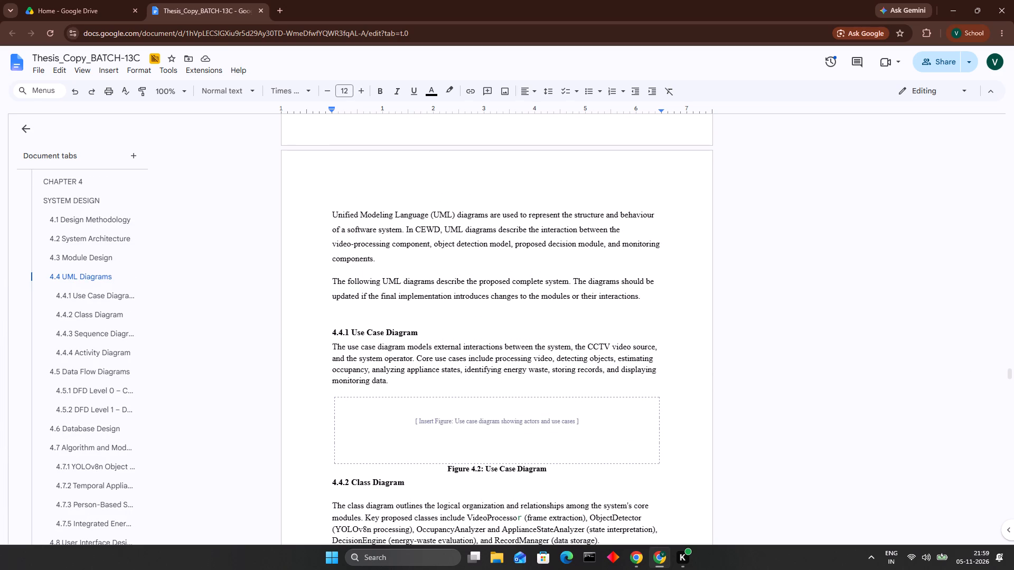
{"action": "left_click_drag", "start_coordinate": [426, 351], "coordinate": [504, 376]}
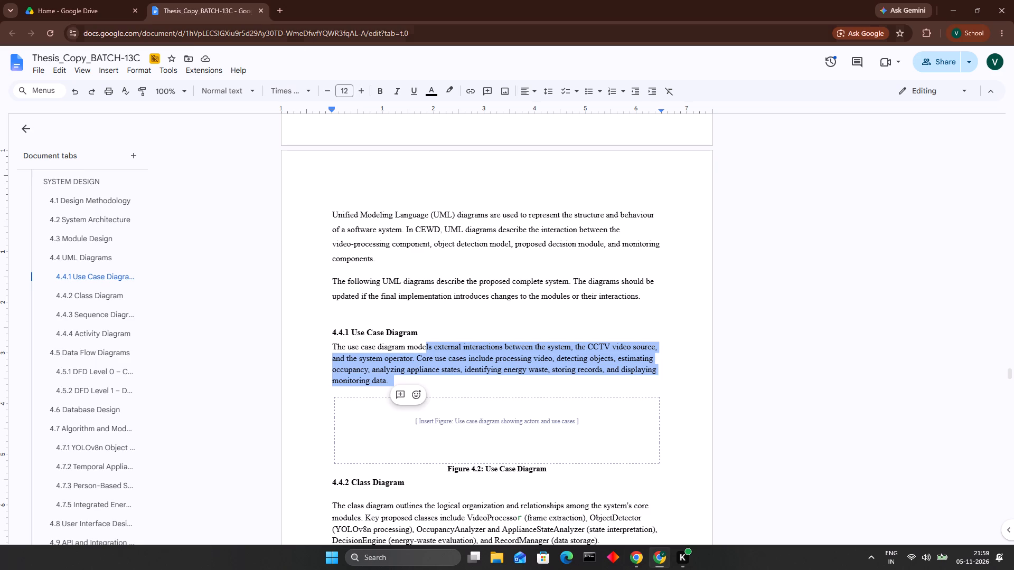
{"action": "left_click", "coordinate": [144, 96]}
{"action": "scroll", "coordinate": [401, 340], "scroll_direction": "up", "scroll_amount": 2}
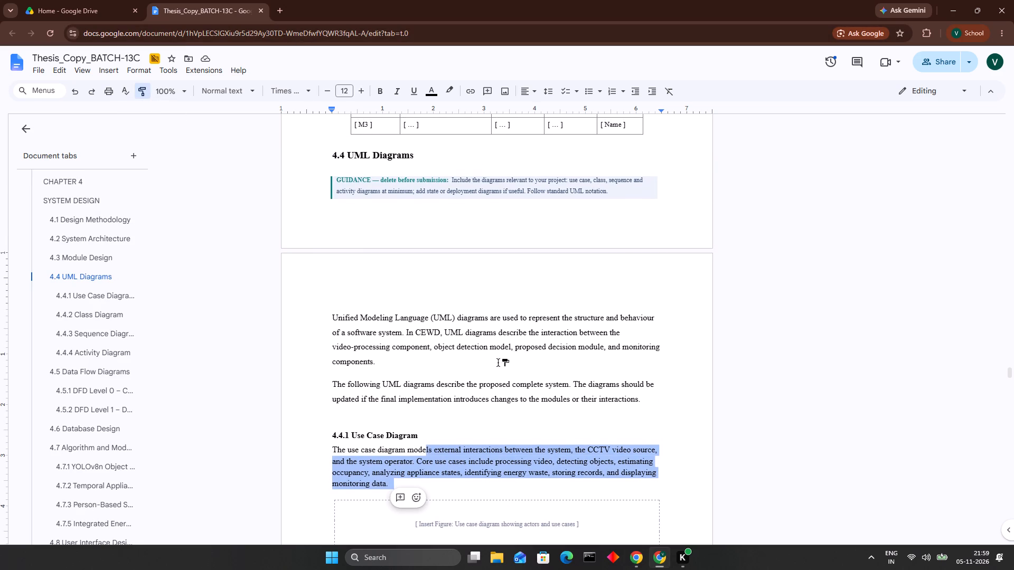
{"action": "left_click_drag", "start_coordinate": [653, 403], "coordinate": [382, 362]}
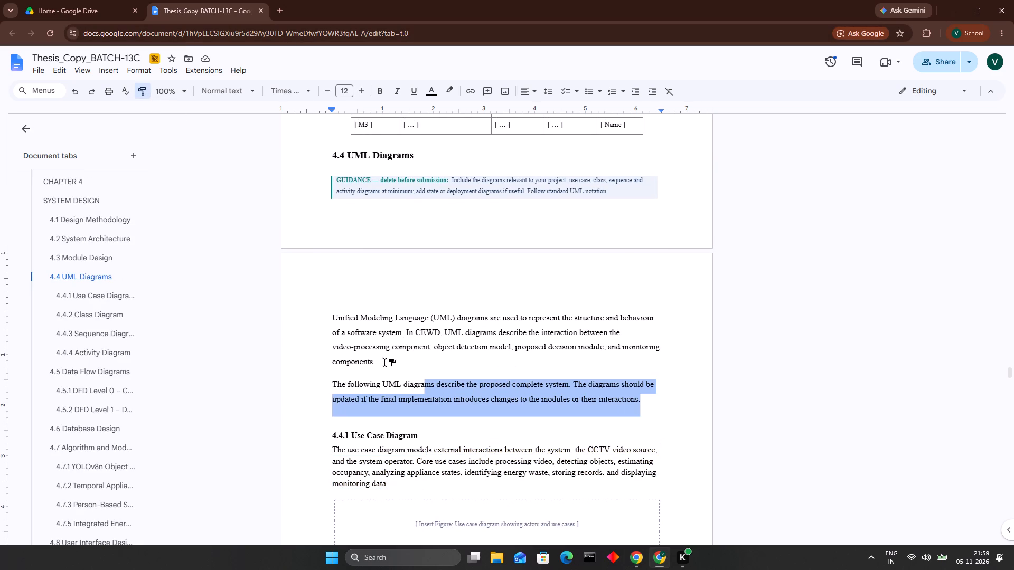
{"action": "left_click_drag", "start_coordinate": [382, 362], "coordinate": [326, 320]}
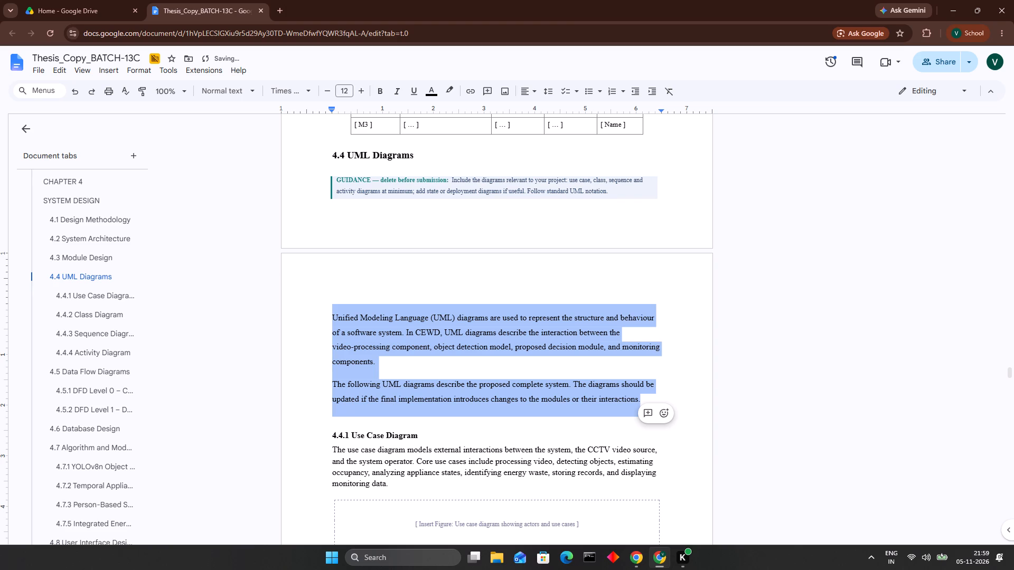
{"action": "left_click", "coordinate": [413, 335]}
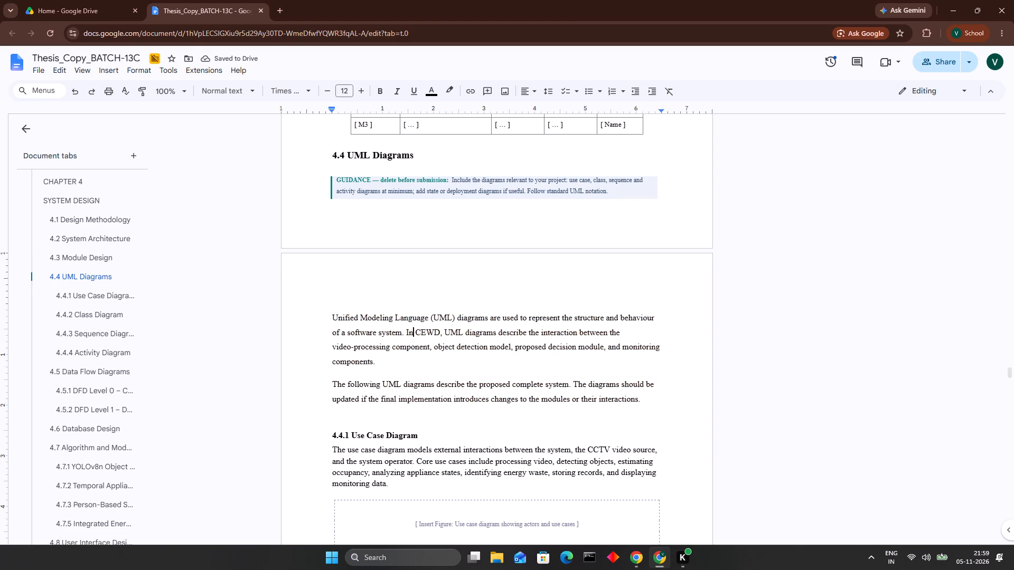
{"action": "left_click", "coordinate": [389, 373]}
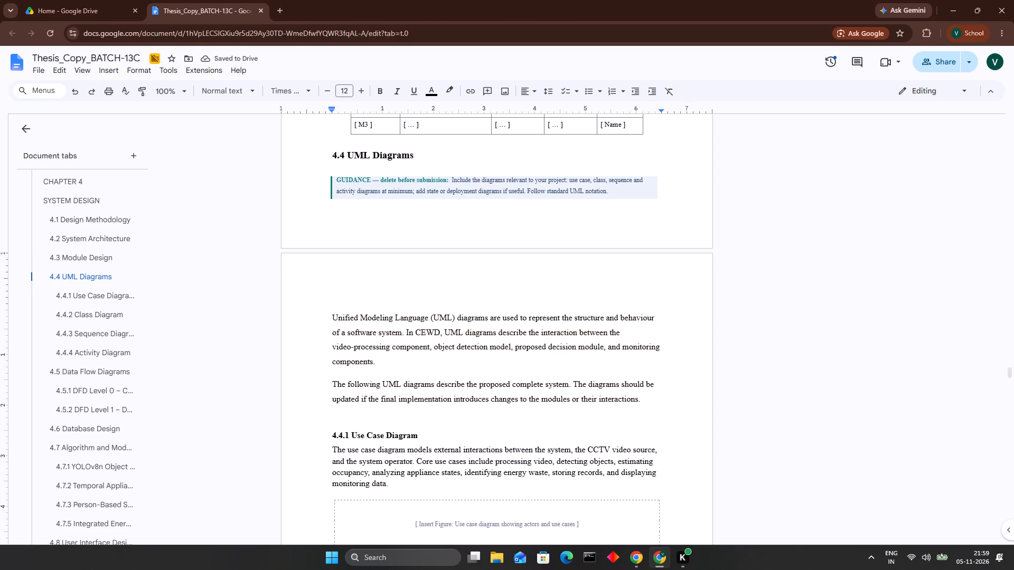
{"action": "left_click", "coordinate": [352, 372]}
Copy the formatting of the word "case" in the 4.4.1 paragraph onto both introductory paragraphs of 4.4 UML Diagrams.
{"action": "left_click_drag", "start_coordinate": [358, 452], "coordinate": [377, 451]}
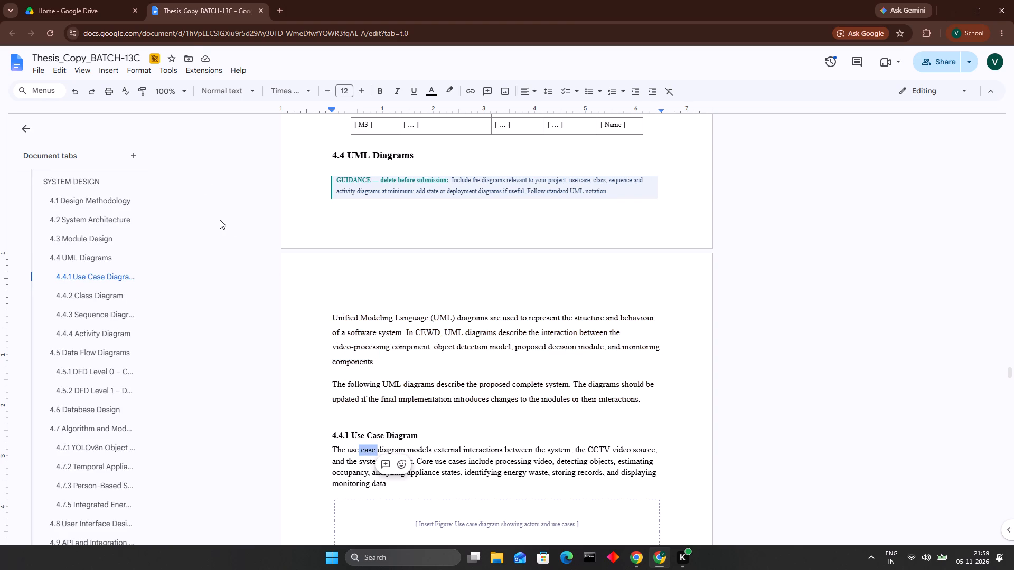
{"action": "left_click", "coordinate": [140, 97]}
{"action": "left_click_drag", "start_coordinate": [640, 400], "coordinate": [392, 354]}
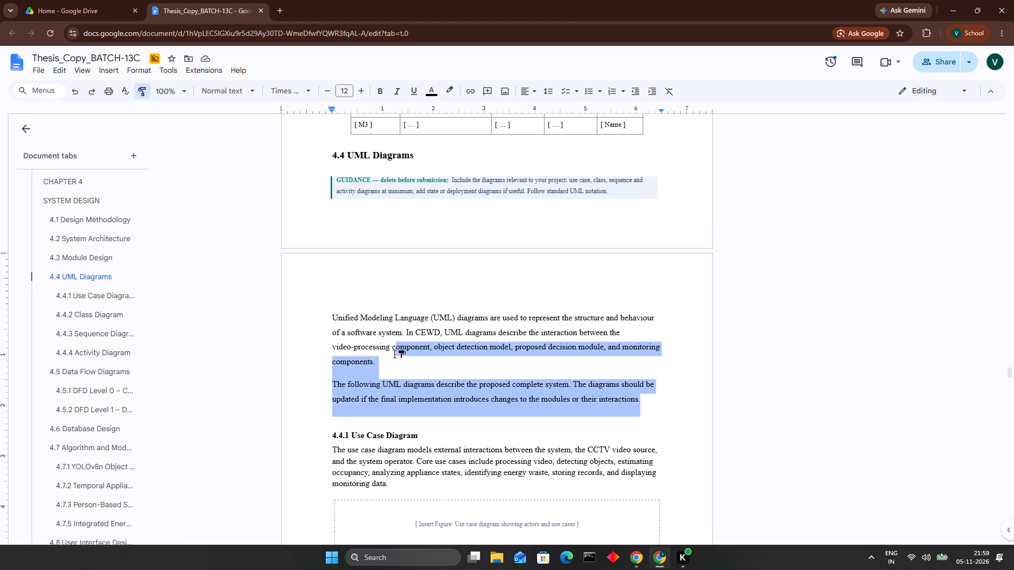
{"action": "left_click_drag", "start_coordinate": [392, 354], "coordinate": [330, 317]}
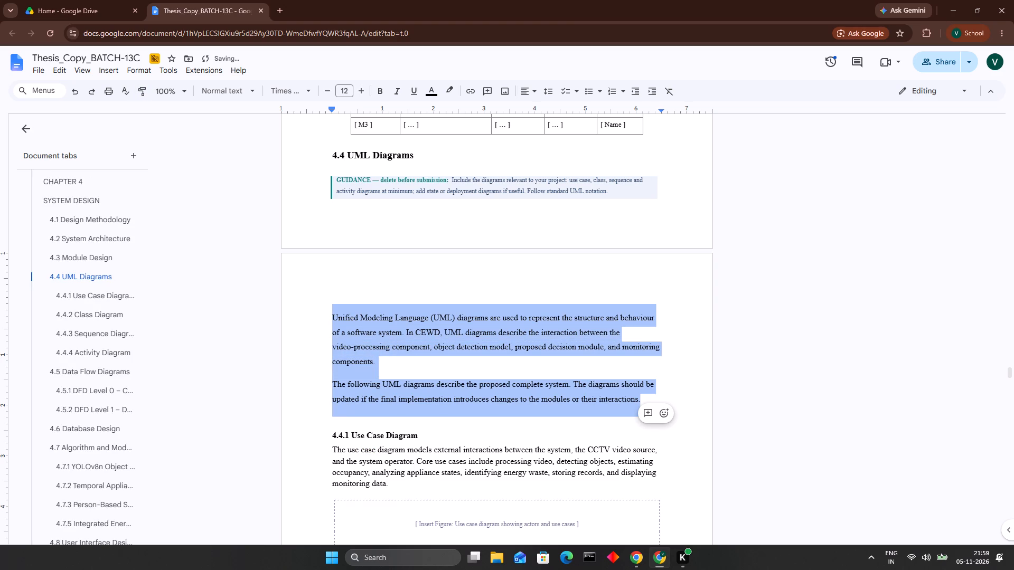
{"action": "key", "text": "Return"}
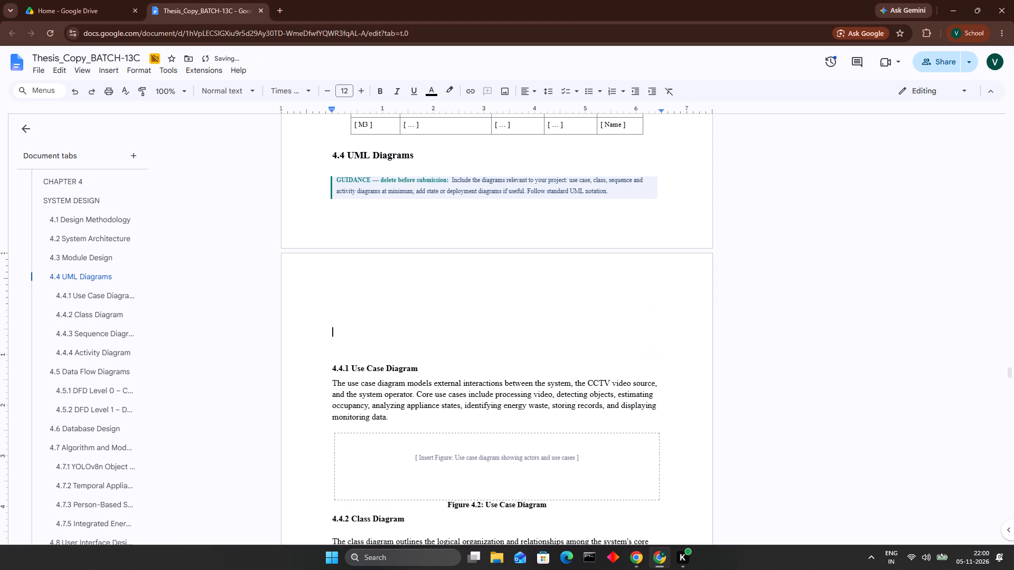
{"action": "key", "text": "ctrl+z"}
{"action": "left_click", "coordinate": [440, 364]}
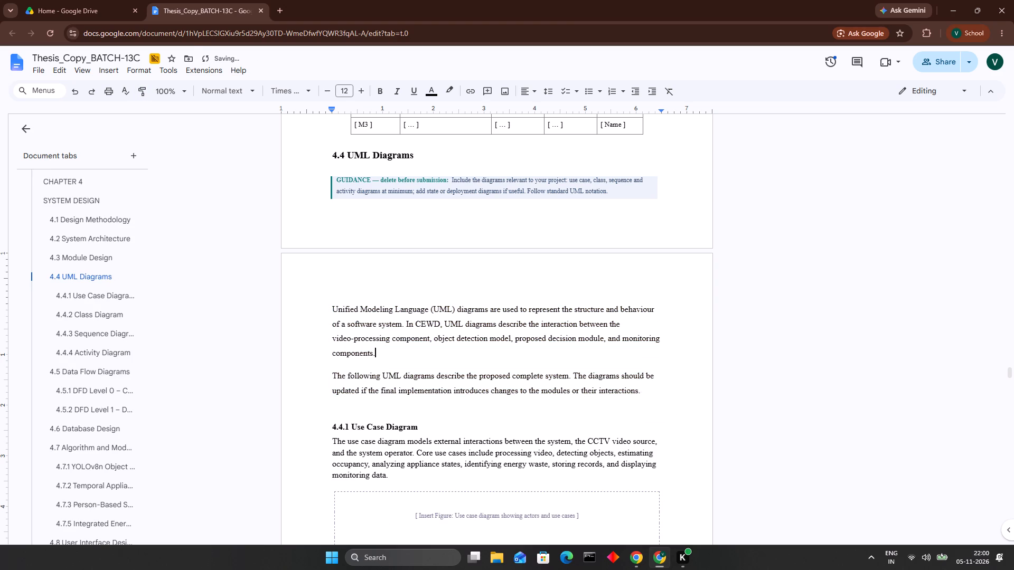
Review the thesis from the 4.4 UML Diagrams introduction back through 4.3 and 4.2 to the 3.10 Summary.
{"action": "scroll", "coordinate": [512, 390], "scroll_direction": "down", "scroll_amount": 1}
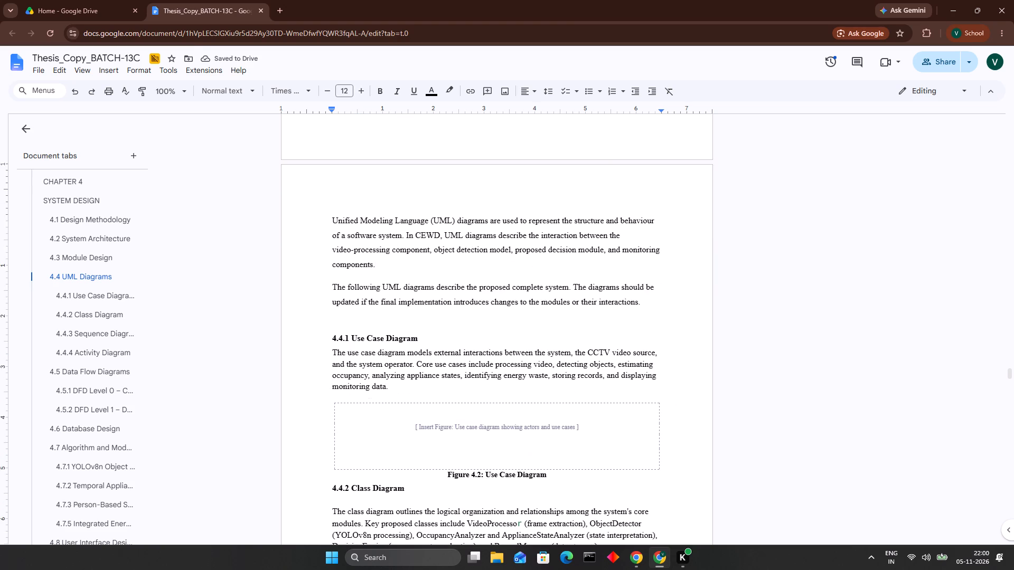
{"action": "left_click", "coordinate": [357, 254]}
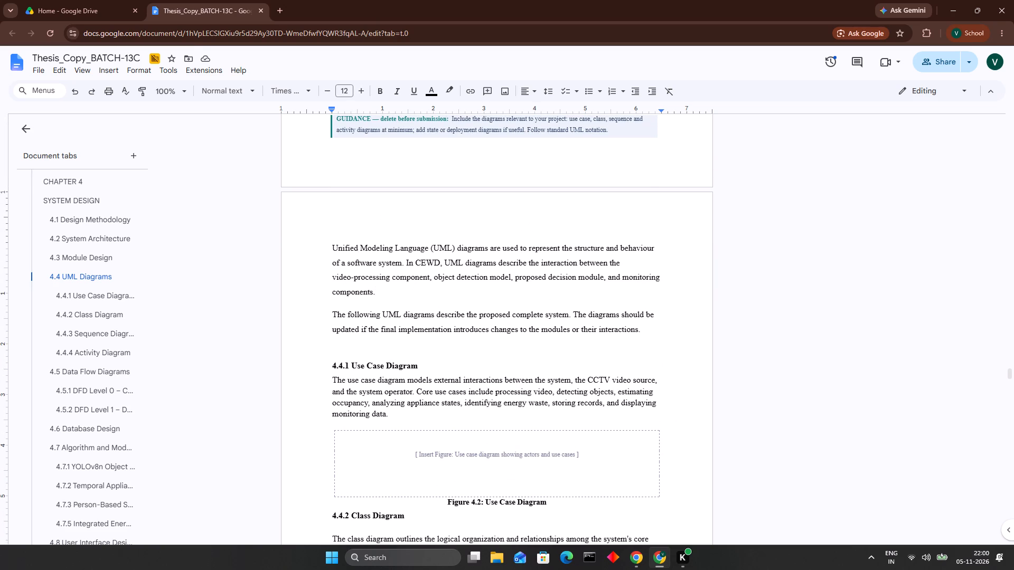
{"action": "scroll", "coordinate": [398, 330], "scroll_direction": "up", "scroll_amount": 3}
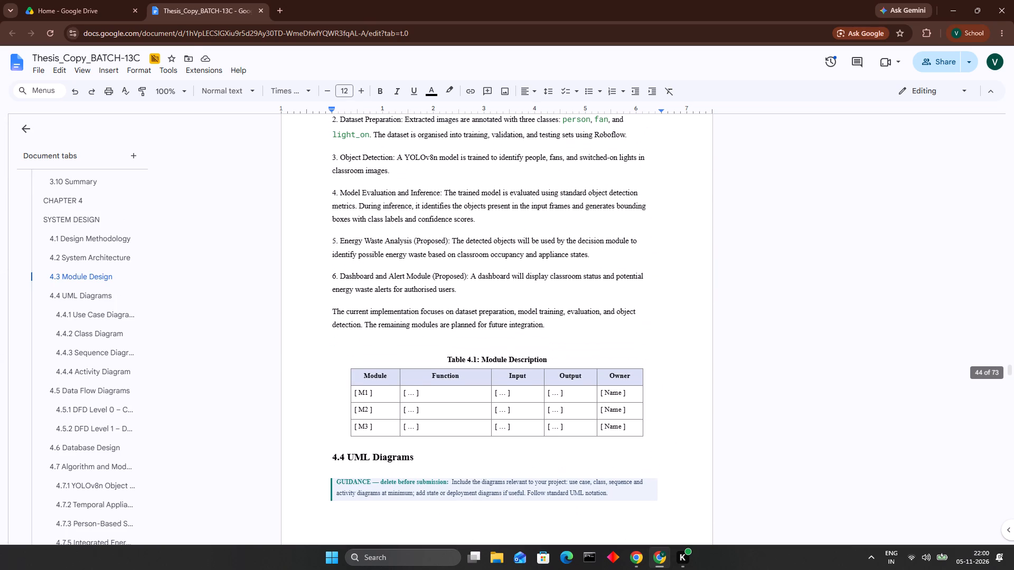
{"action": "scroll", "coordinate": [398, 330], "scroll_direction": "up", "scroll_amount": 5}
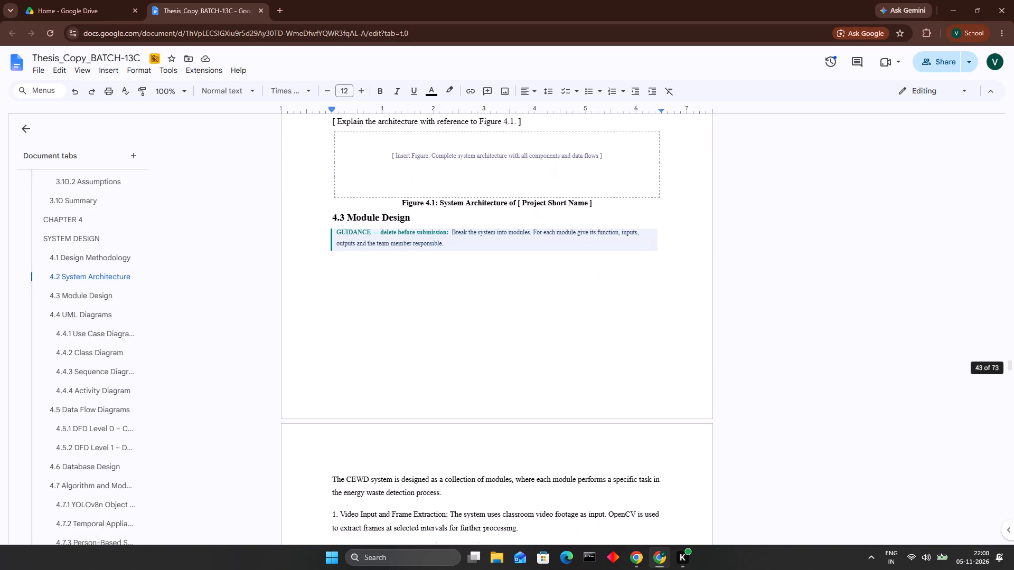
{"action": "scroll", "coordinate": [398, 330], "scroll_direction": "up", "scroll_amount": 3}
{"action": "scroll", "coordinate": [398, 330], "scroll_direction": "down", "scroll_amount": 3}
{"action": "scroll", "coordinate": [398, 330], "scroll_direction": "up", "scroll_amount": 3}
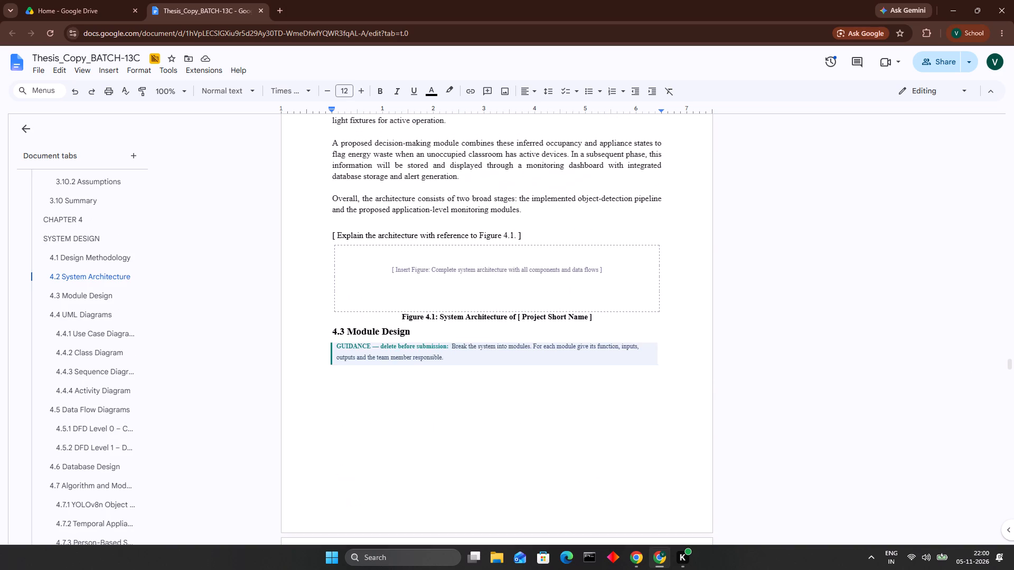
{"action": "scroll", "coordinate": [398, 330], "scroll_direction": "up", "scroll_amount": 5}
{"action": "scroll", "coordinate": [398, 330], "scroll_direction": "down", "scroll_amount": 1}
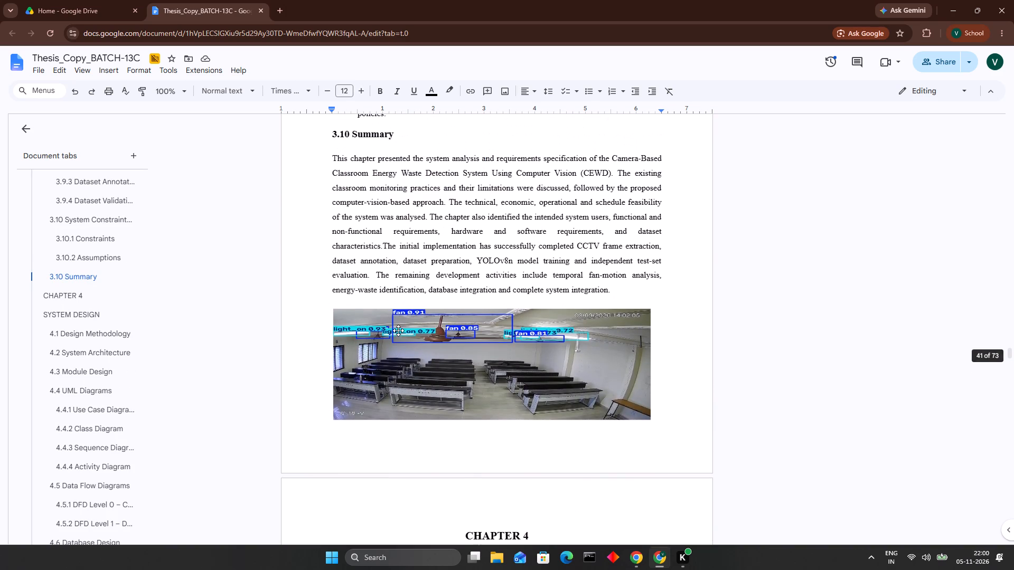
Review Chapter 4 from its introduction through 4.4.4 Activity Diagram for text, formatting and remaining placeholders.
{"action": "scroll", "coordinate": [398, 330], "scroll_direction": "down", "scroll_amount": 6}
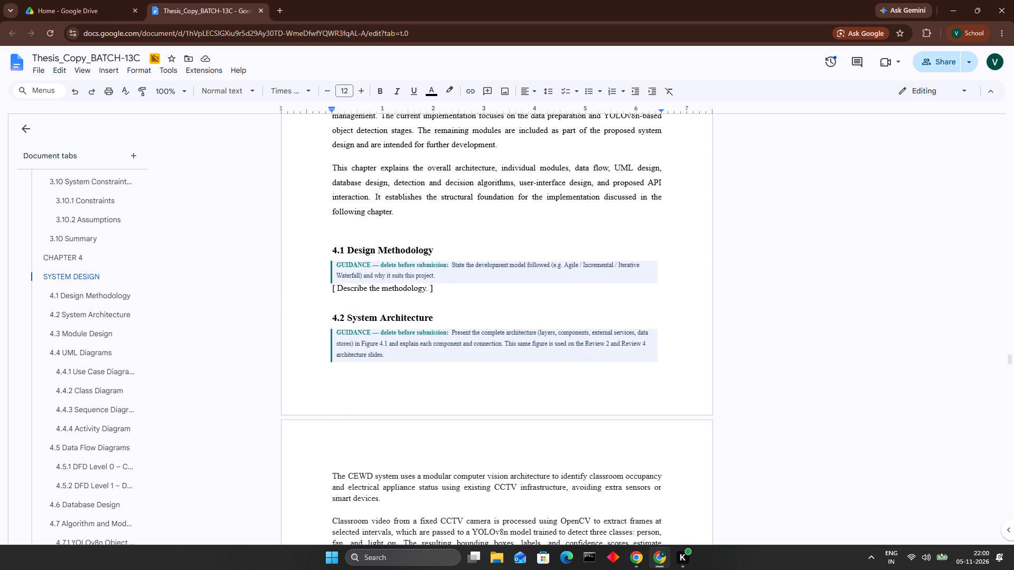
{"action": "scroll", "coordinate": [398, 330], "scroll_direction": "down", "scroll_amount": 7}
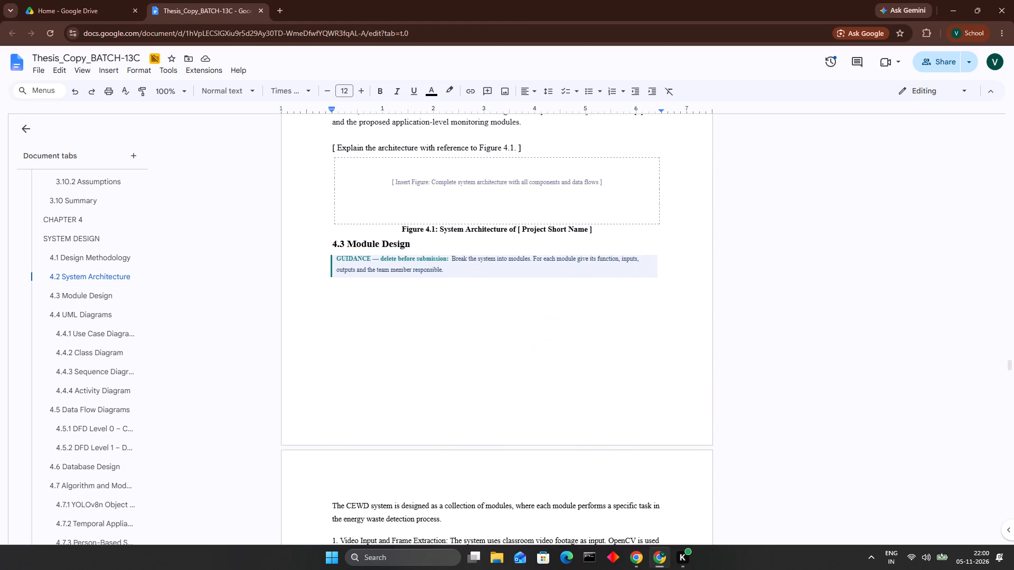
{"action": "scroll", "coordinate": [398, 330], "scroll_direction": "down", "scroll_amount": 4}
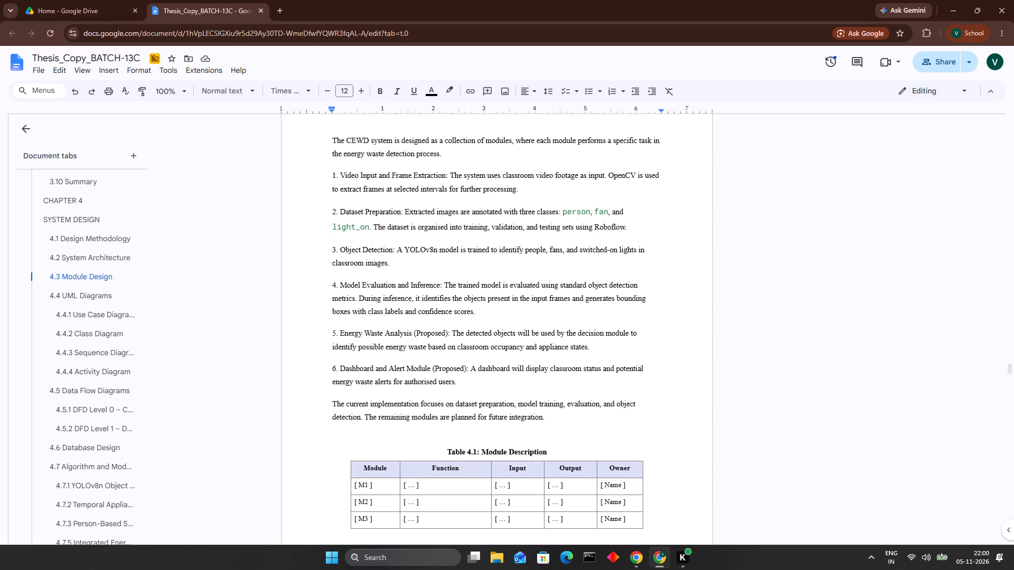
{"action": "scroll", "coordinate": [424, 318], "scroll_direction": "down", "scroll_amount": 3}
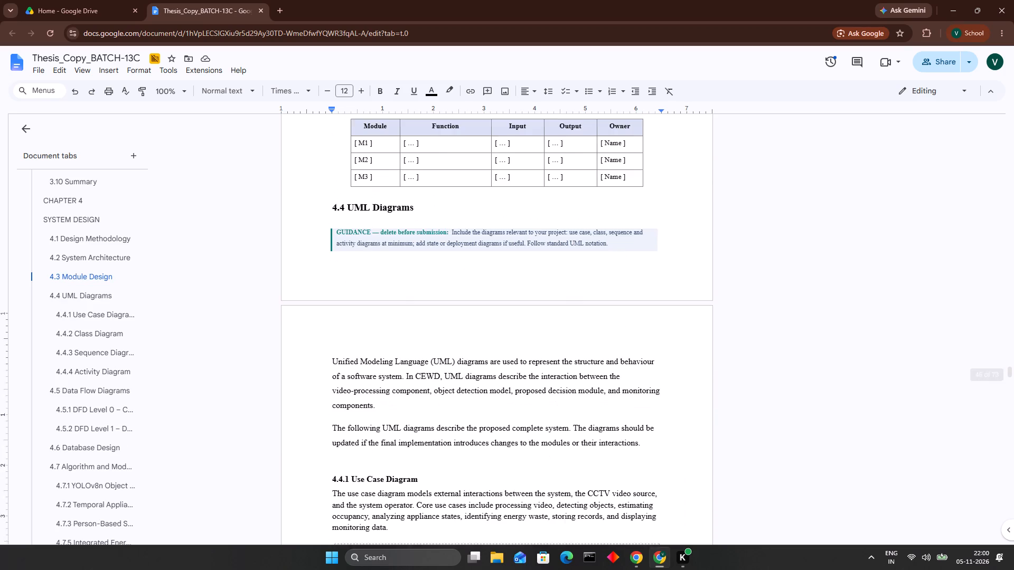
{"action": "scroll", "coordinate": [424, 318], "scroll_direction": "down", "scroll_amount": 1}
{"action": "scroll", "coordinate": [424, 318], "scroll_direction": "up", "scroll_amount": 1}
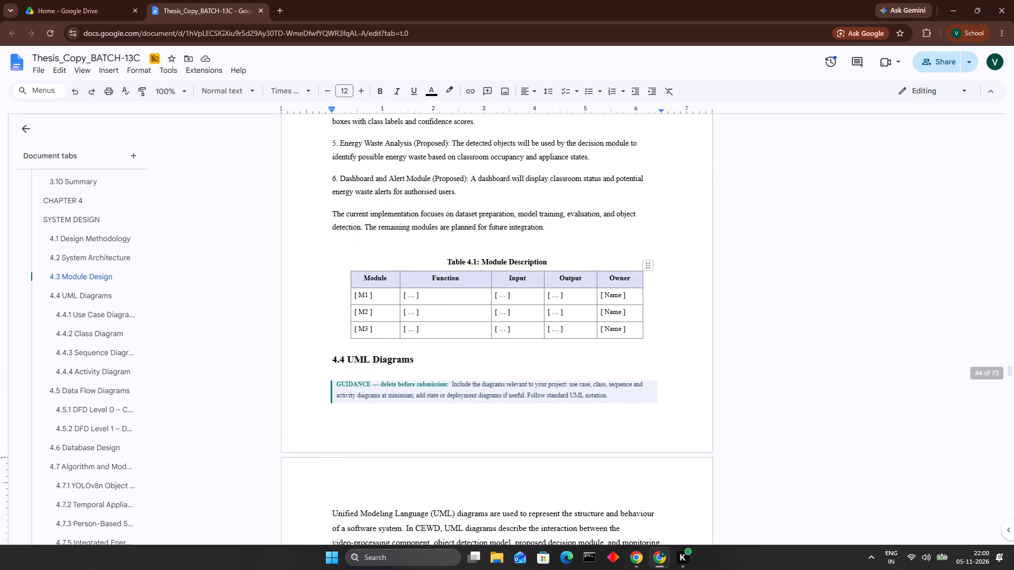
{"action": "scroll", "coordinate": [461, 361], "scroll_direction": "down", "scroll_amount": 3}
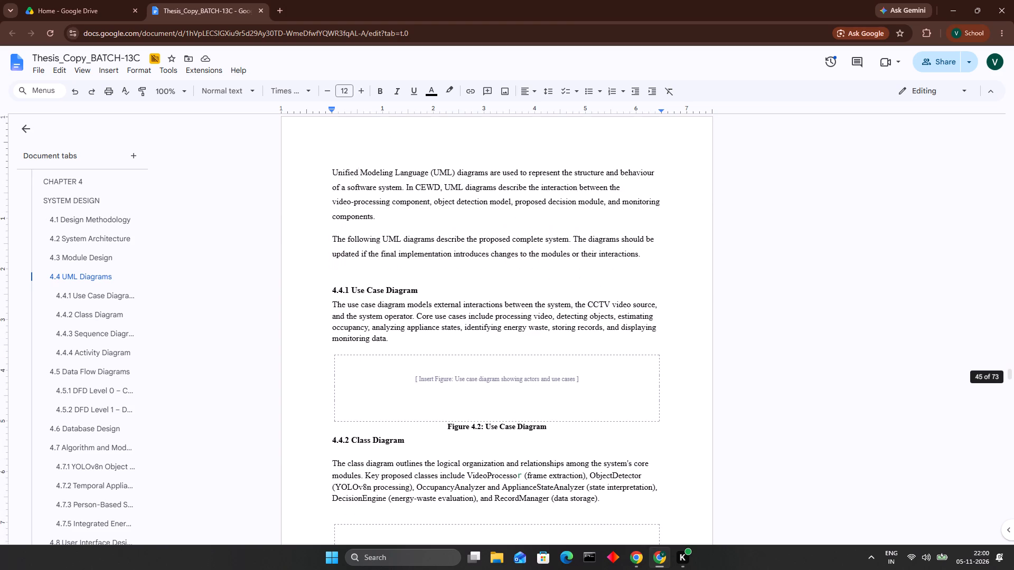
{"action": "scroll", "coordinate": [461, 361], "scroll_direction": "up", "scroll_amount": 3}
{"action": "scroll", "coordinate": [461, 361], "scroll_direction": "down", "scroll_amount": 7}
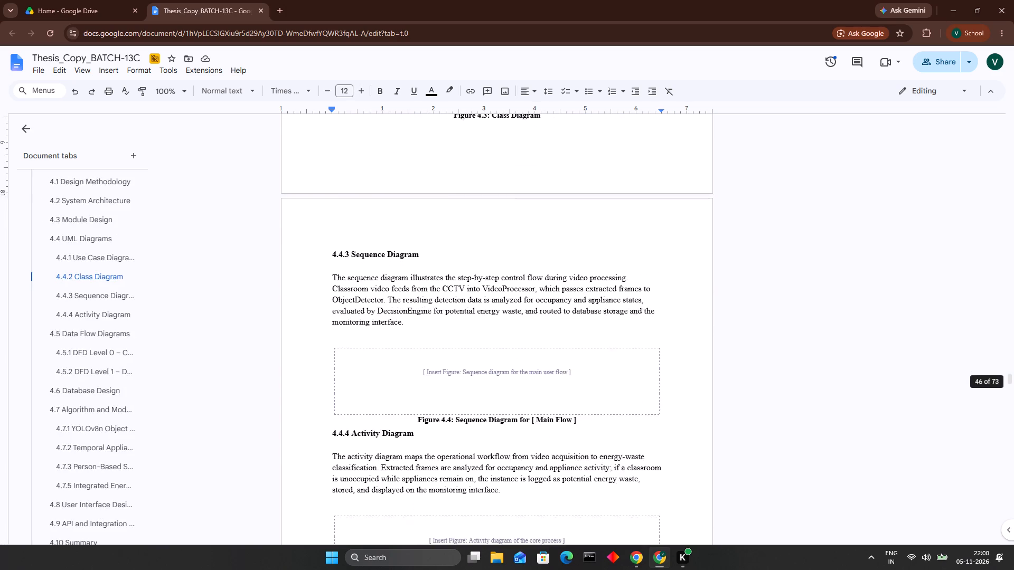
{"action": "scroll", "coordinate": [461, 361], "scroll_direction": "down", "scroll_amount": 5}
Review the rest of Chapter 4 from 4.5 Data Flow Diagrams through the 4.10 Summary for text, formatting and remaining placeholders.
{"action": "scroll", "coordinate": [461, 361], "scroll_direction": "up", "scroll_amount": 5}
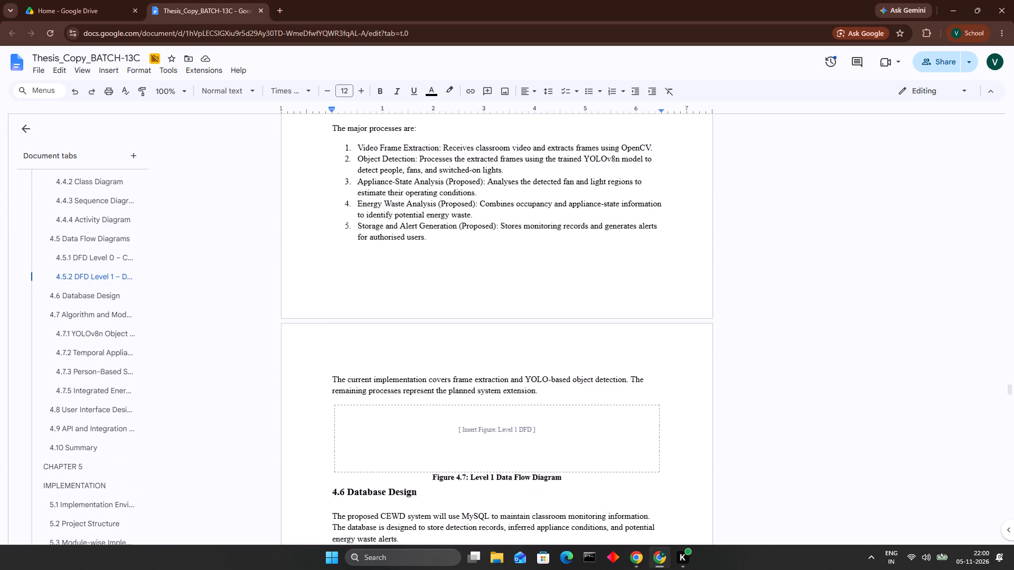
{"action": "scroll", "coordinate": [461, 361], "scroll_direction": "up", "scroll_amount": 3}
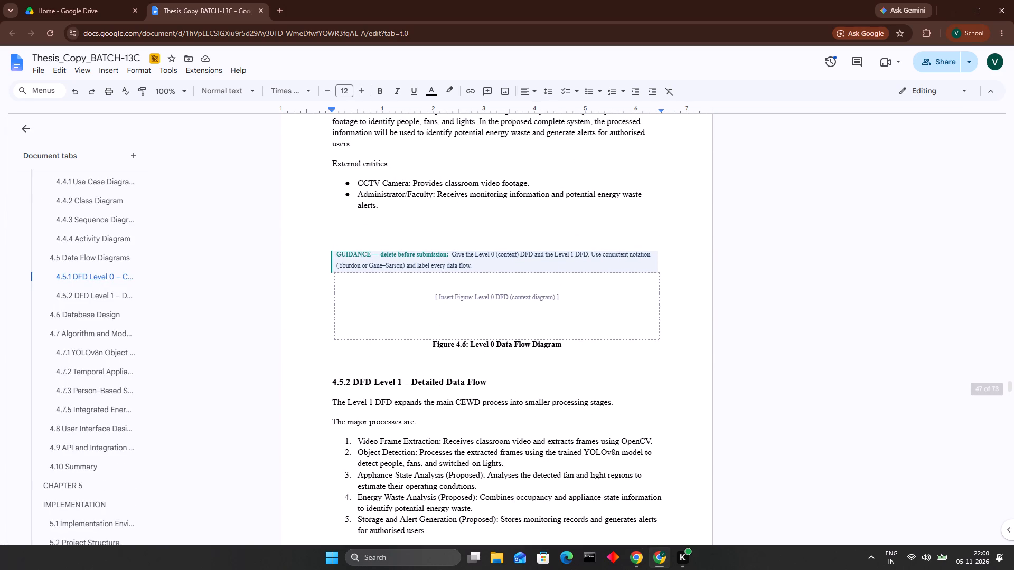
{"action": "scroll", "coordinate": [461, 361], "scroll_direction": "down", "scroll_amount": 9}
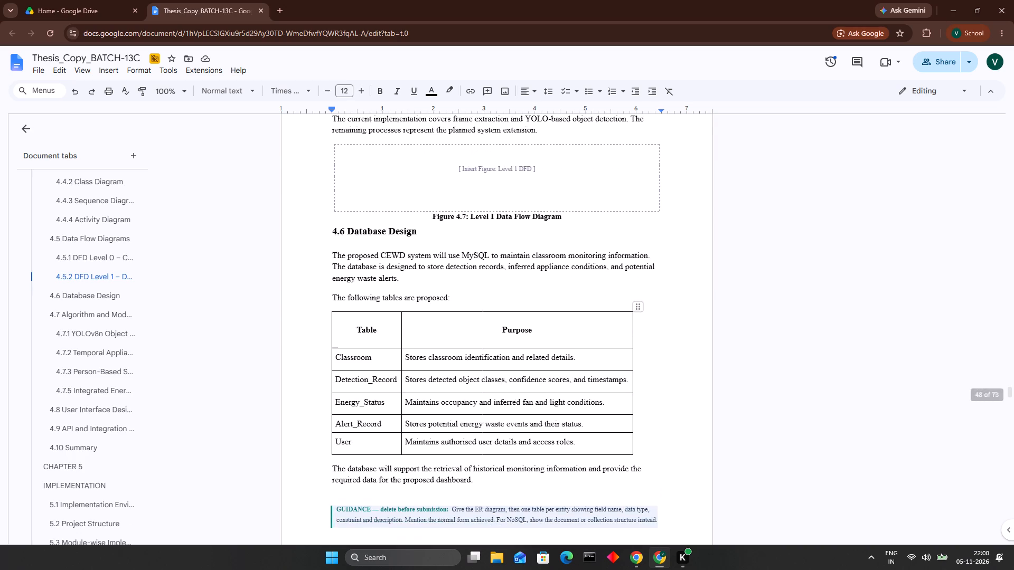
{"action": "scroll", "coordinate": [461, 361], "scroll_direction": "down", "scroll_amount": 7}
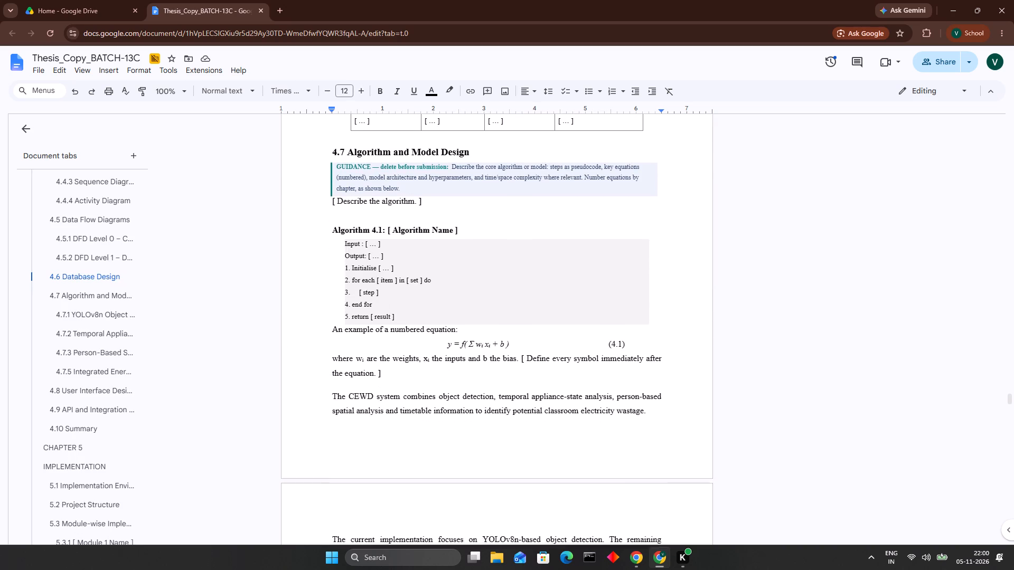
{"action": "scroll", "coordinate": [461, 361], "scroll_direction": "down", "scroll_amount": 12}
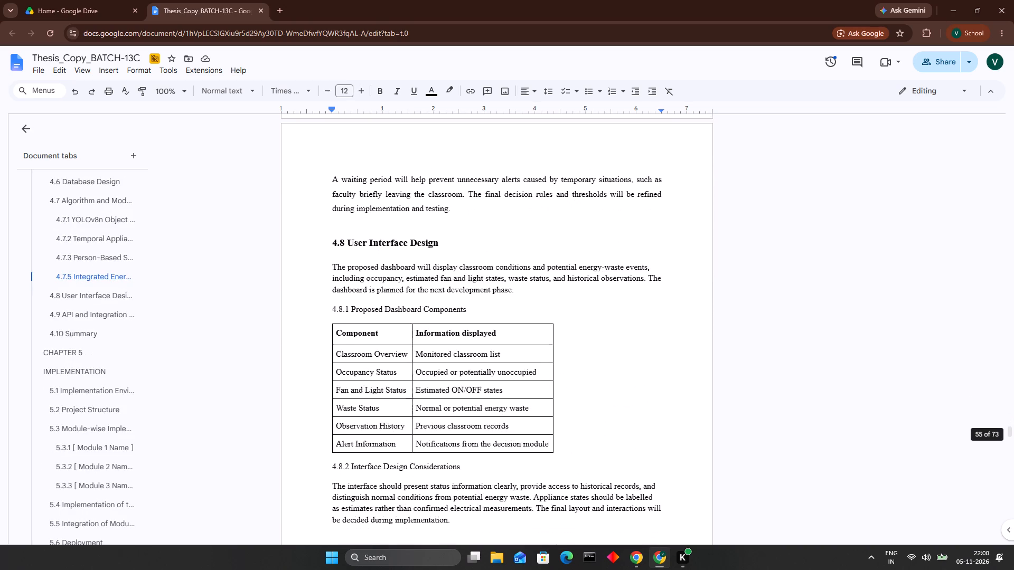
{"action": "scroll", "coordinate": [461, 361], "scroll_direction": "down", "scroll_amount": 4}
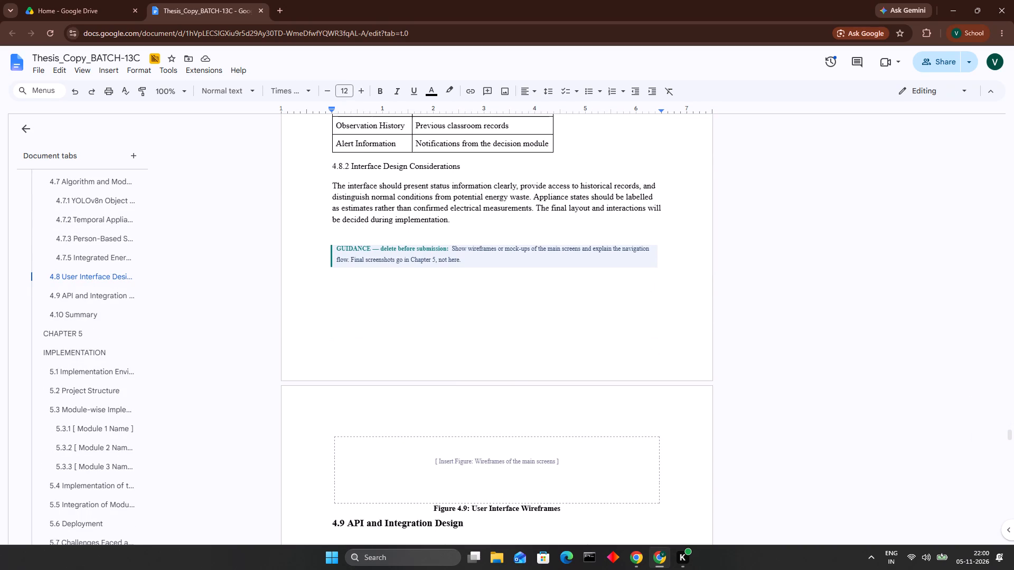
{"action": "scroll", "coordinate": [461, 361], "scroll_direction": "down", "scroll_amount": 3}
{"action": "scroll", "coordinate": [461, 361], "scroll_direction": "up", "scroll_amount": 2}
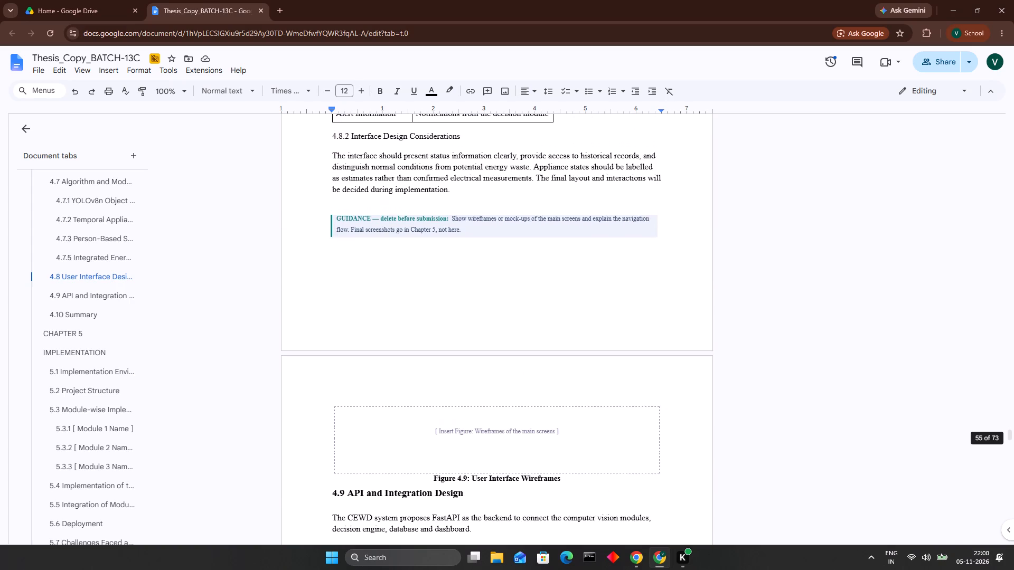
{"action": "scroll", "coordinate": [461, 361], "scroll_direction": "down", "scroll_amount": 6}
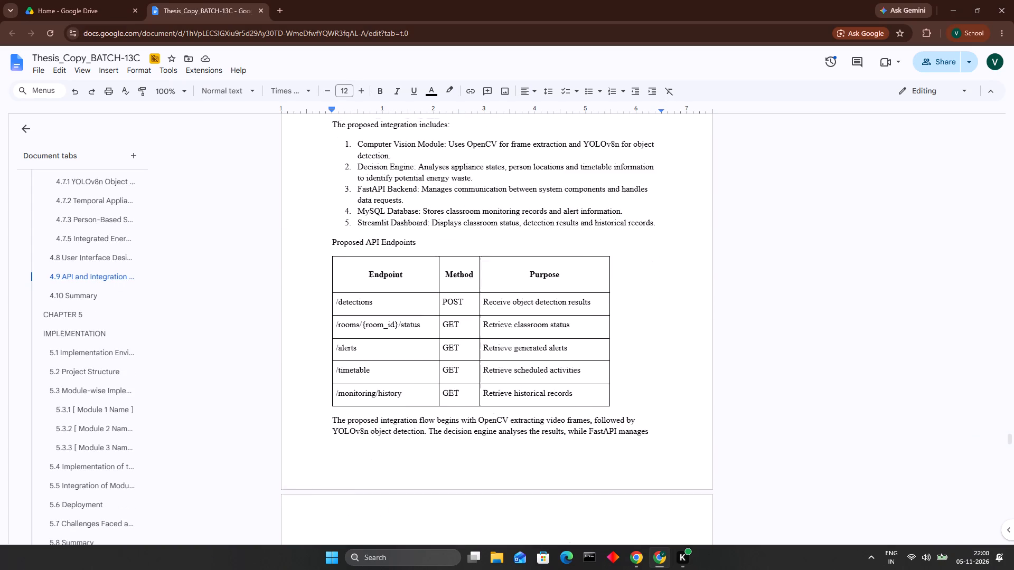
{"action": "scroll", "coordinate": [461, 361], "scroll_direction": "down", "scroll_amount": 5}
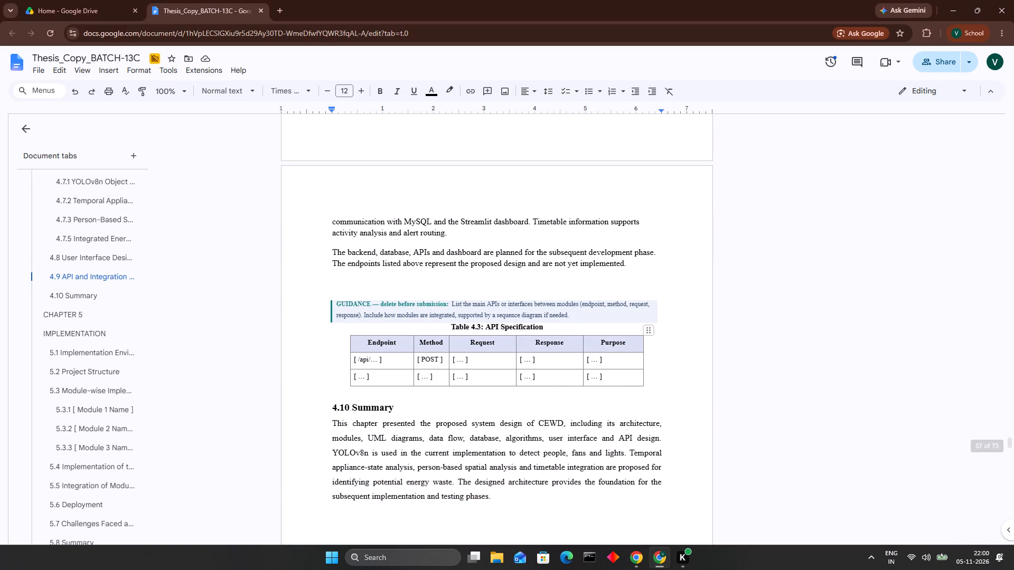
Check which background colour the header cells of Table 4.3: API Specification use.
{"action": "left_click", "coordinate": [578, 345]}
{"action": "left_click_drag", "start_coordinate": [599, 348], "coordinate": [583, 347]}
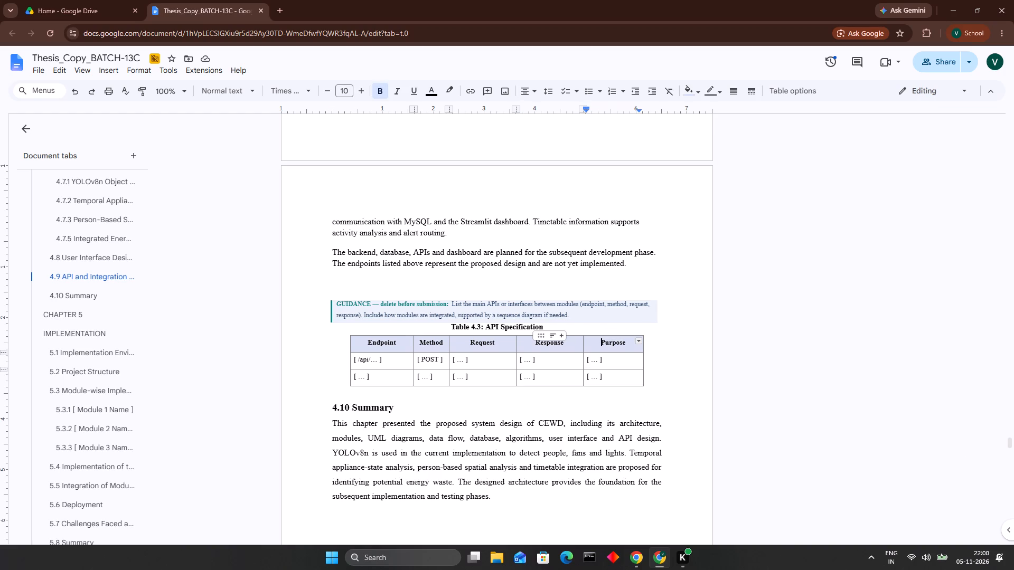
{"action": "left_click", "coordinate": [551, 349]}
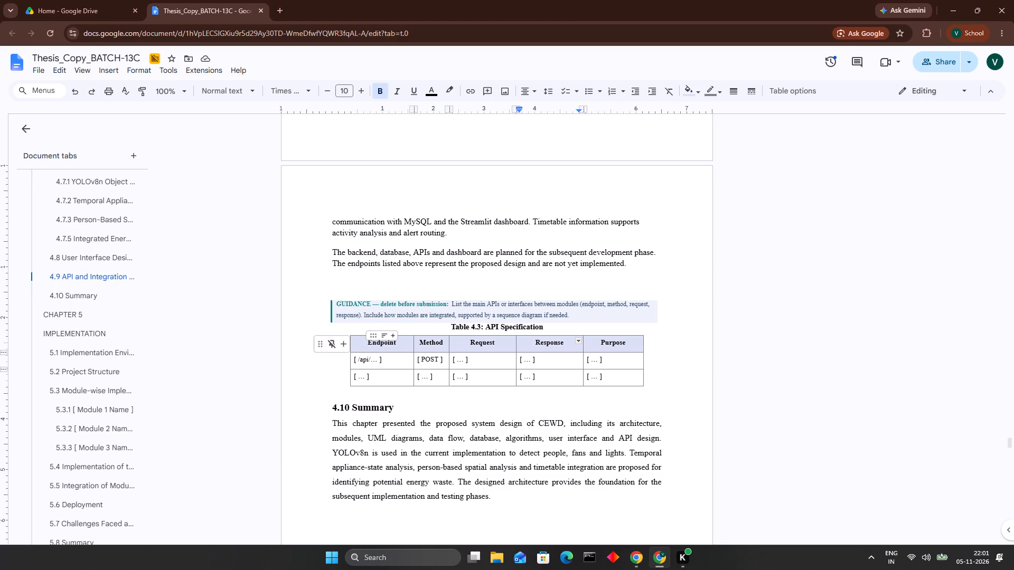
{"action": "left_click_drag", "start_coordinate": [359, 346], "coordinate": [411, 341]}
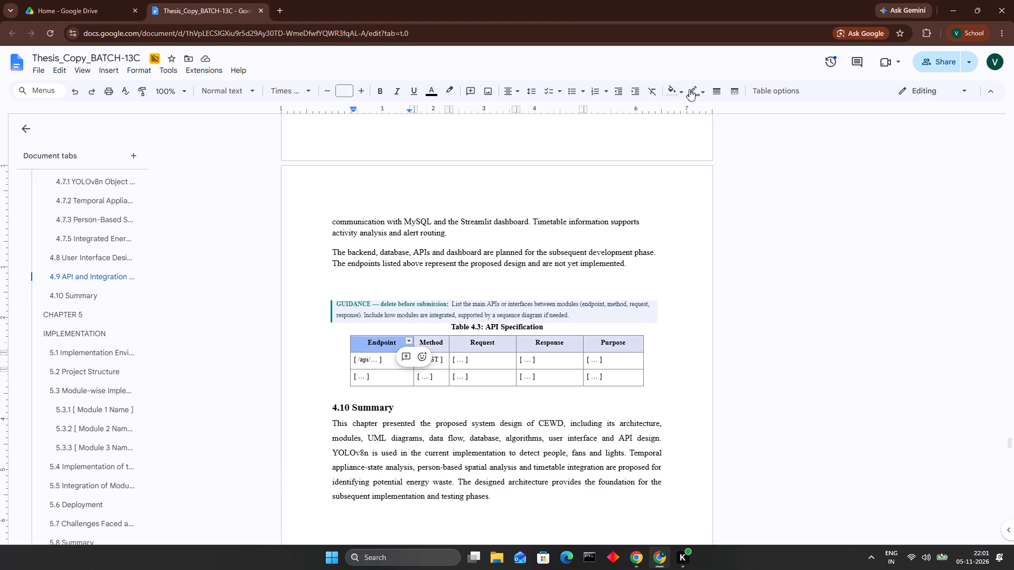
{"action": "left_click", "coordinate": [675, 90]}
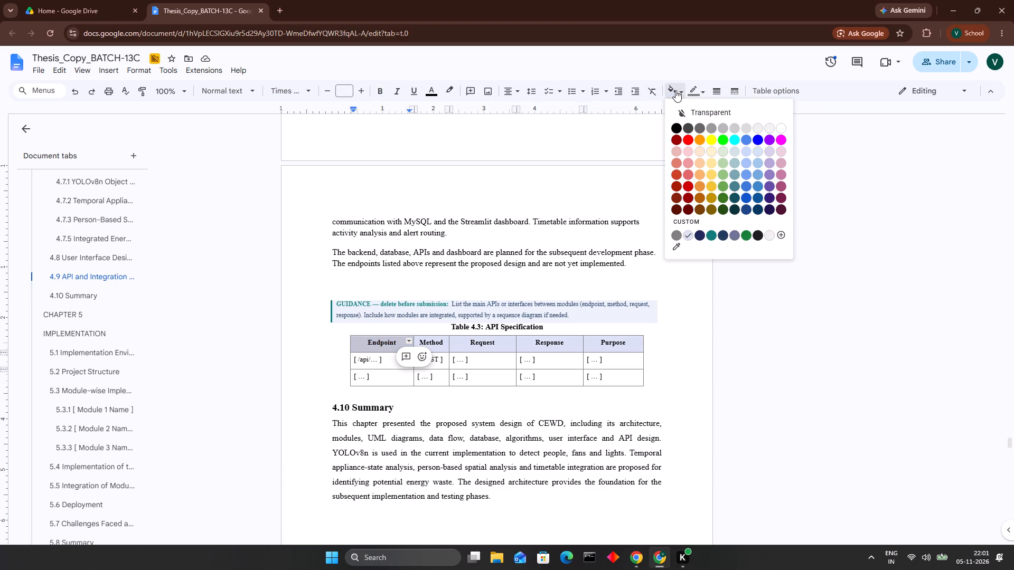
{"action": "left_click", "coordinate": [677, 246]}
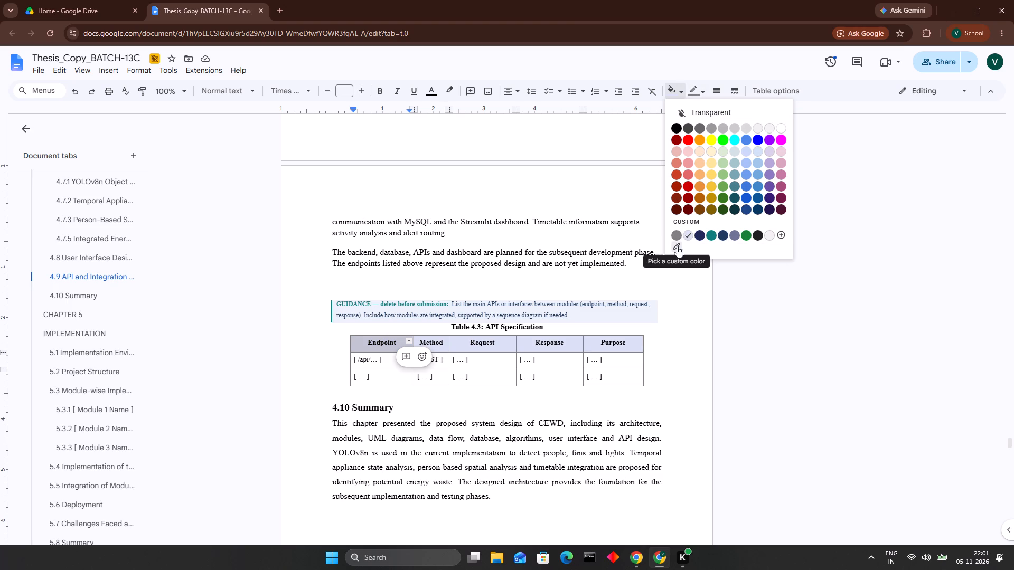
{"action": "key", "text": "Escape"}
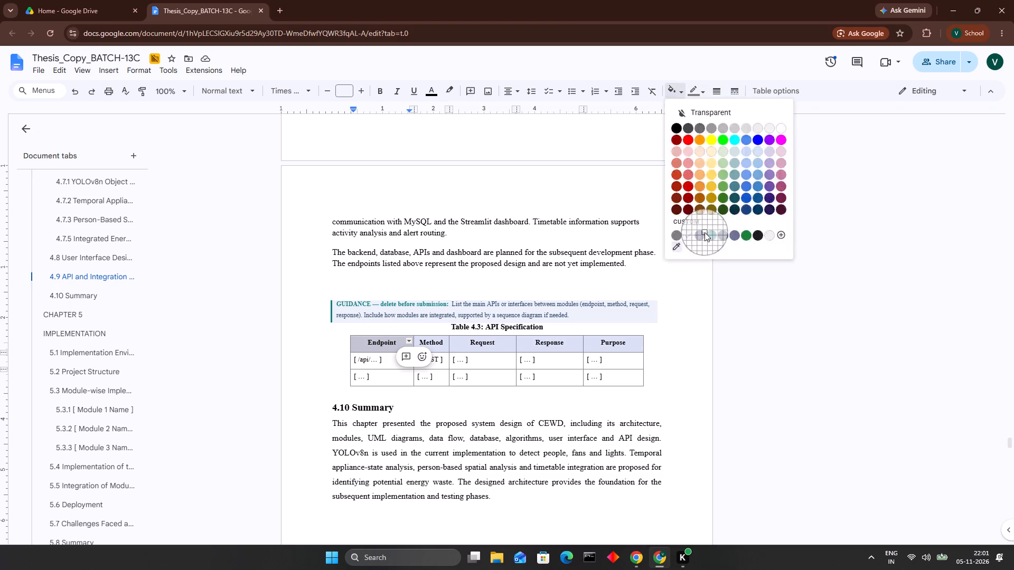
Fill the header row of the Proposed API Endpoints table with the custom light lavender background colour used in Table 4.3.
{"action": "scroll", "coordinate": [635, 263], "scroll_direction": "up", "scroll_amount": 2}
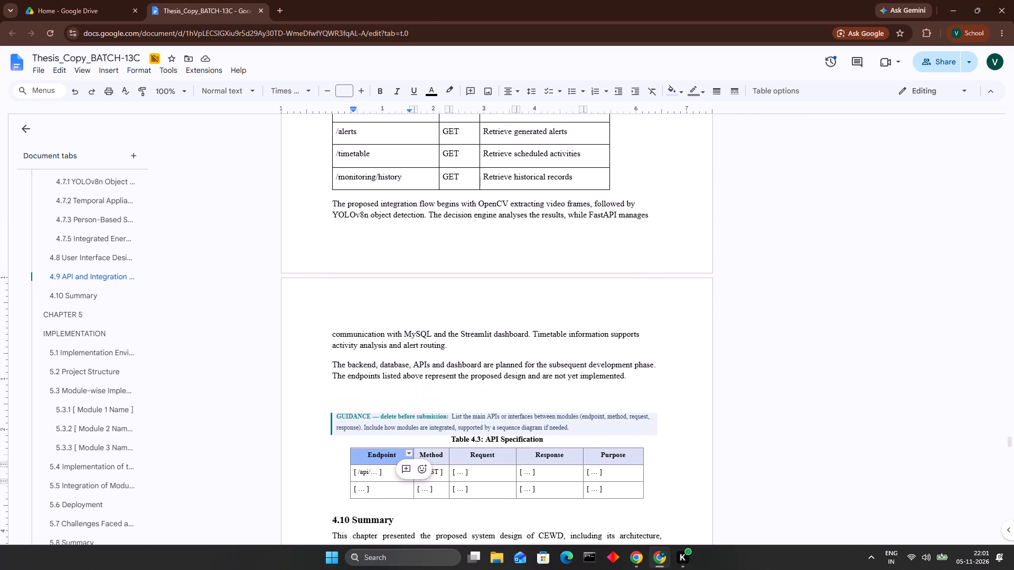
{"action": "scroll", "coordinate": [635, 263], "scroll_direction": "up", "scroll_amount": 1}
{"action": "left_click", "coordinate": [681, 204]}
{"action": "scroll", "coordinate": [628, 241], "scroll_direction": "up", "scroll_amount": 1}
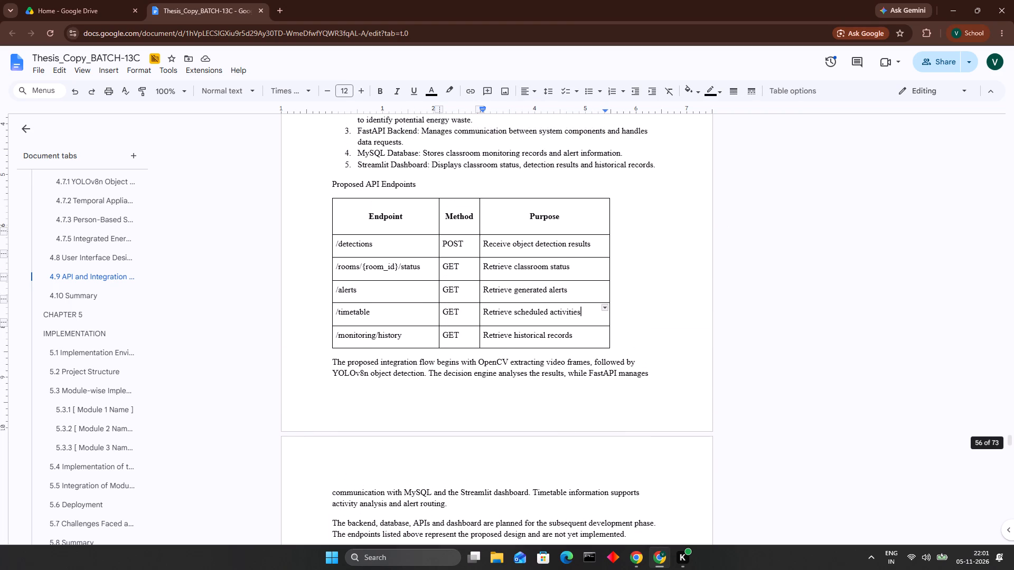
{"action": "left_click_drag", "start_coordinate": [594, 227], "coordinate": [415, 221]}
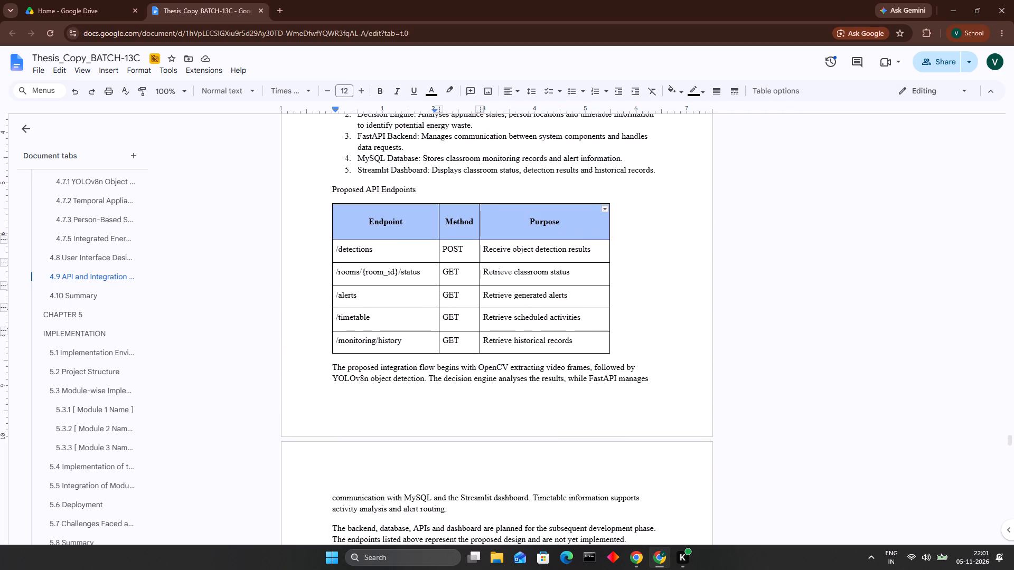
{"action": "left_click_drag", "start_coordinate": [415, 221], "coordinate": [412, 221]}
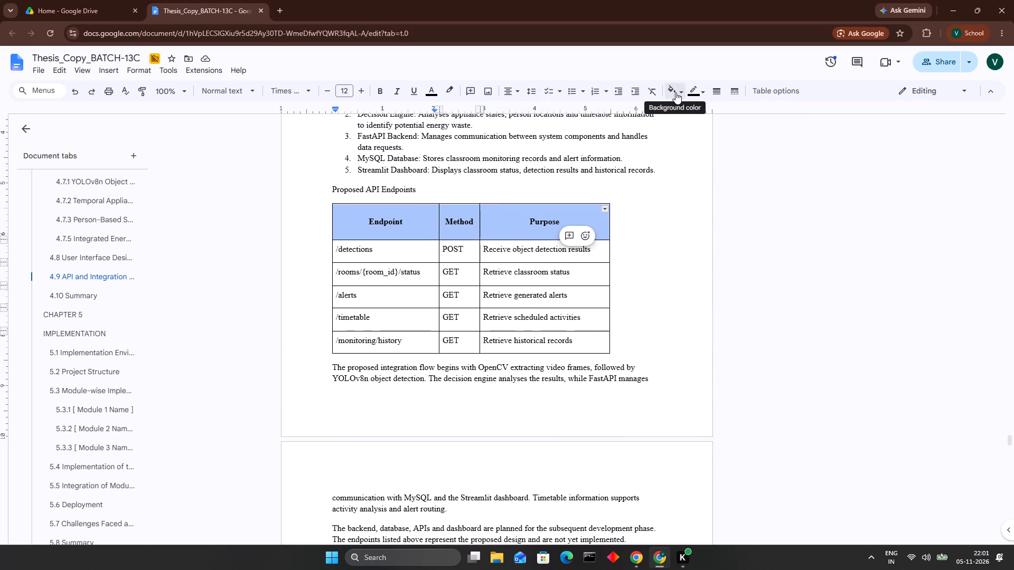
{"action": "left_click", "coordinate": [675, 92]}
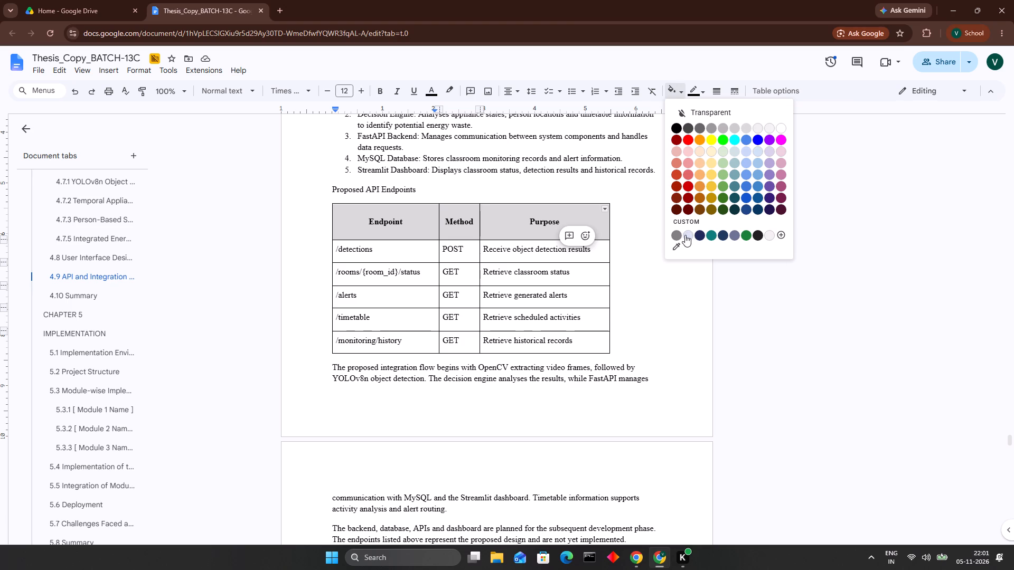
{"action": "left_click", "coordinate": [686, 238]}
{"action": "left_click", "coordinate": [630, 311]}
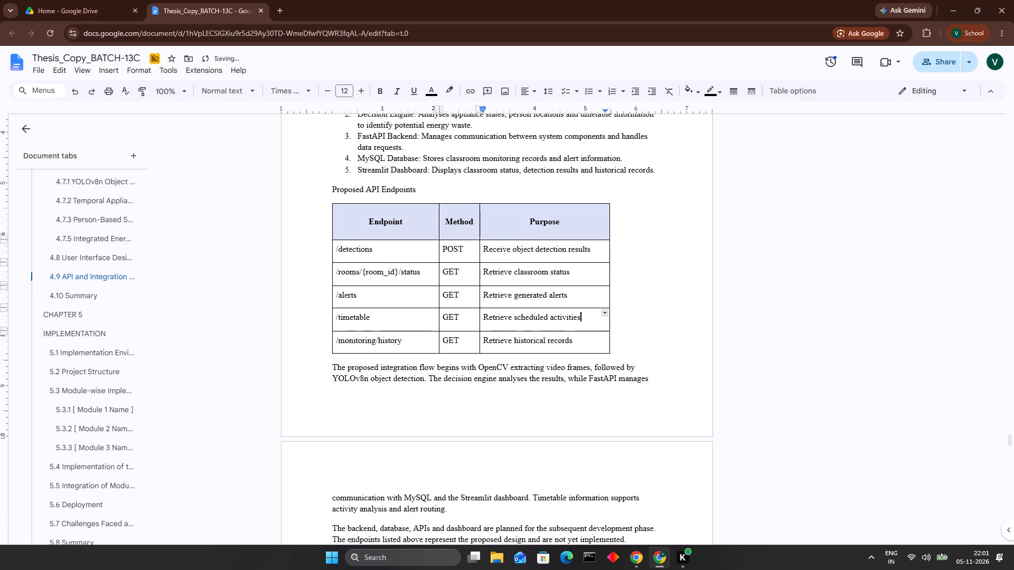
Compare the Proposed API Endpoints table with Table 4.3, and examine the subheadings and table formatting in 4.8 User Interface Design.
{"action": "scroll", "coordinate": [649, 344], "scroll_direction": "down", "scroll_amount": 2}
{"action": "scroll", "coordinate": [649, 344], "scroll_direction": "up", "scroll_amount": 1}
{"action": "scroll", "coordinate": [649, 344], "scroll_direction": "down", "scroll_amount": 1}
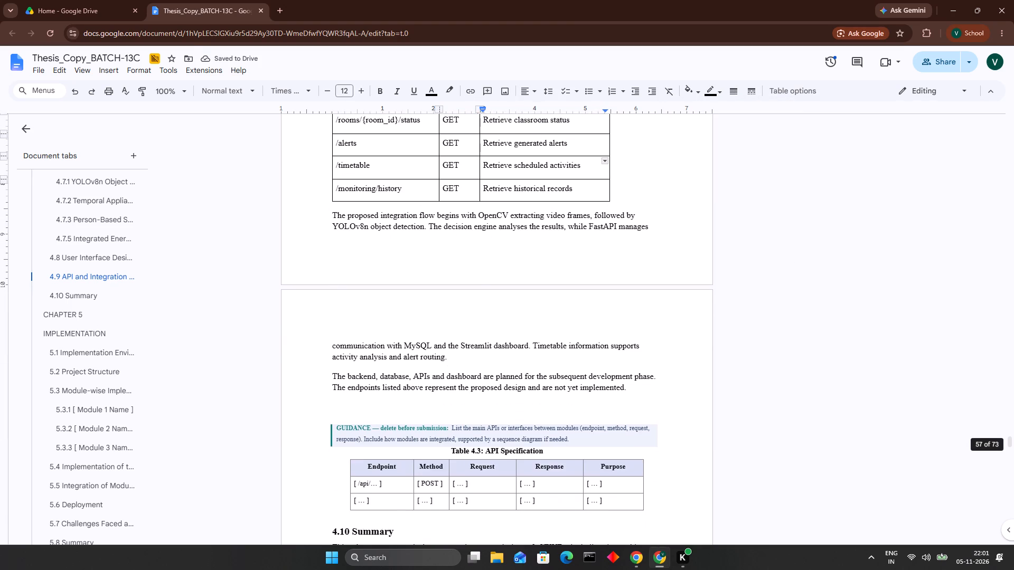
{"action": "scroll", "coordinate": [642, 451], "scroll_direction": "up", "scroll_amount": 1}
{"action": "scroll", "coordinate": [642, 451], "scroll_direction": "down", "scroll_amount": 3}
{"action": "scroll", "coordinate": [642, 451], "scroll_direction": "up", "scroll_amount": 2}
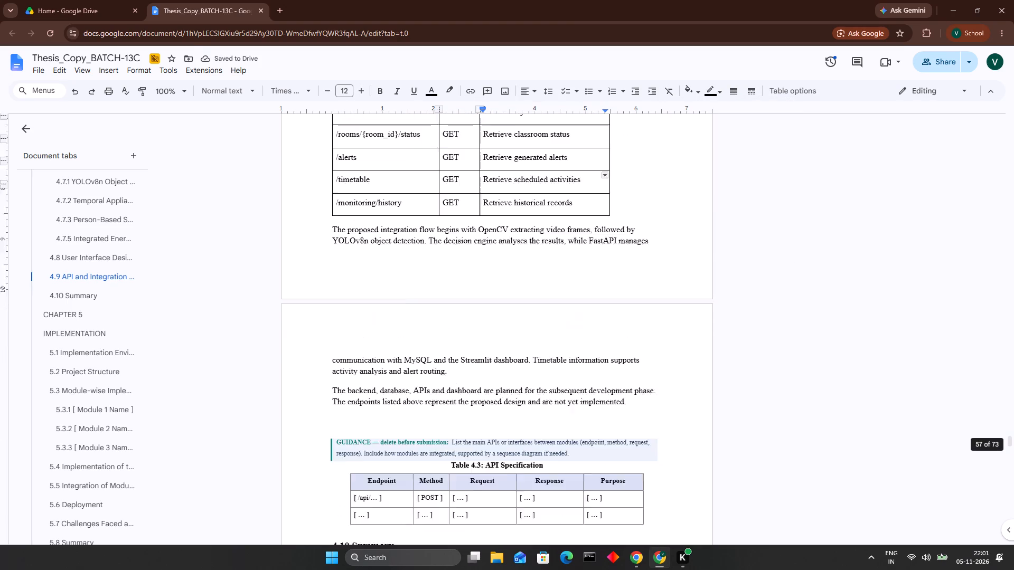
{"action": "scroll", "coordinate": [642, 451], "scroll_direction": "up", "scroll_amount": 6}
{"action": "scroll", "coordinate": [642, 451], "scroll_direction": "down", "scroll_amount": 2}
{"action": "scroll", "coordinate": [642, 451], "scroll_direction": "up", "scroll_amount": 1}
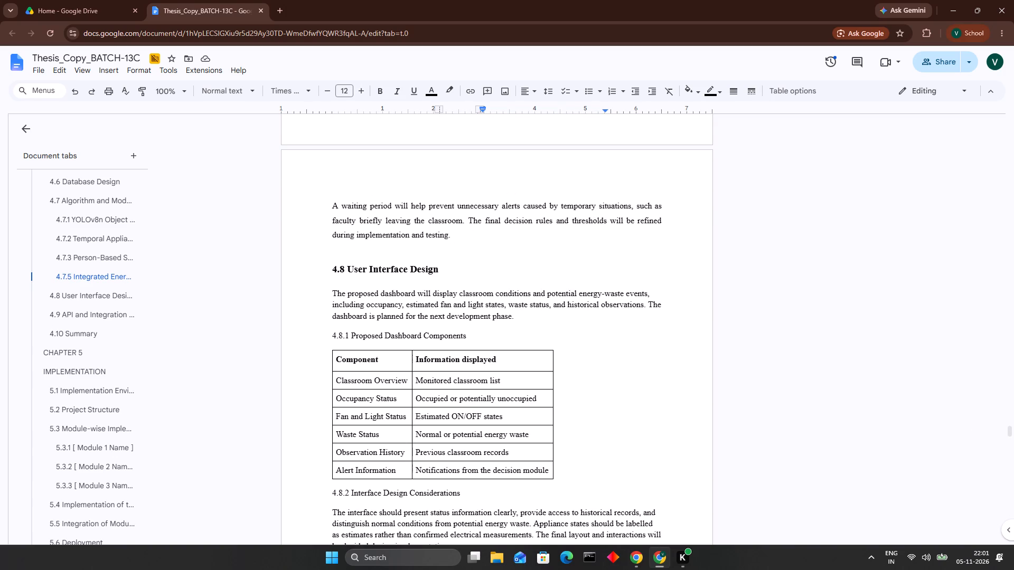
{"action": "scroll", "coordinate": [563, 425], "scroll_direction": "down", "scroll_amount": 1}
{"action": "scroll", "coordinate": [513, 337], "scroll_direction": "up", "scroll_amount": 1}
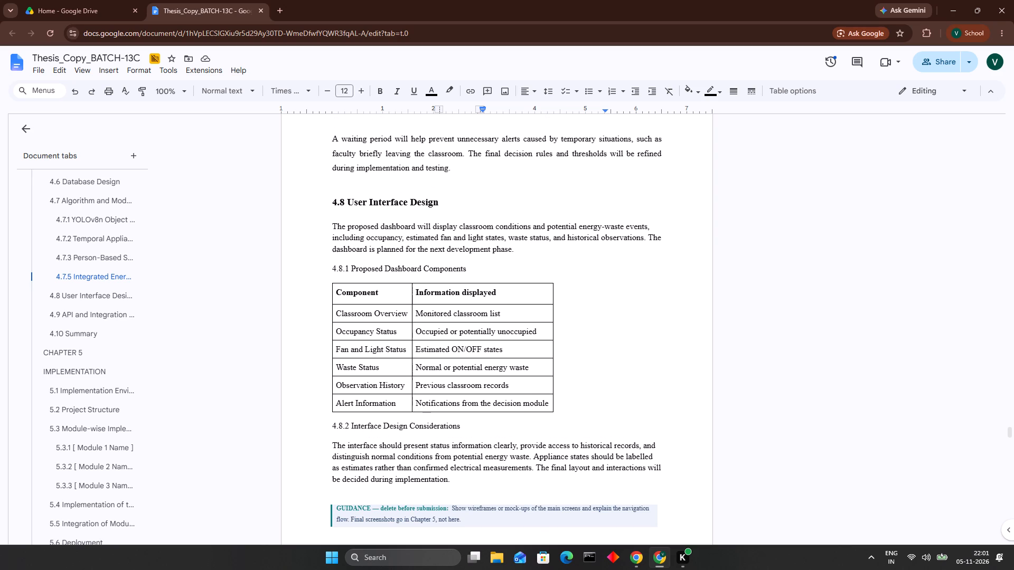
Select the 4.7.5 Integrated Energy Waste Detection Algorithm heading as the formatting reference.
{"action": "scroll", "coordinate": [513, 337], "scroll_direction": "up", "scroll_amount": 1}
{"action": "scroll", "coordinate": [449, 260], "scroll_direction": "up", "scroll_amount": 3}
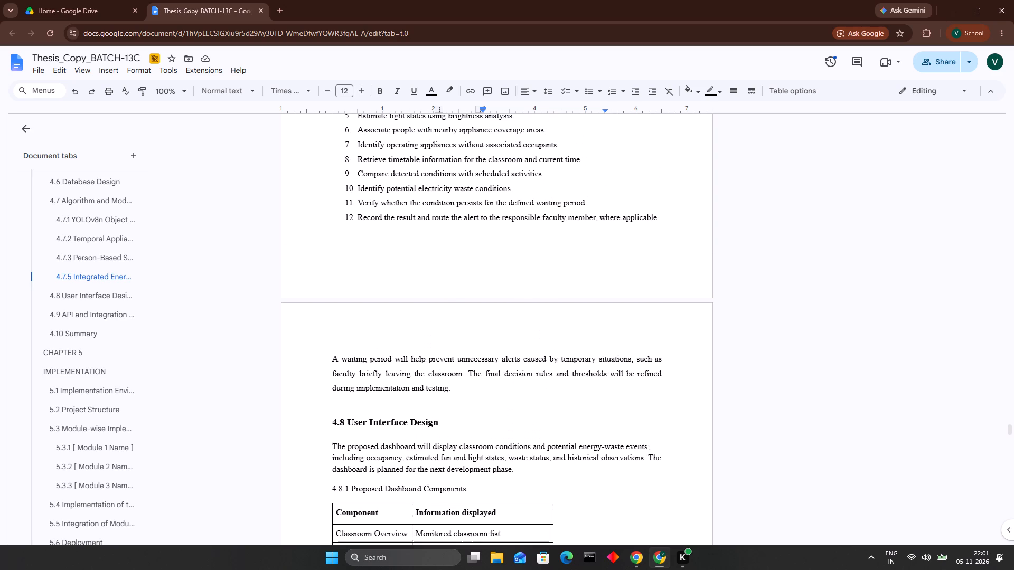
{"action": "scroll", "coordinate": [449, 260], "scroll_direction": "up", "scroll_amount": 1}
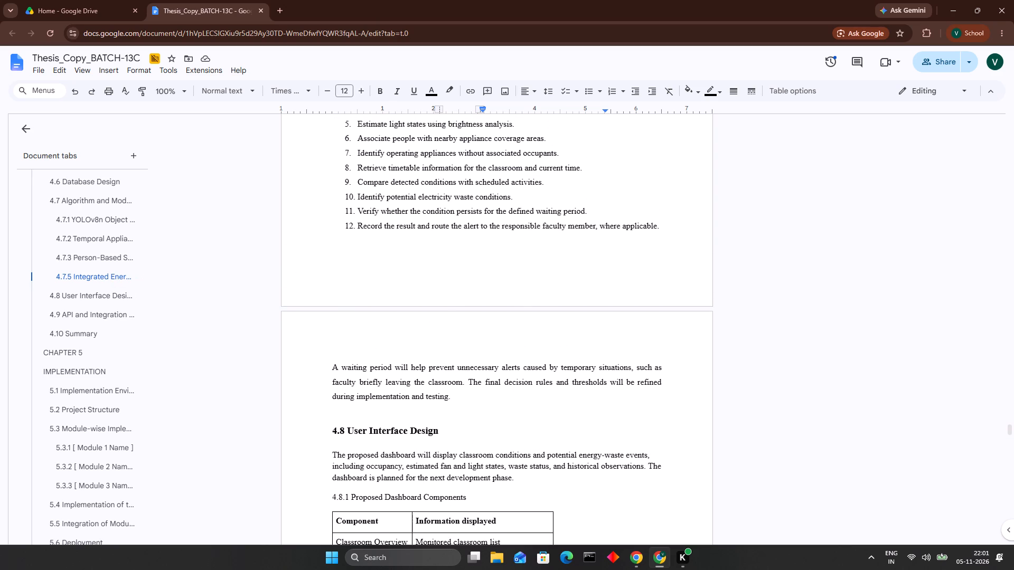
{"action": "scroll", "coordinate": [431, 327], "scroll_direction": "up", "scroll_amount": 3}
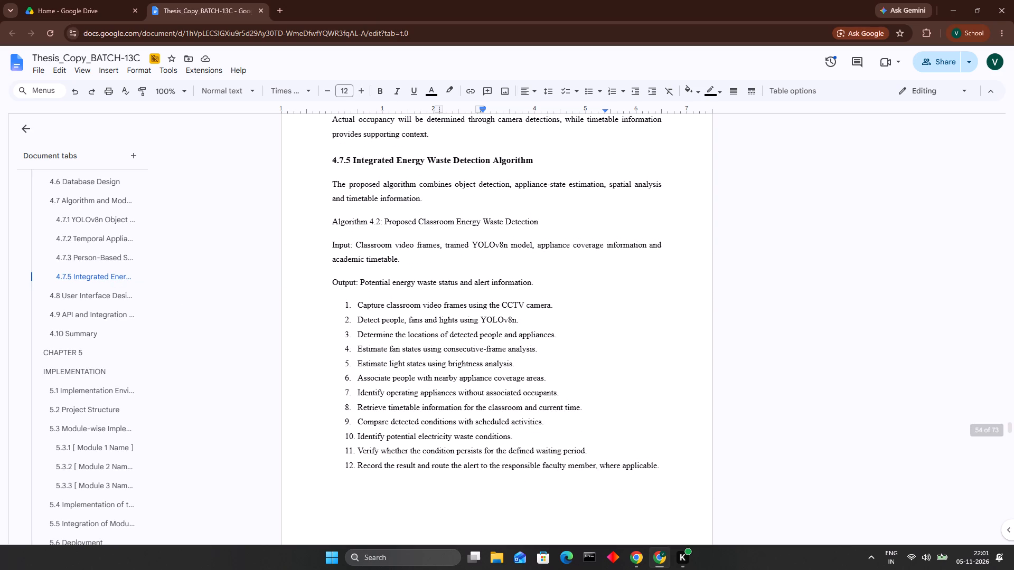
{"action": "left_click_drag", "start_coordinate": [539, 159], "coordinate": [329, 166]}
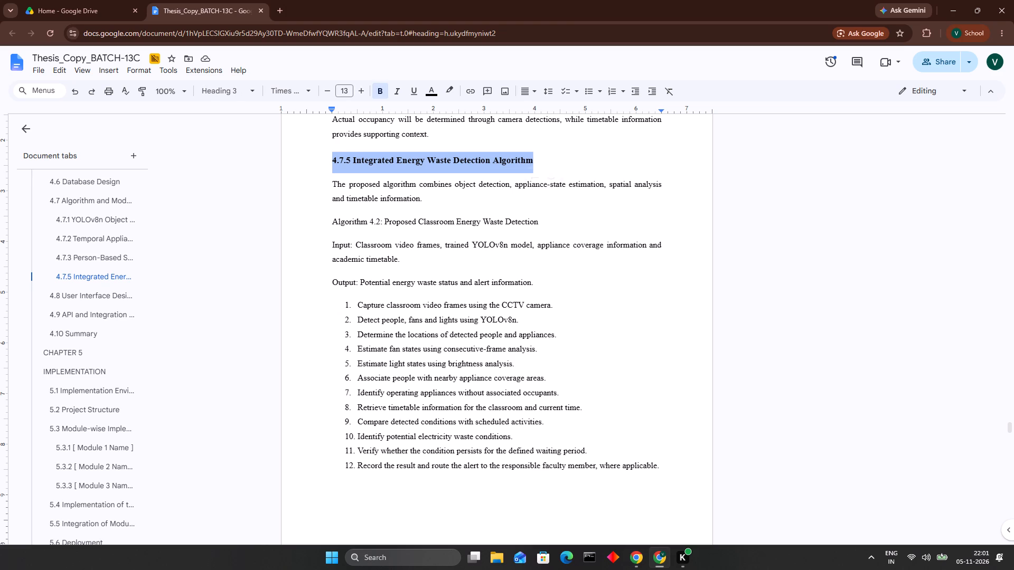
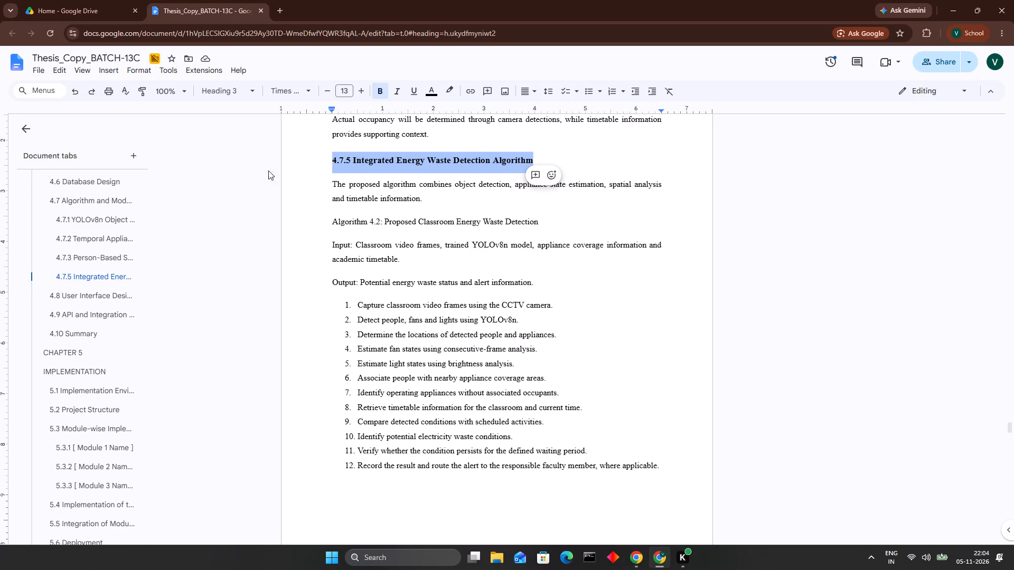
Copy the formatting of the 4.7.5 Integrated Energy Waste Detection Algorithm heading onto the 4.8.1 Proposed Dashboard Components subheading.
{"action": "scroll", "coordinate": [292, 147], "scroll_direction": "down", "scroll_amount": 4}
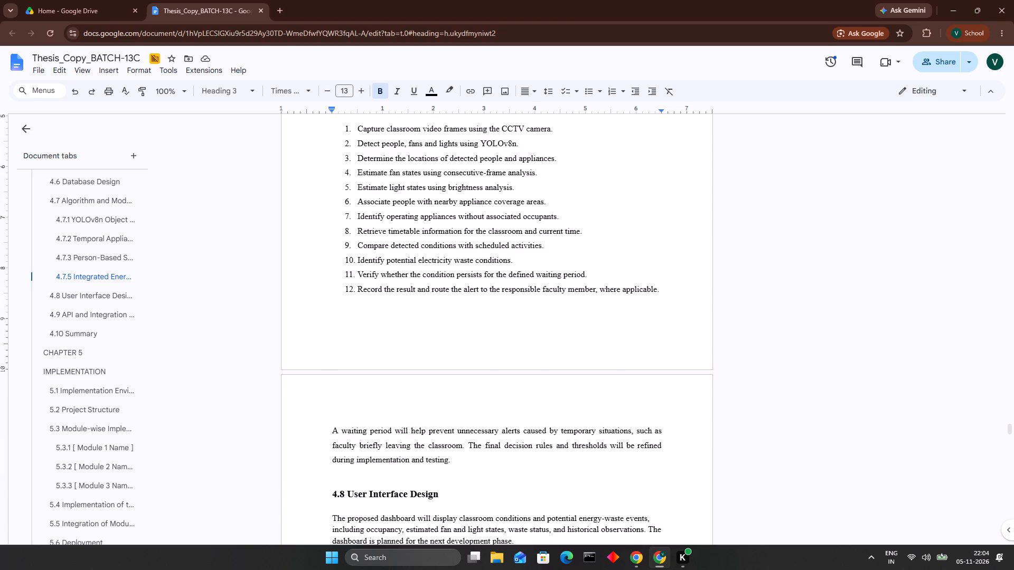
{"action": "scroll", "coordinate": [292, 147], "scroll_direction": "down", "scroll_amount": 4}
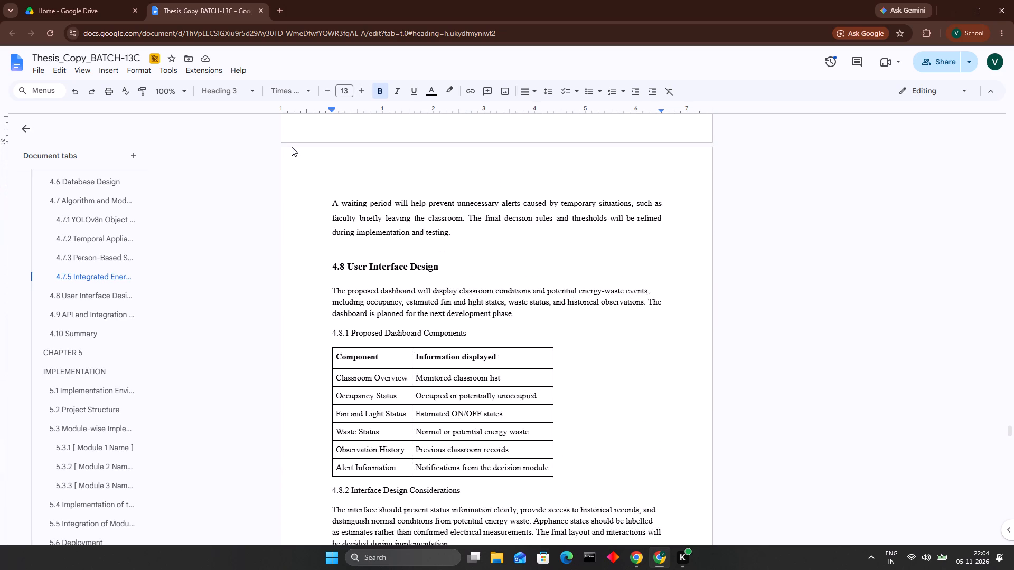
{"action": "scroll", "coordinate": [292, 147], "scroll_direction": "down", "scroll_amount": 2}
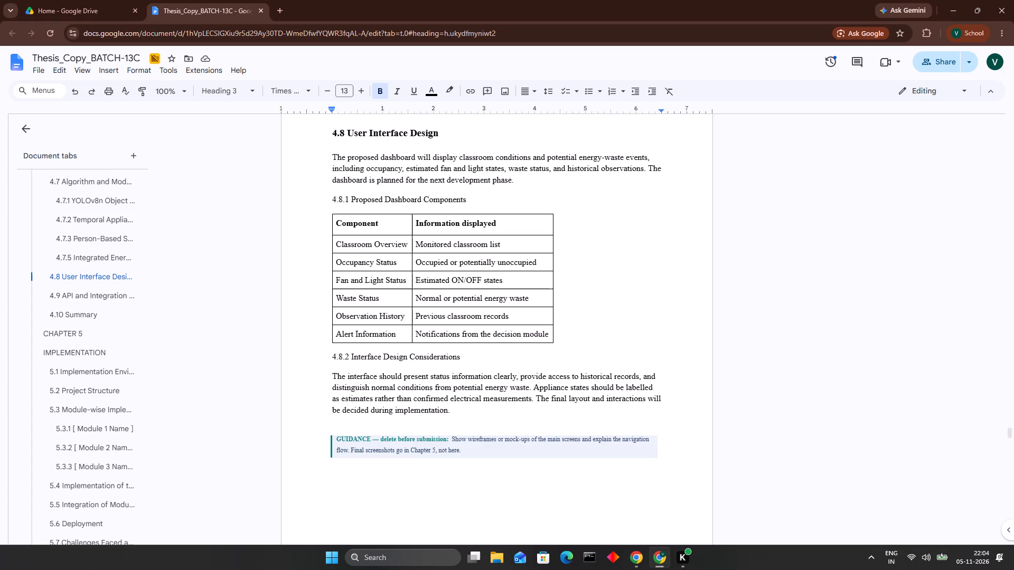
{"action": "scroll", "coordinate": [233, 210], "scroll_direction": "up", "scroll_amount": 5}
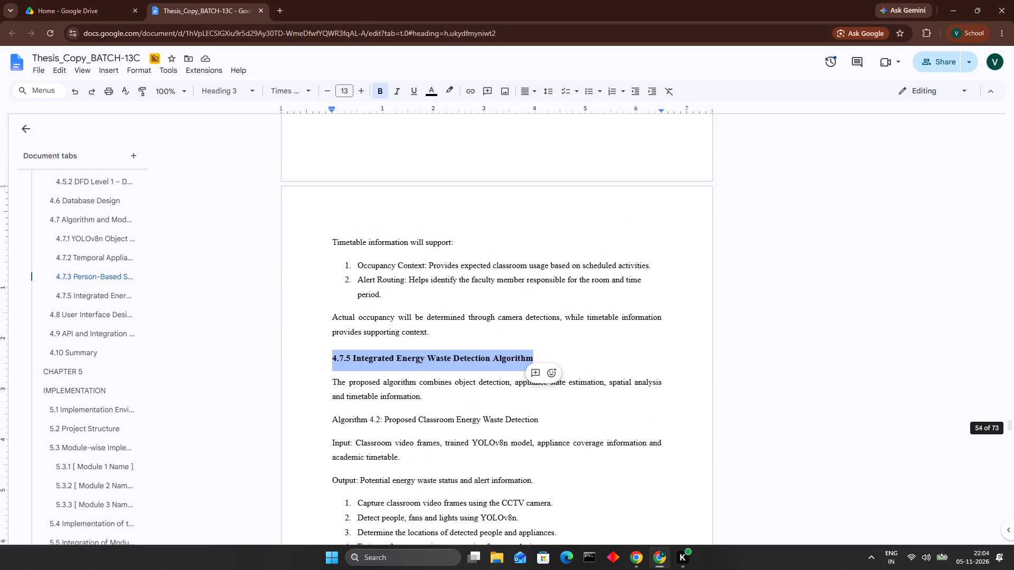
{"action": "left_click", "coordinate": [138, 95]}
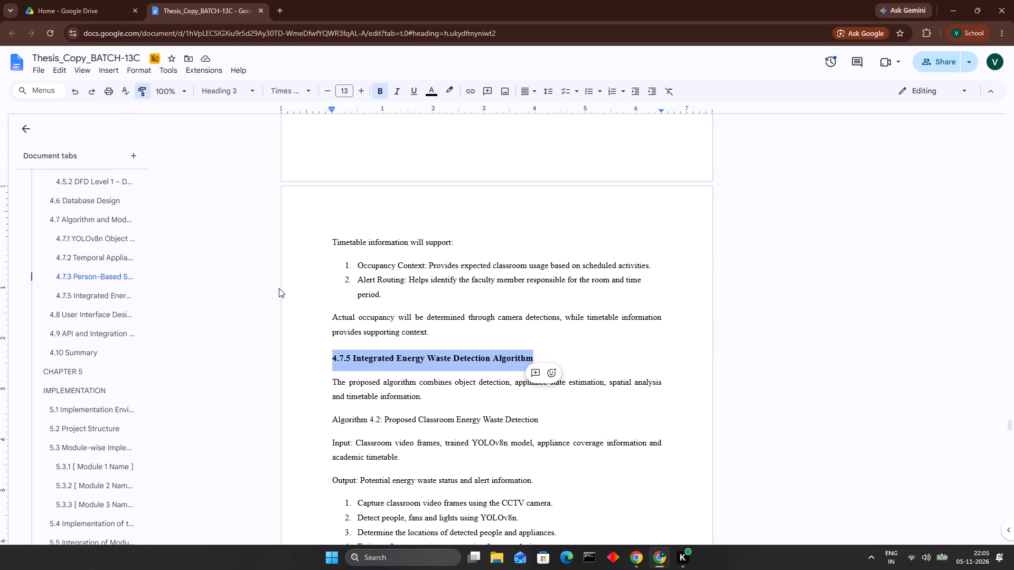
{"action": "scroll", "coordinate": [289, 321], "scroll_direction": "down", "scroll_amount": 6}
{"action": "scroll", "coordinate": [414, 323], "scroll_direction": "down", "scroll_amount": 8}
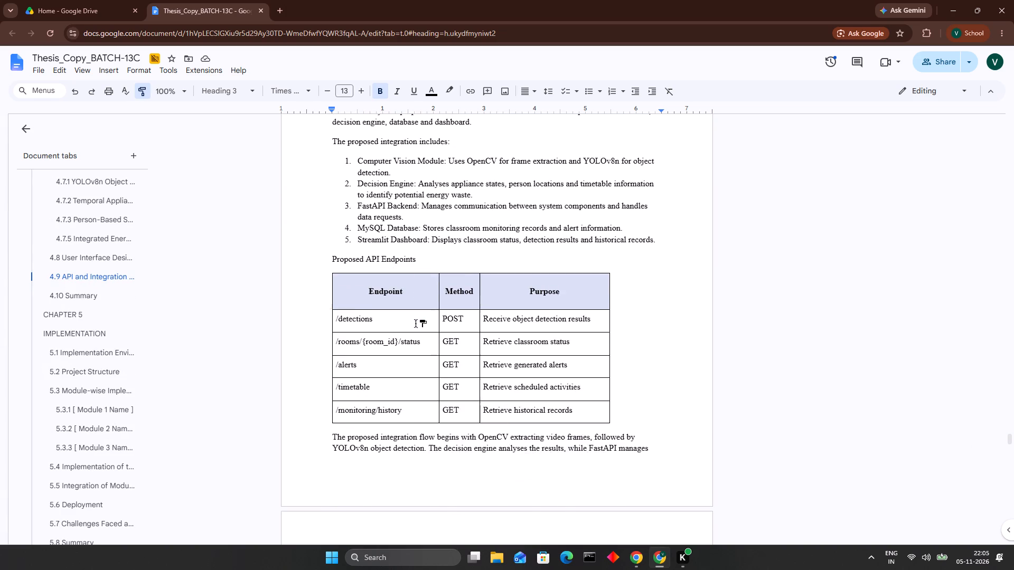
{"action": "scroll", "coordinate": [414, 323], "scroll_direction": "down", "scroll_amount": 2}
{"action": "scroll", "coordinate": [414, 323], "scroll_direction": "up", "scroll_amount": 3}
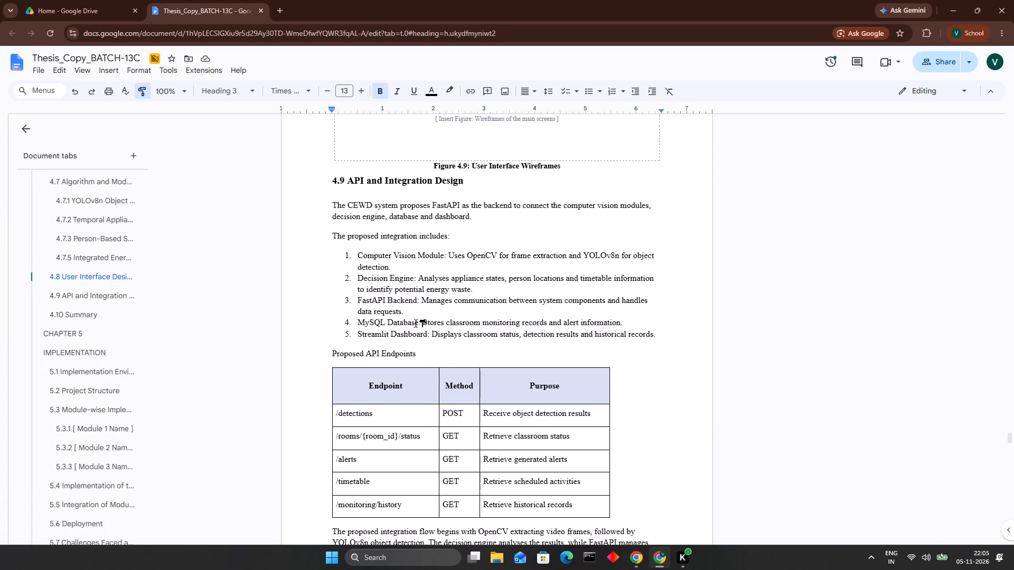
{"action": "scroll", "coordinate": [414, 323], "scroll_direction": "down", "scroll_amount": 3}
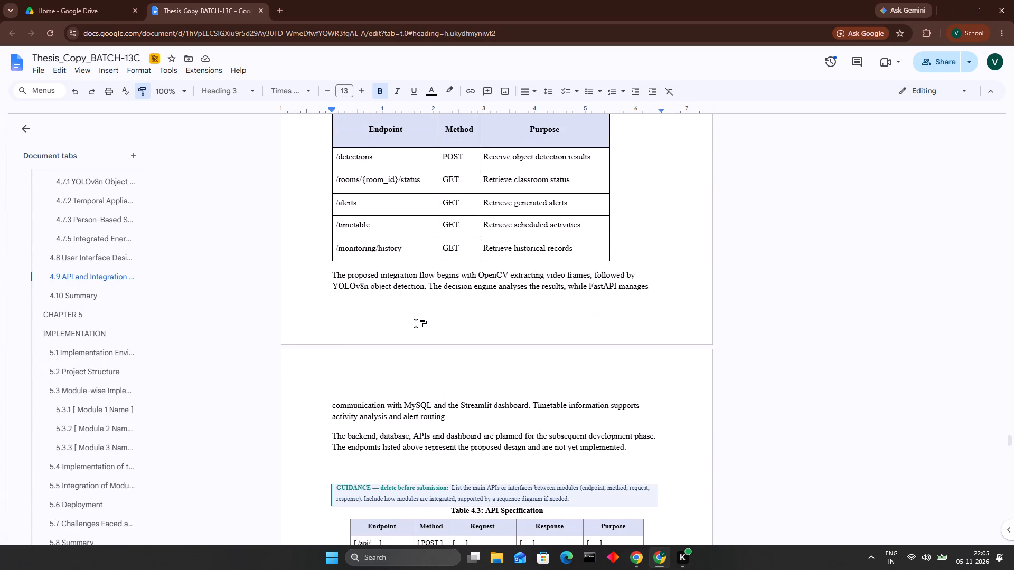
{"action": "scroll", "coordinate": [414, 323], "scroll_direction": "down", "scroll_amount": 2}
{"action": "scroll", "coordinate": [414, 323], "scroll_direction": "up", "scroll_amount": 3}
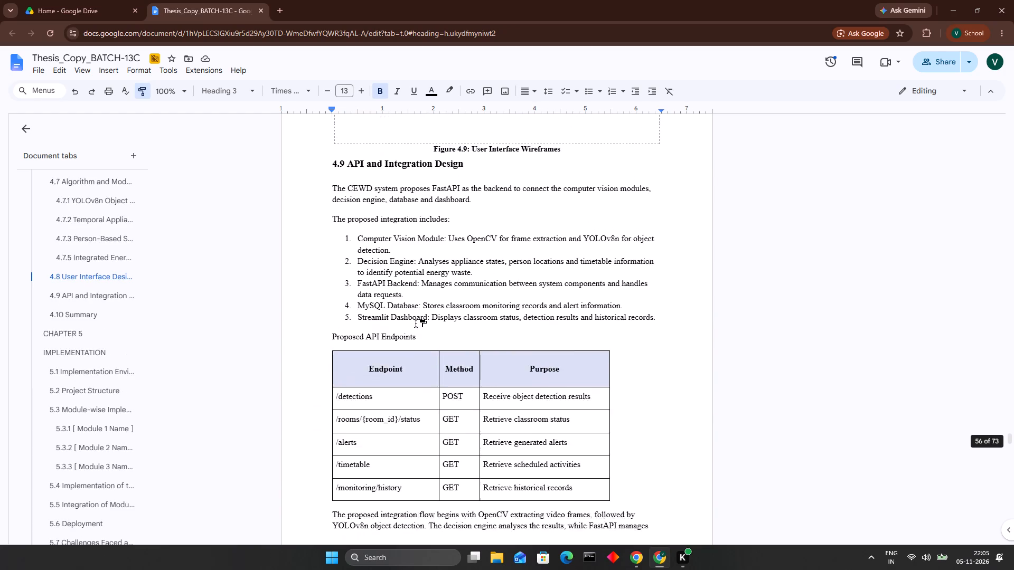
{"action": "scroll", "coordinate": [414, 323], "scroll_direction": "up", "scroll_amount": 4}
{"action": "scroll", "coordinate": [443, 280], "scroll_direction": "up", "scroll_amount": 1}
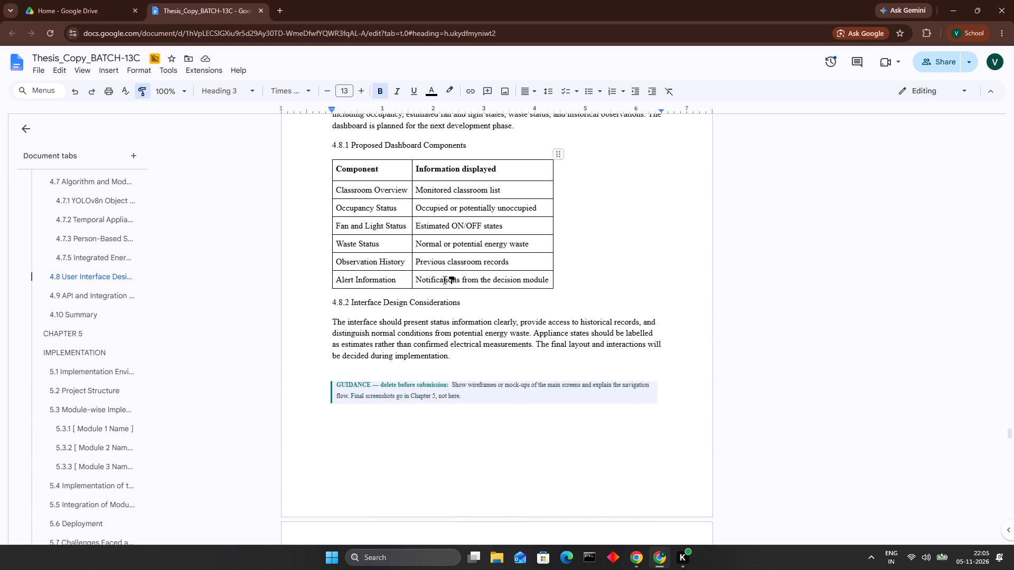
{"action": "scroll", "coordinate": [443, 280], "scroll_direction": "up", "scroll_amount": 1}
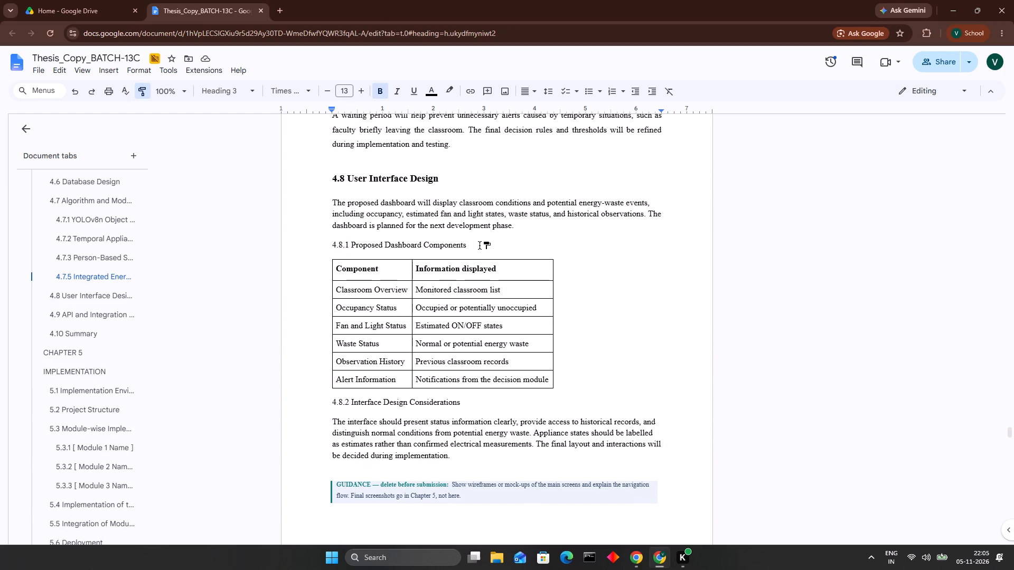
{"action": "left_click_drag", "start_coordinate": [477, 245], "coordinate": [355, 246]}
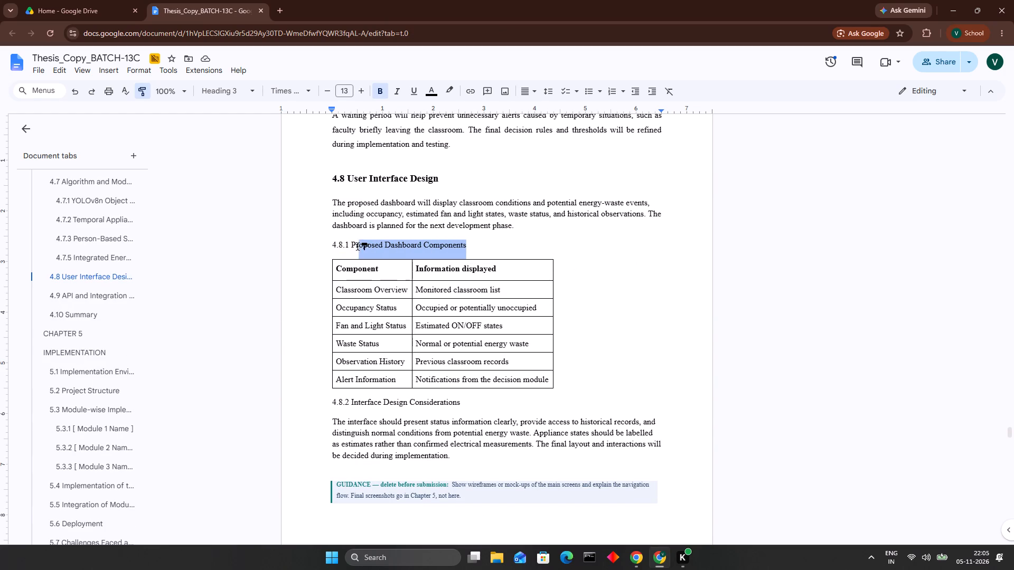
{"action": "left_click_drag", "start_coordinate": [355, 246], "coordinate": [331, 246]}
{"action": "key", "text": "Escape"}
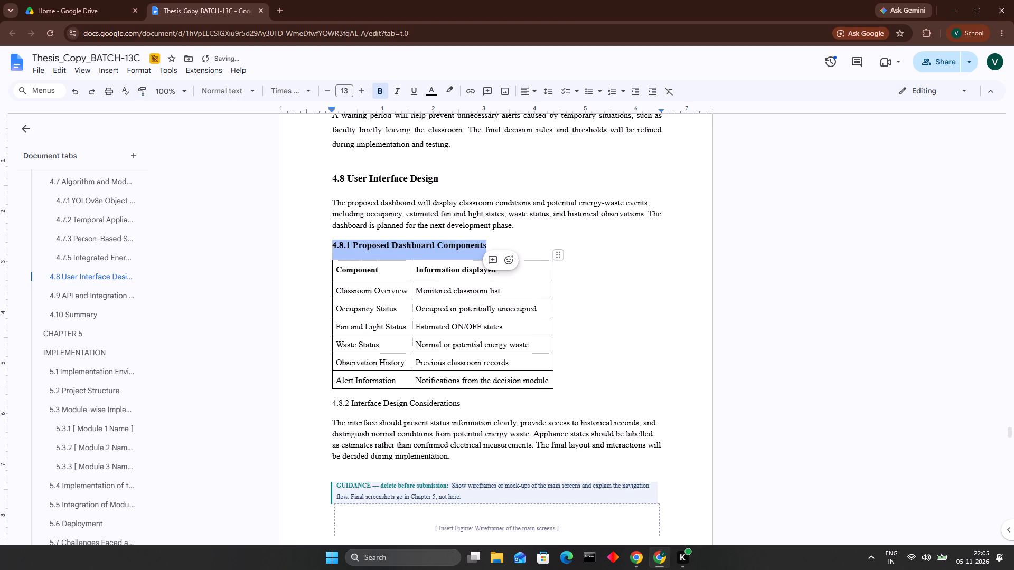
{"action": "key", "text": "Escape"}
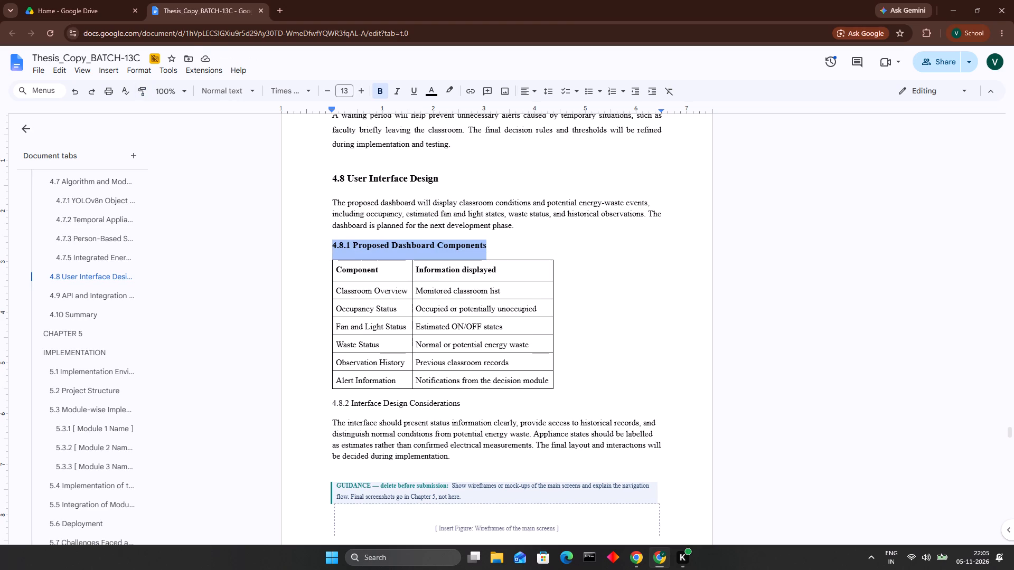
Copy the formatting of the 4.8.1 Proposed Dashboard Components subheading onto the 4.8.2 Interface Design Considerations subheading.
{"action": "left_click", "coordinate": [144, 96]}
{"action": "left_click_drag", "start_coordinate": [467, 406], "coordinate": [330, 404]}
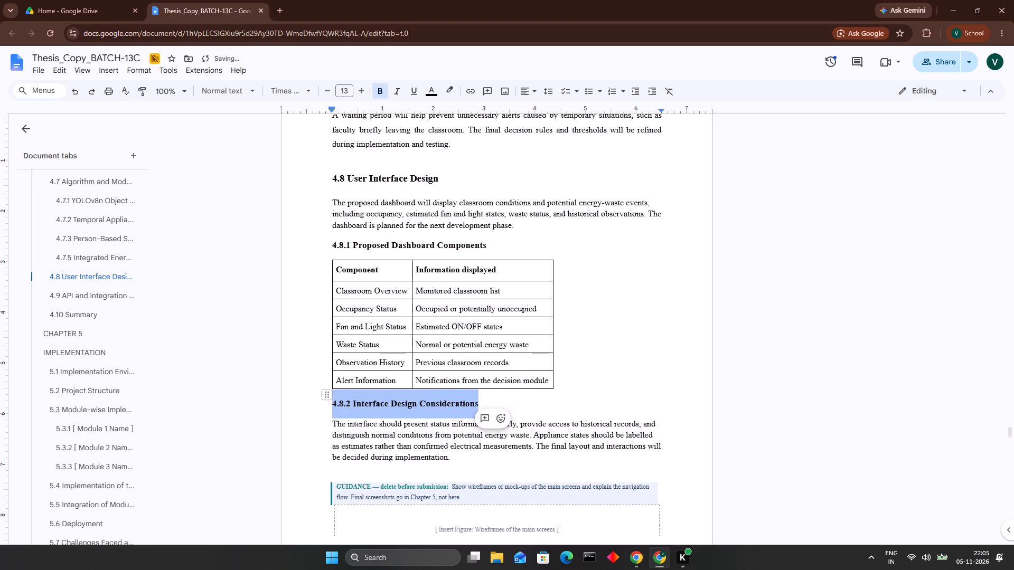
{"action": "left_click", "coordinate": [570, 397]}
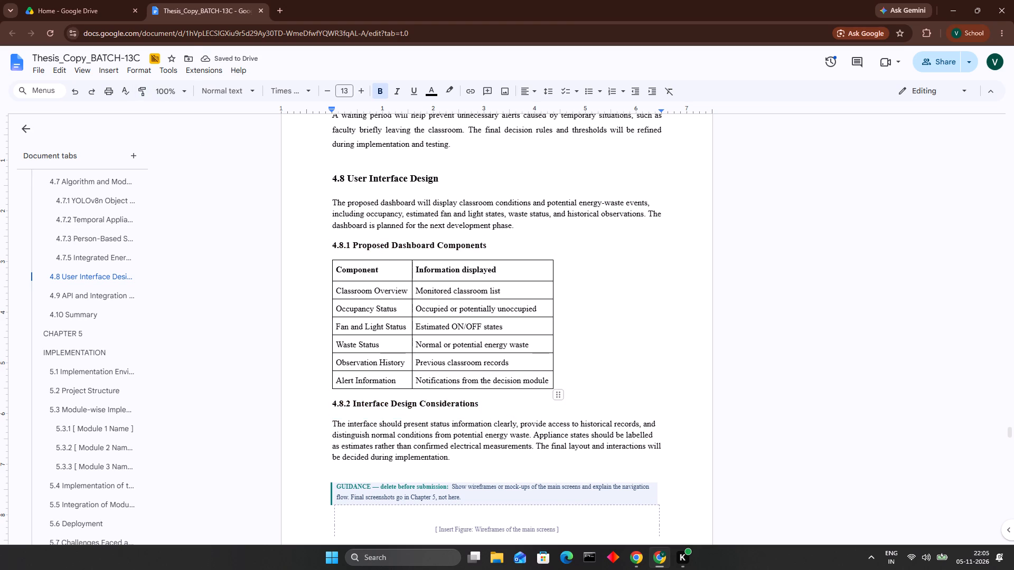
Apply the Heading 3 style to the 4.8.1 Proposed Dashboard Components subheading.
{"action": "scroll", "coordinate": [481, 429], "scroll_direction": "down", "scroll_amount": 1}
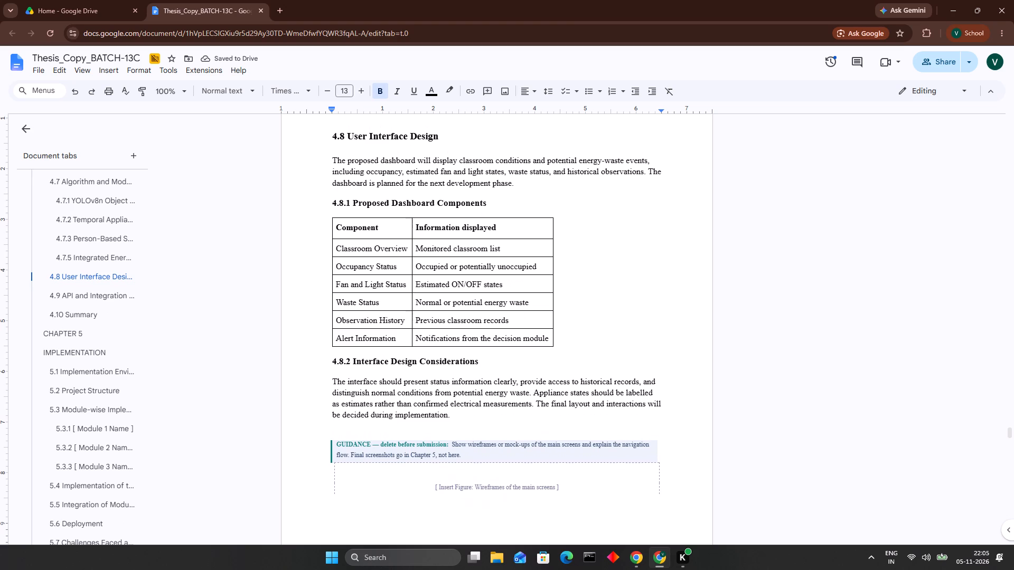
{"action": "left_click", "coordinate": [521, 378]}
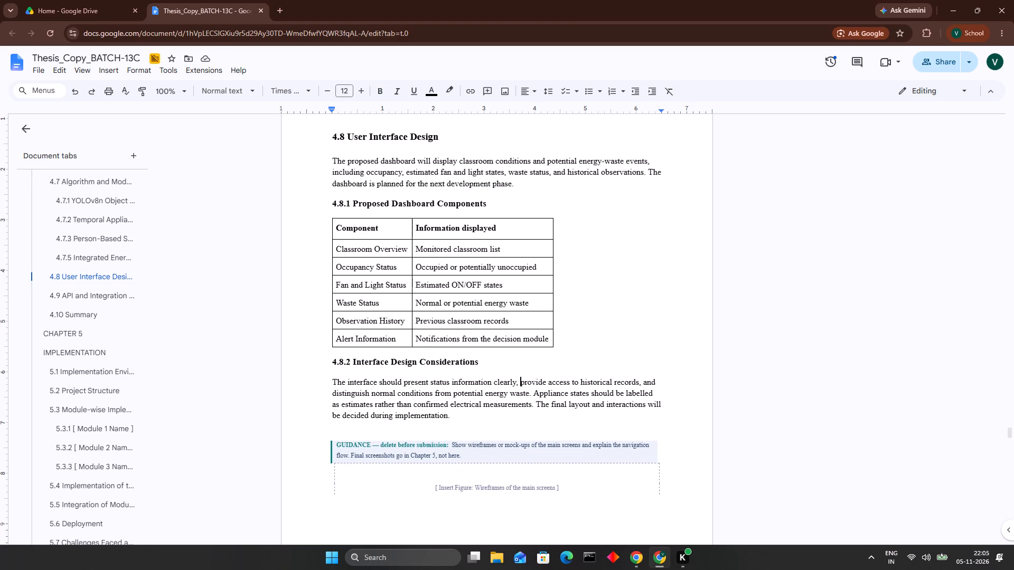
{"action": "left_click", "coordinate": [93, 256]}
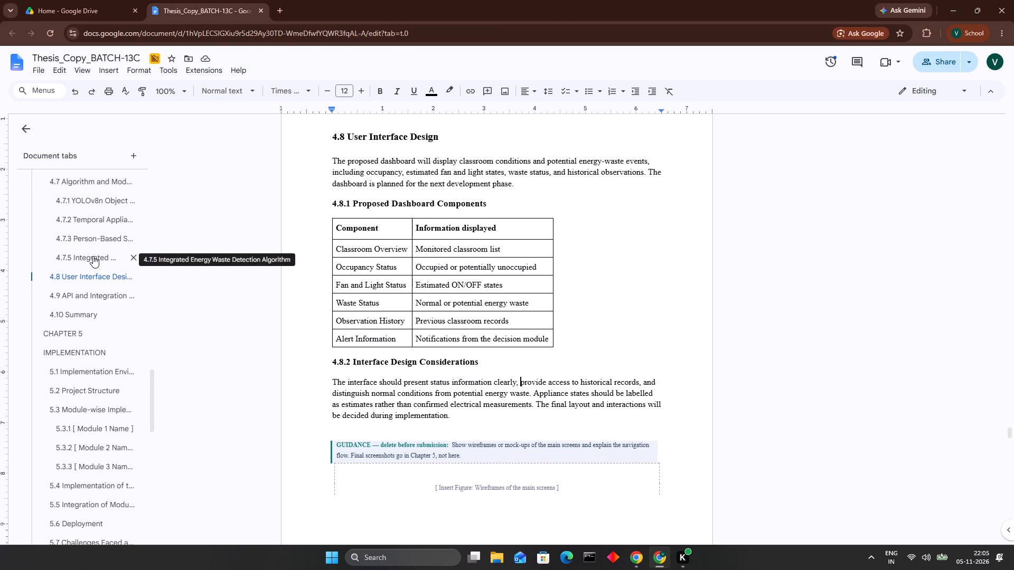
{"action": "left_click", "coordinate": [83, 296]}
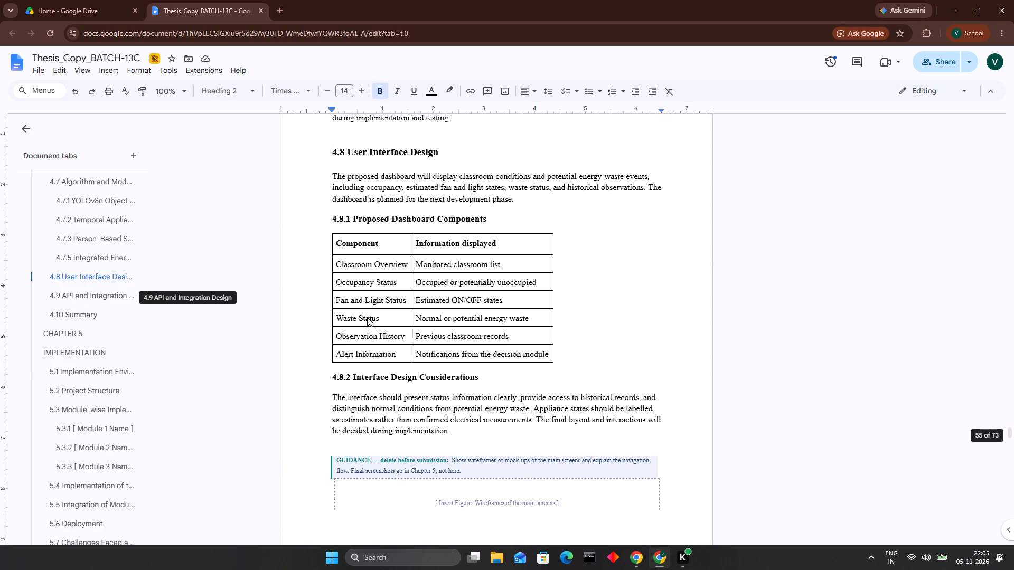
{"action": "left_click_drag", "start_coordinate": [469, 215], "coordinate": [448, 217]}
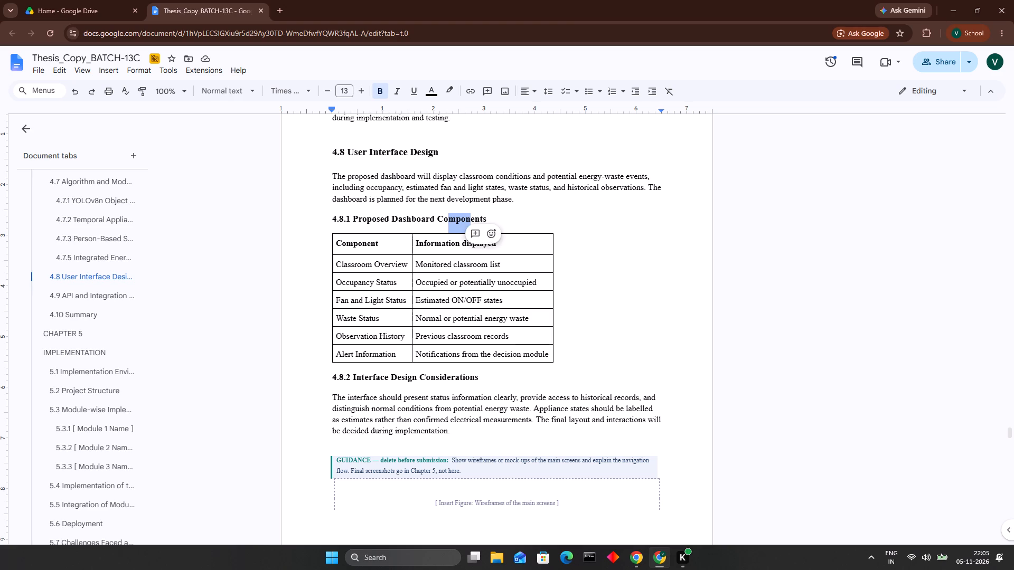
{"action": "left_click_drag", "start_coordinate": [504, 216], "coordinate": [470, 215]}
{"action": "left_click_drag", "start_coordinate": [470, 215], "coordinate": [323, 214]}
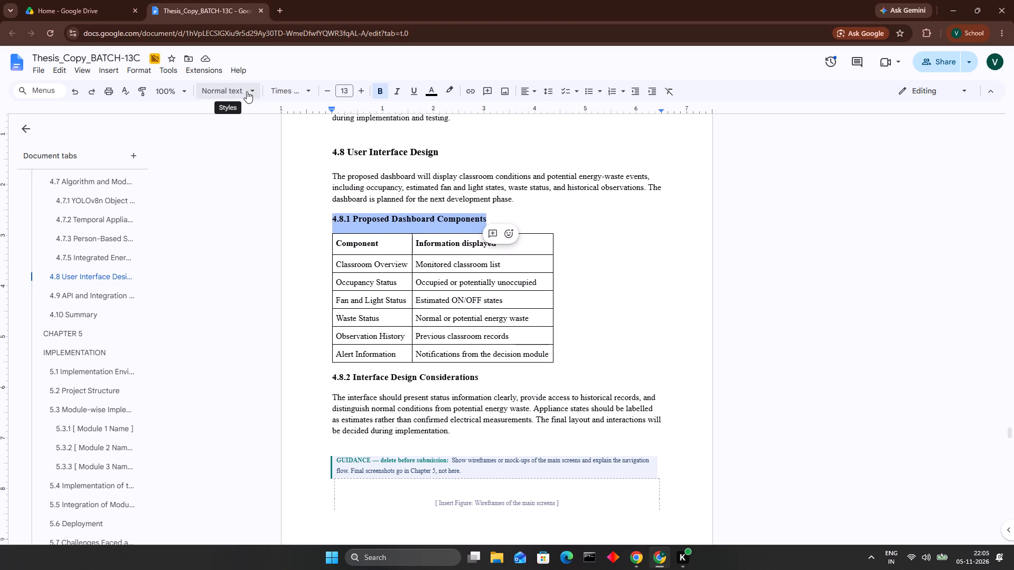
{"action": "left_click", "coordinate": [247, 91]}
{"action": "left_click", "coordinate": [235, 304]}
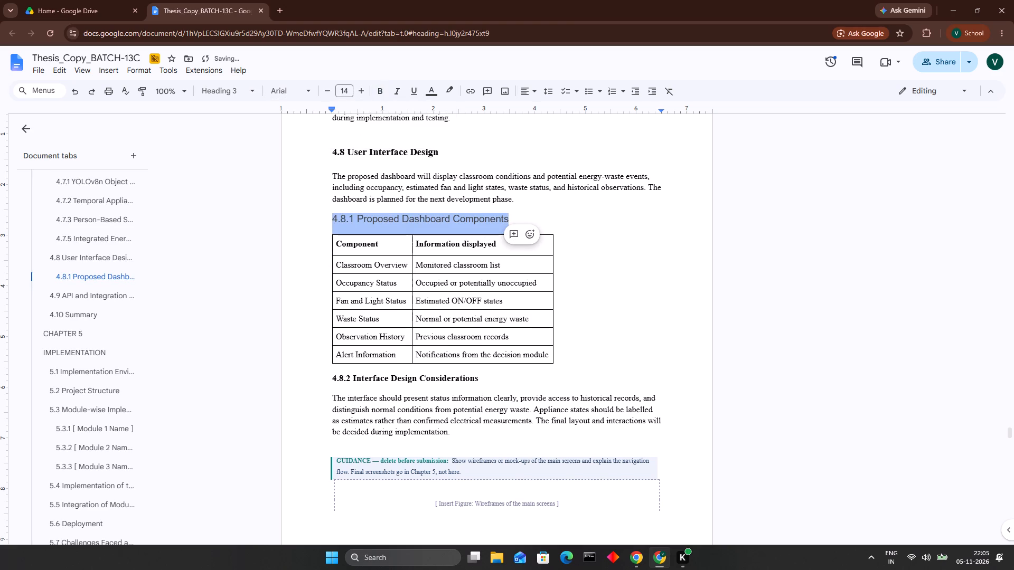
Apply the Heading 3 style to the 4.8.2 Interface Design Considerations subheading.
{"action": "left_click_drag", "start_coordinate": [492, 381], "coordinate": [330, 385]}
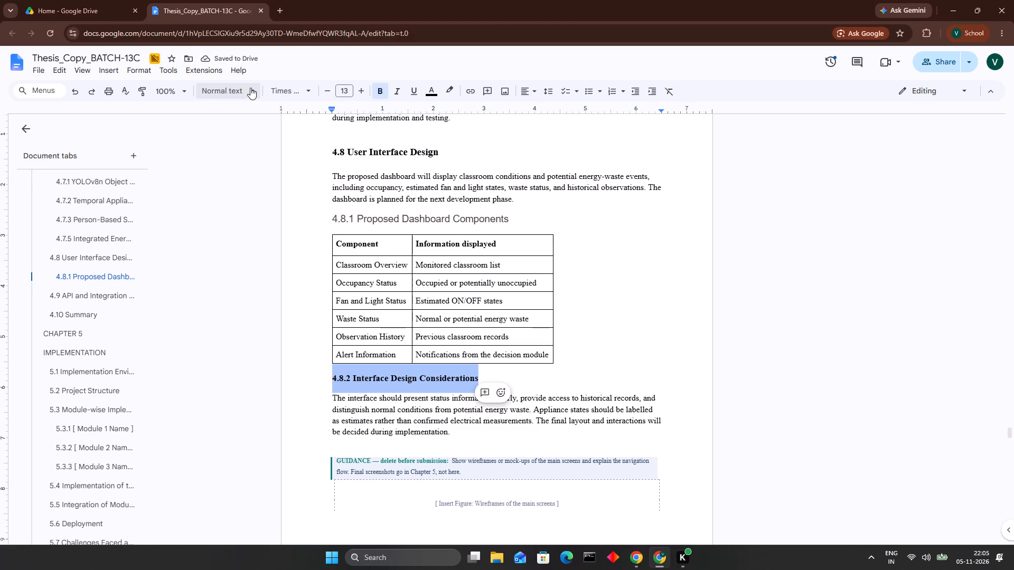
{"action": "left_click", "coordinate": [250, 87]}
{"action": "left_click", "coordinate": [239, 308]}
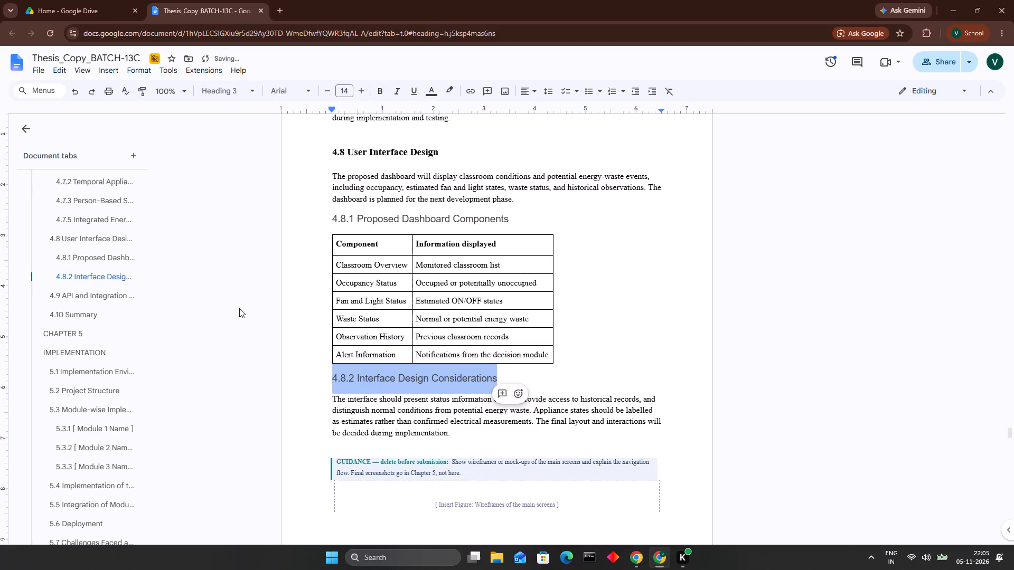
Copy the text formatting of the 4.7.5 Integrated Energy Waste Detection Algorithm heading onto the 4.8.1 Proposed Dashboard Components heading.
{"action": "scroll", "coordinate": [378, 258], "scroll_direction": "up", "scroll_amount": 4}
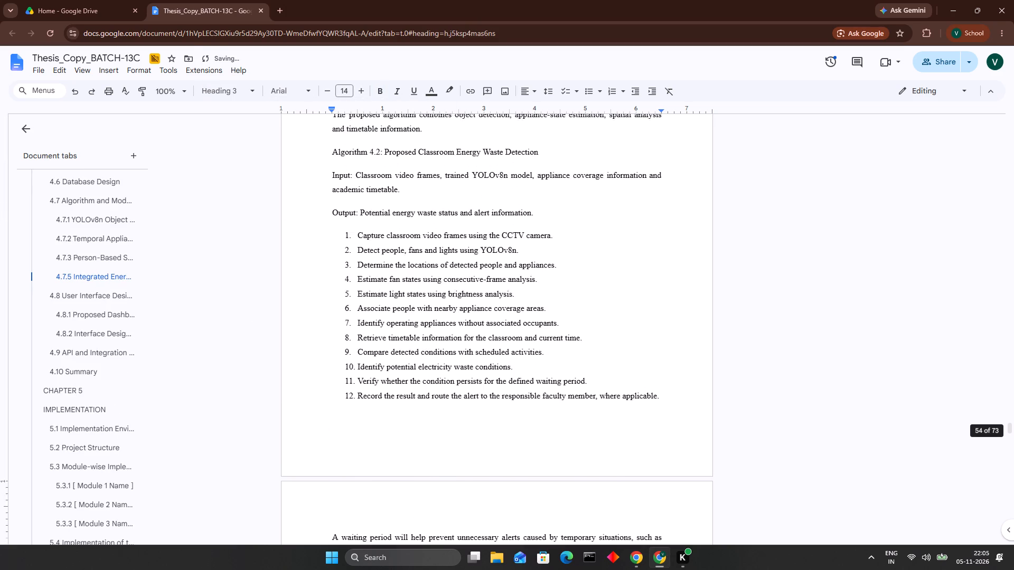
{"action": "scroll", "coordinate": [378, 258], "scroll_direction": "up", "scroll_amount": 2}
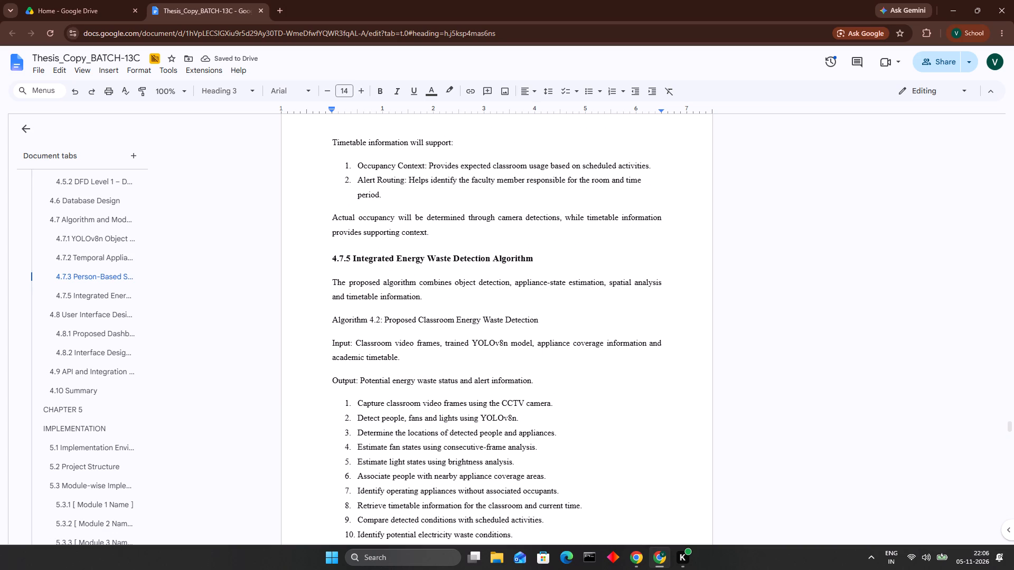
{"action": "left_click_drag", "start_coordinate": [540, 251], "coordinate": [431, 255]}
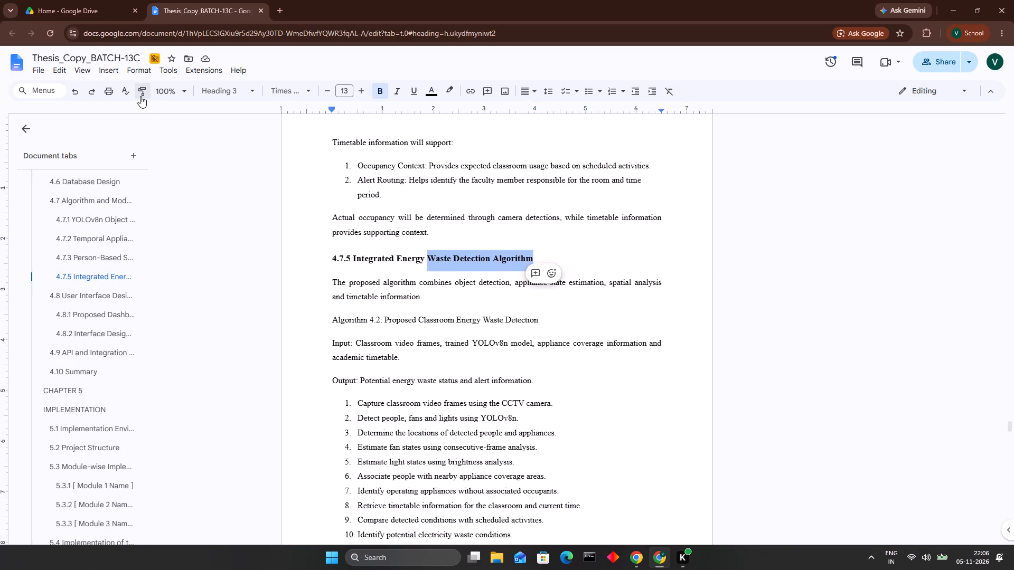
{"action": "left_click", "coordinate": [140, 96]}
{"action": "scroll", "coordinate": [370, 329], "scroll_direction": "down", "scroll_amount": 5}
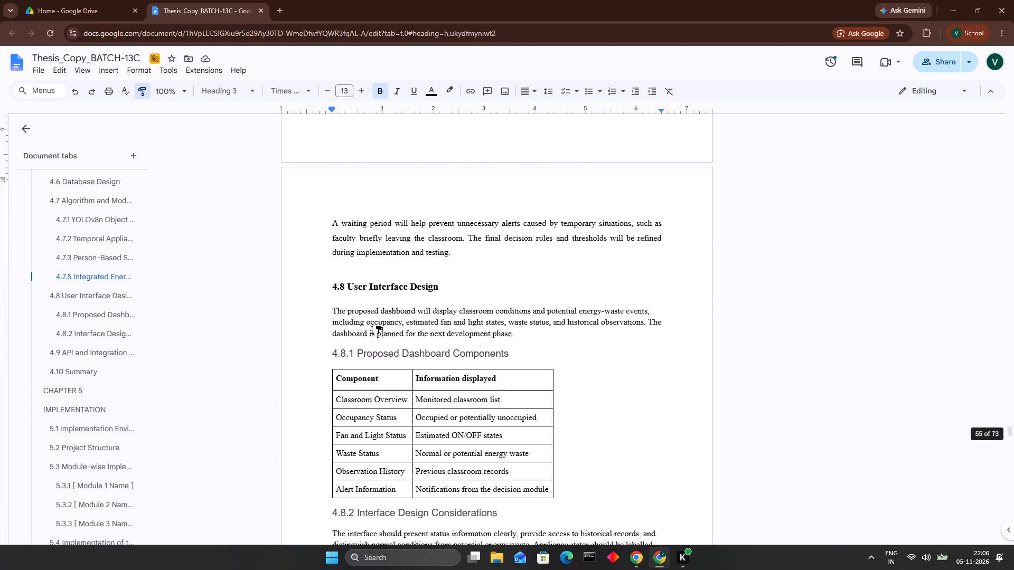
{"action": "scroll", "coordinate": [370, 329], "scroll_direction": "down", "scroll_amount": 2}
{"action": "left_click_drag", "start_coordinate": [515, 304], "coordinate": [399, 303]}
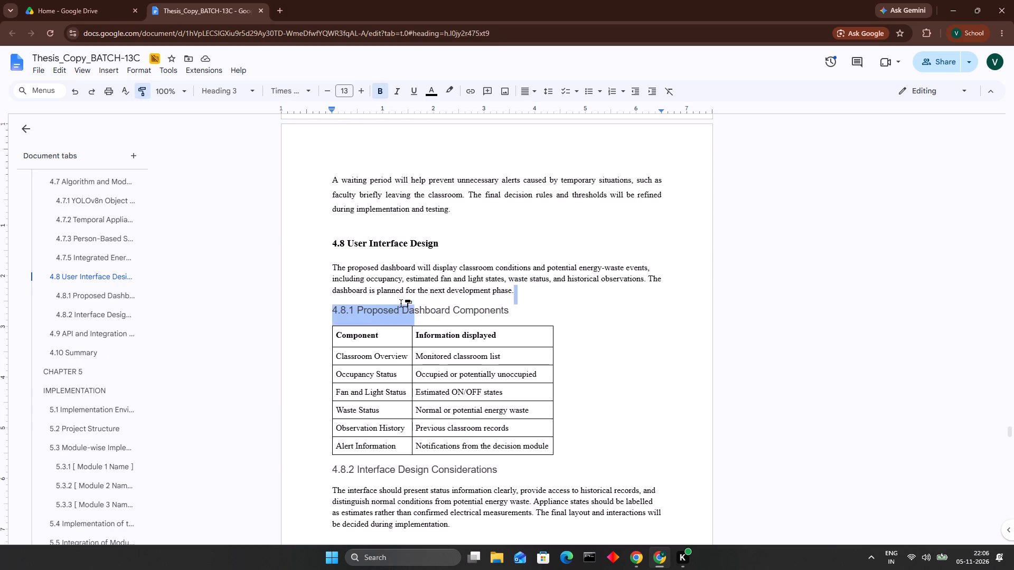
{"action": "left_click_drag", "start_coordinate": [399, 303], "coordinate": [511, 313]}
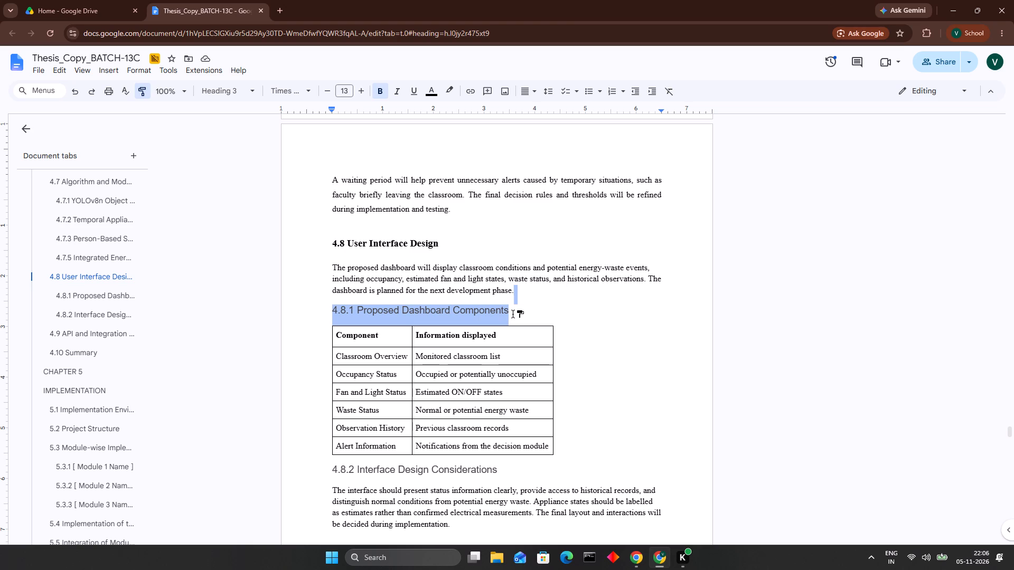
{"action": "left_click_drag", "start_coordinate": [511, 313], "coordinate": [524, 310]}
{"action": "key", "text": "Escape"}
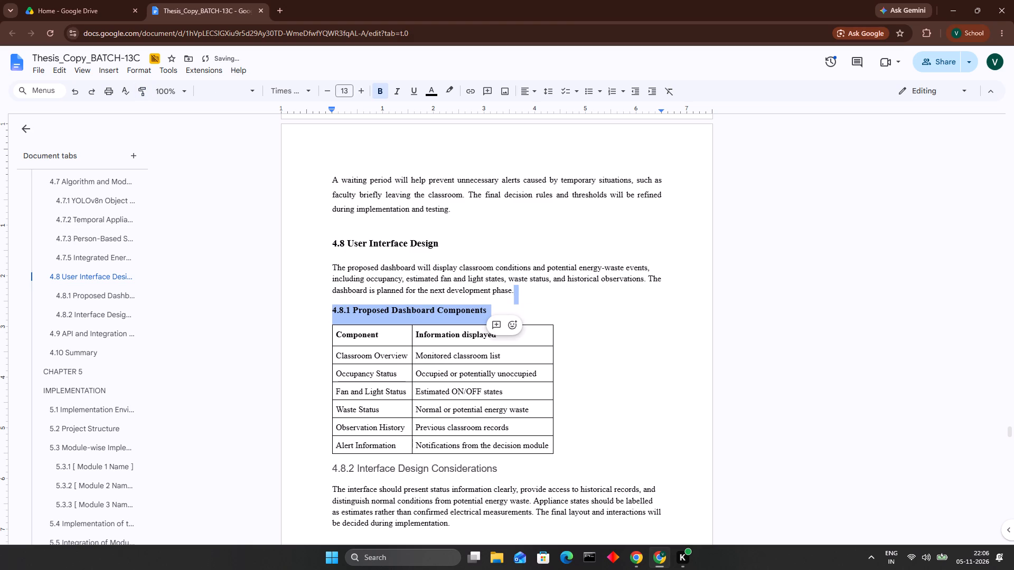
{"action": "left_click", "coordinate": [530, 300]}
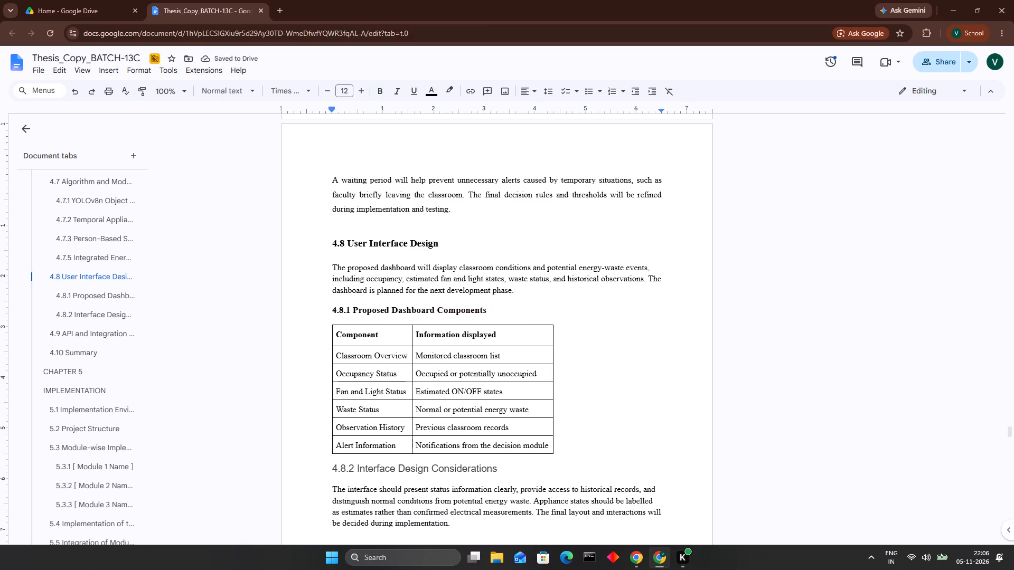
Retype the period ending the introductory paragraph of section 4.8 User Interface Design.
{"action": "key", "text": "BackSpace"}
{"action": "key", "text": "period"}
Copy the formatting of the 4.8.1 Proposed Dashboard Components heading onto the entire 4.8.2 Interface Design Considerations heading, including its last letter.
{"action": "left_click_drag", "start_coordinate": [489, 309], "coordinate": [411, 299]}
{"action": "left_click_drag", "start_coordinate": [463, 318], "coordinate": [447, 315]}
{"action": "left_click_drag", "start_coordinate": [490, 309], "coordinate": [470, 310]}
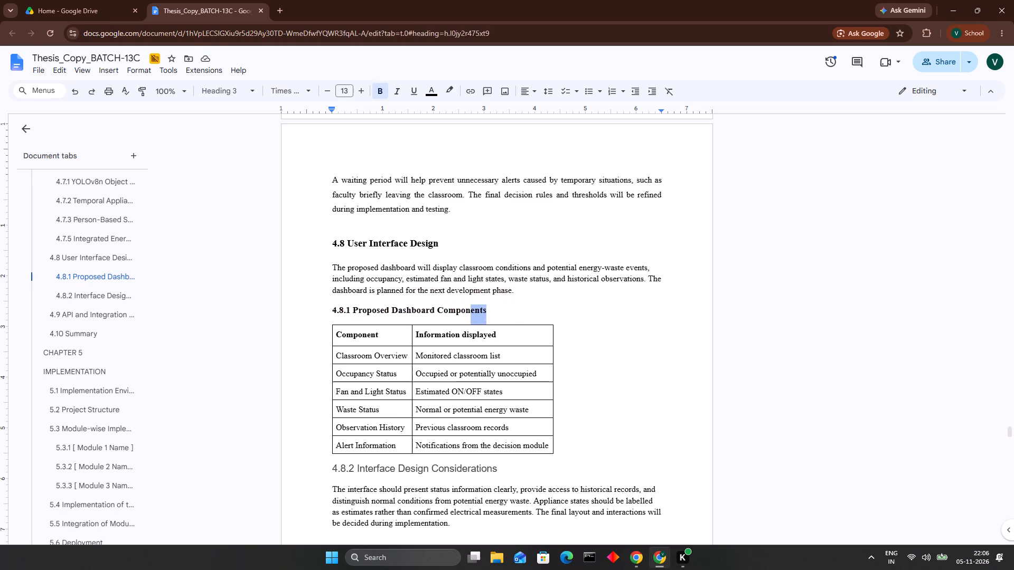
{"action": "left_click", "coordinate": [139, 91]}
{"action": "scroll", "coordinate": [333, 292], "scroll_direction": "down", "scroll_amount": 1}
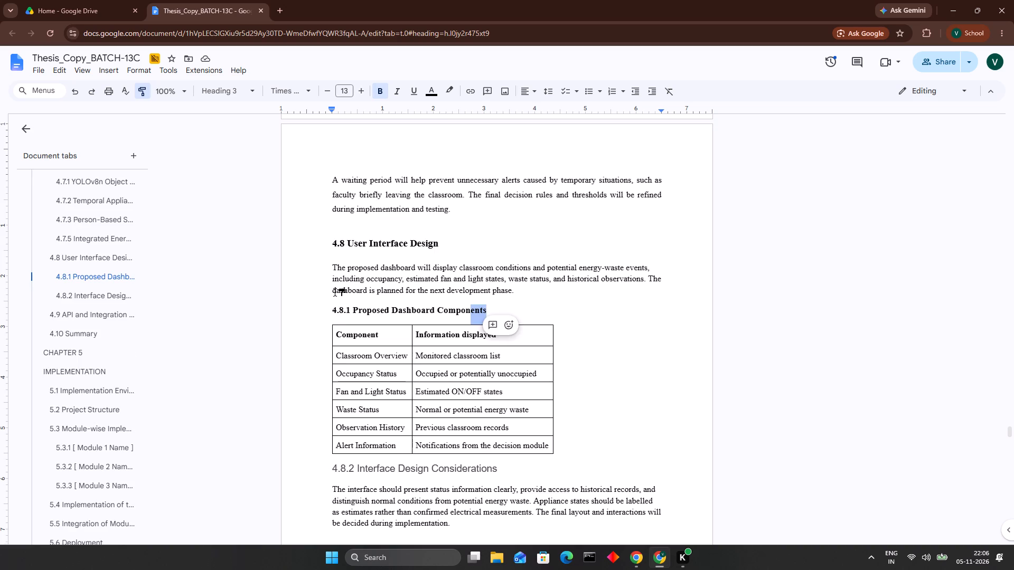
{"action": "scroll", "coordinate": [333, 292], "scroll_direction": "down", "scroll_amount": 1}
{"action": "left_click_drag", "start_coordinate": [494, 350], "coordinate": [369, 355]}
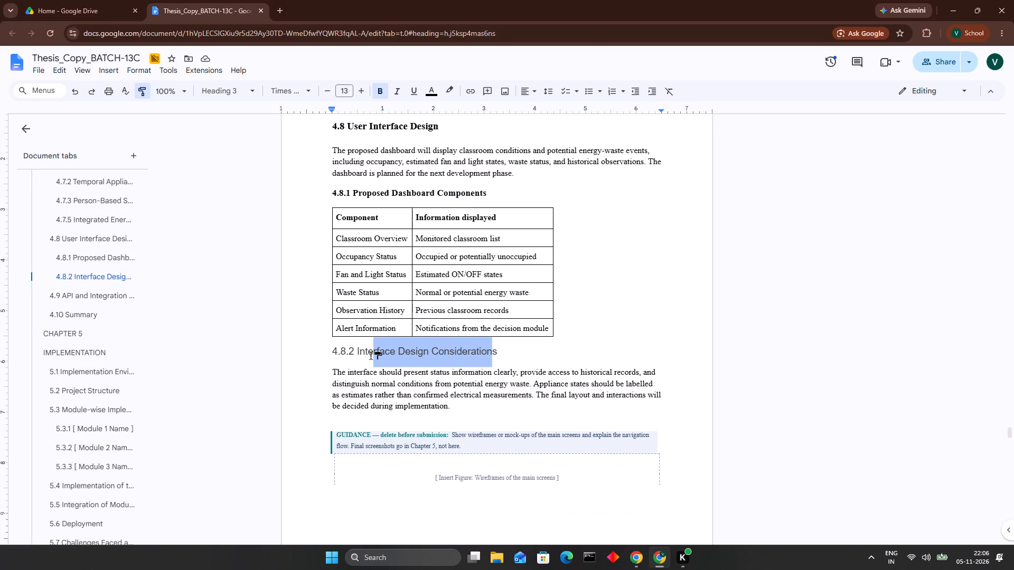
{"action": "left_click_drag", "start_coordinate": [369, 355], "coordinate": [321, 355]}
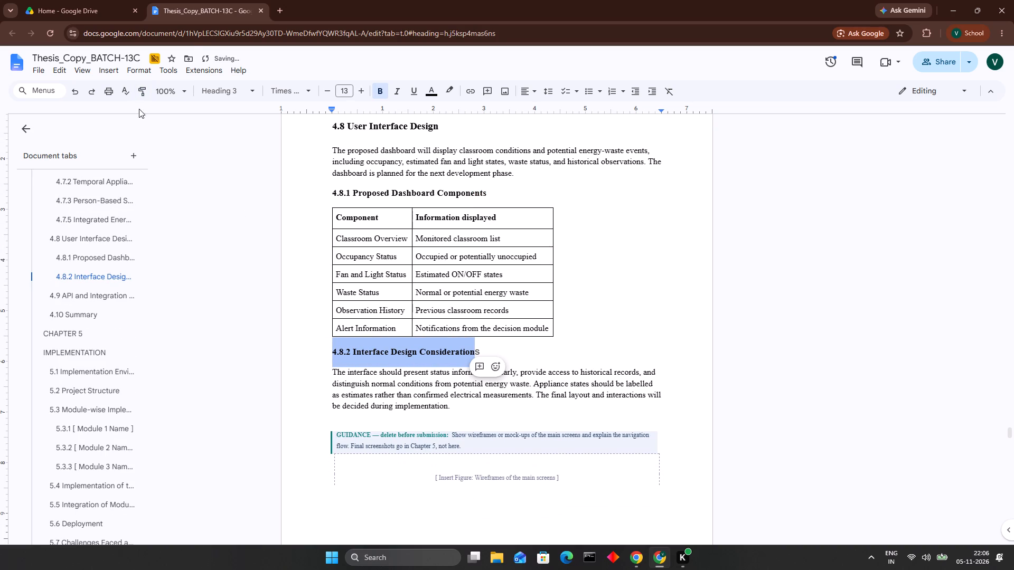
{"action": "left_click", "coordinate": [144, 95]}
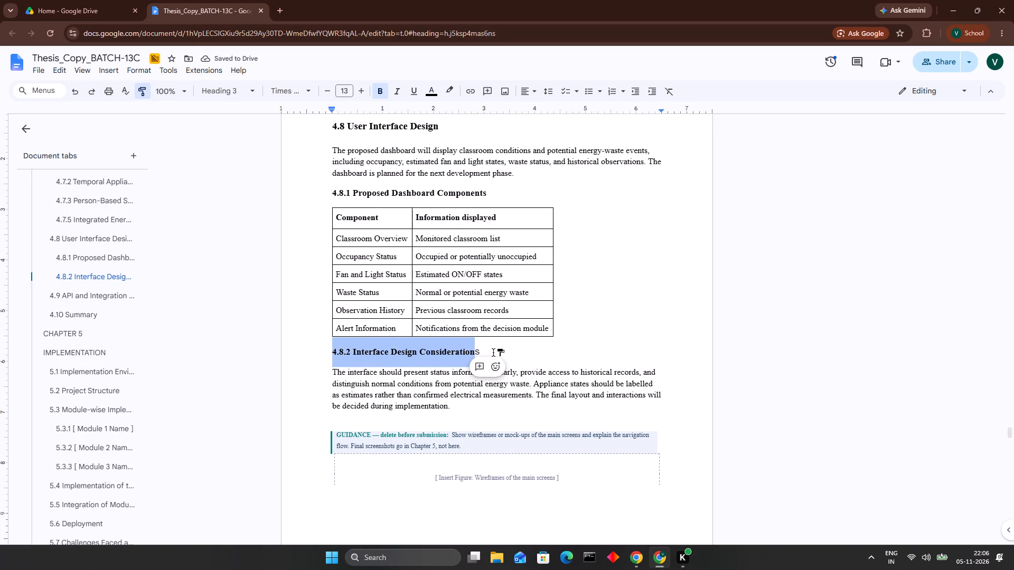
{"action": "left_click_drag", "start_coordinate": [491, 352], "coordinate": [471, 352]}
{"action": "left_click", "coordinate": [563, 359]}
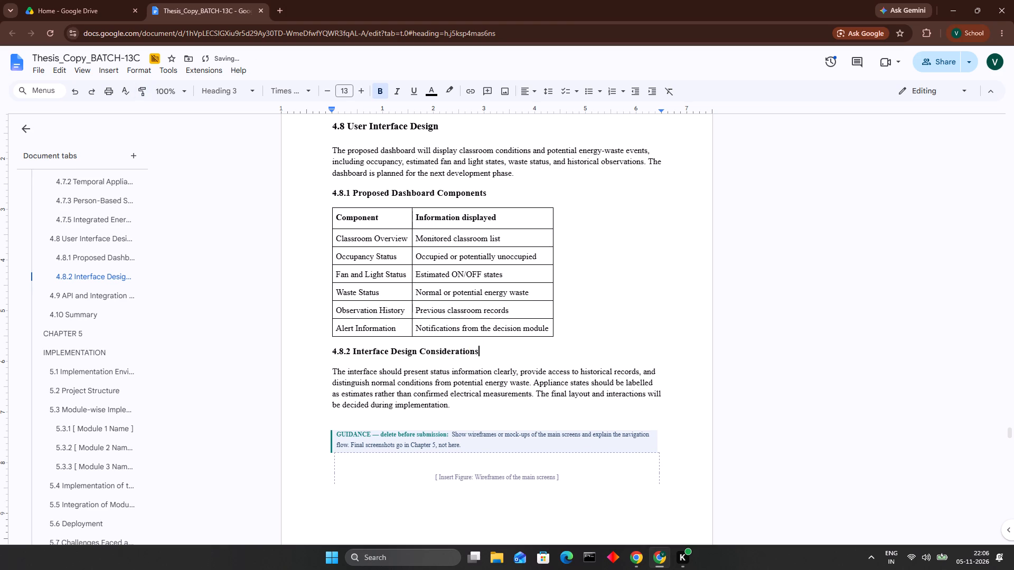
Review the pages from section 4.8.2 to the start of Chapter 5, and back up through section 4.7 Algorithm and Model Design.
{"action": "scroll", "coordinate": [563, 359], "scroll_direction": "down", "scroll_amount": 12}
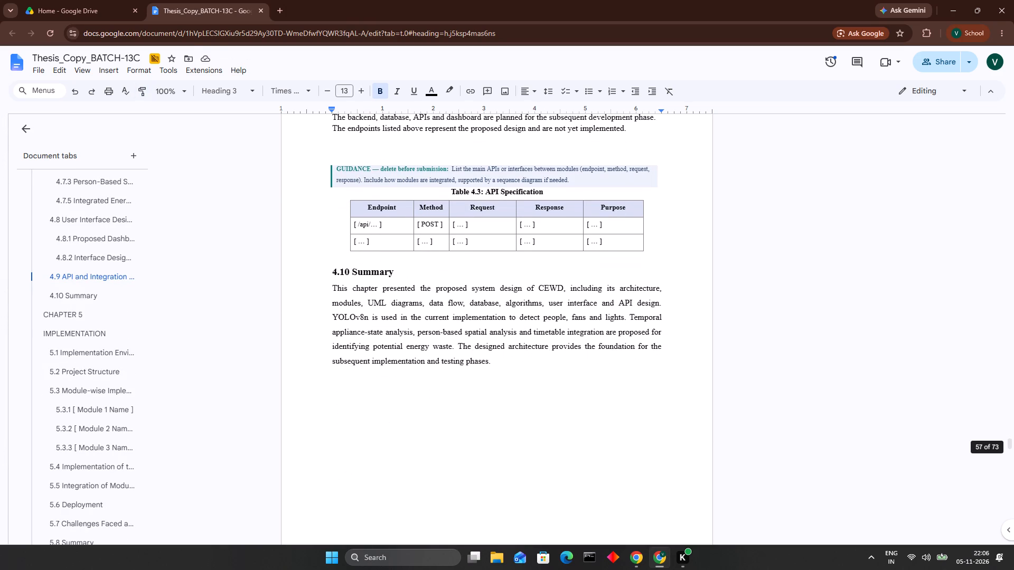
{"action": "scroll", "coordinate": [563, 359], "scroll_direction": "down", "scroll_amount": 4}
{"action": "scroll", "coordinate": [563, 359], "scroll_direction": "up", "scroll_amount": 2}
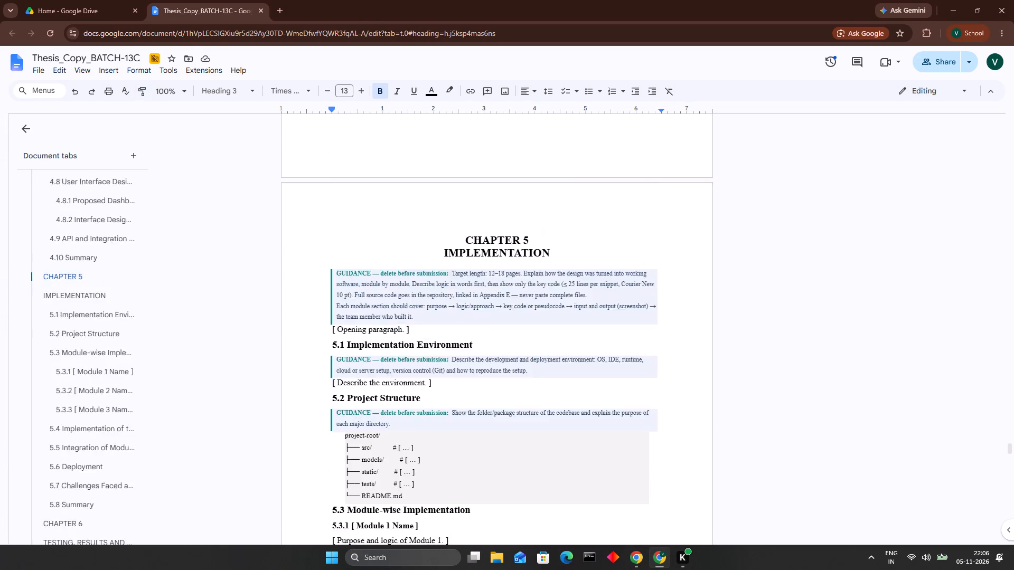
{"action": "scroll", "coordinate": [563, 359], "scroll_direction": "up", "scroll_amount": 11}
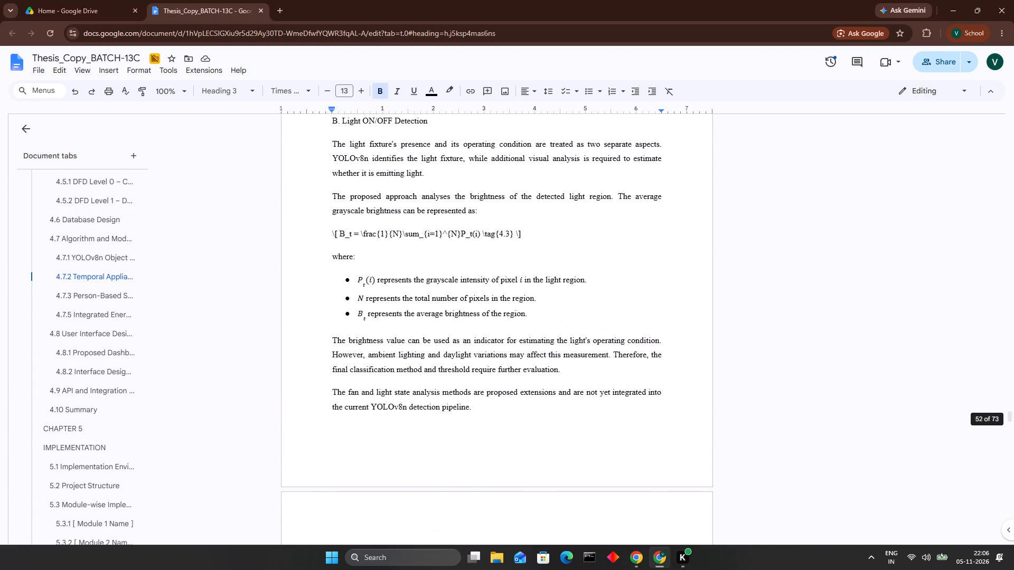
{"action": "scroll", "coordinate": [563, 359], "scroll_direction": "up", "scroll_amount": 3}
{"action": "scroll", "coordinate": [538, 434], "scroll_direction": "down", "scroll_amount": 1}
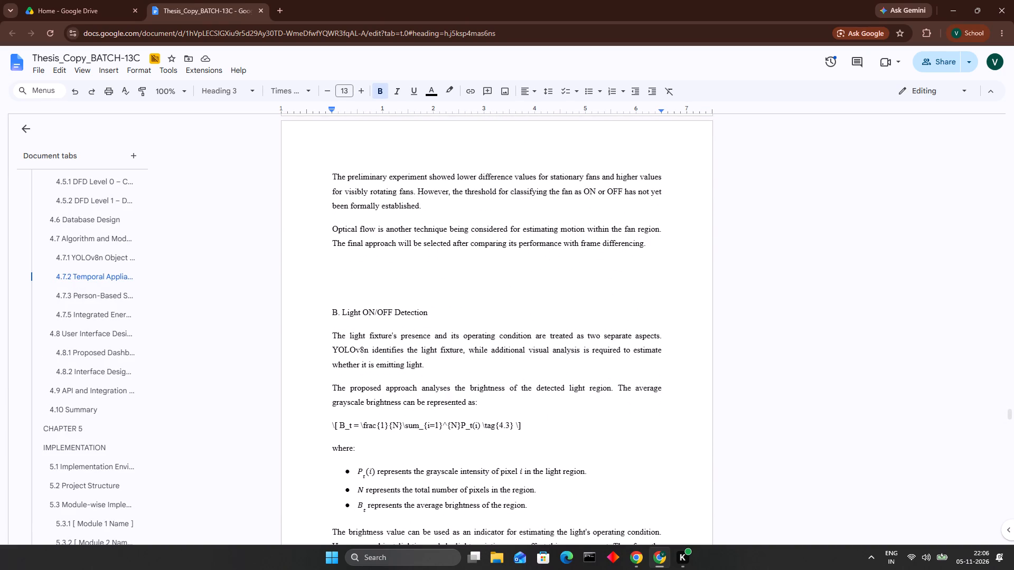
{"action": "scroll", "coordinate": [547, 454], "scroll_direction": "up", "scroll_amount": 10}
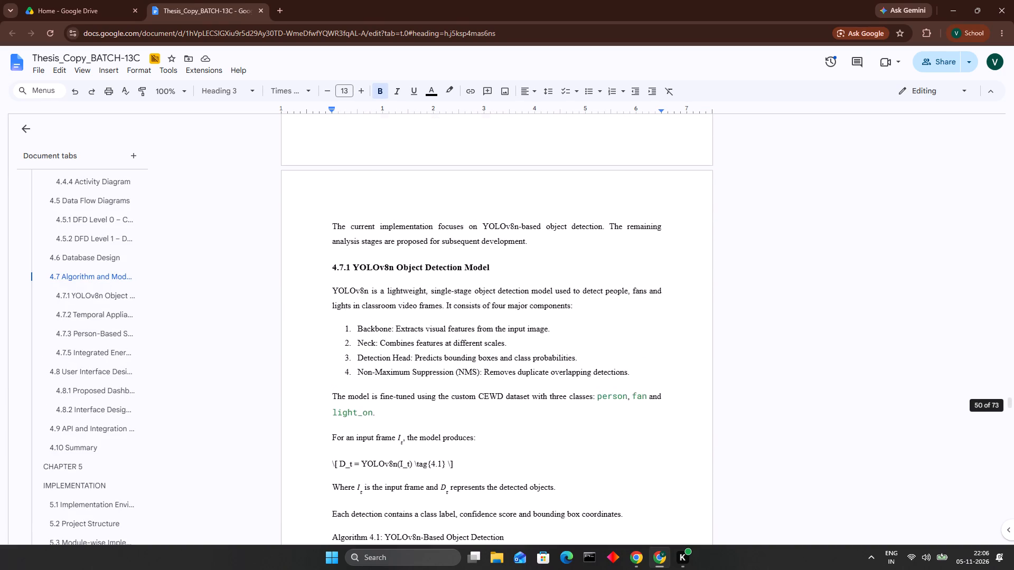
{"action": "scroll", "coordinate": [547, 454], "scroll_direction": "up", "scroll_amount": 2}
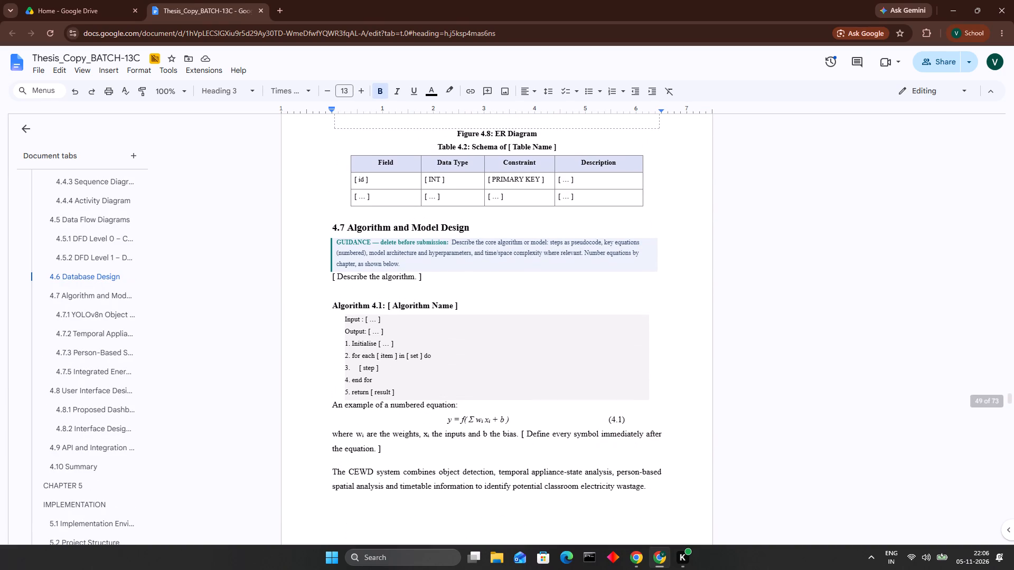
{"action": "scroll", "coordinate": [536, 384], "scroll_direction": "up", "scroll_amount": 1}
{"action": "scroll", "coordinate": [536, 384], "scroll_direction": "down", "scroll_amount": 1}
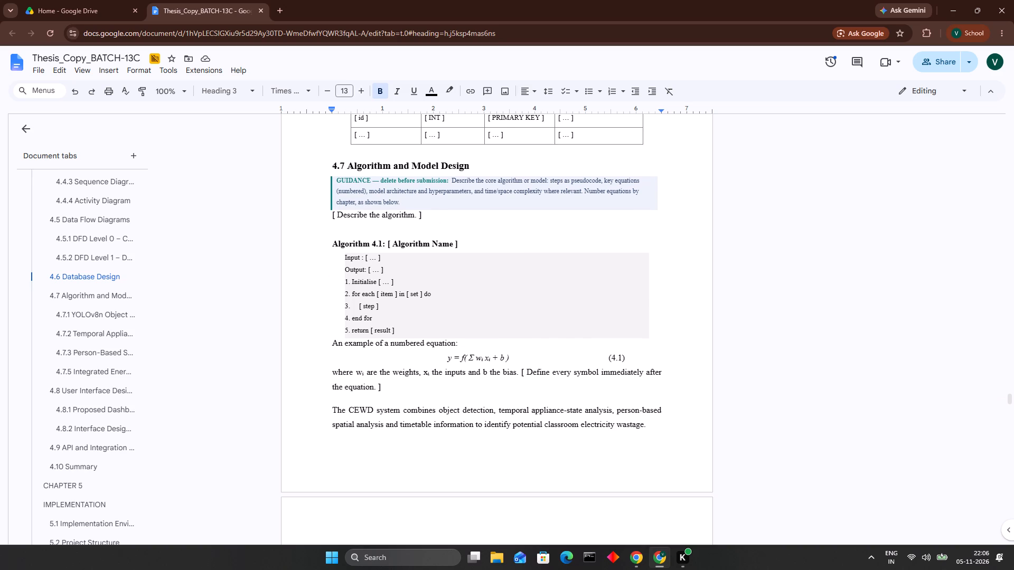
{"action": "scroll", "coordinate": [536, 384], "scroll_direction": "down", "scroll_amount": 1}
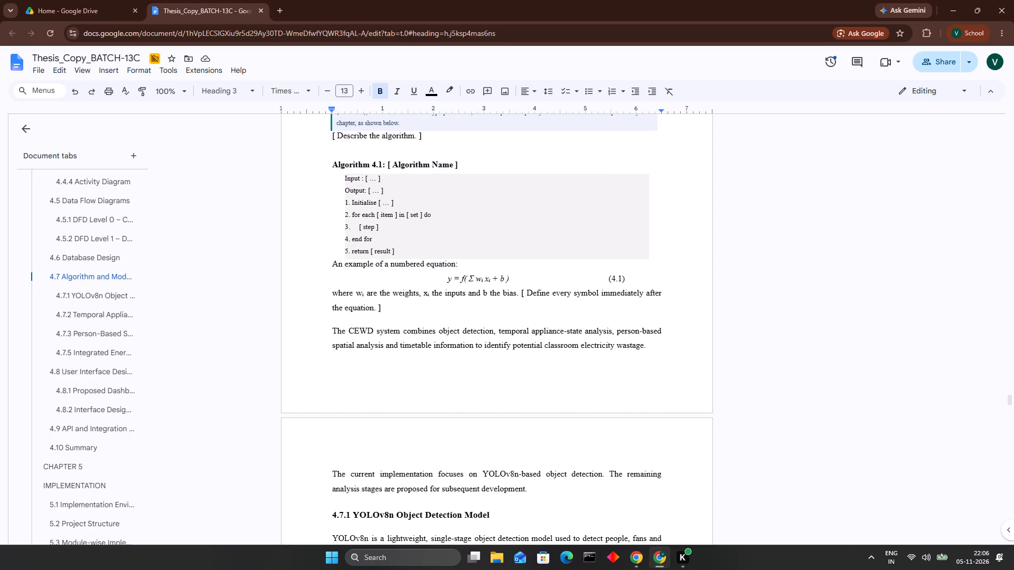
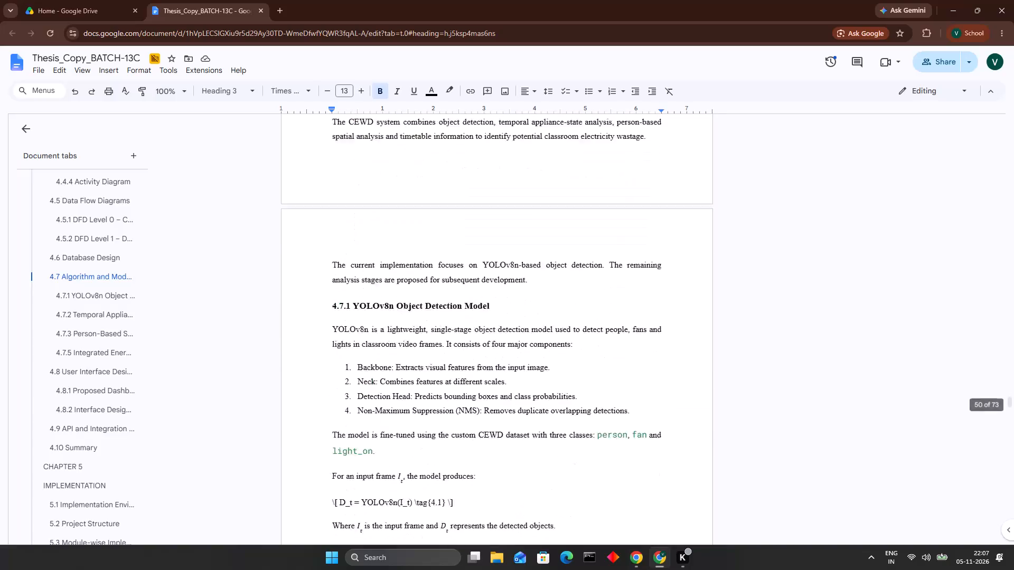
Review Chapter 4 from section 4.7 Algorithm and Model Design back up to sections 4.2 System Architecture and 4.1 Design Methodology.
{"action": "scroll", "coordinate": [536, 384], "scroll_direction": "up", "scroll_amount": 19}
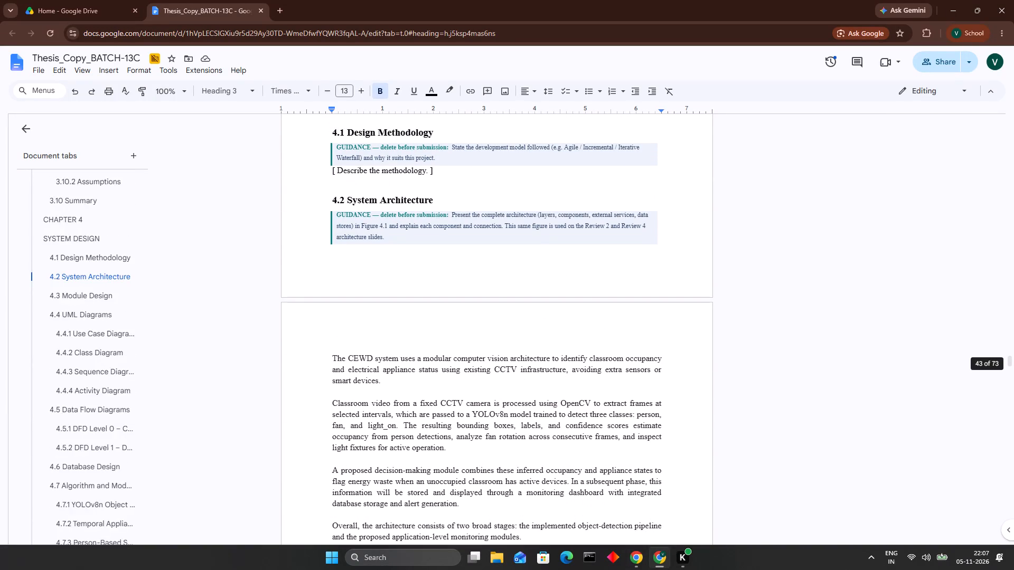
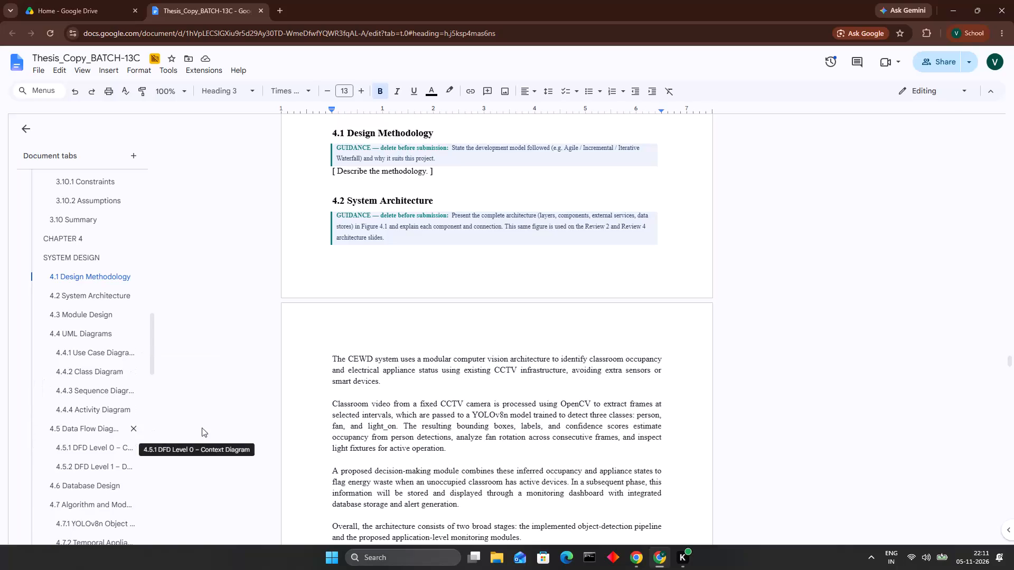
{"action": "scroll", "coordinate": [226, 439], "scroll_direction": "down", "scroll_amount": 1}
{"action": "scroll", "coordinate": [319, 423], "scroll_direction": "up", "scroll_amount": 1}
{"action": "scroll", "coordinate": [319, 423], "scroll_direction": "down", "scroll_amount": 1}
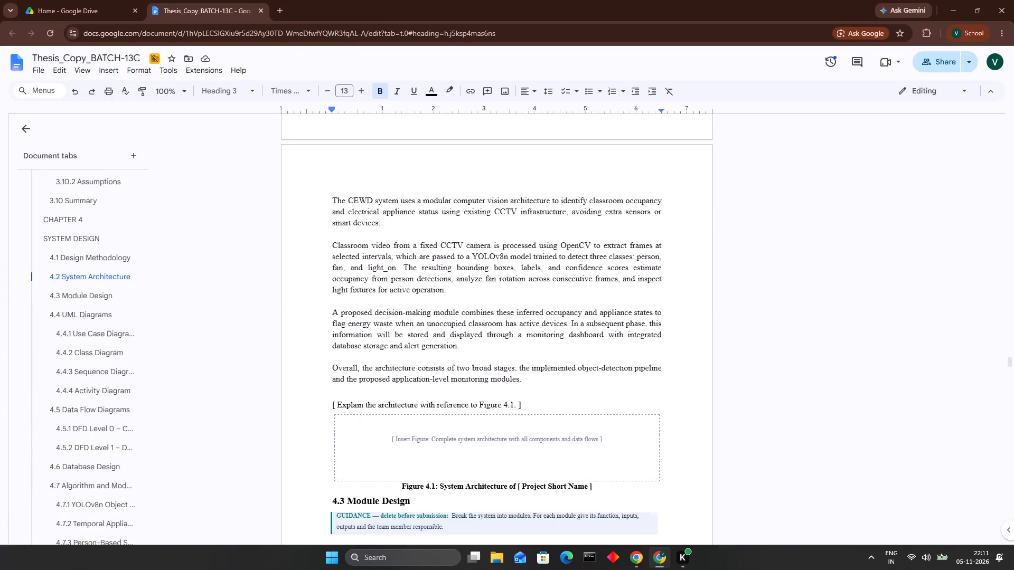
{"action": "scroll", "coordinate": [319, 423], "scroll_direction": "down", "scroll_amount": 3}
{"action": "scroll", "coordinate": [319, 423], "scroll_direction": "up", "scroll_amount": 4}
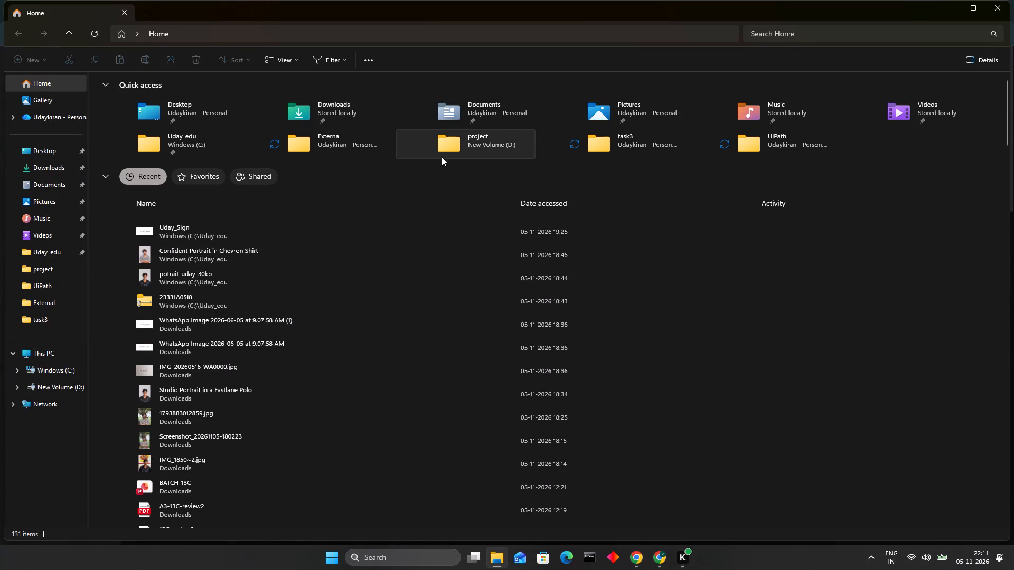
{"action": "scroll", "coordinate": [417, 298], "scroll_direction": "up", "scroll_amount": 1}
{"action": "scroll", "coordinate": [286, 370], "scroll_direction": "down", "scroll_amount": 1}
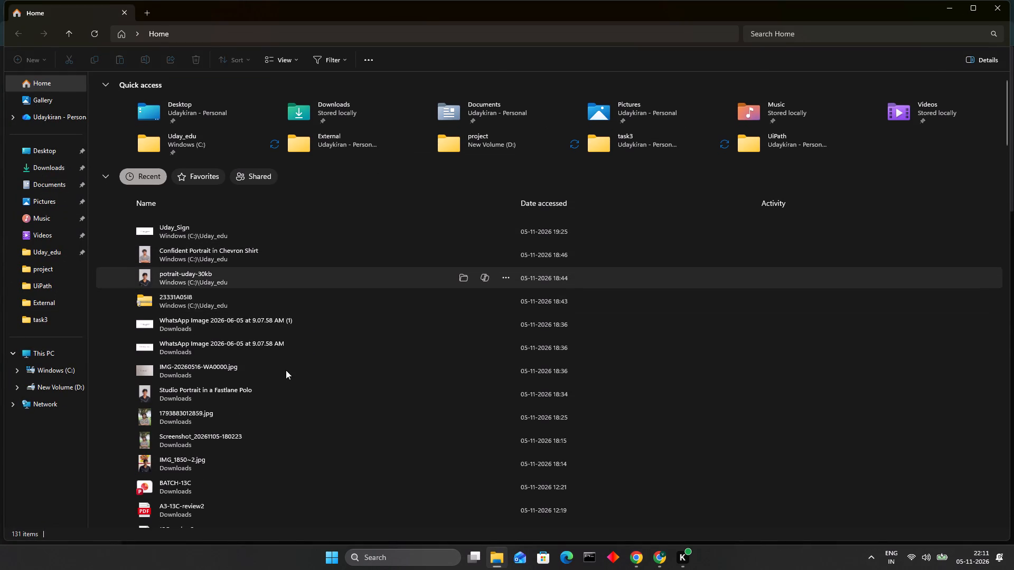
{"action": "scroll", "coordinate": [286, 370], "scroll_direction": "down", "scroll_amount": 1}
{"action": "scroll", "coordinate": [248, 404], "scroll_direction": "down", "scroll_amount": 4}
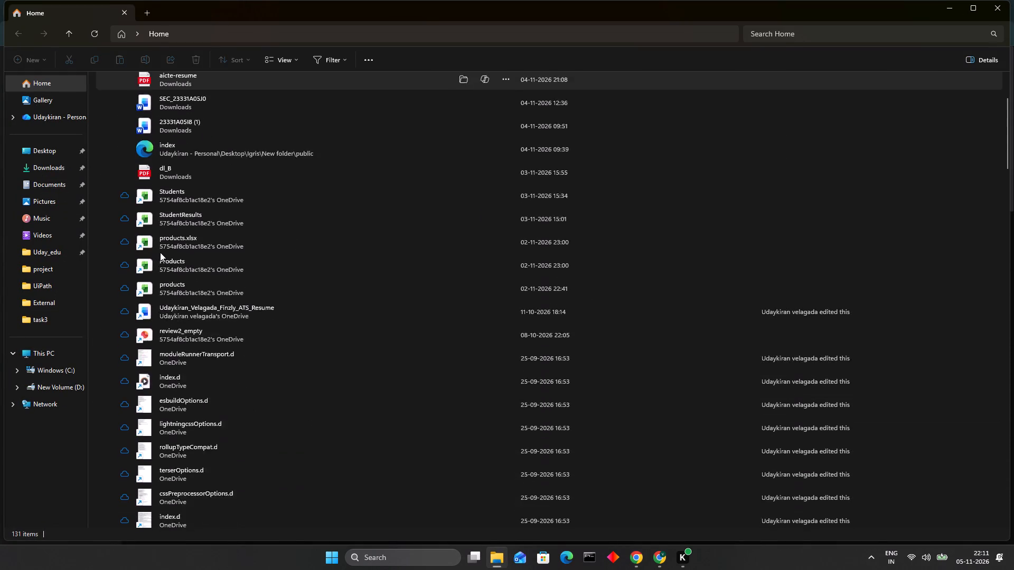
{"action": "left_click", "coordinate": [54, 167]}
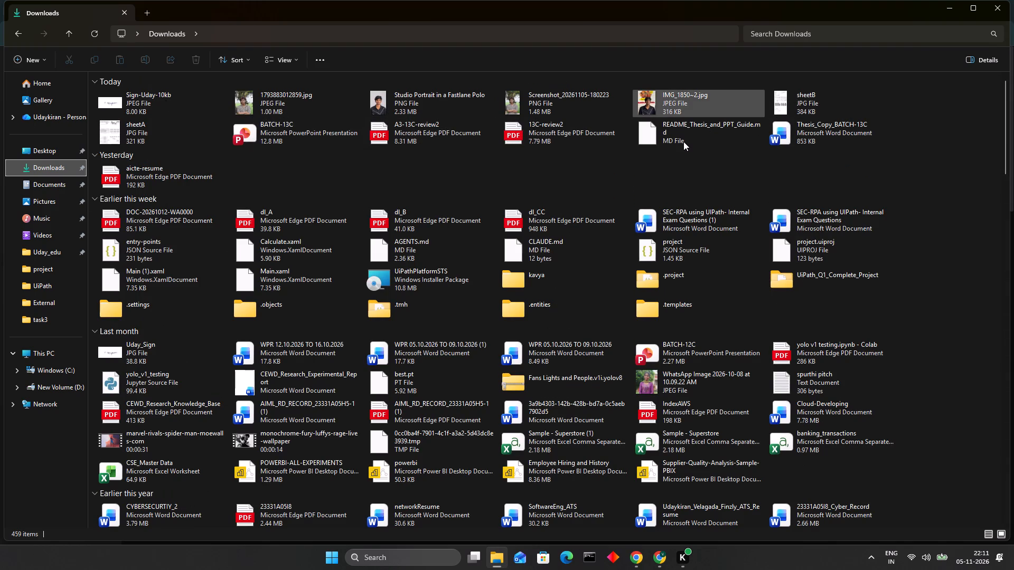
{"action": "double_click", "coordinate": [175, 126]}
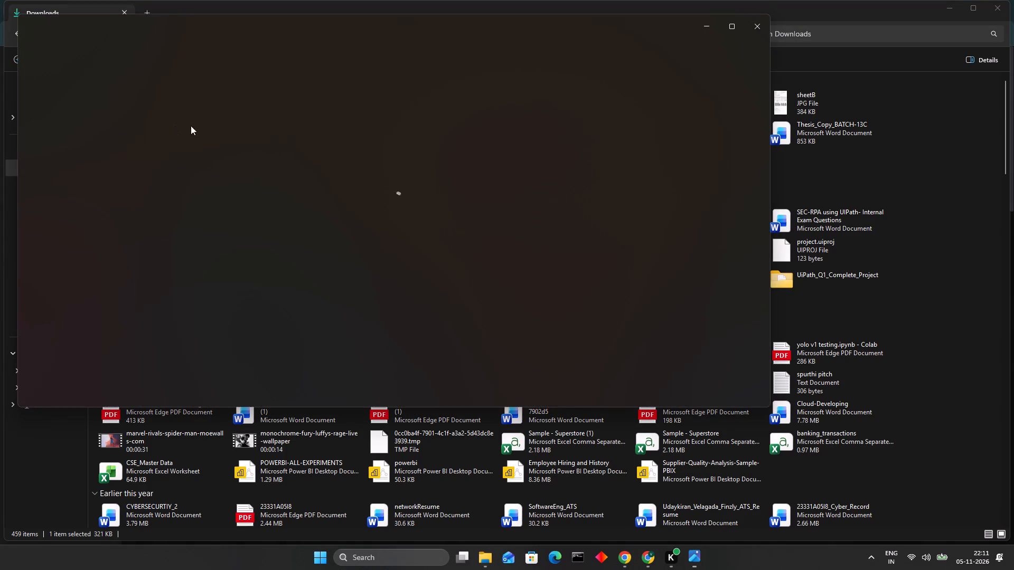
Examine the diagrams in sheetA, including the implemented and planned architecture and the YOLOv8n training pipeline.
{"action": "scroll", "coordinate": [329, 175], "scroll_direction": "up", "scroll_amount": 1}
{"action": "scroll", "coordinate": [329, 175], "scroll_direction": "up", "scroll_amount": 2, "text": "ctrl"}
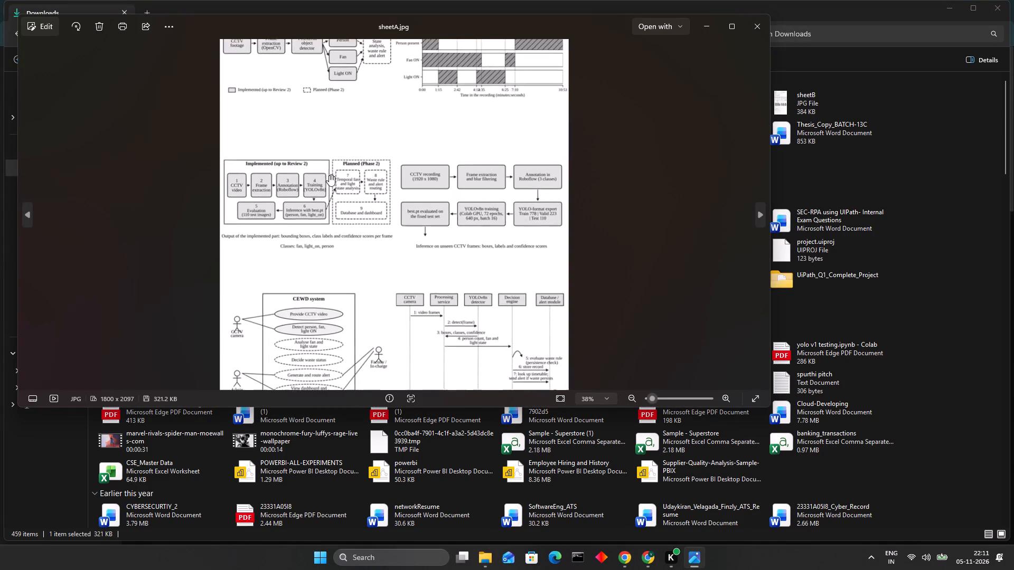
{"action": "scroll", "coordinate": [329, 175], "scroll_direction": "up", "scroll_amount": 6, "text": "ctrl"}
{"action": "scroll", "coordinate": [329, 175], "scroll_direction": "right", "scroll_amount": 1}
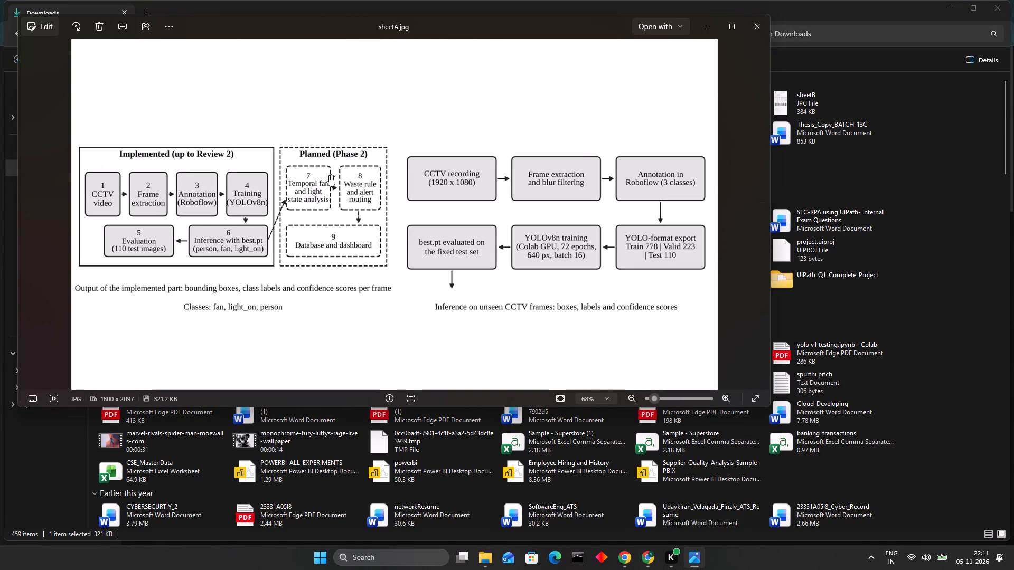
{"action": "scroll", "coordinate": [329, 175], "scroll_direction": "down", "scroll_amount": 5, "text": "ctrl"}
{"action": "scroll", "coordinate": [329, 175], "scroll_direction": "up", "scroll_amount": 1}
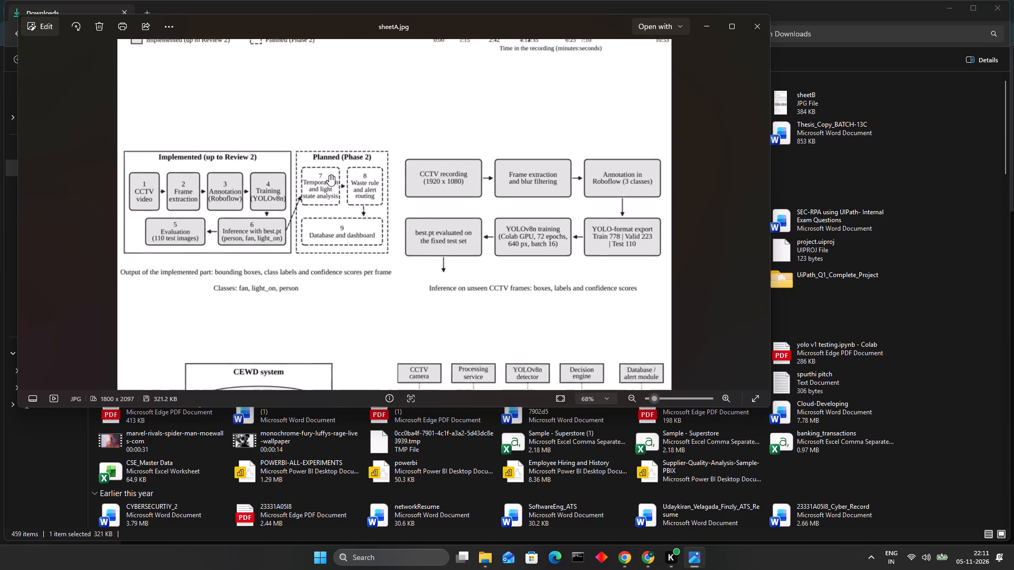
{"action": "scroll", "coordinate": [329, 175], "scroll_direction": "down", "scroll_amount": 9, "text": "ctrl"}
{"action": "scroll", "coordinate": [329, 175], "scroll_direction": "down", "scroll_amount": 1}
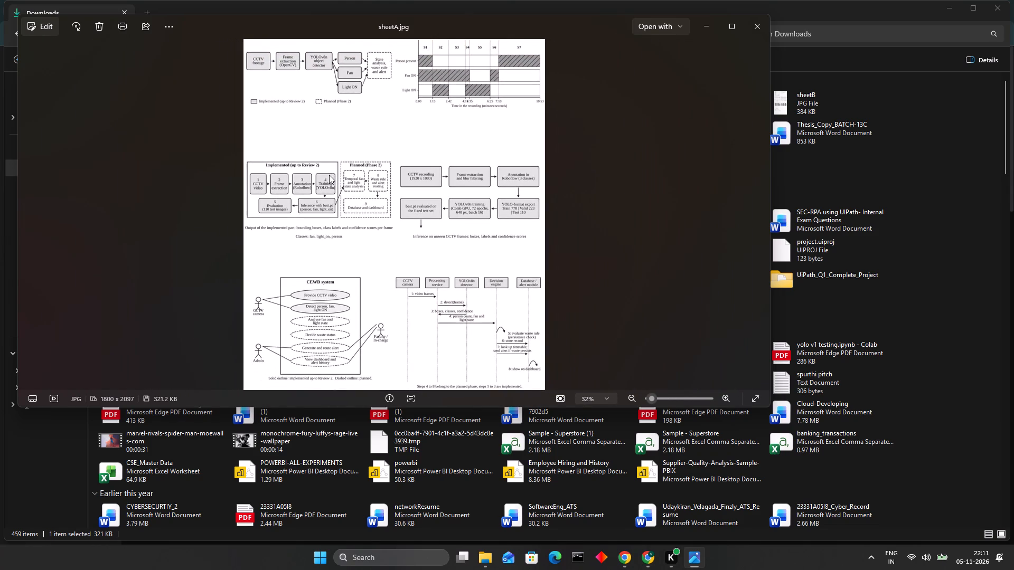
{"action": "scroll", "coordinate": [329, 175], "scroll_direction": "down", "scroll_amount": 4}
{"action": "scroll", "coordinate": [329, 175], "scroll_direction": "down", "scroll_amount": 4, "text": "ctrl"}
Inspect the CEWD use case diagram and the sequence diagram in the lower part of sheetA up close.
{"action": "scroll", "coordinate": [329, 175], "scroll_direction": "up", "scroll_amount": 3, "text": "ctrl"}
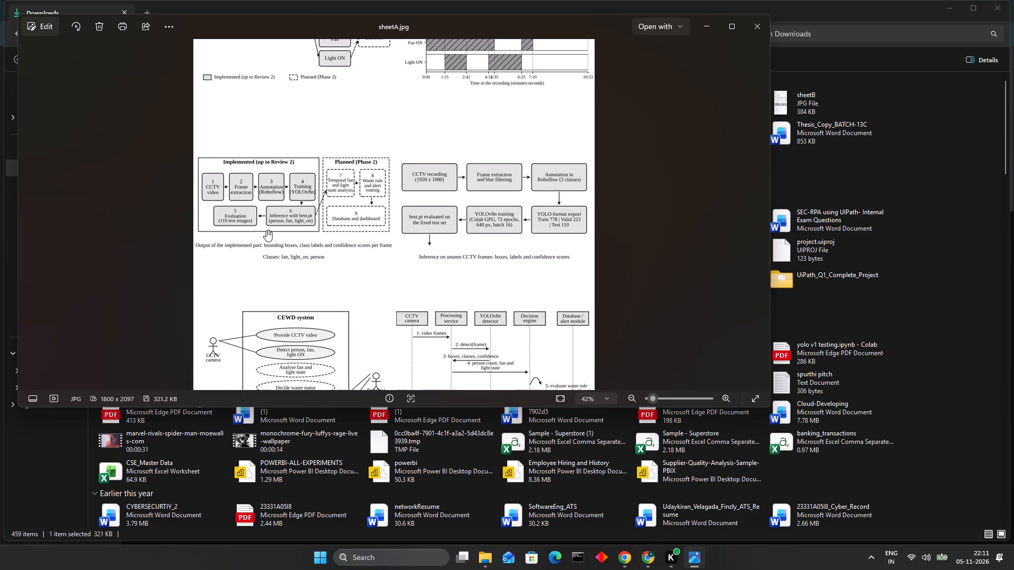
{"action": "scroll", "coordinate": [266, 230], "scroll_direction": "down", "scroll_amount": 5}
{"action": "scroll", "coordinate": [285, 289], "scroll_direction": "up", "scroll_amount": 5, "text": "ctrl"}
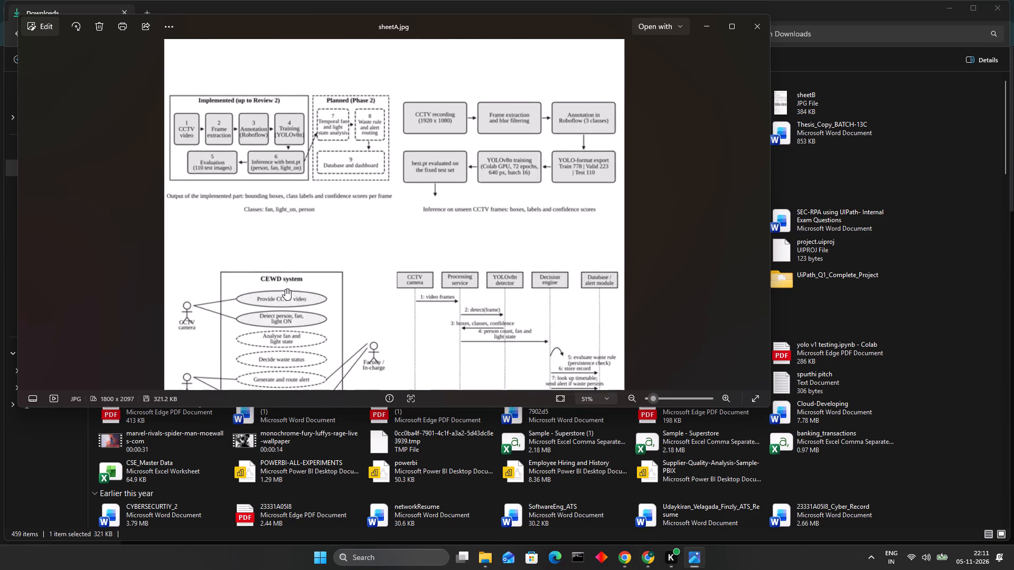
{"action": "scroll", "coordinate": [285, 289], "scroll_direction": "up", "scroll_amount": 2, "text": "ctrl"}
{"action": "left_click_drag", "start_coordinate": [285, 289], "coordinate": [322, 137]}
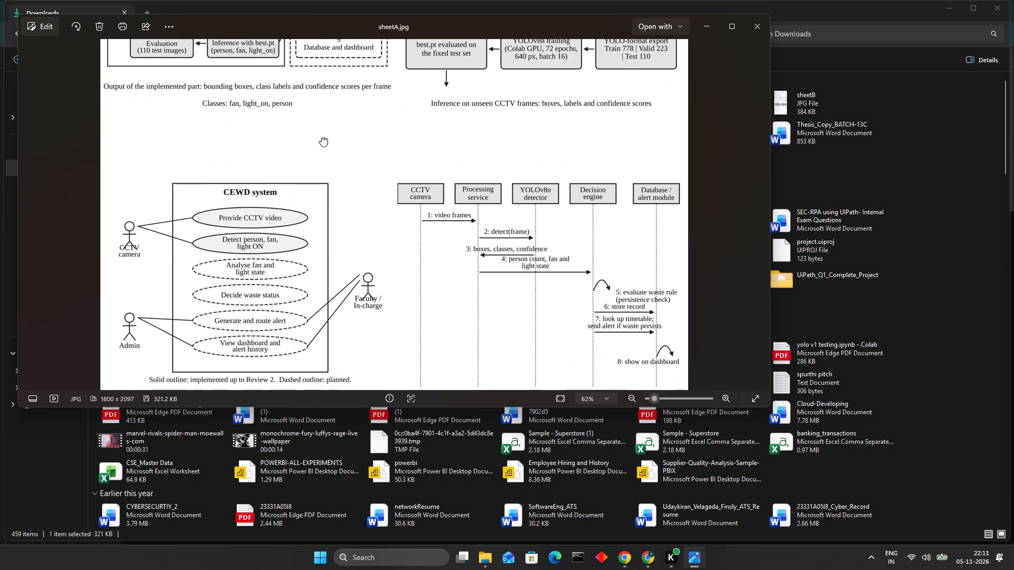
{"action": "left_click_drag", "start_coordinate": [322, 137], "coordinate": [339, 121]}
{"action": "left_click_drag", "start_coordinate": [270, 255], "coordinate": [297, 261]}
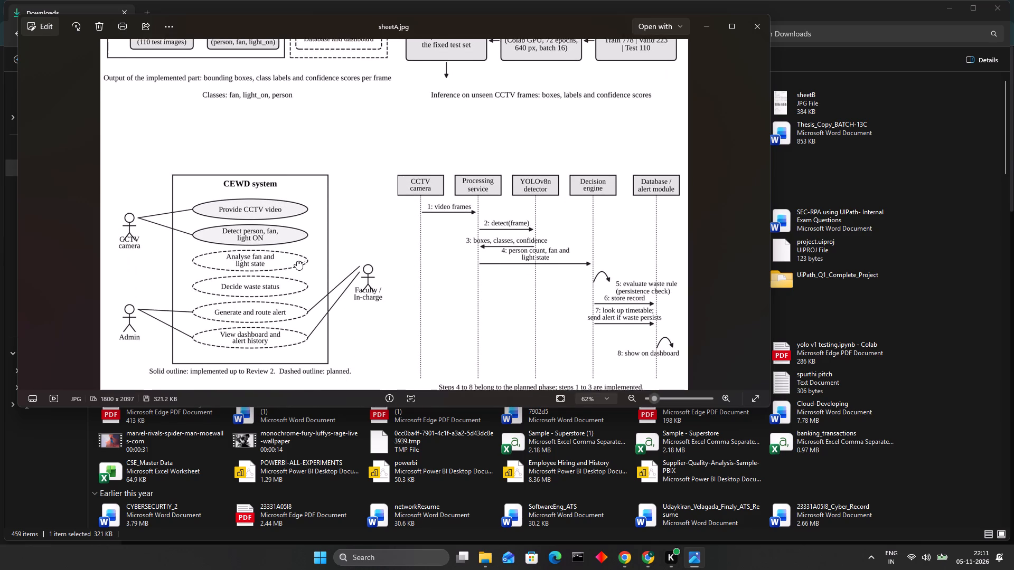
{"action": "left_click_drag", "start_coordinate": [297, 261], "coordinate": [301, 262]}
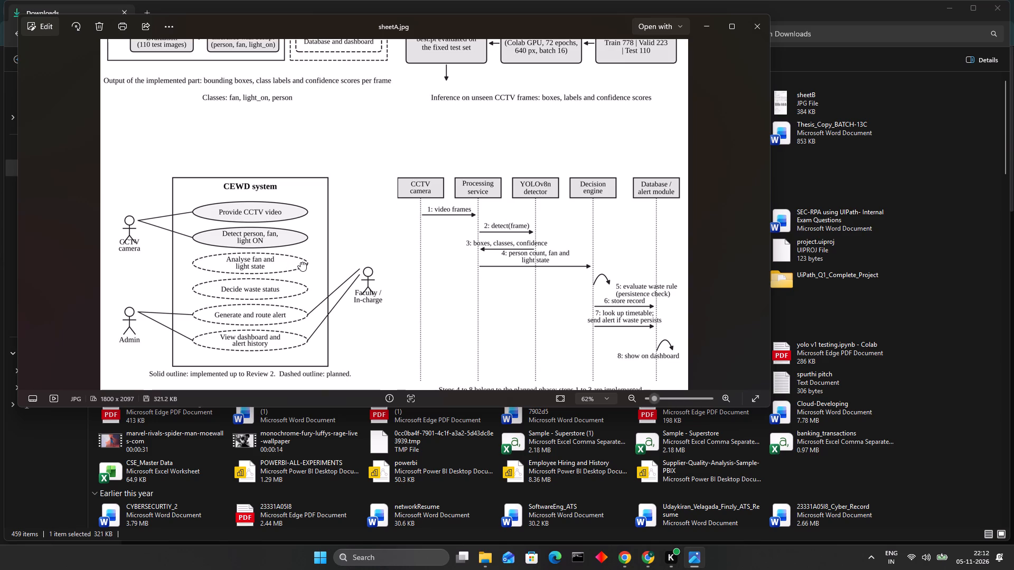
{"action": "left_click_drag", "start_coordinate": [301, 262], "coordinate": [209, 177]}
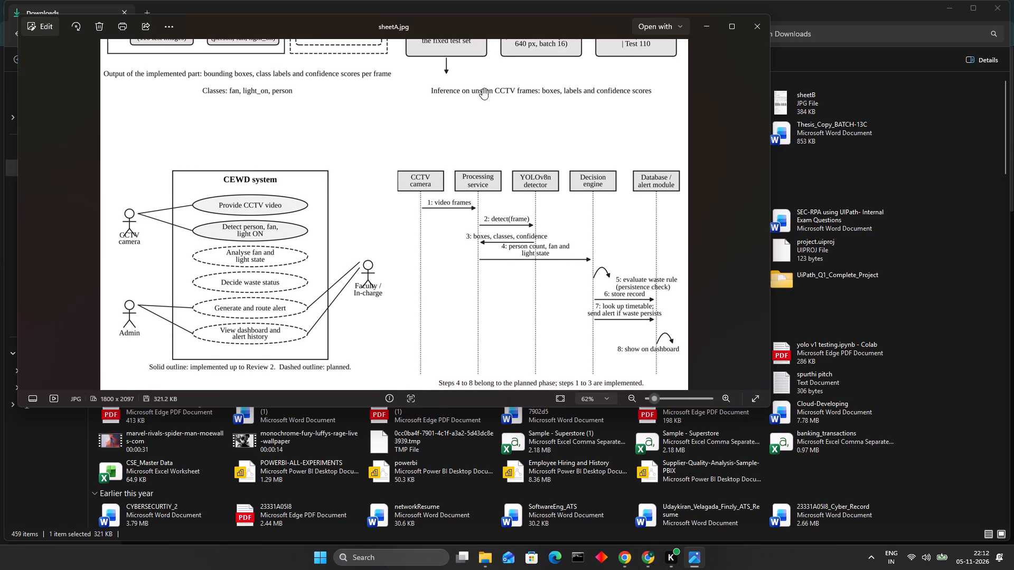
{"action": "left_click_drag", "start_coordinate": [493, 135], "coordinate": [465, 285]}
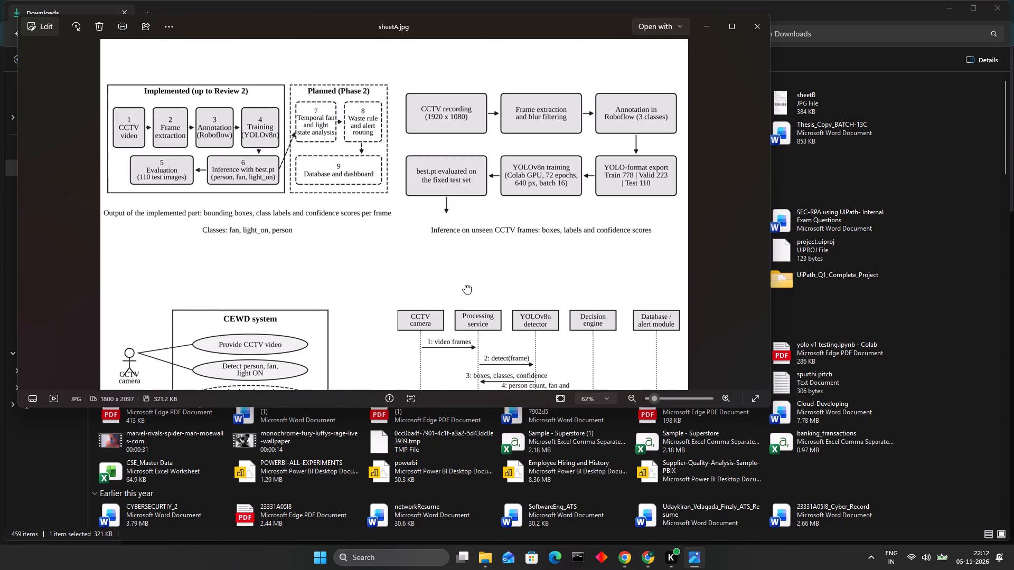
{"action": "left_click_drag", "start_coordinate": [465, 285], "coordinate": [468, 36]}
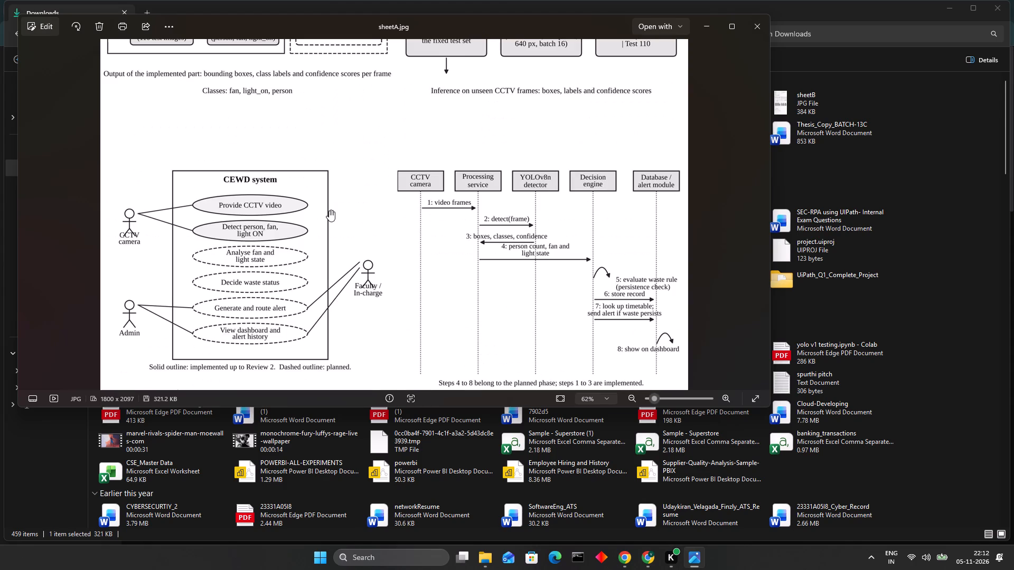
{"action": "key", "text": "Print"}
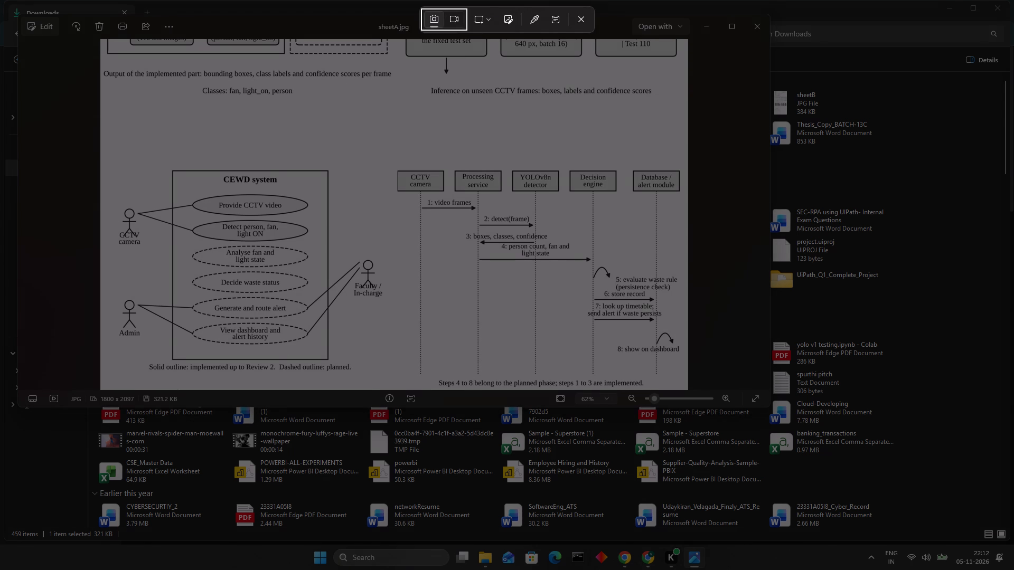
{"action": "left_click_drag", "start_coordinate": [102, 137], "coordinate": [373, 365]}
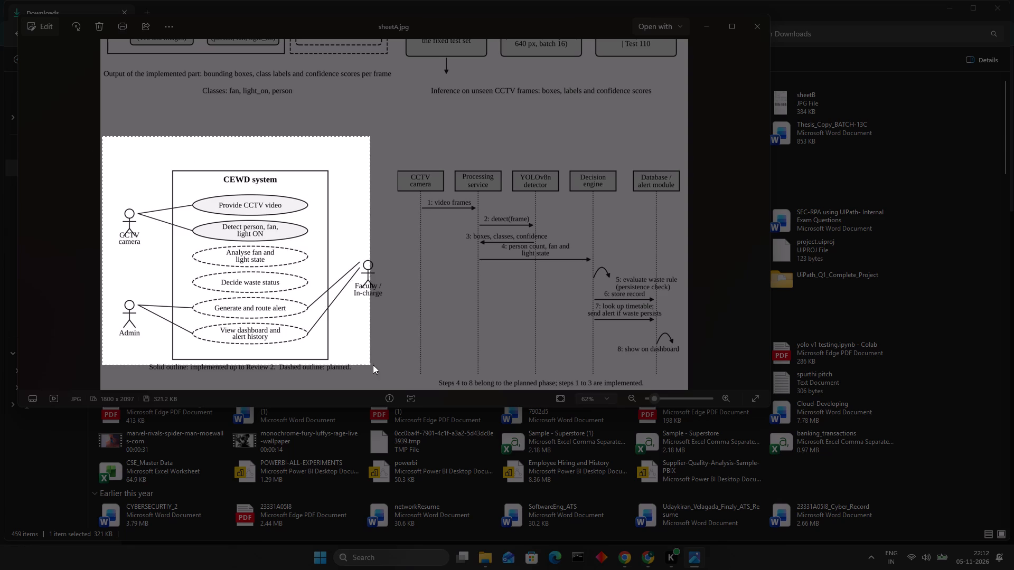
{"action": "left_click_drag", "start_coordinate": [373, 365], "coordinate": [396, 368]}
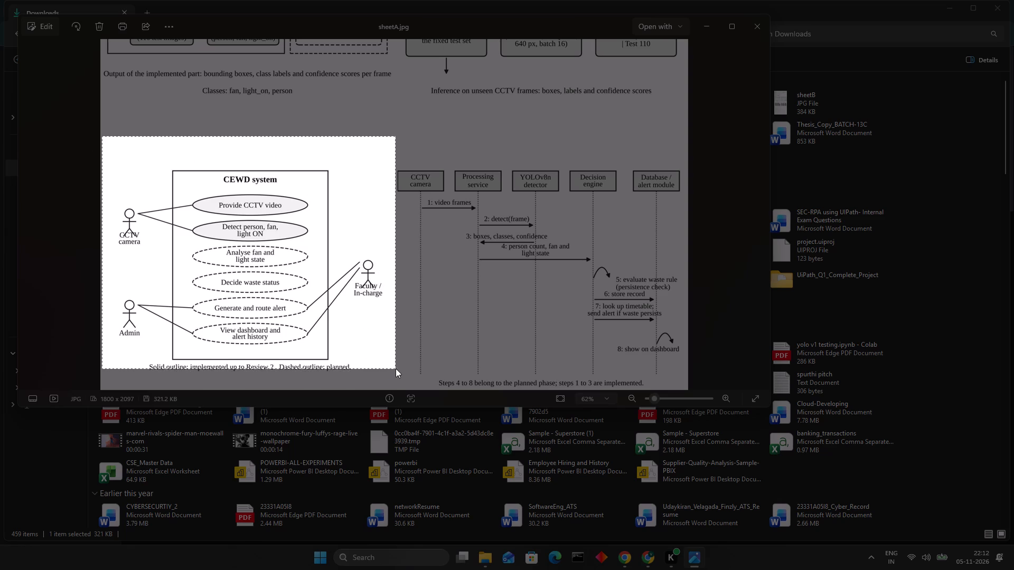
{"action": "left_click_drag", "start_coordinate": [396, 368], "coordinate": [390, 377]}
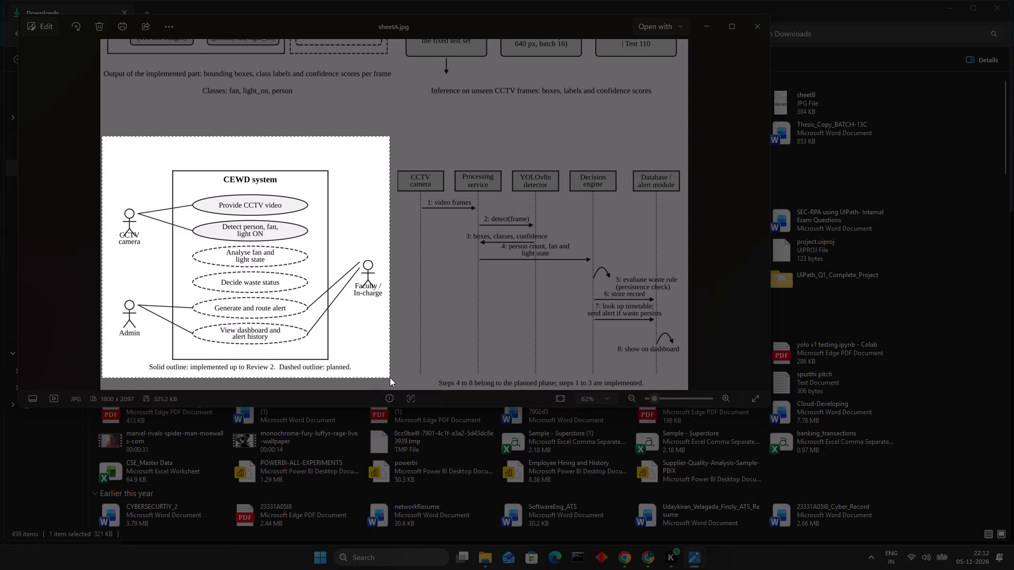
{"action": "left_click_drag", "start_coordinate": [390, 377], "coordinate": [395, 362]}
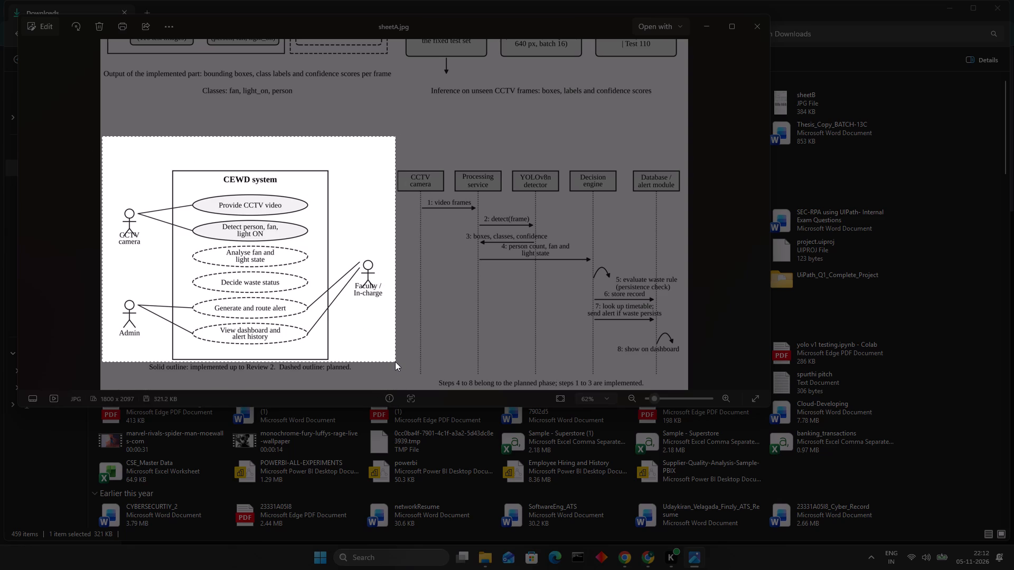
{"action": "left_click_drag", "start_coordinate": [395, 362], "coordinate": [406, 364]}
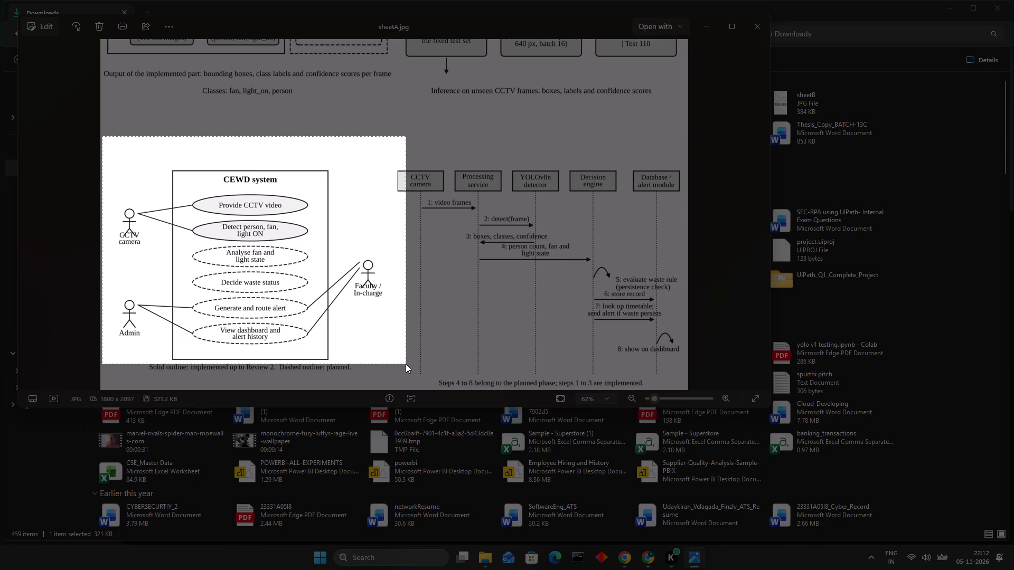
{"action": "left_click_drag", "start_coordinate": [406, 364], "coordinate": [395, 364]}
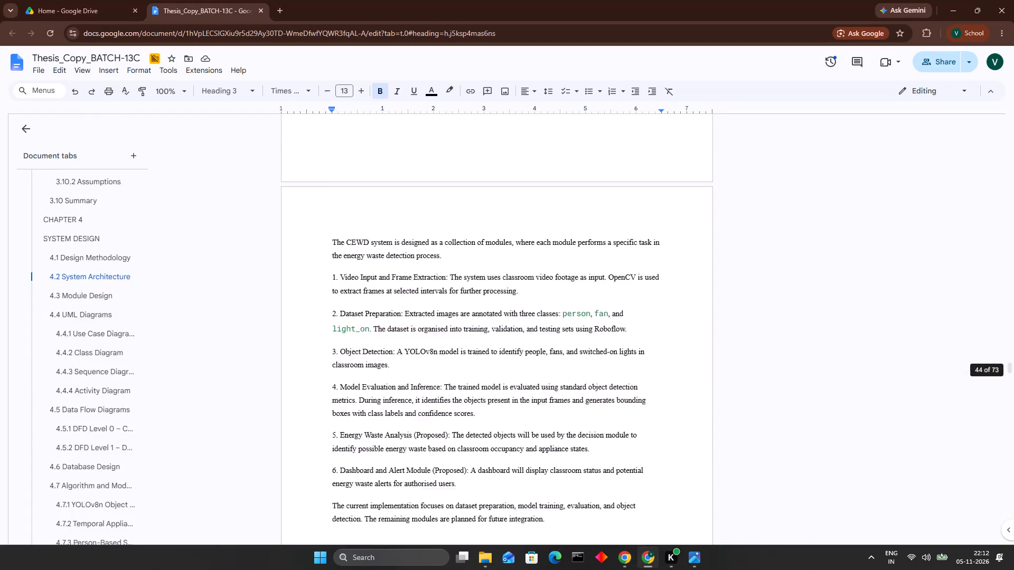
{"action": "scroll", "coordinate": [352, 278], "scroll_direction": "down", "scroll_amount": 5}
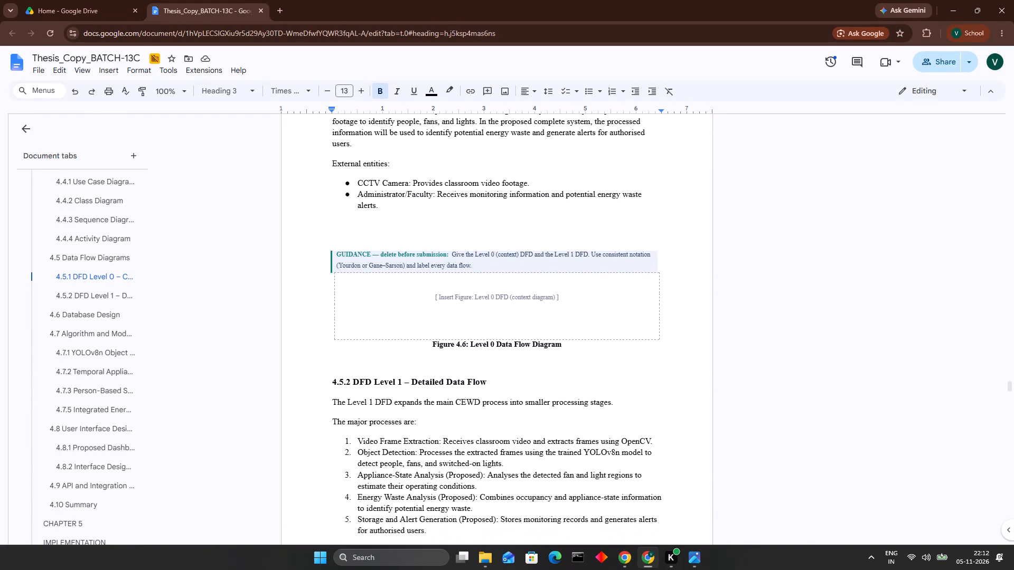
{"action": "scroll", "coordinate": [415, 337], "scroll_direction": "down", "scroll_amount": 9}
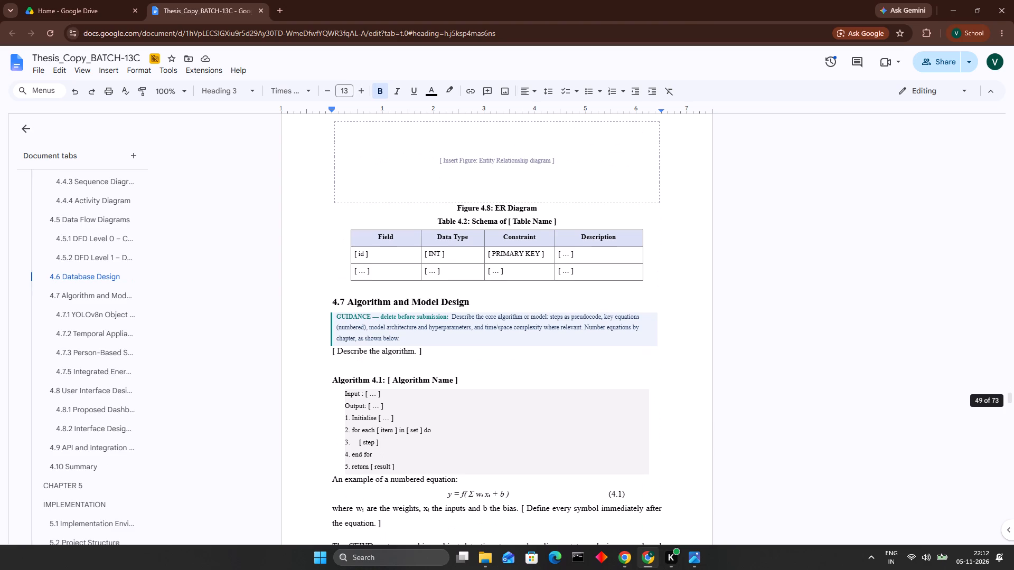
{"action": "scroll", "coordinate": [78, 252], "scroll_direction": "up", "scroll_amount": 1}
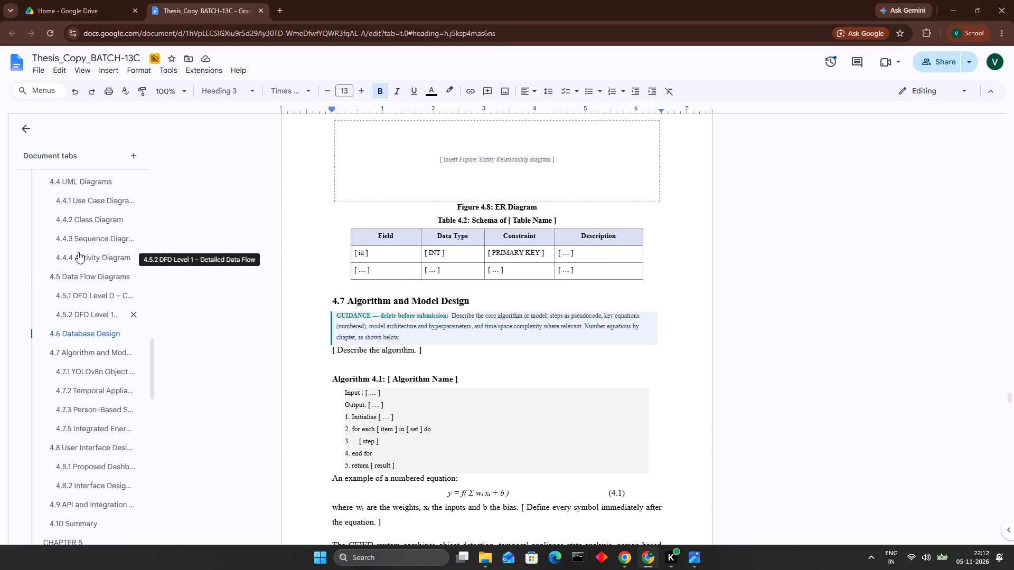
{"action": "left_click", "coordinate": [81, 224]}
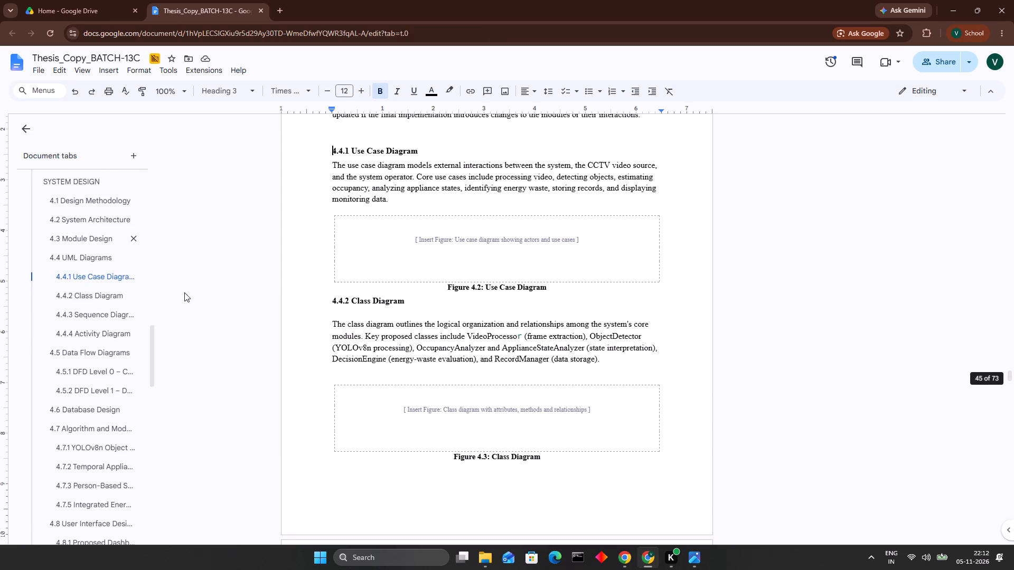
{"action": "scroll", "coordinate": [465, 344], "scroll_direction": "up", "scroll_amount": 1}
{"action": "left_click", "coordinate": [436, 287]}
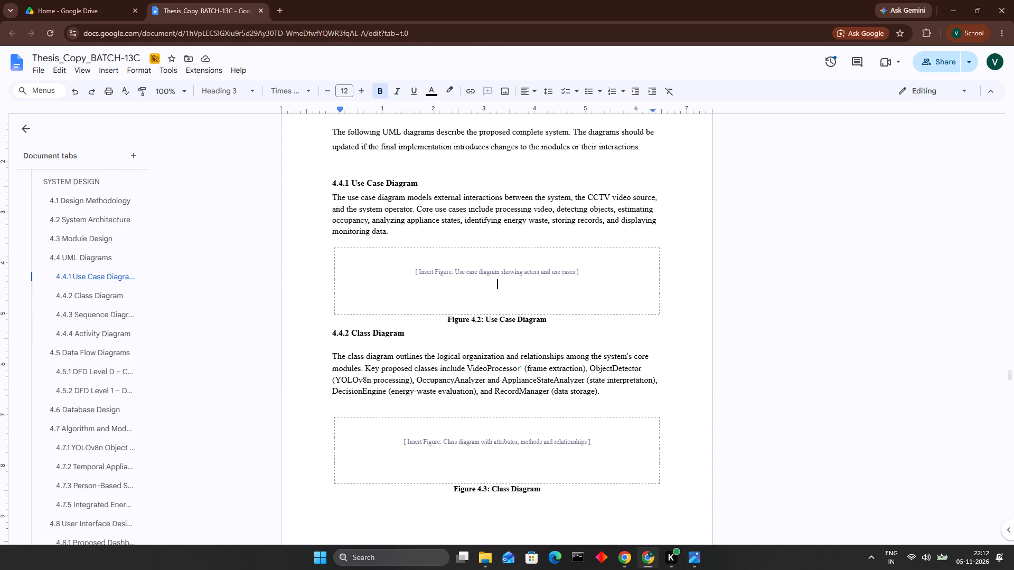
{"action": "key", "text": "ctrl+v"}
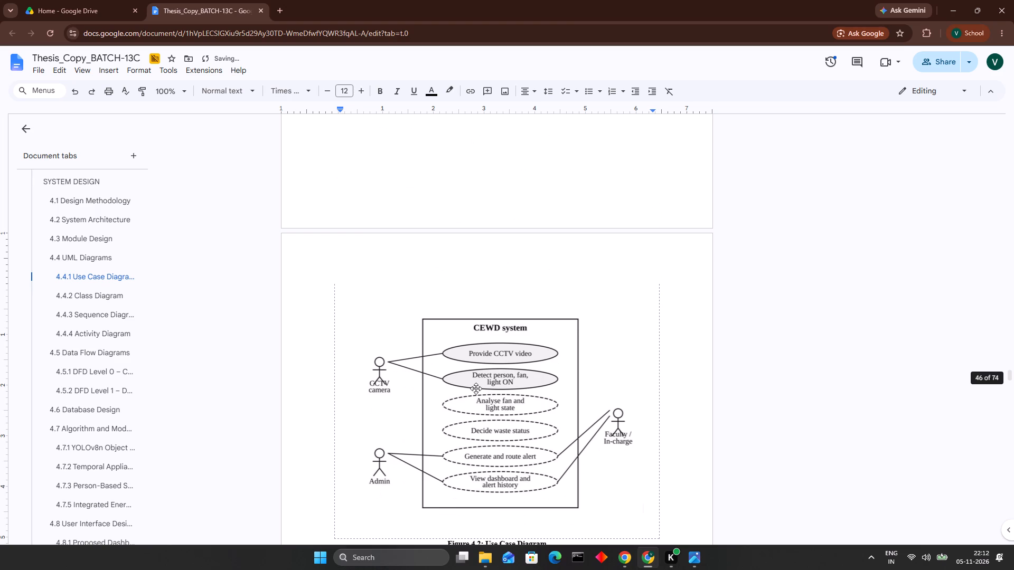
{"action": "left_click", "coordinate": [476, 388]}
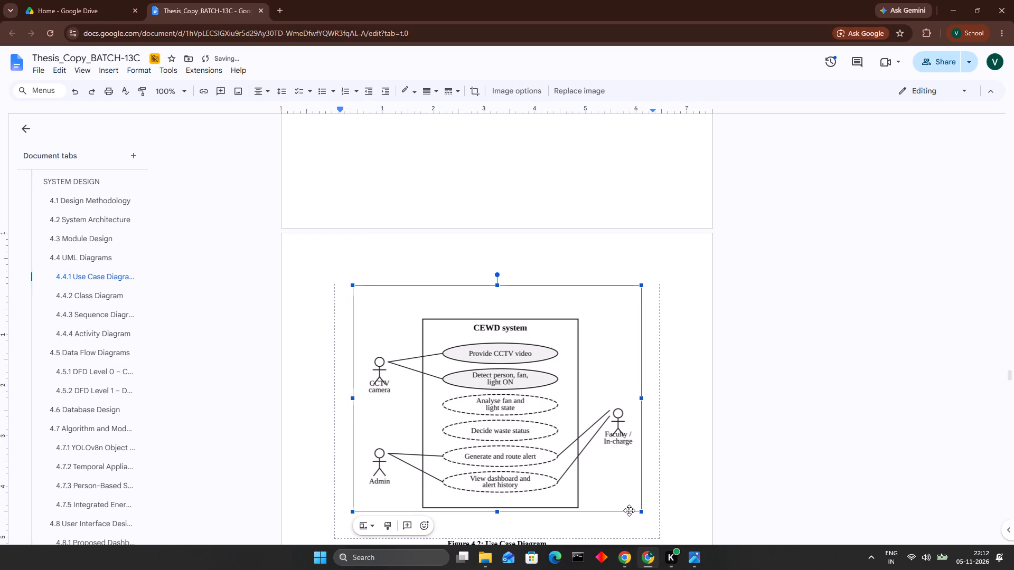
Delete the placeholder text "[ Insert Figure: Use case diagram showing actors and use cases ]" above the pasted diagram in section 4.4.1.
{"action": "scroll", "coordinate": [629, 510], "scroll_direction": "up", "scroll_amount": 3}
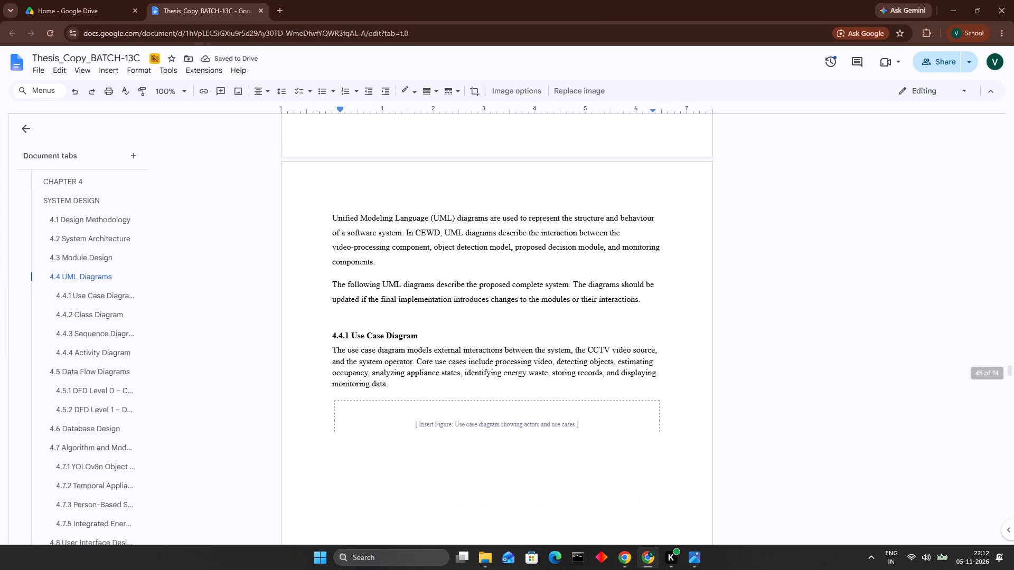
{"action": "left_click", "coordinate": [607, 433]}
{"action": "key", "text": "BackSpace"}
{"action": "key", "text": "BackSpace"}
{"action": "key", "text": "BackSpace"}
{"action": "key", "text": "BackSpace"}
{"action": "key", "text": "BackSpace"}
{"action": "key", "text": "BackSpace"}
{"action": "key", "text": "BackSpace"}
{"action": "key", "text": "BackSpace"}
{"action": "key", "text": "BackSpace"}
{"action": "key", "text": "BackSpace"}
{"action": "key", "text": "BackSpace"}
{"action": "key", "text": "BackSpace"}
{"action": "key", "text": "BackSpace"}
{"action": "key", "text": "BackSpace"}
{"action": "key", "text": "BackSpace"}
{"action": "key", "text": "BackSpace"}
{"action": "key", "text": "BackSpace"}
{"action": "key", "text": "BackSpace"}
{"action": "key", "text": "BackSpace"}
{"action": "key", "text": "BackSpace"}
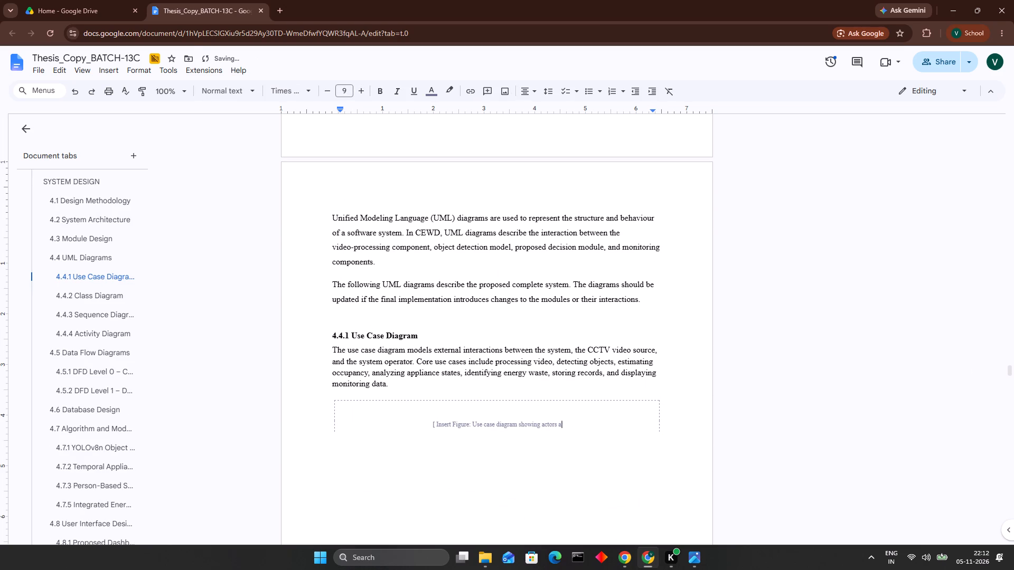
{"action": "key", "text": "BackSpace"}
{"action": "key", "text": "BackSpace"}
{"action": "key", "text": "BackSpace"}
{"action": "key", "text": "BackSpace"}
{"action": "key", "text": "BackSpace"}
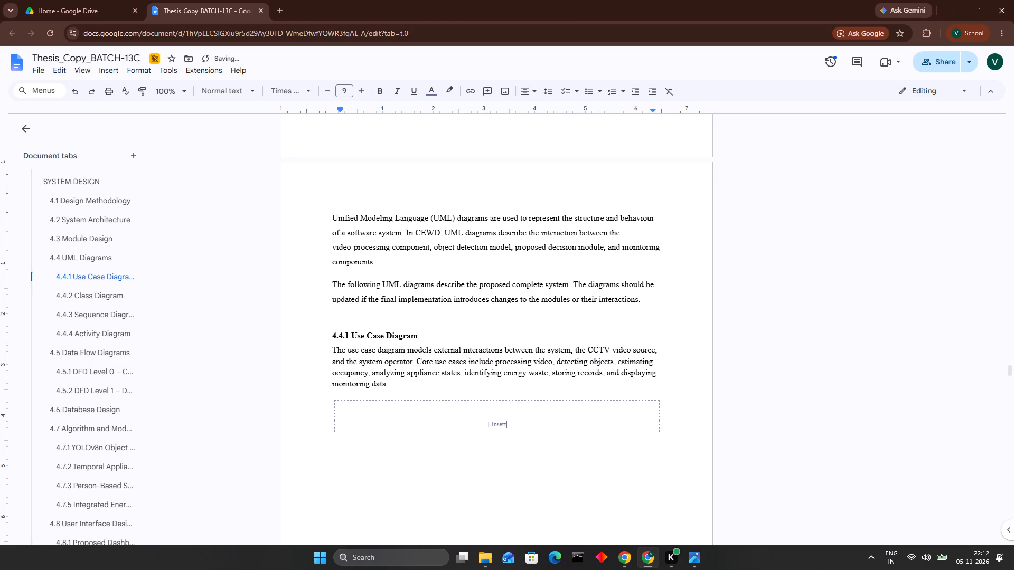
{"action": "key", "text": "BackSpace"}
{"action": "key", "text": "BackSpace"}
{"action": "key", "text": "BackSpace"}
{"action": "key", "text": "BackSpace"}
{"action": "key", "text": "BackSpace"}
{"action": "key", "text": "BackSpace"}
{"action": "key", "text": "BackSpace"}
{"action": "key", "text": "BackSpace"}
{"action": "key", "text": "BackSpace"}
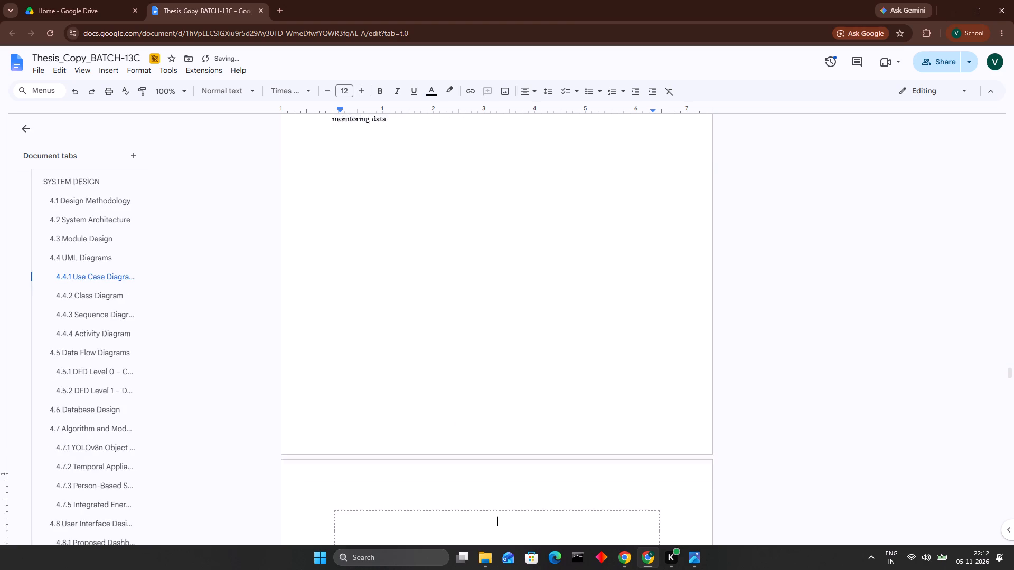
Scale the pasted CEWD use case diagram down slightly within its Figure 4.2 box.
{"action": "scroll", "coordinate": [607, 433], "scroll_direction": "up", "scroll_amount": 1}
{"action": "scroll", "coordinate": [607, 433], "scroll_direction": "down", "scroll_amount": 3}
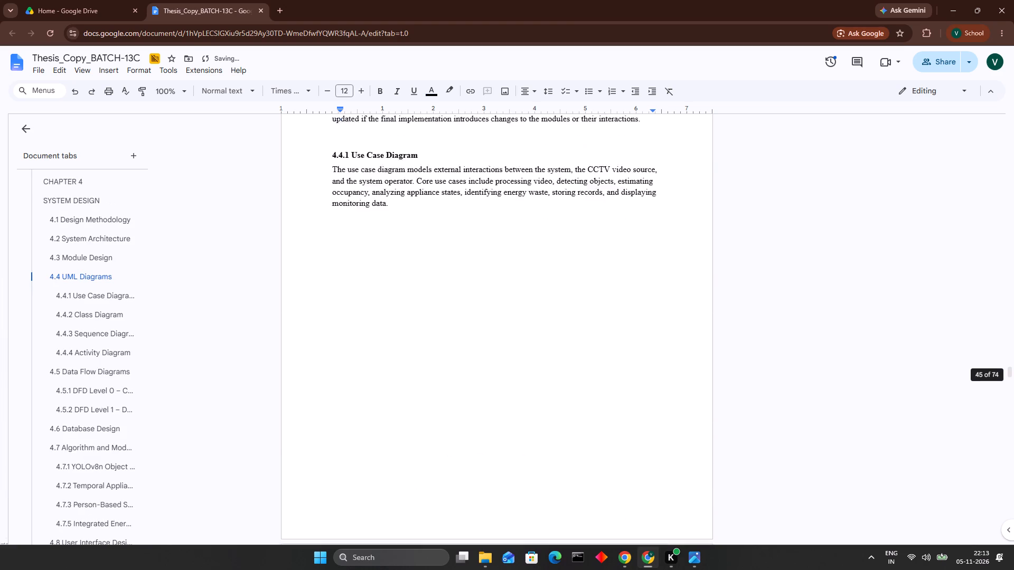
{"action": "scroll", "coordinate": [607, 433], "scroll_direction": "down", "scroll_amount": 4}
{"action": "scroll", "coordinate": [642, 310], "scroll_direction": "up", "scroll_amount": 2}
{"action": "left_click", "coordinate": [530, 311]}
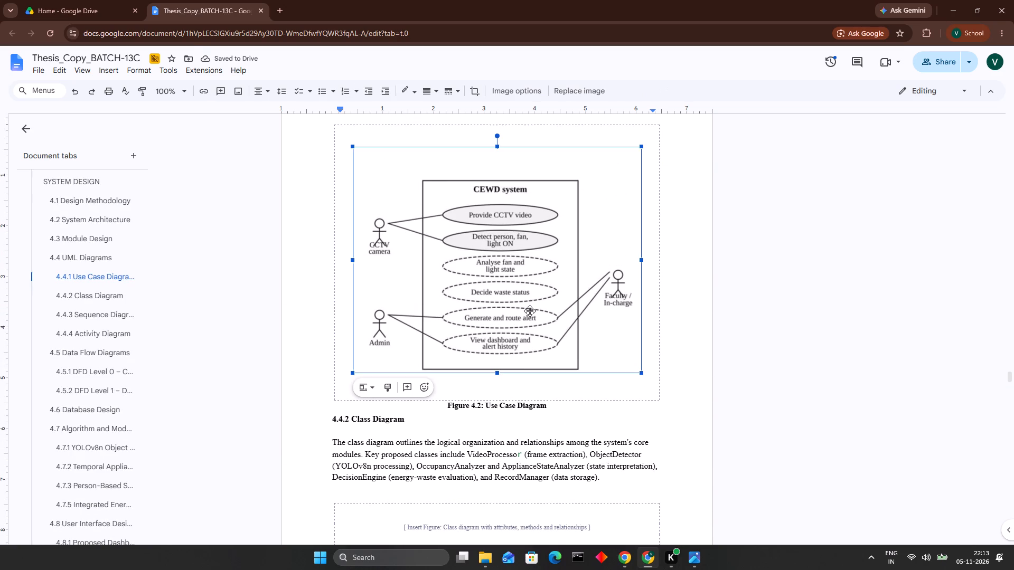
{"action": "left_click_drag", "start_coordinate": [641, 374], "coordinate": [632, 377]}
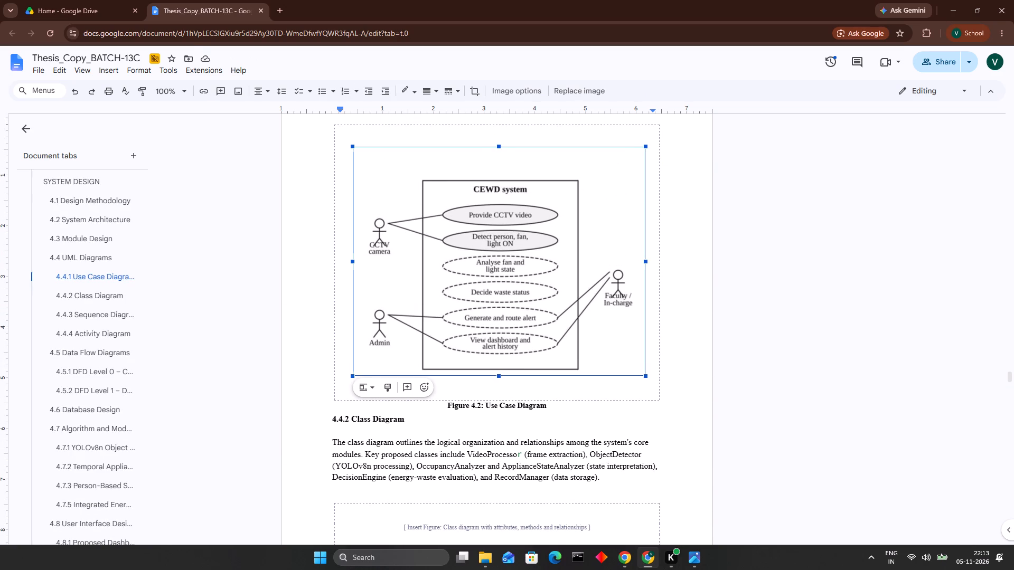
{"action": "left_click_drag", "start_coordinate": [632, 377], "coordinate": [616, 366]}
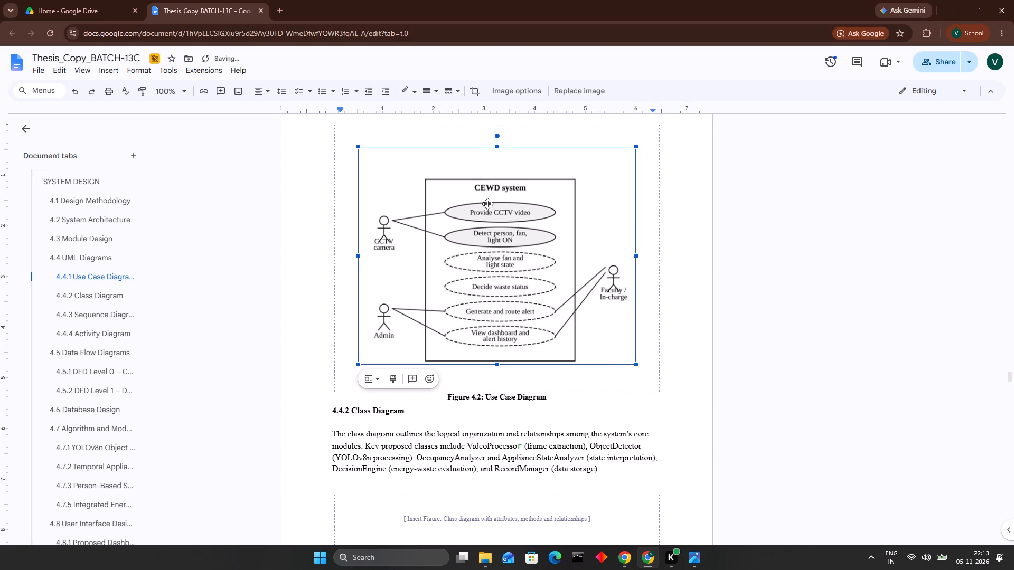
Crop the blank margins off the top, left and right sides of the use case diagram image.
{"action": "left_click", "coordinate": [448, 163]}
{"action": "double_click", "coordinate": [493, 176]}
{"action": "right_click", "coordinate": [493, 176]}
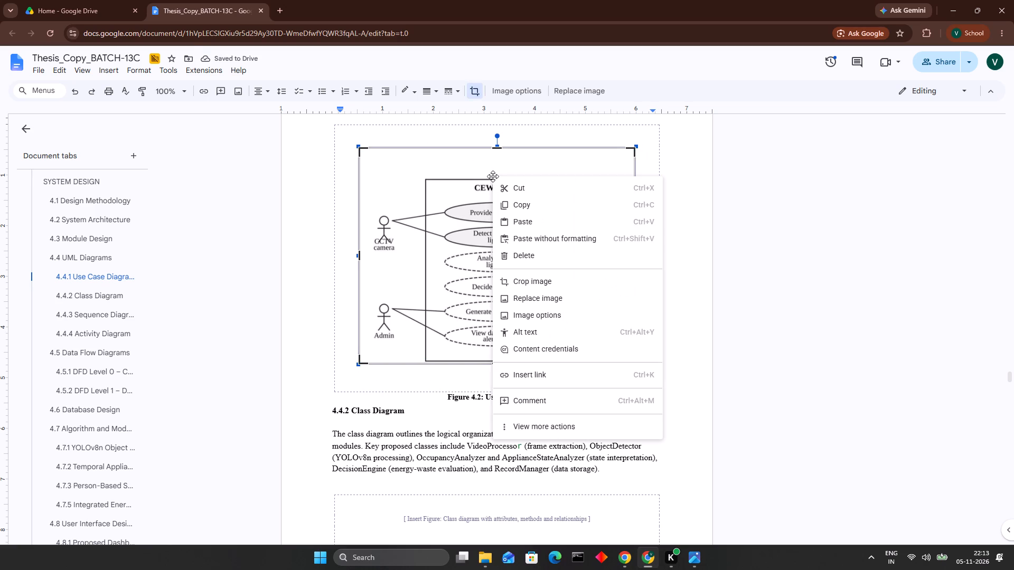
{"action": "left_click", "coordinate": [461, 172]}
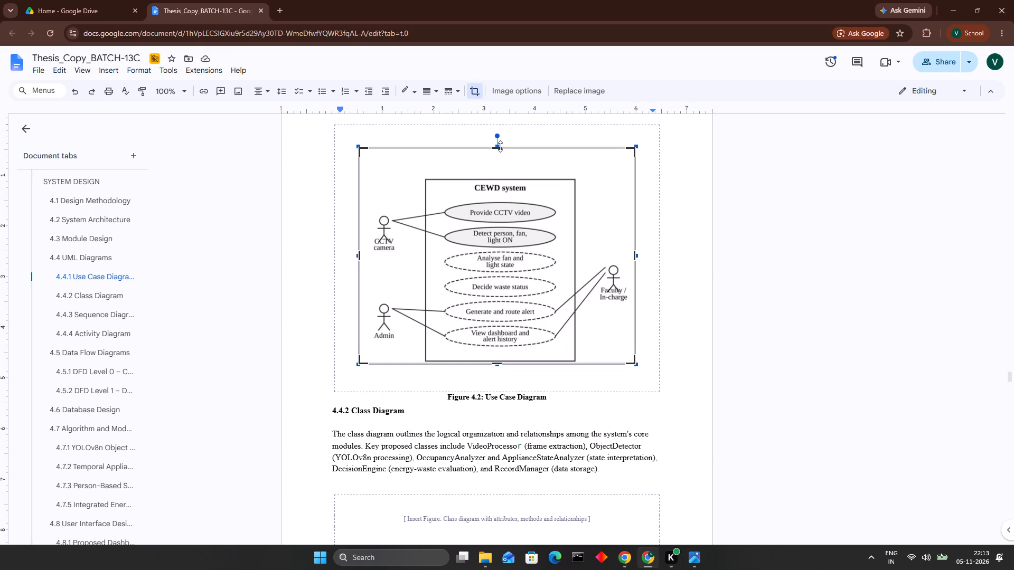
{"action": "left_click_drag", "start_coordinate": [495, 146], "coordinate": [494, 162]}
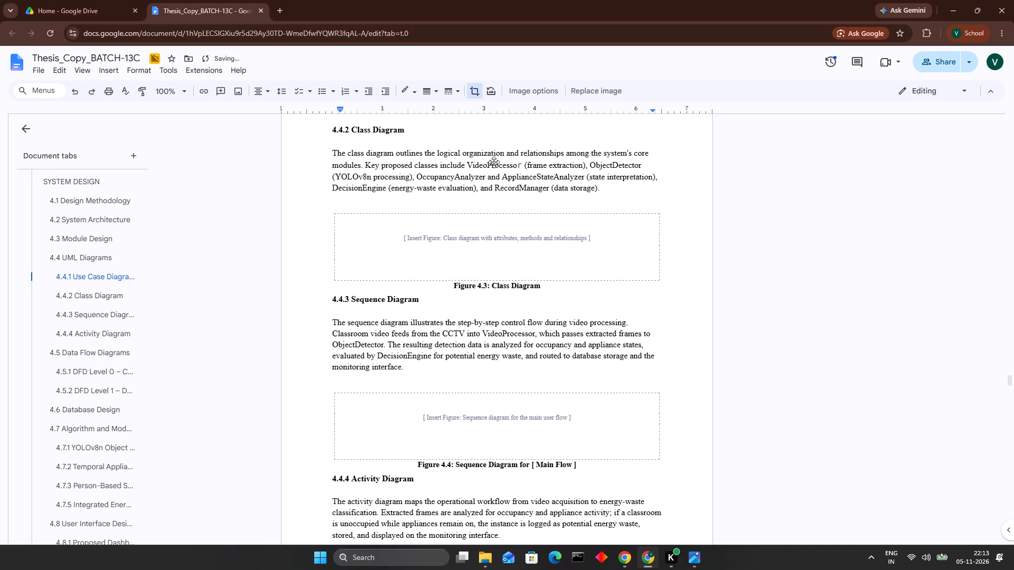
{"action": "scroll", "coordinate": [494, 162], "scroll_direction": "up", "scroll_amount": 4}
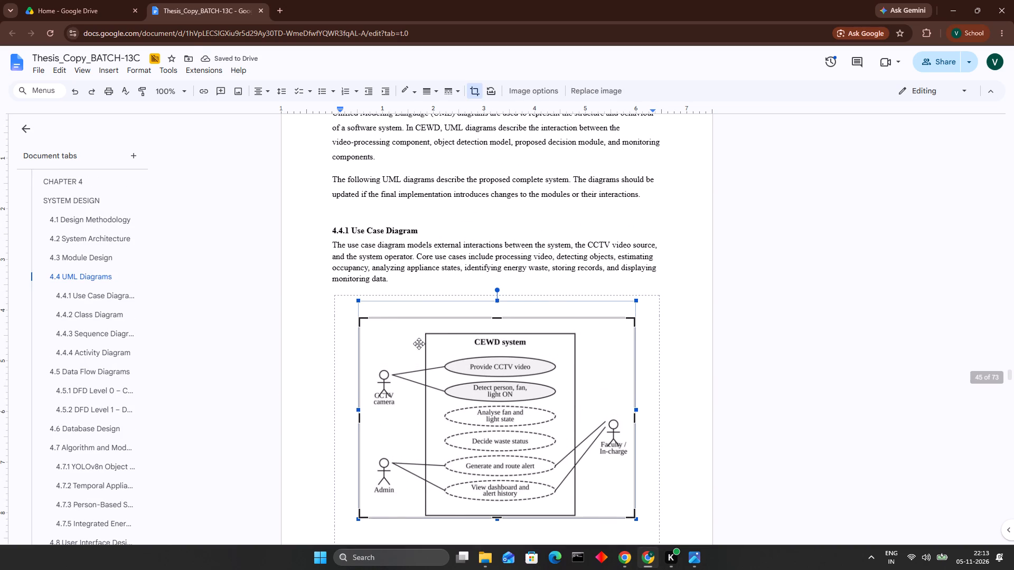
{"action": "left_click_drag", "start_coordinate": [360, 418], "coordinate": [367, 418]}
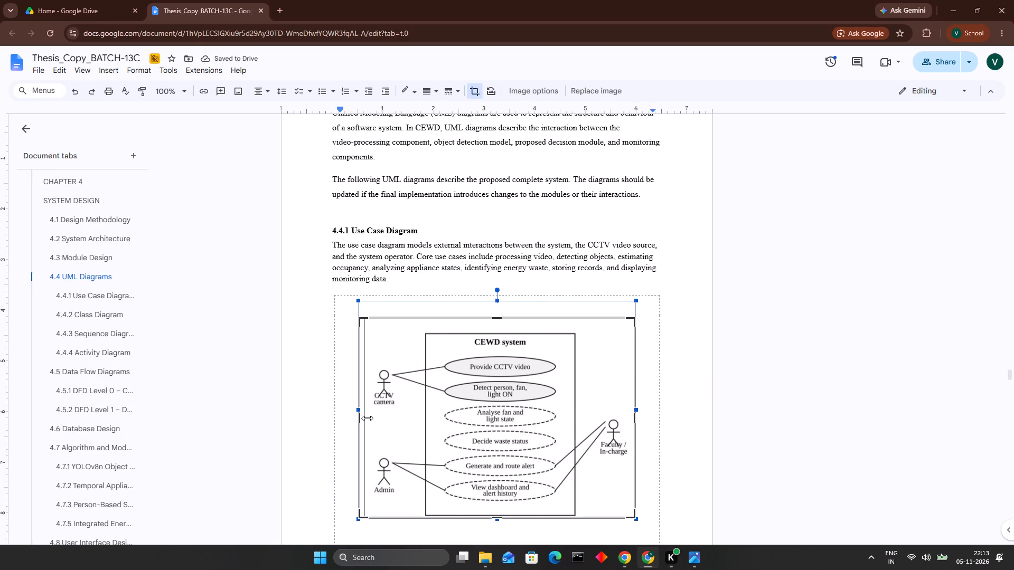
{"action": "left_click_drag", "start_coordinate": [367, 418], "coordinate": [370, 418]}
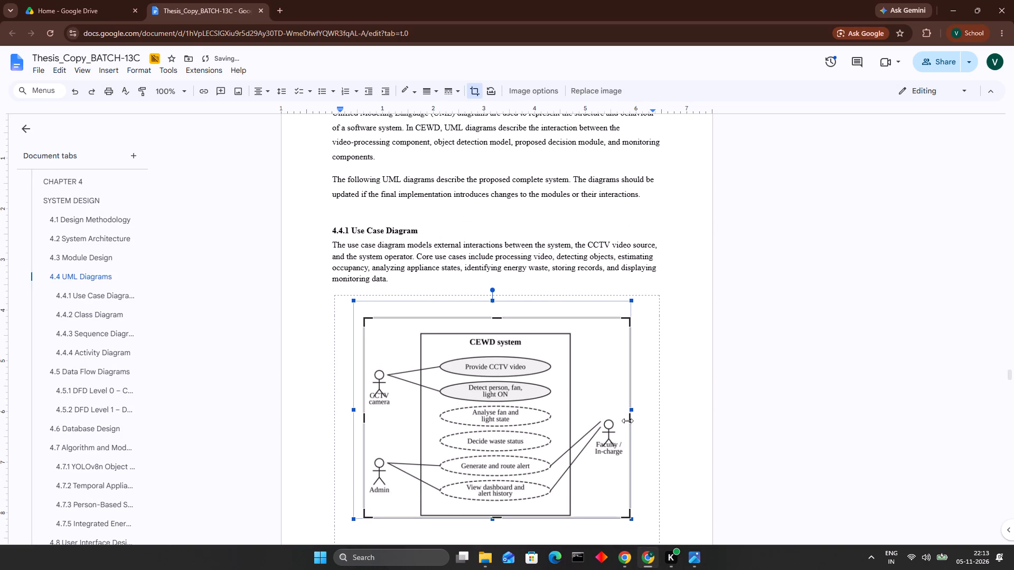
{"action": "left_click_drag", "start_coordinate": [628, 419], "coordinate": [623, 421]}
{"action": "left_click", "coordinate": [633, 519]}
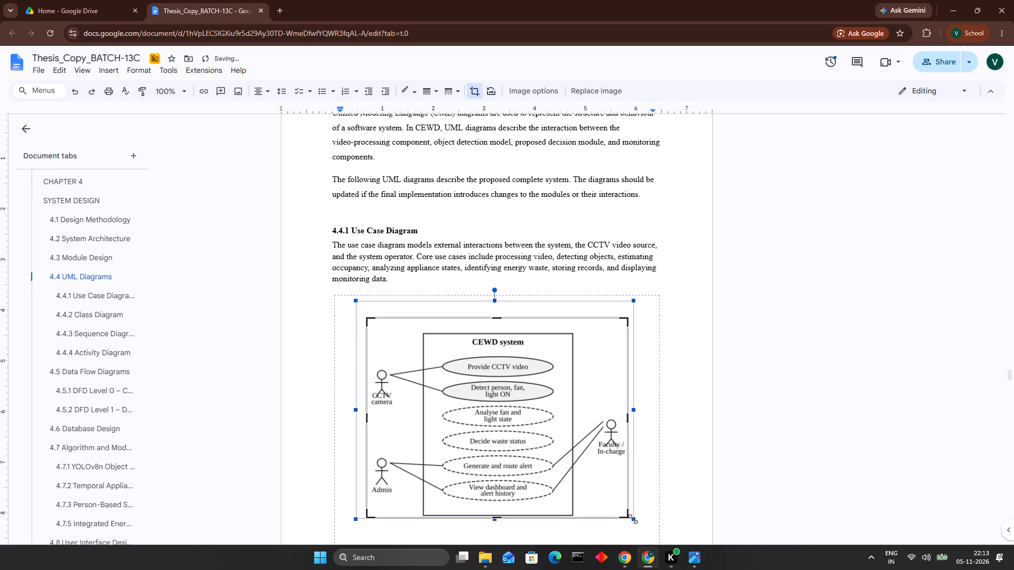
{"action": "left_click", "coordinate": [679, 446]}
Shrink the cropped use case diagram a little more, keeping its proportions, and deselect it.
{"action": "left_click", "coordinate": [560, 330]}
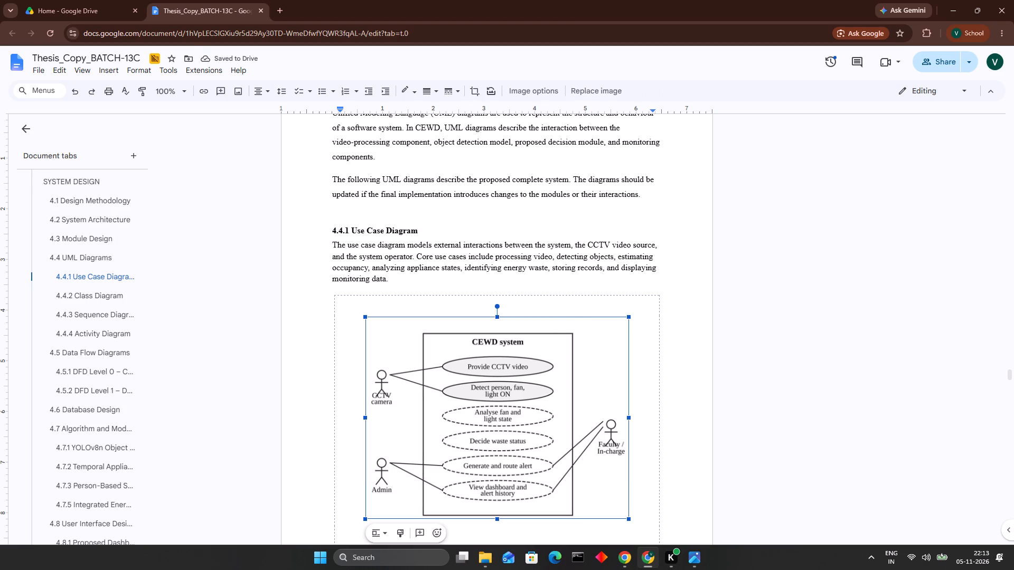
{"action": "left_click_drag", "start_coordinate": [627, 316], "coordinate": [619, 318]}
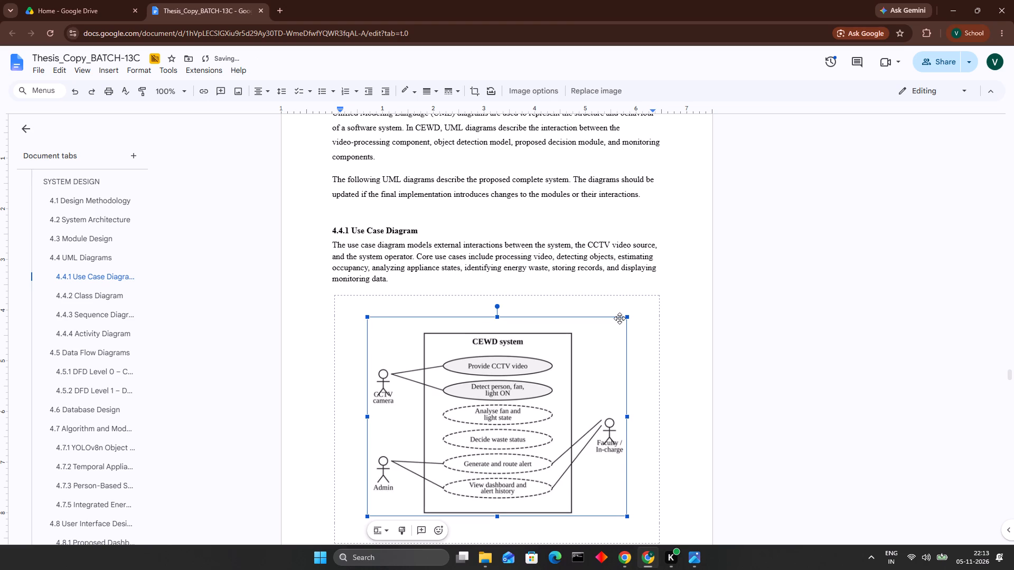
{"action": "scroll", "coordinate": [595, 400], "scroll_direction": "down", "scroll_amount": 2}
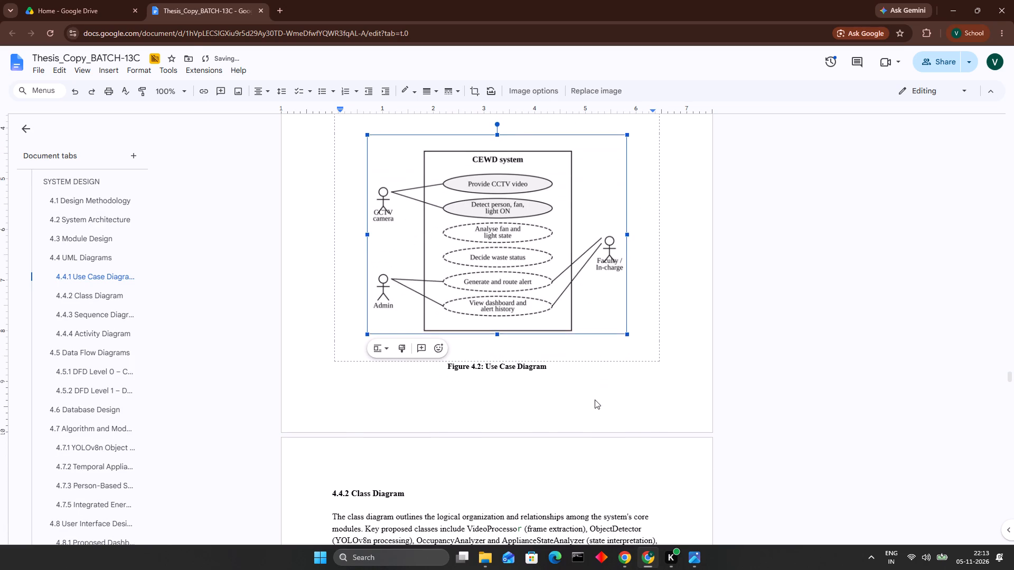
{"action": "left_click", "coordinate": [618, 397]}
Delete the placeholder text "[ Insert Figure: Class diagram with attributes, methods and relationships ]" from the Figure 4.3 box in section 4.4.2.
{"action": "scroll", "coordinate": [573, 438], "scroll_direction": "down", "scroll_amount": 3}
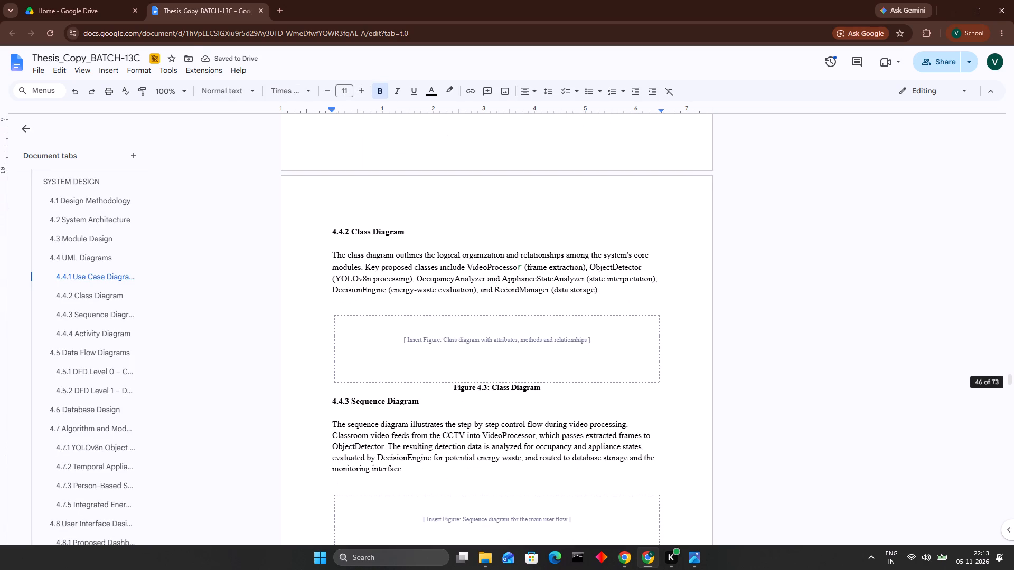
{"action": "left_click", "coordinate": [594, 349]}
{"action": "left_click_drag", "start_coordinate": [597, 343], "coordinate": [456, 338]}
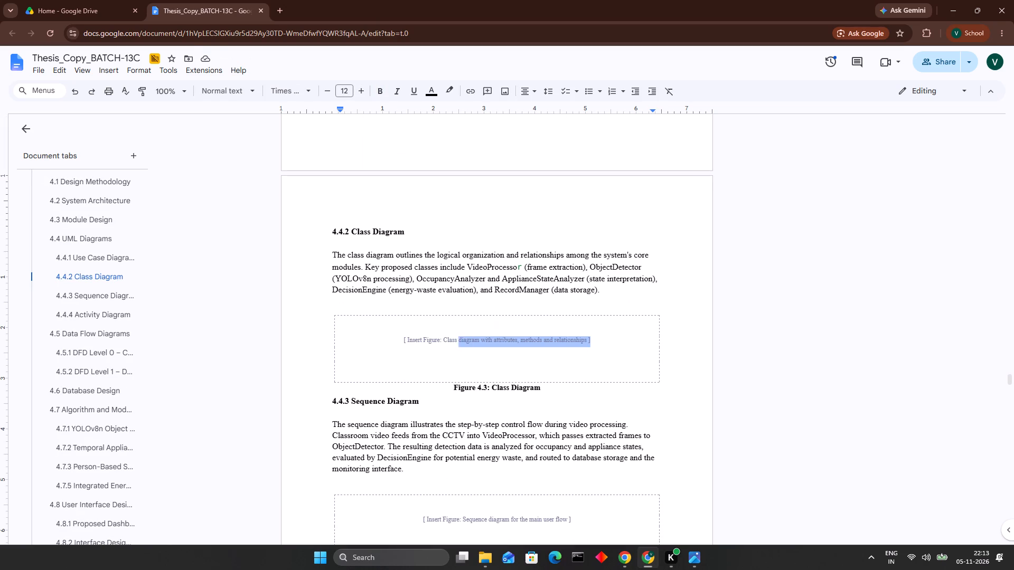
{"action": "left_click_drag", "start_coordinate": [456, 338], "coordinate": [405, 343]}
{"action": "key", "text": "BackSpace"}
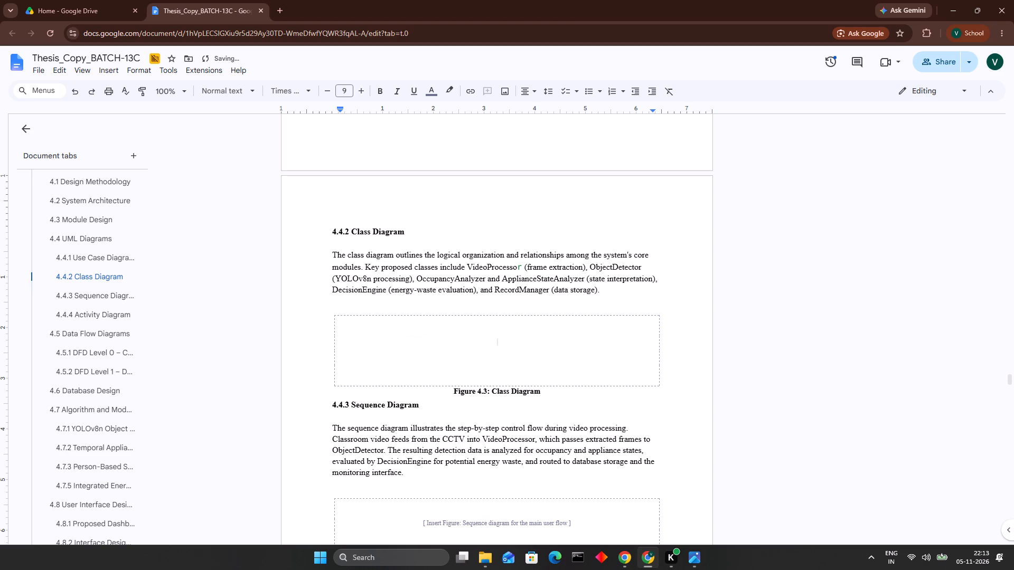
Switch back to the sheetA image in Photos and look over its lower diagrams for the next thesis figure.
{"action": "left_click", "coordinate": [487, 563]}
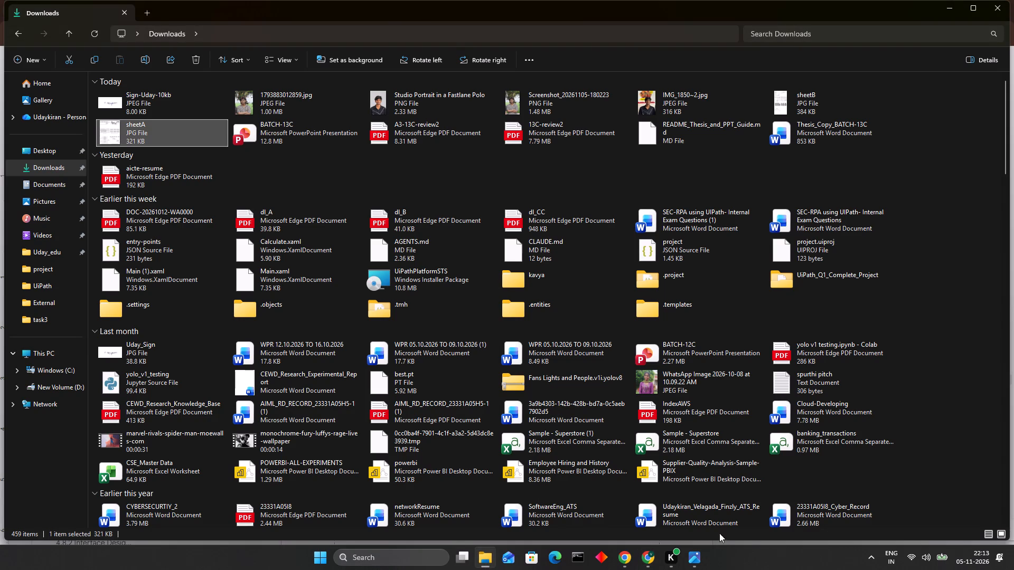
{"action": "left_click", "coordinate": [698, 565]}
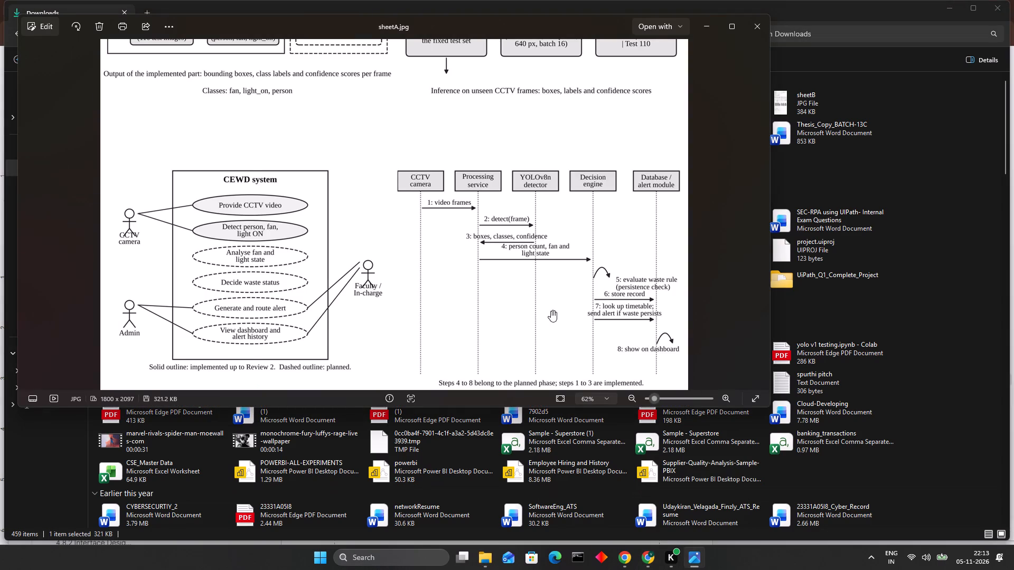
{"action": "scroll", "coordinate": [551, 310], "scroll_direction": "left", "scroll_amount": 1}
{"action": "scroll", "coordinate": [551, 310], "scroll_direction": "right", "scroll_amount": 1}
{"action": "scroll", "coordinate": [551, 310], "scroll_direction": "down", "scroll_amount": 2, "text": "ctrl"}
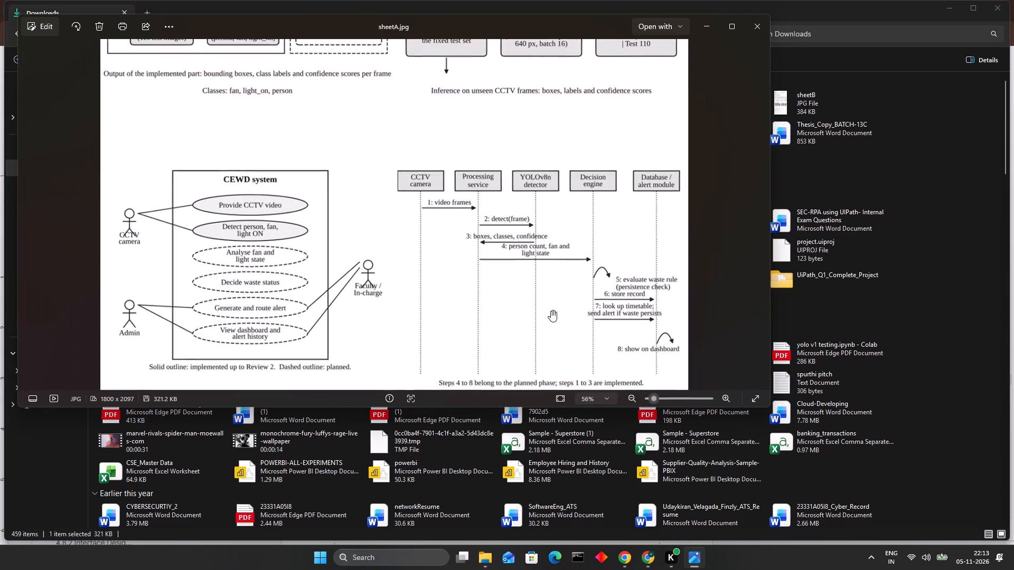
{"action": "scroll", "coordinate": [551, 310], "scroll_direction": "down", "scroll_amount": 1, "text": "ctrl"}
{"action": "scroll", "coordinate": [551, 310], "scroll_direction": "up", "scroll_amount": 1}
{"action": "right_click", "coordinate": [551, 310]}
{"action": "scroll", "coordinate": [551, 310], "scroll_direction": "down", "scroll_amount": 2, "text": "ctrl"}
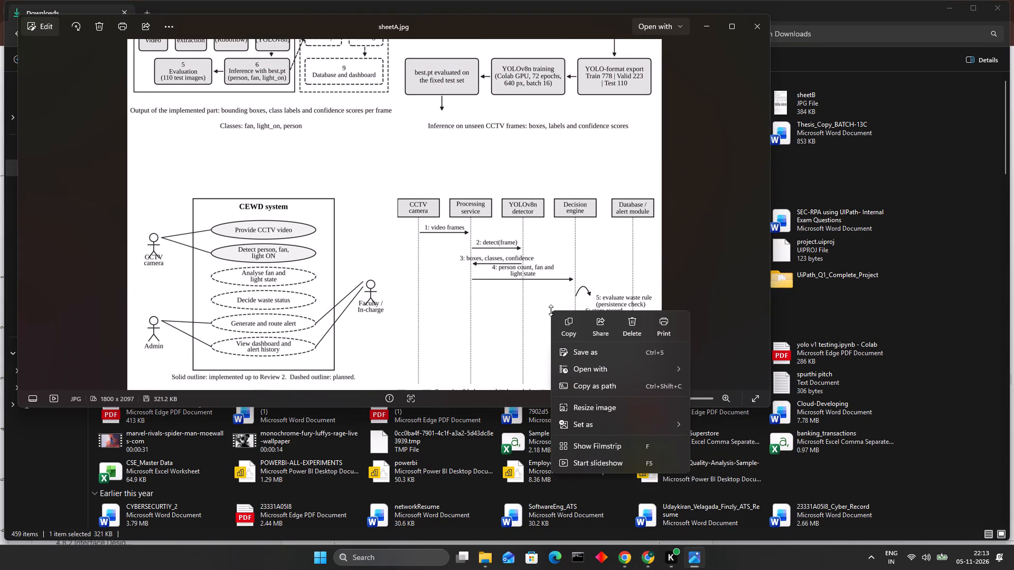
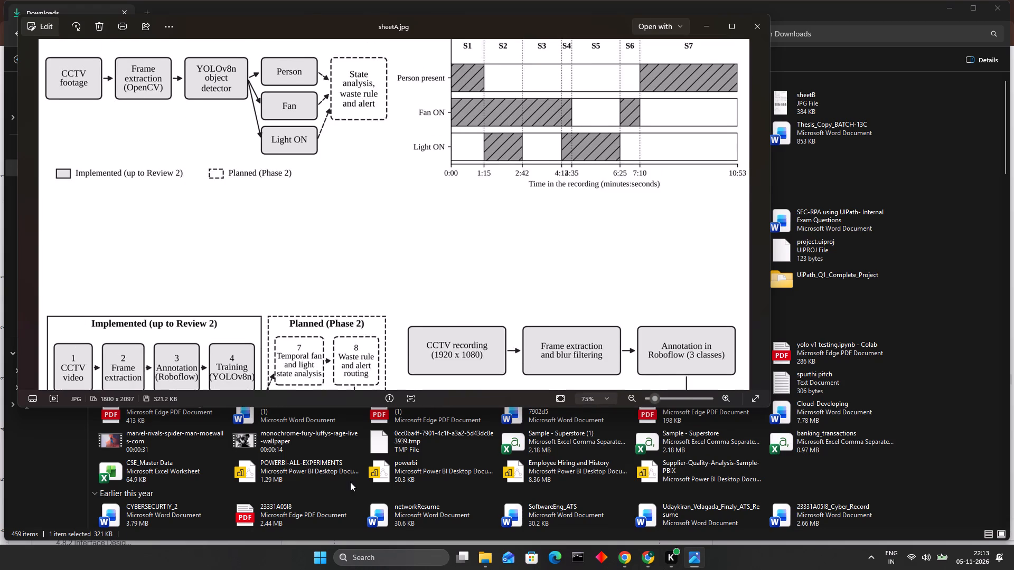
Find the sequence diagram in the sheetA image and capture a screenshot of it, from the CCTV camera box to the database lifeline.
{"action": "left_click_drag", "start_coordinate": [350, 482], "coordinate": [560, 221]}
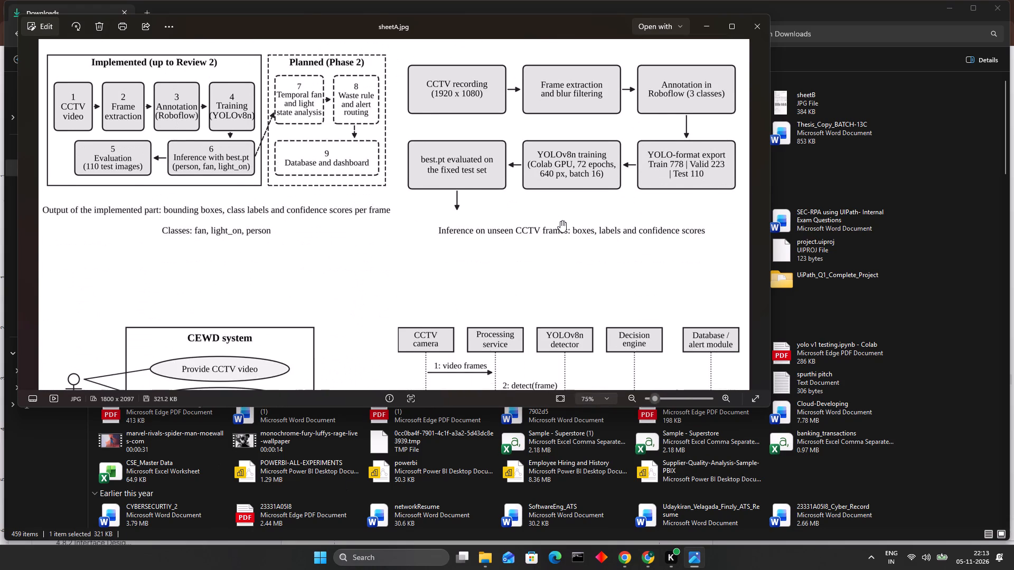
{"action": "left_click_drag", "start_coordinate": [560, 221], "coordinate": [538, 270]}
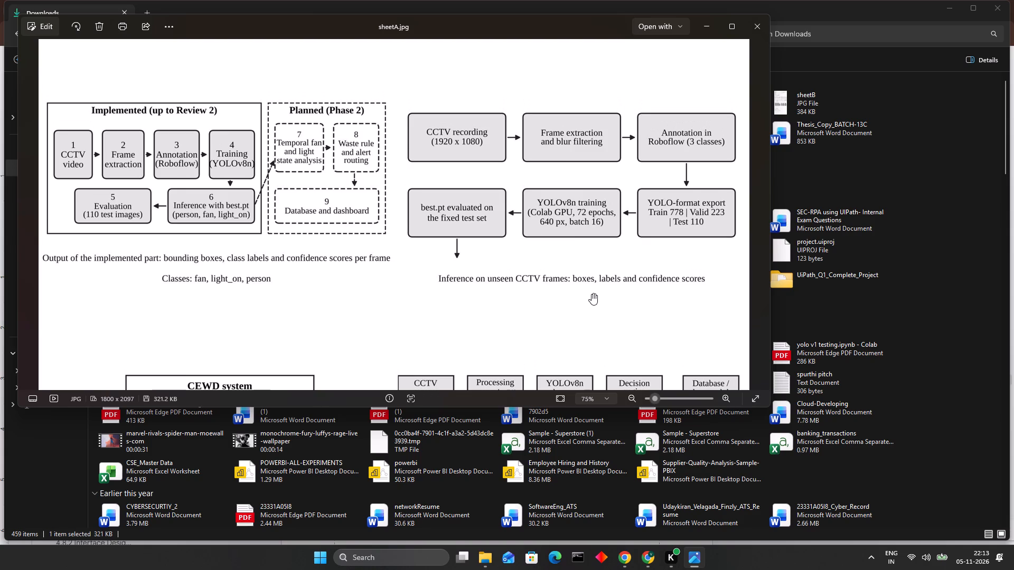
{"action": "left_click_drag", "start_coordinate": [619, 269], "coordinate": [635, 151]}
{"action": "left_click_drag", "start_coordinate": [643, 220], "coordinate": [601, 221]}
{"action": "left_click_drag", "start_coordinate": [601, 221], "coordinate": [647, 82]}
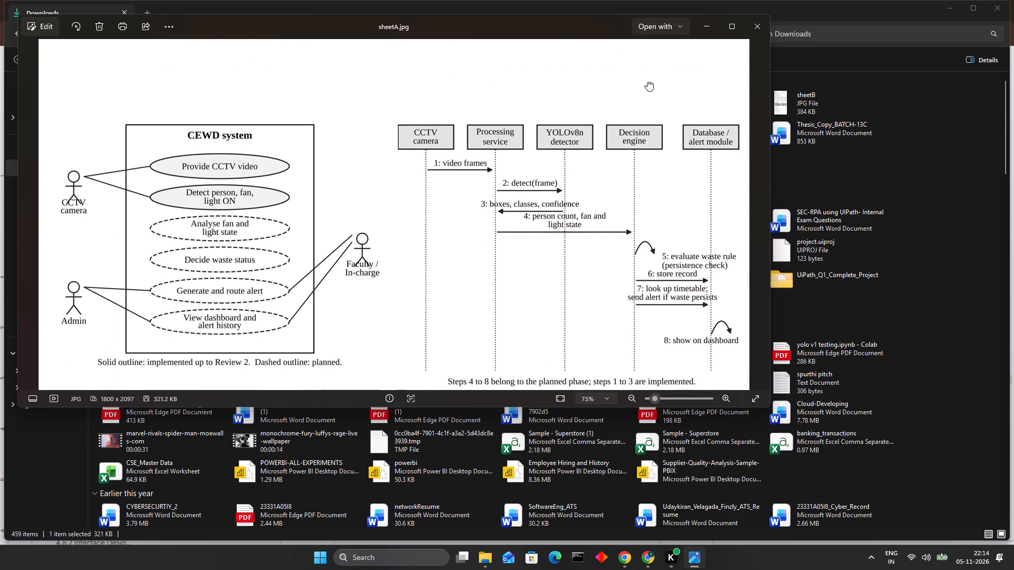
{"action": "left_click_drag", "start_coordinate": [647, 82], "coordinate": [658, 49]}
{"action": "left_click_drag", "start_coordinate": [608, 200], "coordinate": [616, 165]}
{"action": "left_click_drag", "start_coordinate": [644, 221], "coordinate": [584, 207]}
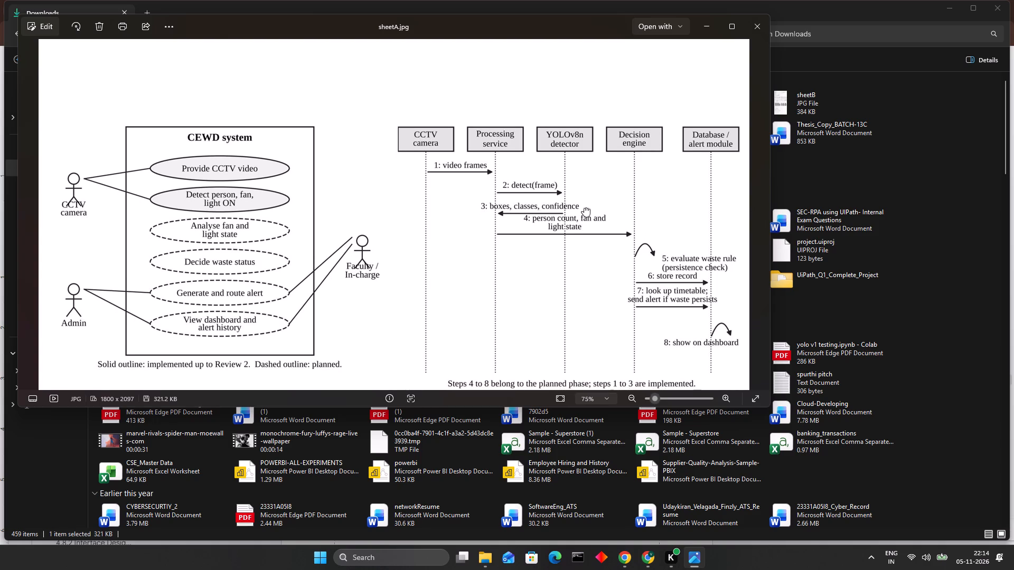
{"action": "left_click_drag", "start_coordinate": [584, 207], "coordinate": [581, 199]}
{"action": "key", "text": "Print"}
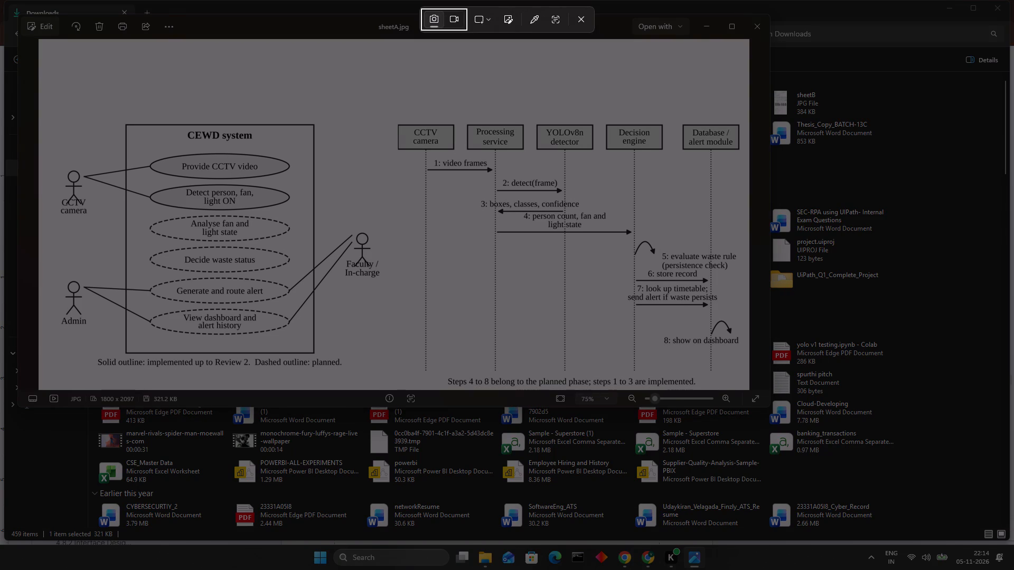
{"action": "left_click_drag", "start_coordinate": [387, 107], "coordinate": [393, 220]}
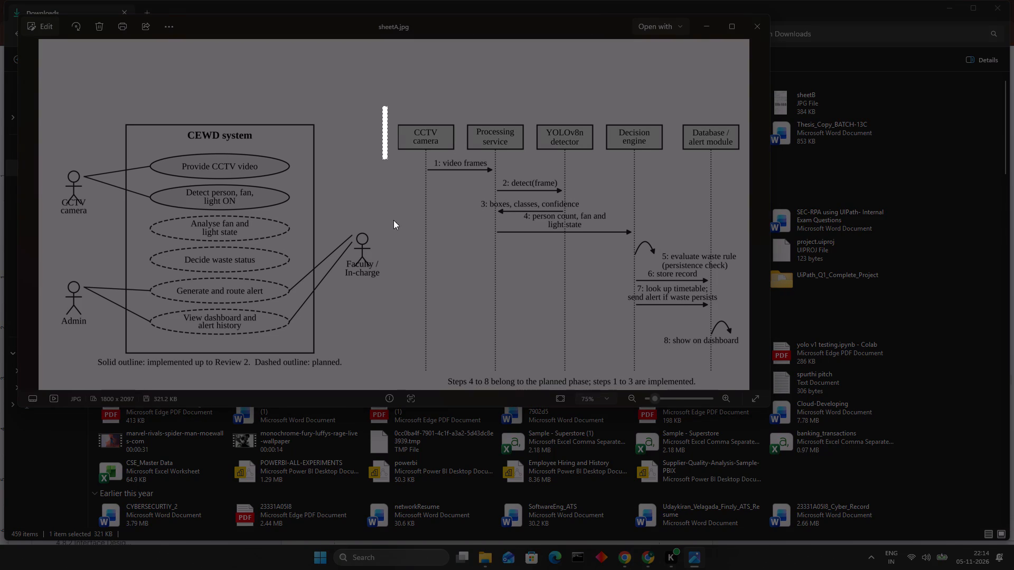
{"action": "left_click_drag", "start_coordinate": [393, 220], "coordinate": [756, 375]}
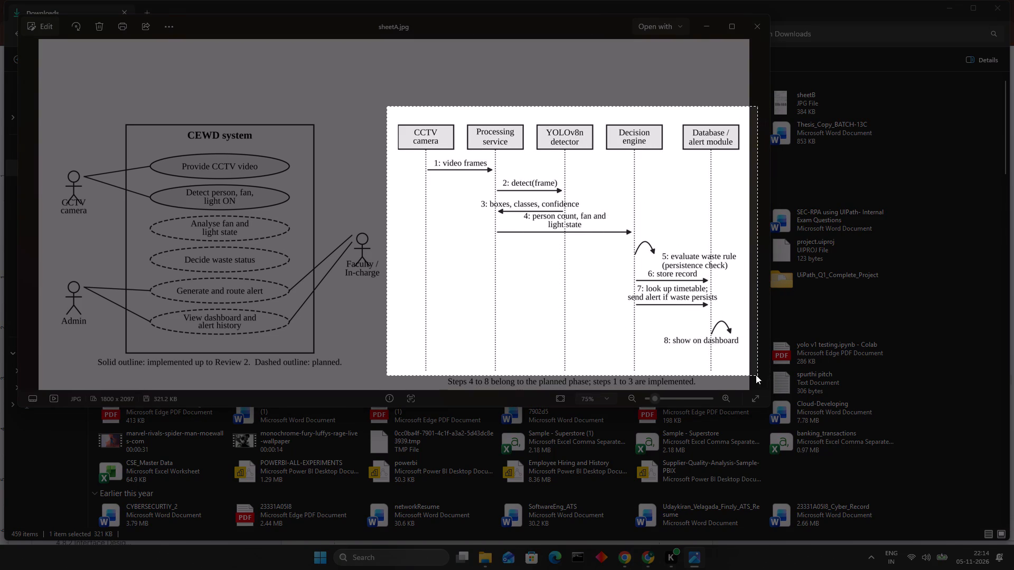
{"action": "left_click_drag", "start_coordinate": [756, 375], "coordinate": [747, 374]}
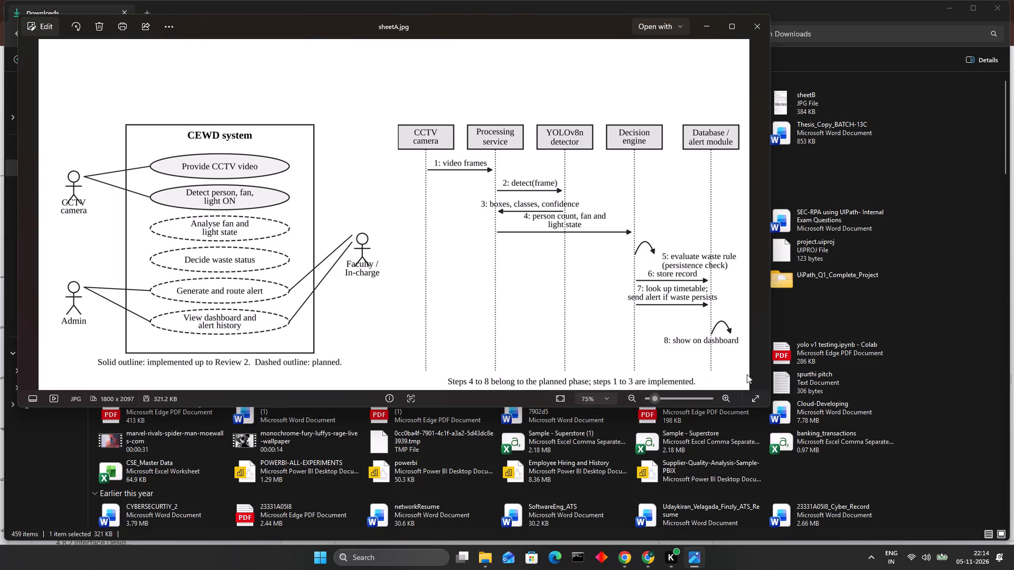
Look over the rest of sheetA and the diagrams in the sheetB image for a class diagram.
{"action": "scroll", "coordinate": [596, 273], "scroll_direction": "up", "scroll_amount": 1}
{"action": "scroll", "coordinate": [596, 273], "scroll_direction": "down", "scroll_amount": 11, "text": "ctrl"}
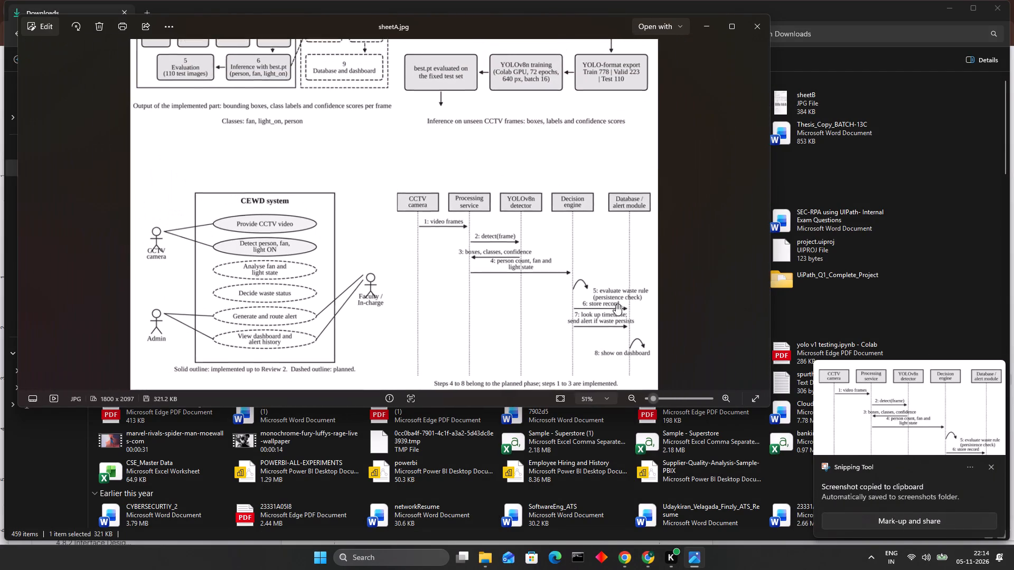
{"action": "key", "text": "Left"}
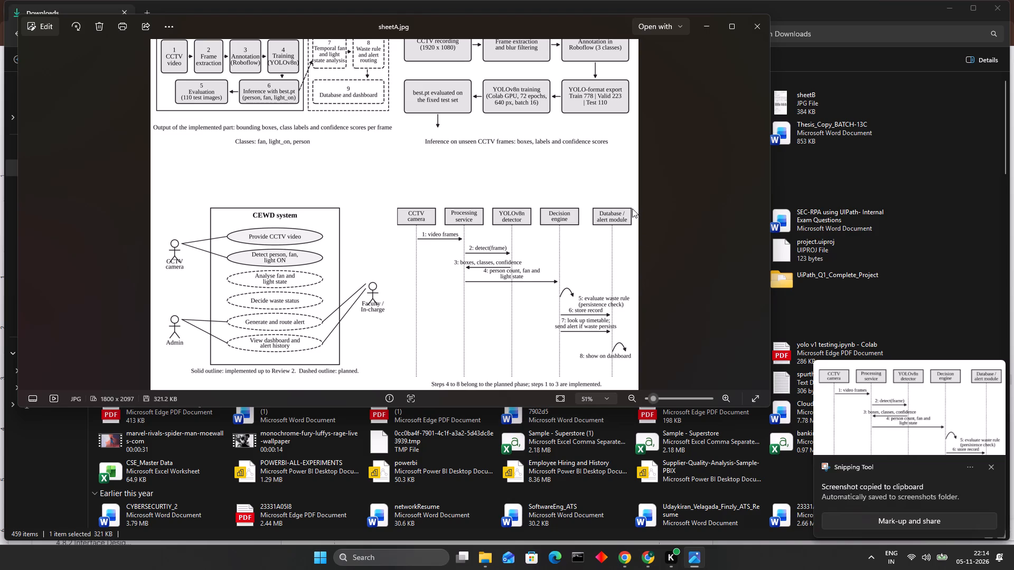
{"action": "scroll", "coordinate": [419, 193], "scroll_direction": "up", "scroll_amount": 3, "text": "ctrl"}
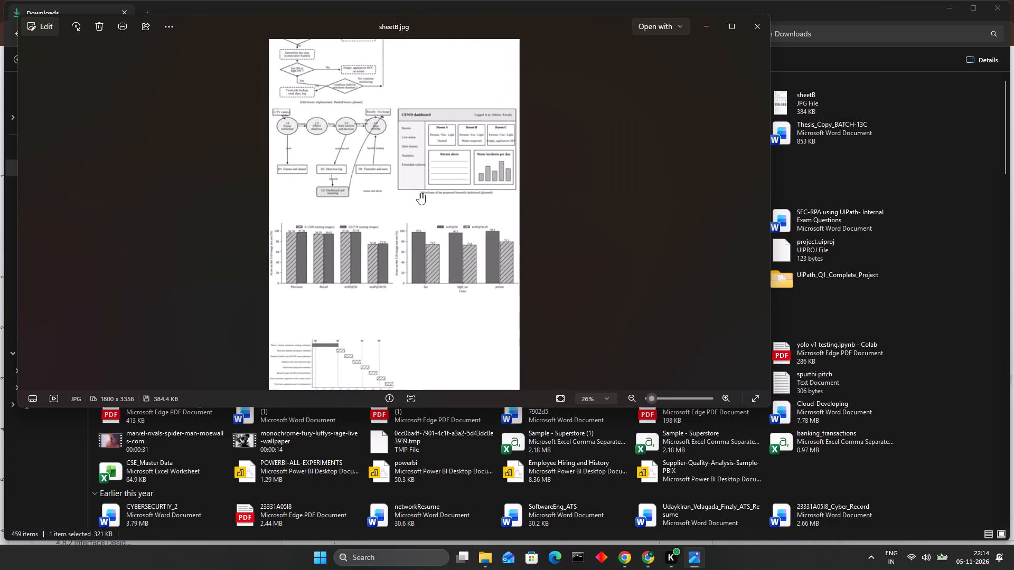
{"action": "scroll", "coordinate": [419, 193], "scroll_direction": "up", "scroll_amount": 8, "text": "ctrl"}
{"action": "left_click_drag", "start_coordinate": [362, 156], "coordinate": [391, 277]}
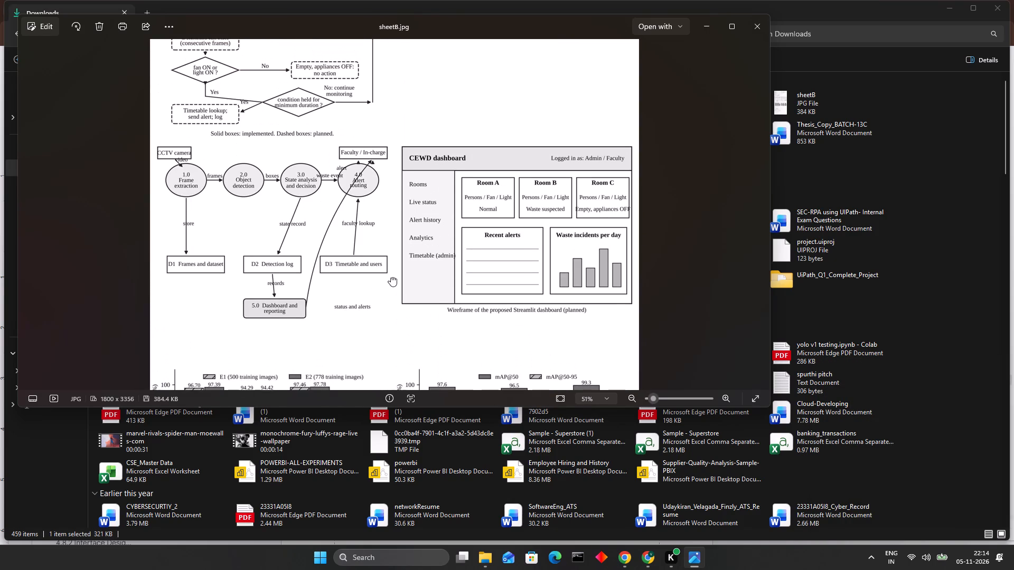
{"action": "left_click_drag", "start_coordinate": [391, 277], "coordinate": [353, 459]}
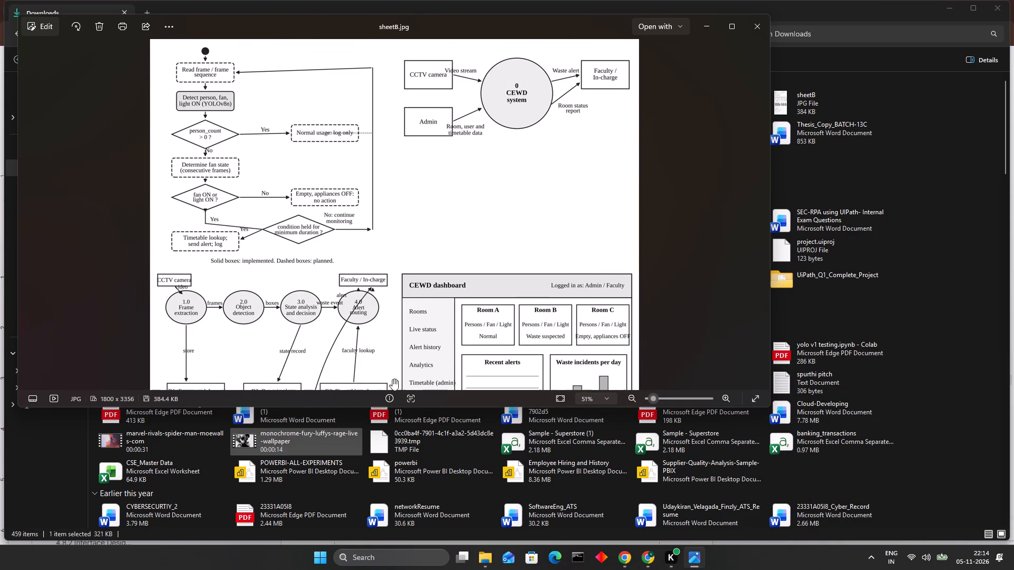
{"action": "left_click_drag", "start_coordinate": [471, 205], "coordinate": [478, 232]}
{"action": "left_click_drag", "start_coordinate": [475, 243], "coordinate": [467, 262]}
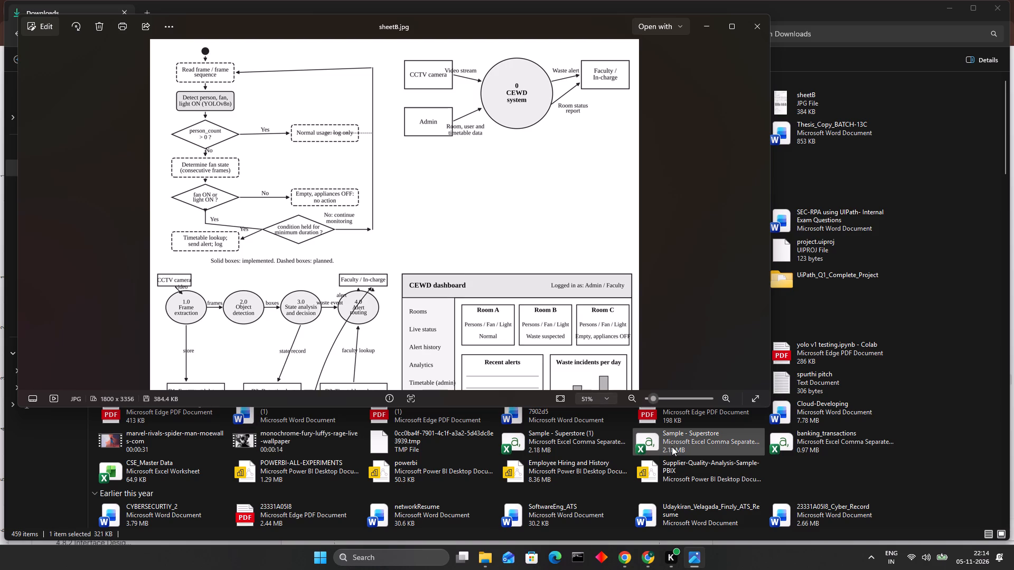
In the thesis document, replace the placeholder text in the Figure 4.4 box of section 4.4.3 with the captured sequence diagram.
{"action": "left_click", "coordinate": [645, 558]}
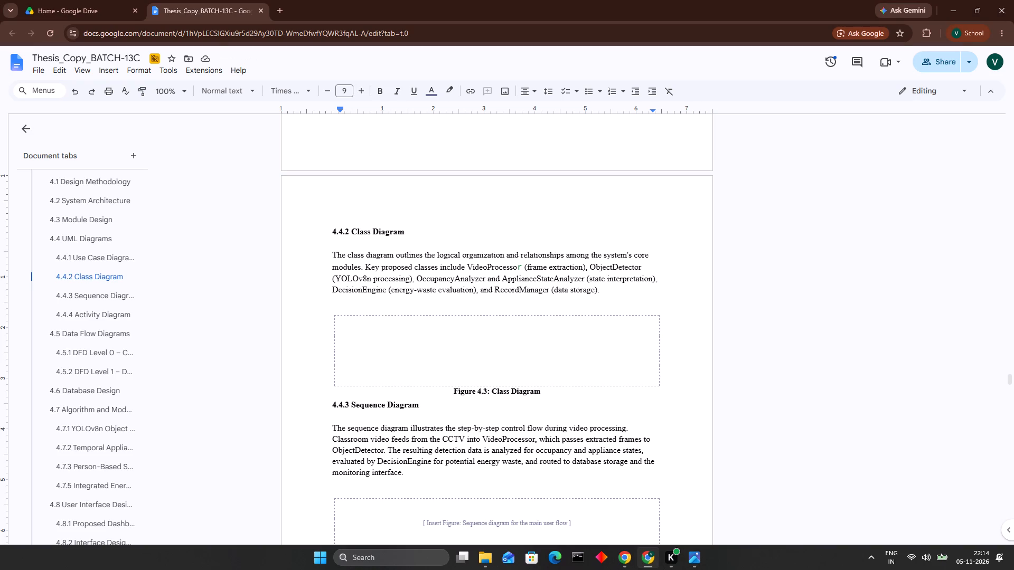
{"action": "scroll", "coordinate": [535, 351], "scroll_direction": "up", "scroll_amount": 6}
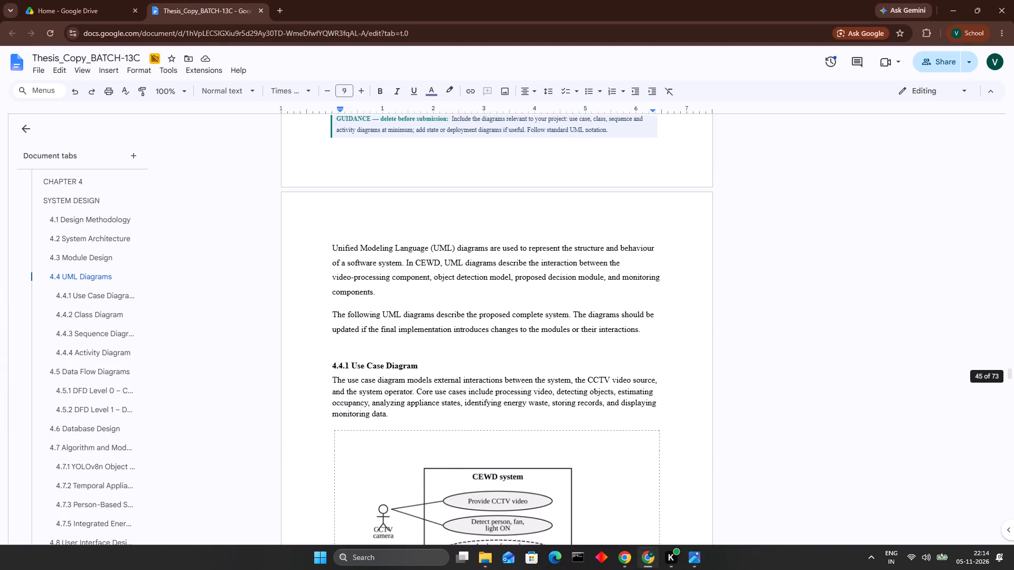
{"action": "scroll", "coordinate": [535, 351], "scroll_direction": "down", "scroll_amount": 6}
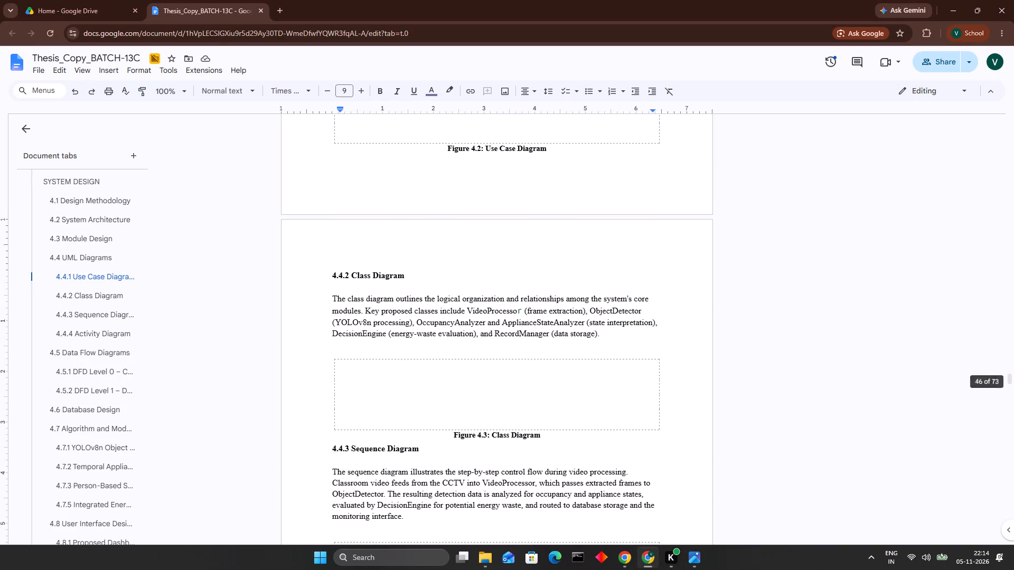
{"action": "scroll", "coordinate": [501, 386], "scroll_direction": "down", "scroll_amount": 3}
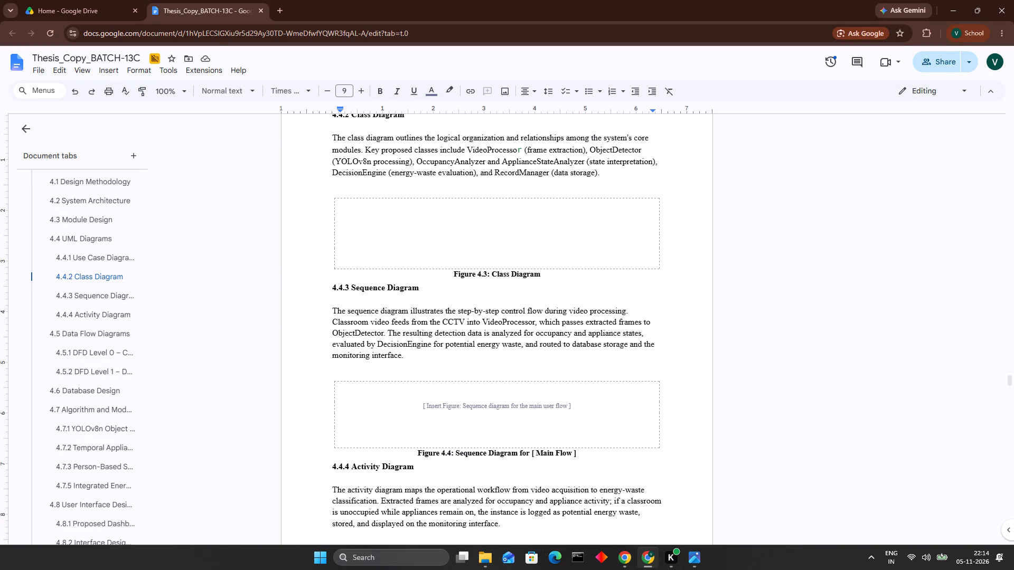
{"action": "left_click", "coordinate": [493, 422]}
{"action": "left_click_drag", "start_coordinate": [589, 407], "coordinate": [433, 410]}
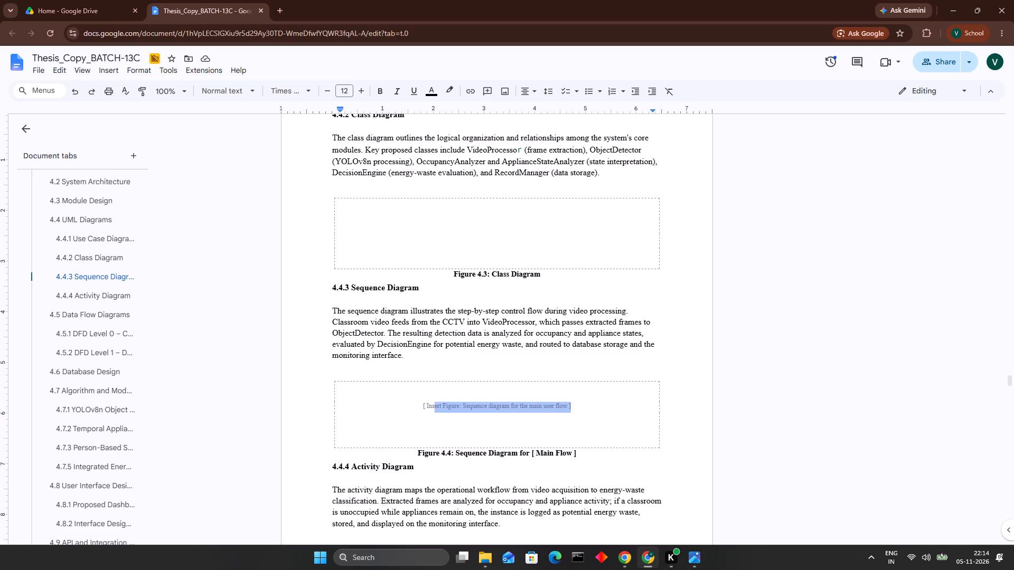
{"action": "left_click_drag", "start_coordinate": [433, 410], "coordinate": [414, 407]}
{"action": "key", "text": "BackSpace"}
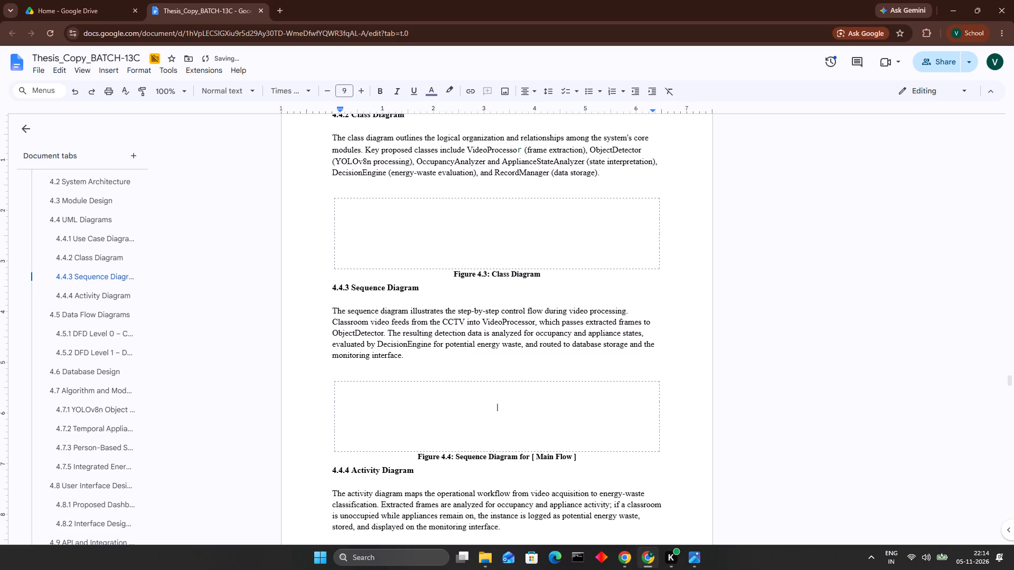
{"action": "key", "text": "ctrl+v"}
Shrink the pasted sequence diagram proportionally until it fits inside the Figure 4.4 box.
{"action": "left_click", "coordinate": [471, 398]}
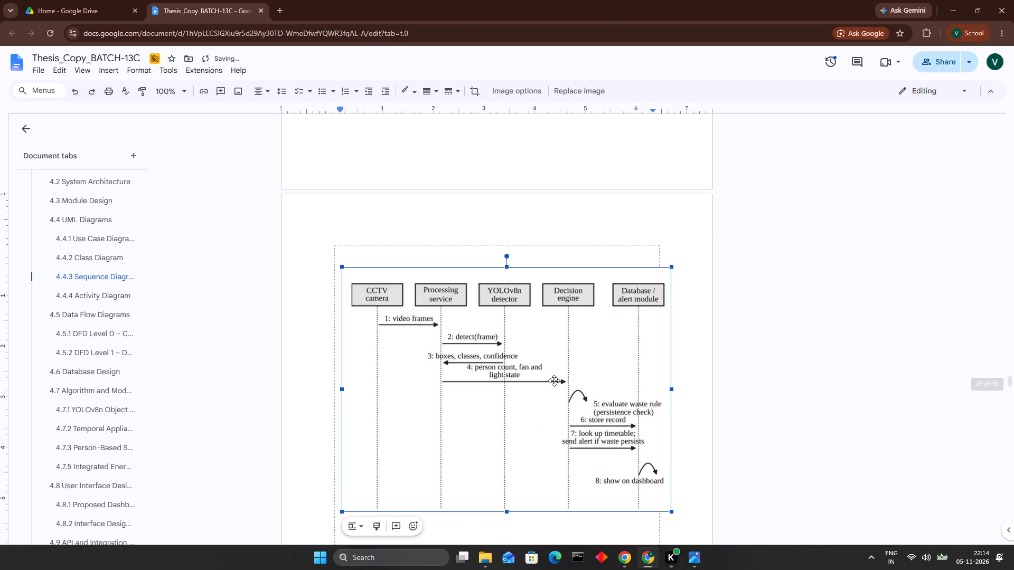
{"action": "left_click", "coordinate": [514, 398]}
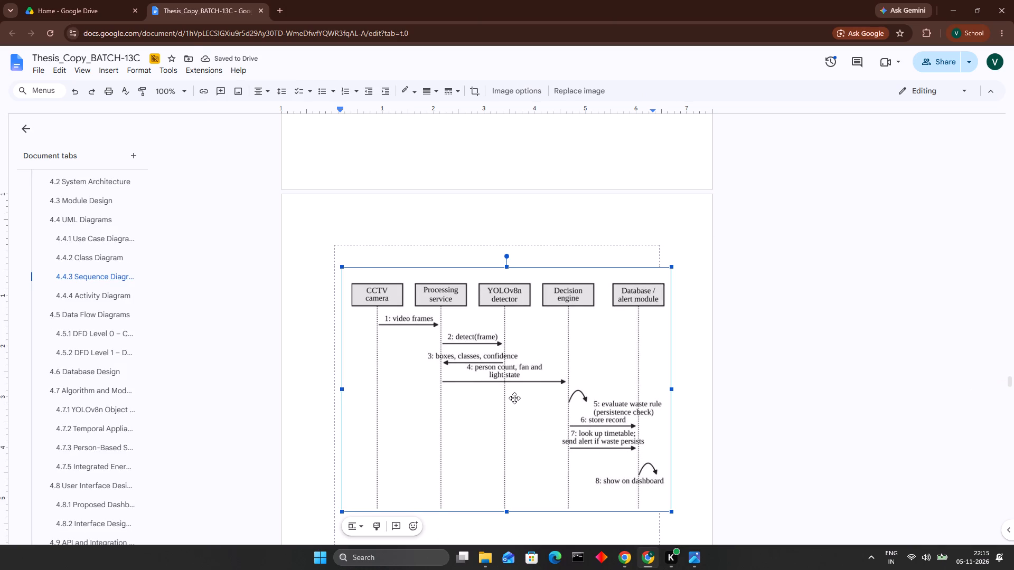
{"action": "left_click_drag", "start_coordinate": [341, 268], "coordinate": [366, 284]}
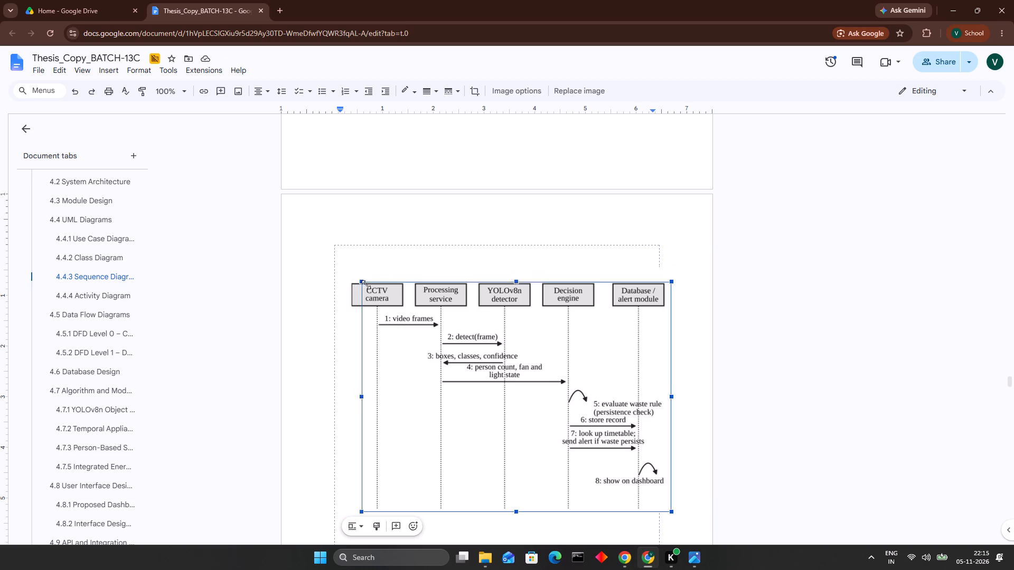
{"action": "left_click_drag", "start_coordinate": [366, 284], "coordinate": [367, 286]}
{"action": "left_click_drag", "start_coordinate": [342, 268], "coordinate": [360, 280]}
{"action": "left_click_drag", "start_coordinate": [351, 267], "coordinate": [371, 281]}
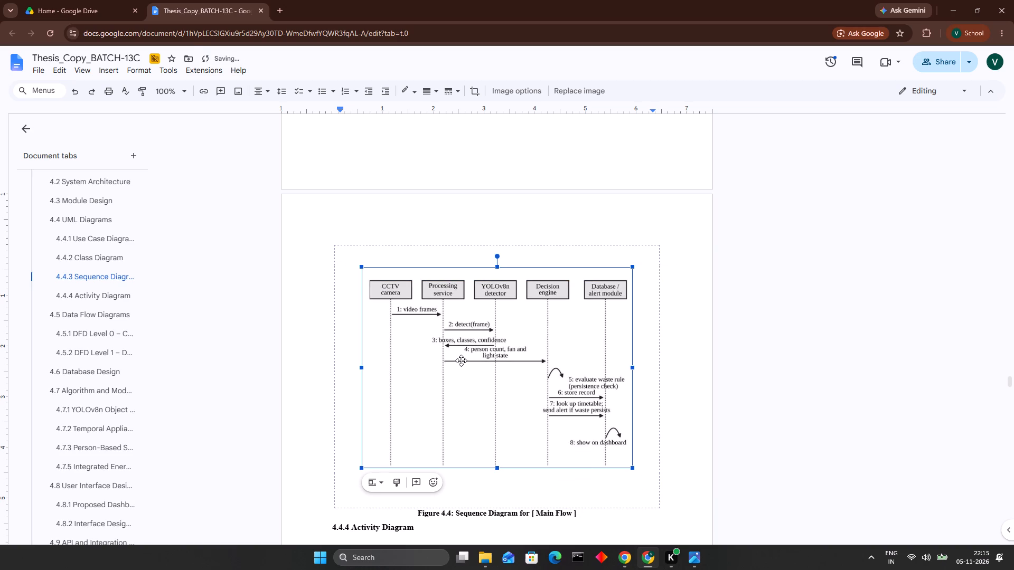
Crop the blank margins off the left side and top of the sequence diagram image.
{"action": "double_click", "coordinate": [461, 360]}
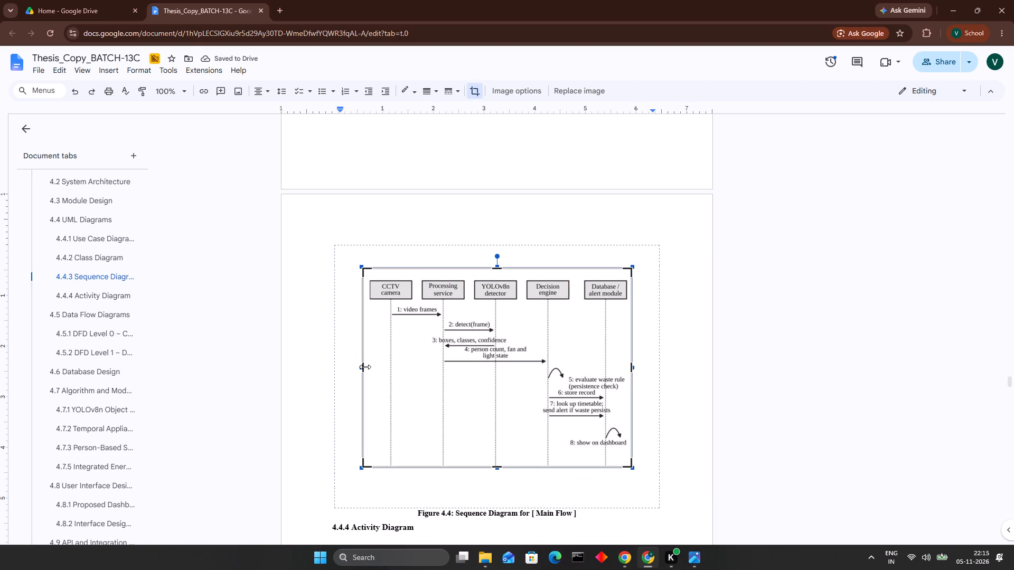
{"action": "left_click_drag", "start_coordinate": [364, 367], "coordinate": [369, 367]}
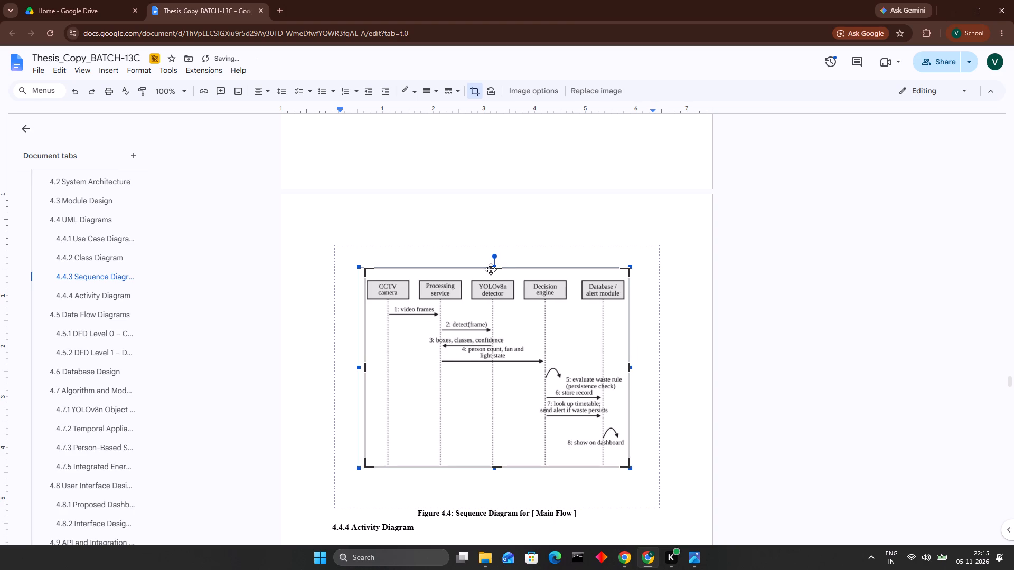
{"action": "left_click", "coordinate": [495, 269]}
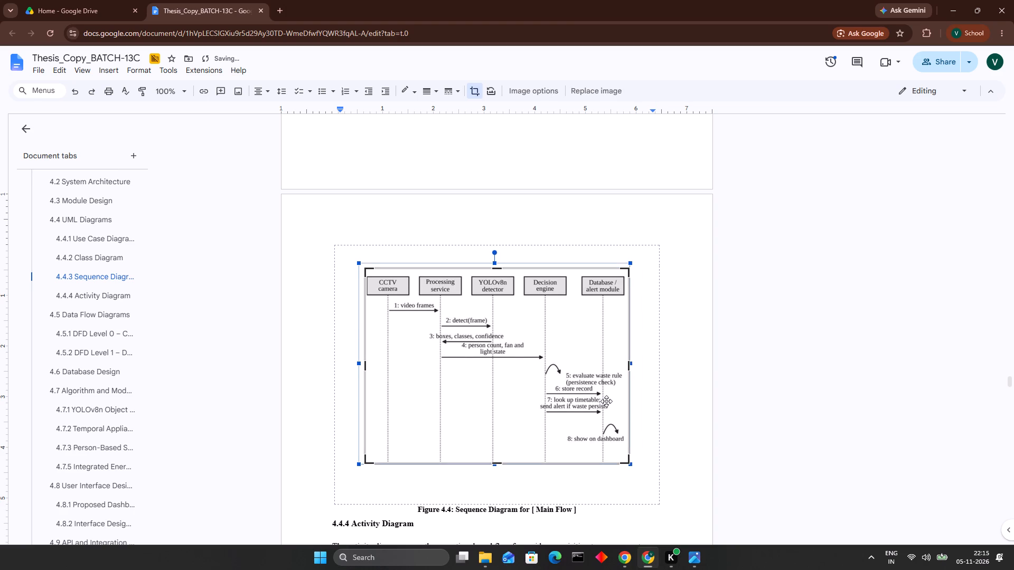
{"action": "left_click", "coordinate": [579, 493]}
{"action": "left_click", "coordinate": [627, 444]}
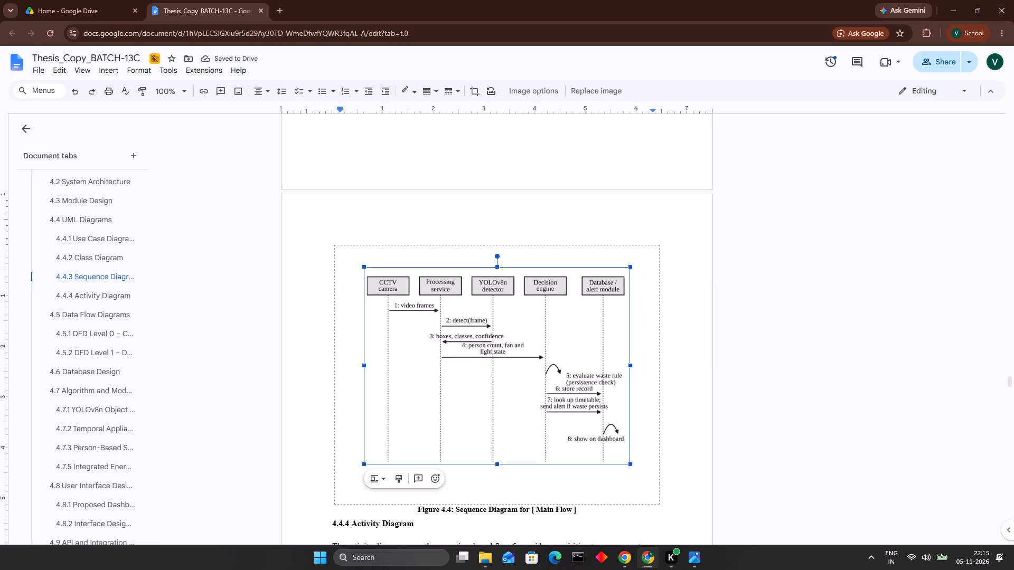
Shrink the cropped sequence diagram slightly more, keeping its proportions, and deselect it.
{"action": "left_click_drag", "start_coordinate": [629, 464], "coordinate": [618, 460]}
{"action": "left_click", "coordinate": [654, 497]}
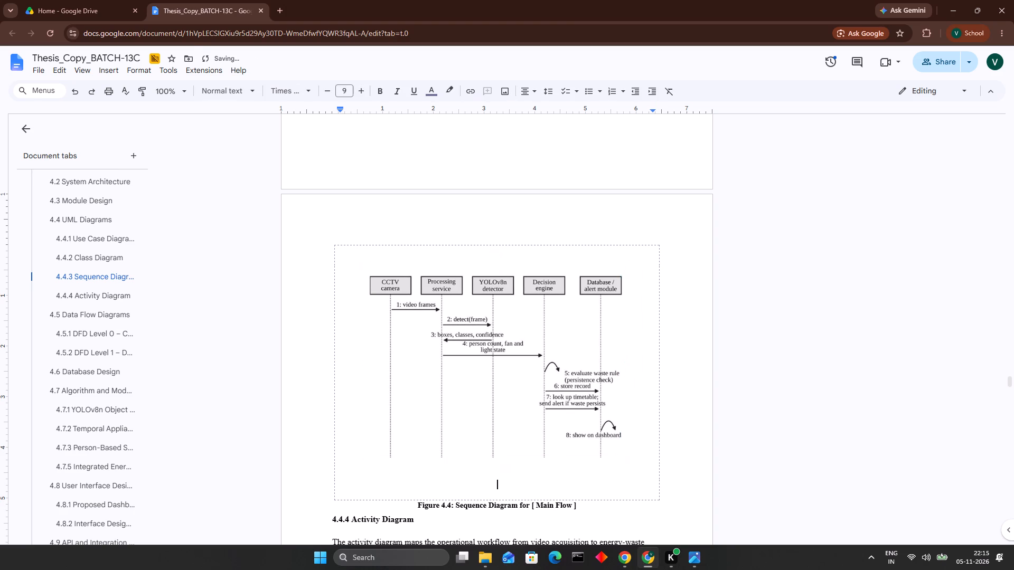
Try to delete the blank line above the use case diagram in the Figure 4.2 box, undoing the removal of the box itself.
{"action": "scroll", "coordinate": [615, 496], "scroll_direction": "up", "scroll_amount": 8}
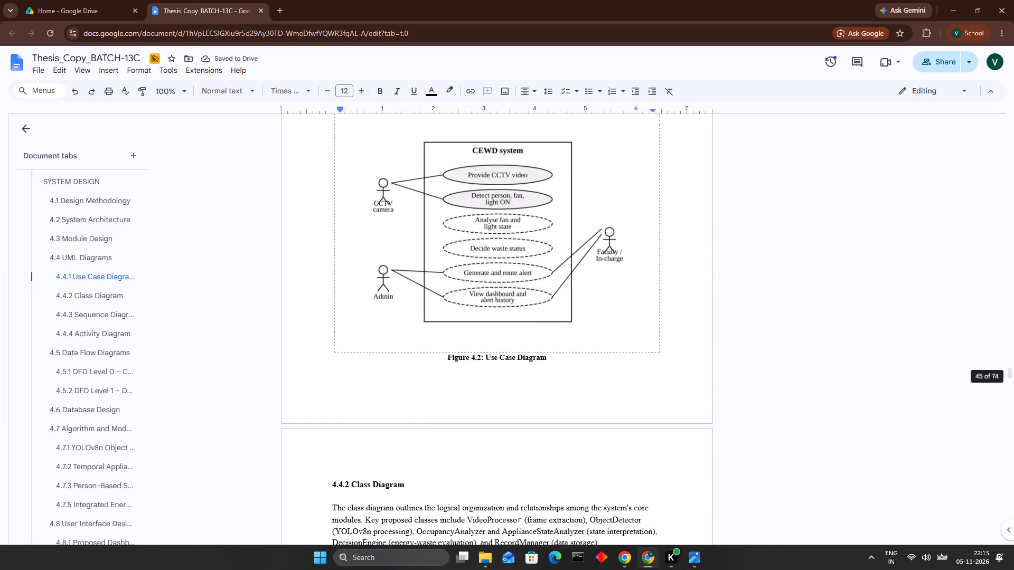
{"action": "scroll", "coordinate": [615, 496], "scroll_direction": "up", "scroll_amount": 2}
{"action": "left_click", "coordinate": [656, 335]}
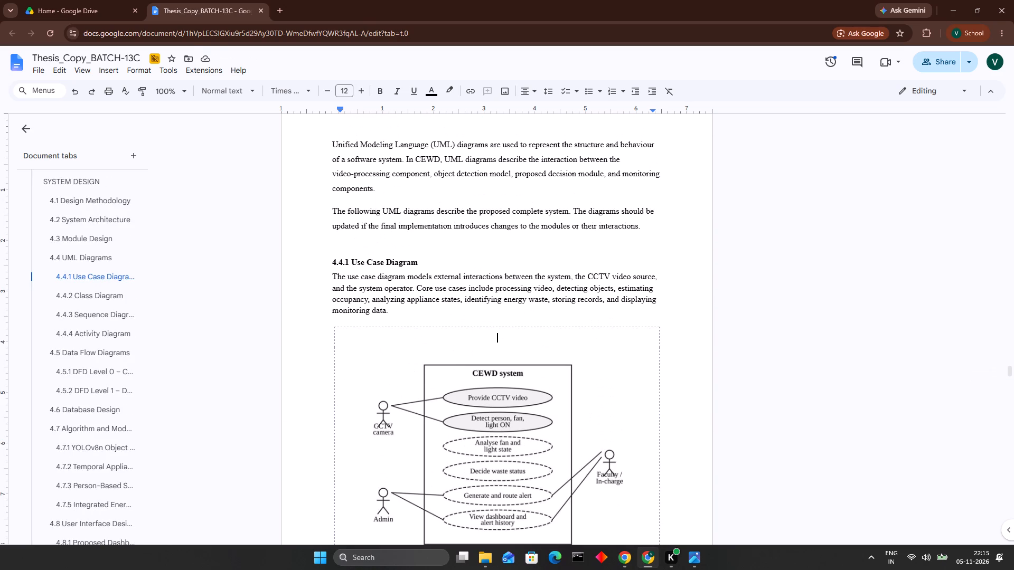
{"action": "left_click", "coordinate": [659, 327]}
{"action": "double_click", "coordinate": [659, 327]}
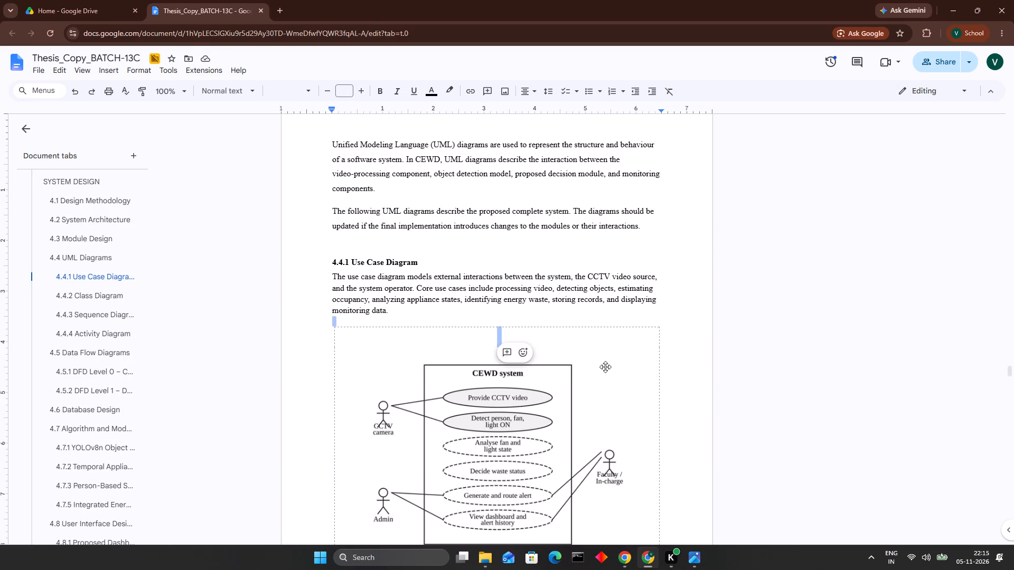
{"action": "left_click", "coordinate": [644, 382]}
{"action": "left_click", "coordinate": [474, 301]}
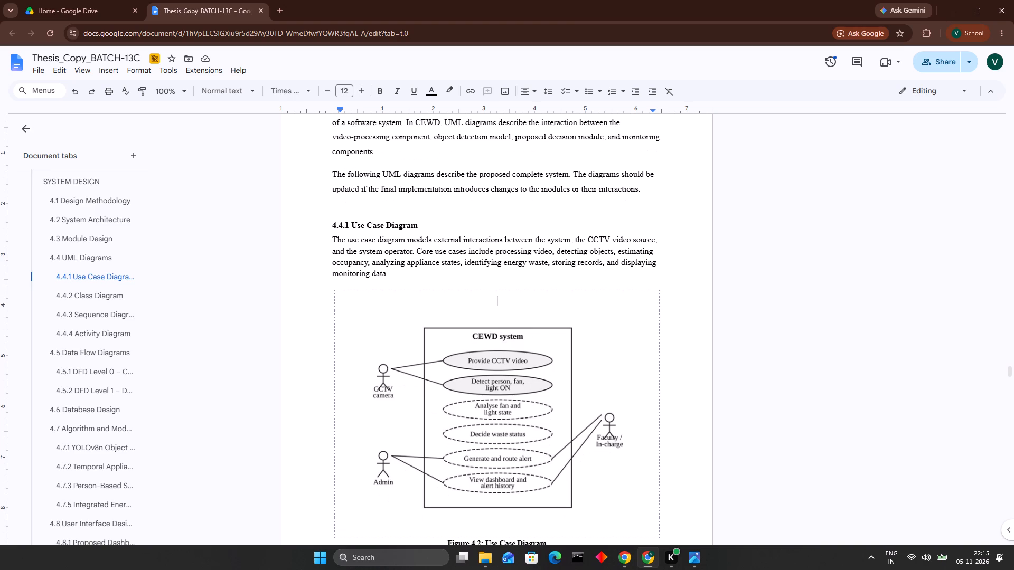
{"action": "key", "text": "BackSpace"}
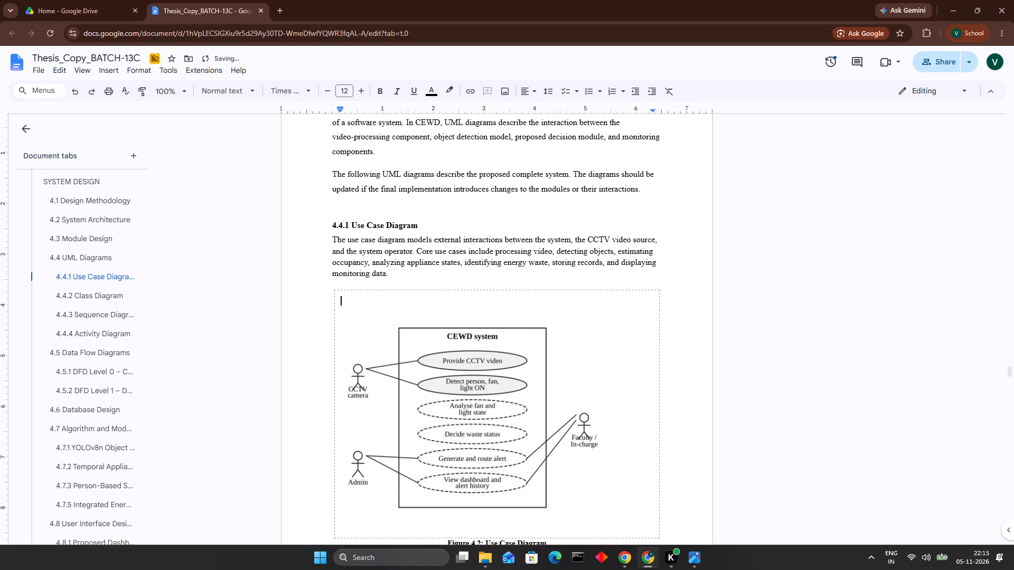
{"action": "key", "text": "BackSpace"}
{"action": "key", "text": "BackSpace"}
{"action": "key", "text": "BackSpace"}
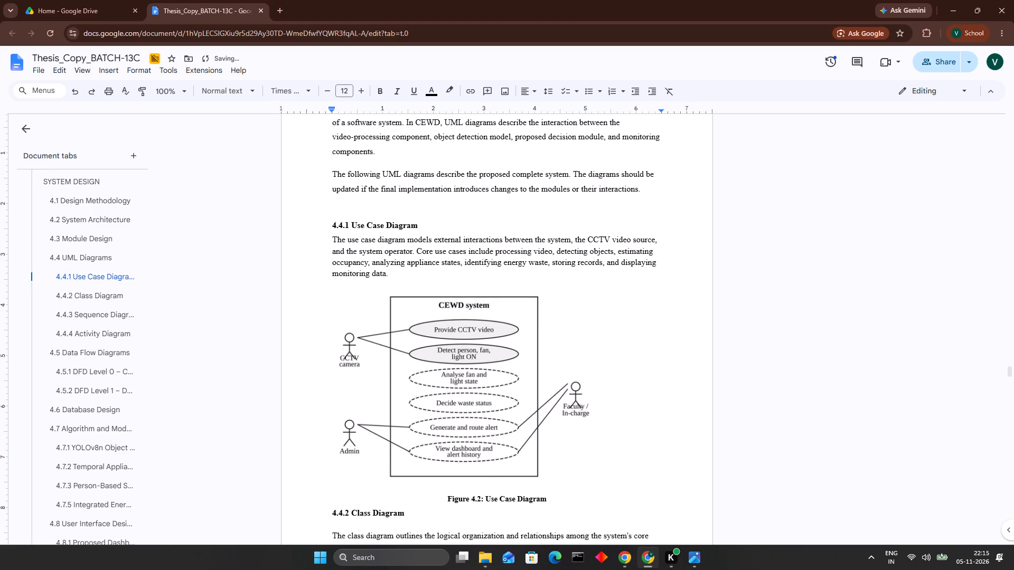
{"action": "key", "text": "ctrl+z"}
Delete the blank line below the use case diagram in the Figure 4.2 box, undoing the deletion of the diagram.
{"action": "scroll", "coordinate": [561, 402], "scroll_direction": "down", "scroll_amount": 1}
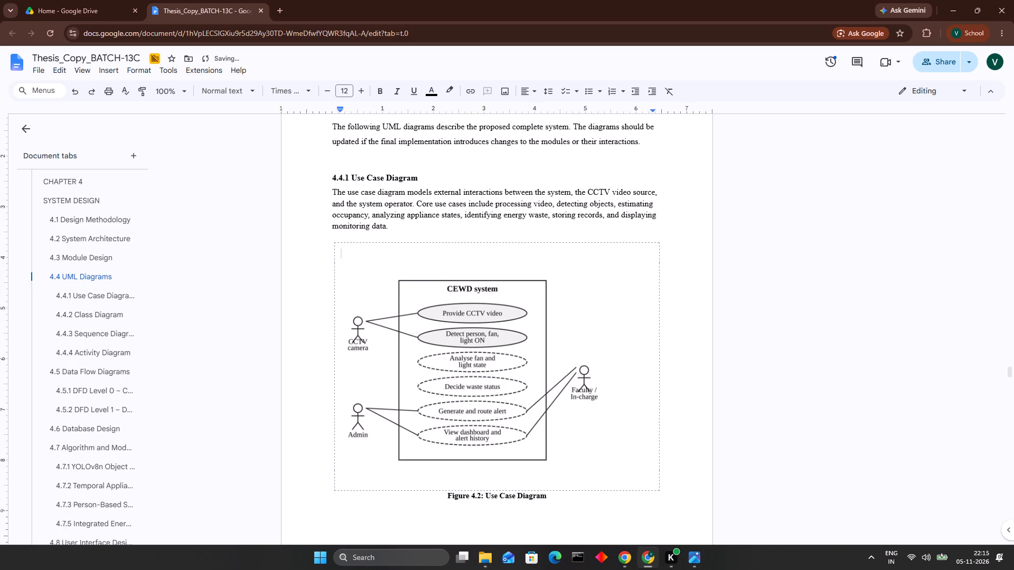
{"action": "left_click", "coordinate": [360, 478]}
{"action": "key", "text": "BackSpace"}
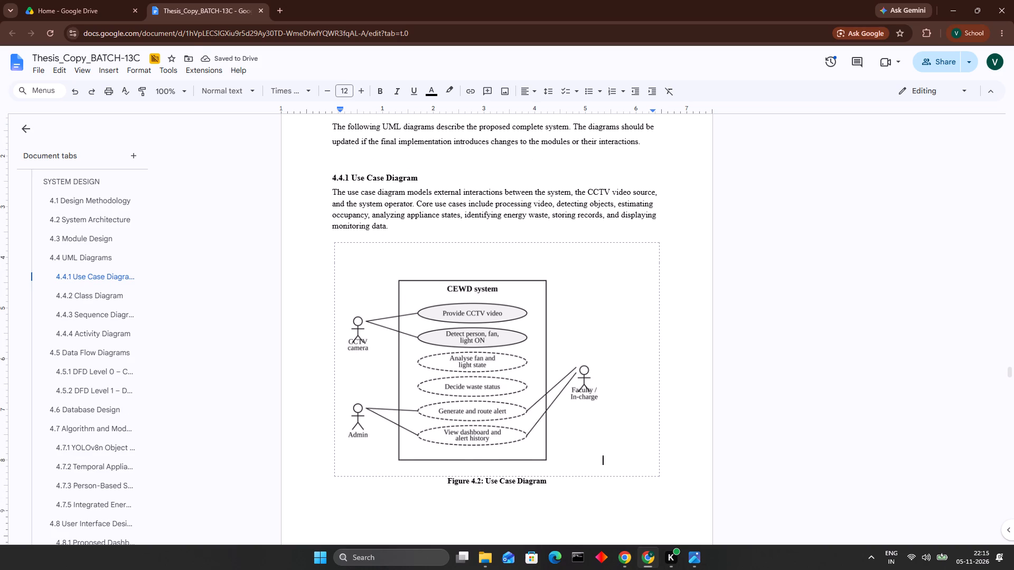
{"action": "key", "text": "BackSpace"}
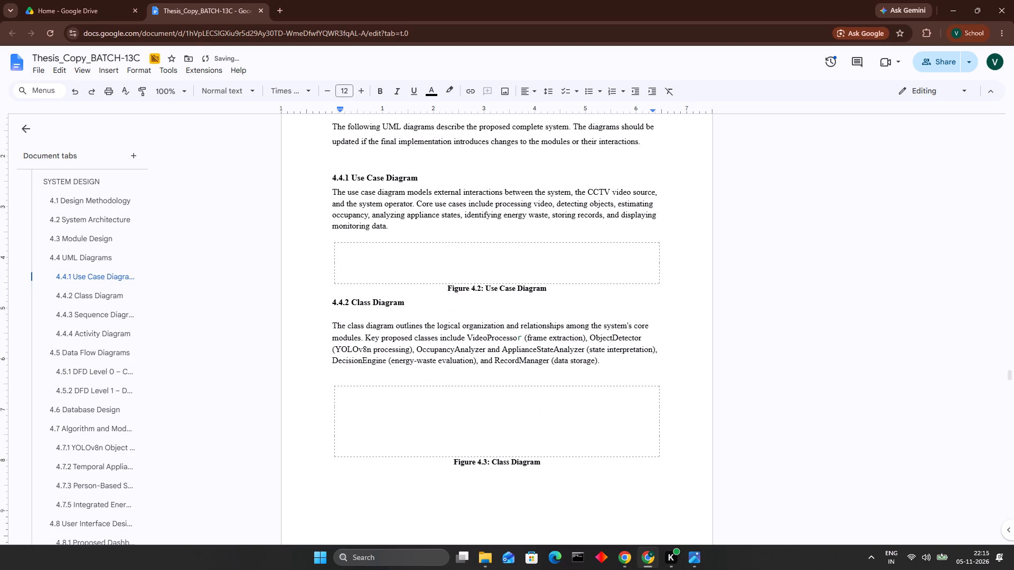
{"action": "key", "text": "ctrl+z"}
Delete the two blank lines below the sequence diagram inside the Figure 4.4 box.
{"action": "scroll", "coordinate": [456, 477], "scroll_direction": "down", "scroll_amount": 2}
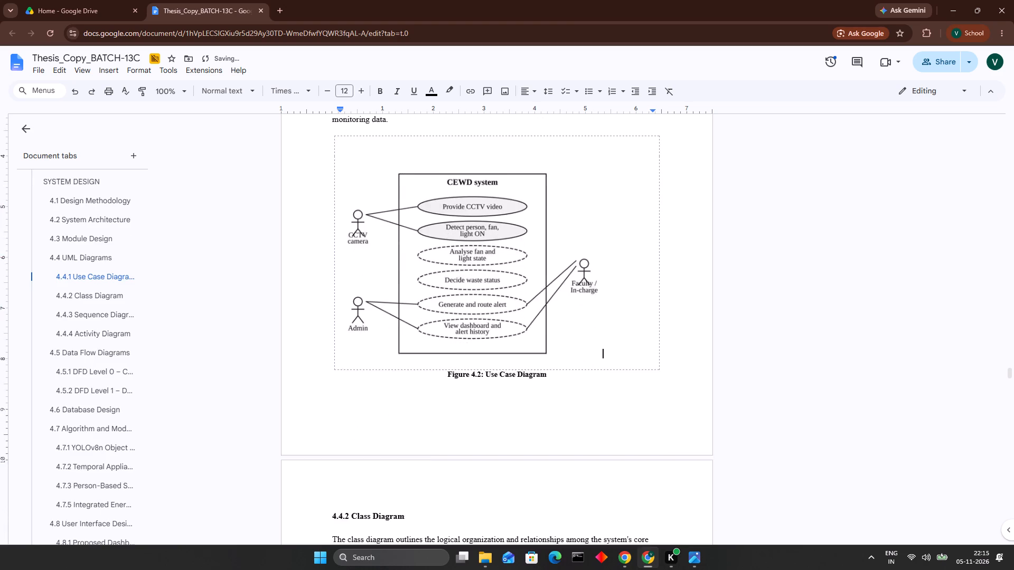
{"action": "scroll", "coordinate": [456, 477], "scroll_direction": "down", "scroll_amount": 2}
{"action": "scroll", "coordinate": [478, 430], "scroll_direction": "down", "scroll_amount": 3}
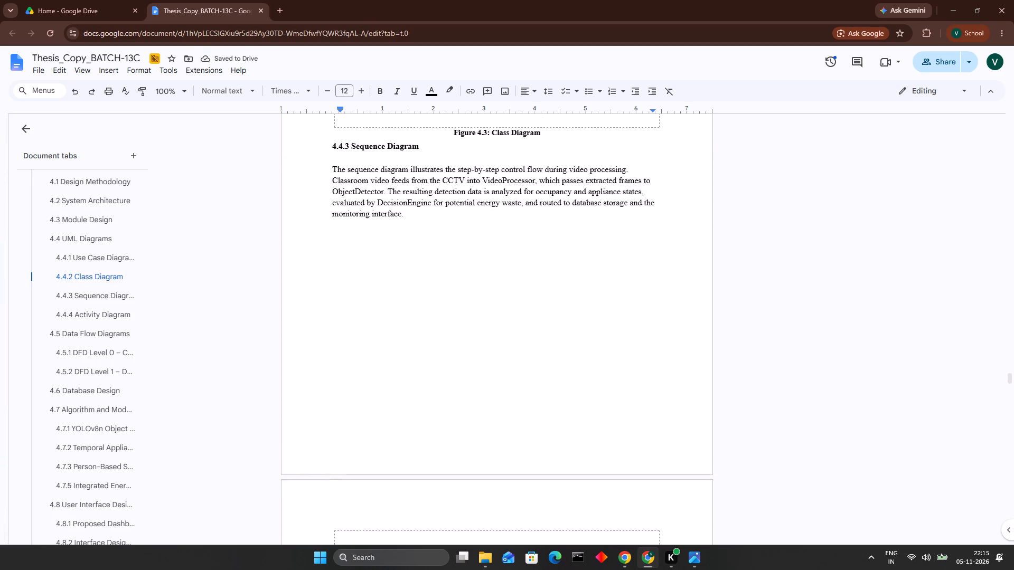
{"action": "scroll", "coordinate": [490, 453], "scroll_direction": "down", "scroll_amount": 2}
{"action": "left_click", "coordinate": [340, 412]}
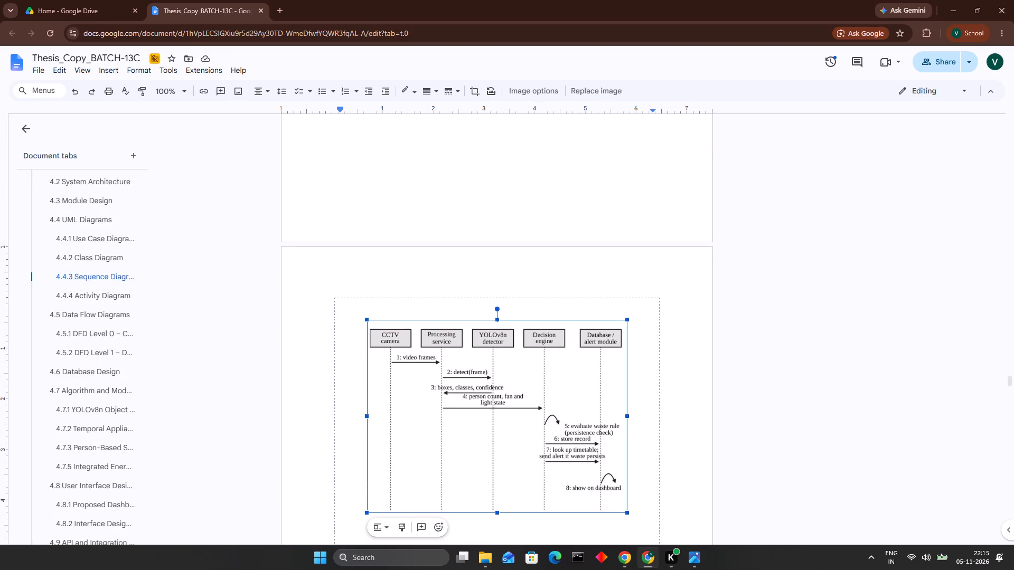
{"action": "scroll", "coordinate": [616, 509], "scroll_direction": "down", "scroll_amount": 1}
{"action": "left_click", "coordinate": [582, 454]}
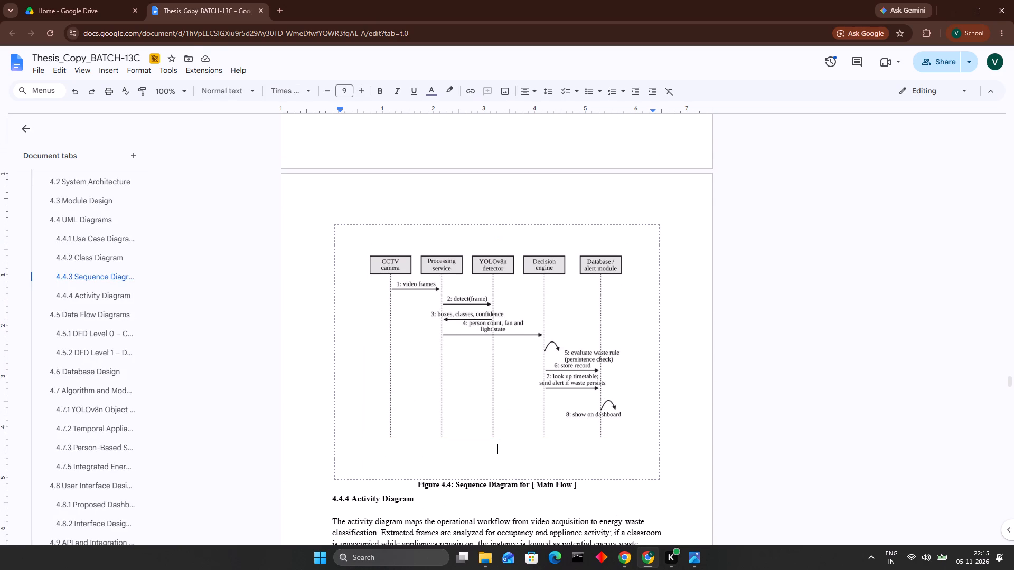
{"action": "key", "text": "BackSpace"}
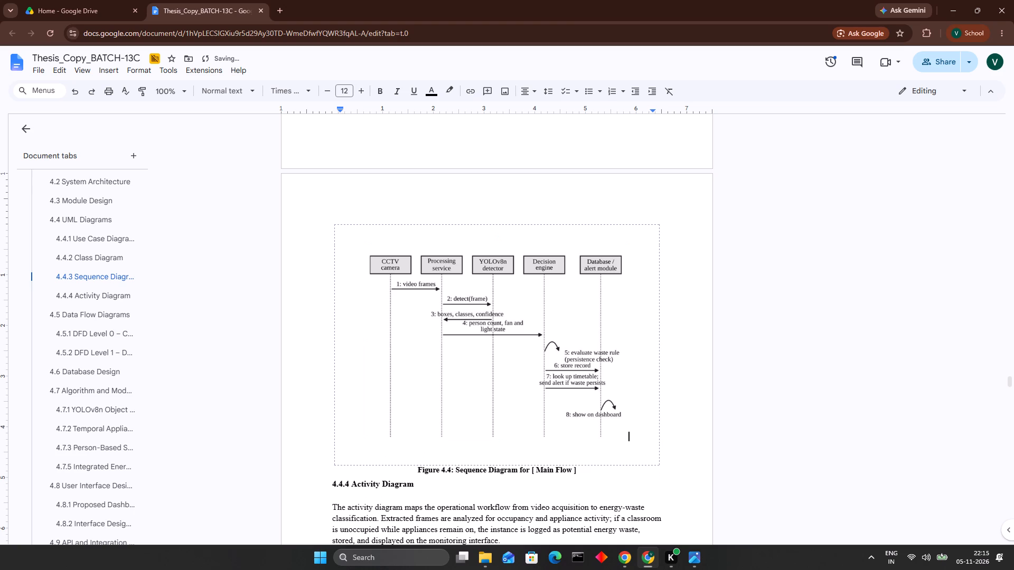
{"action": "key", "text": "Down"}
{"action": "key", "text": "Down"}
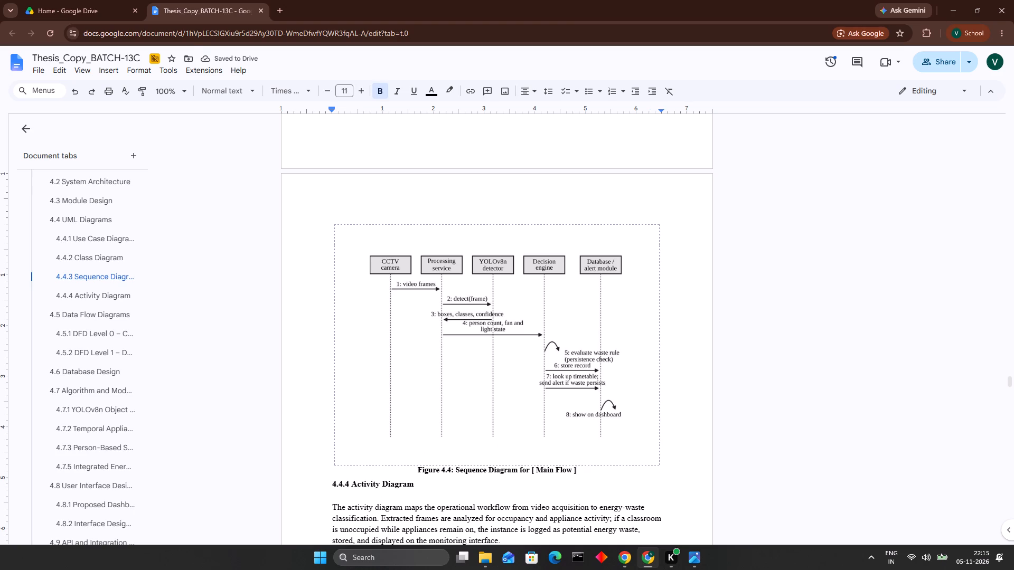
{"action": "key", "text": "Up"}
{"action": "key", "text": "BackSpace"}
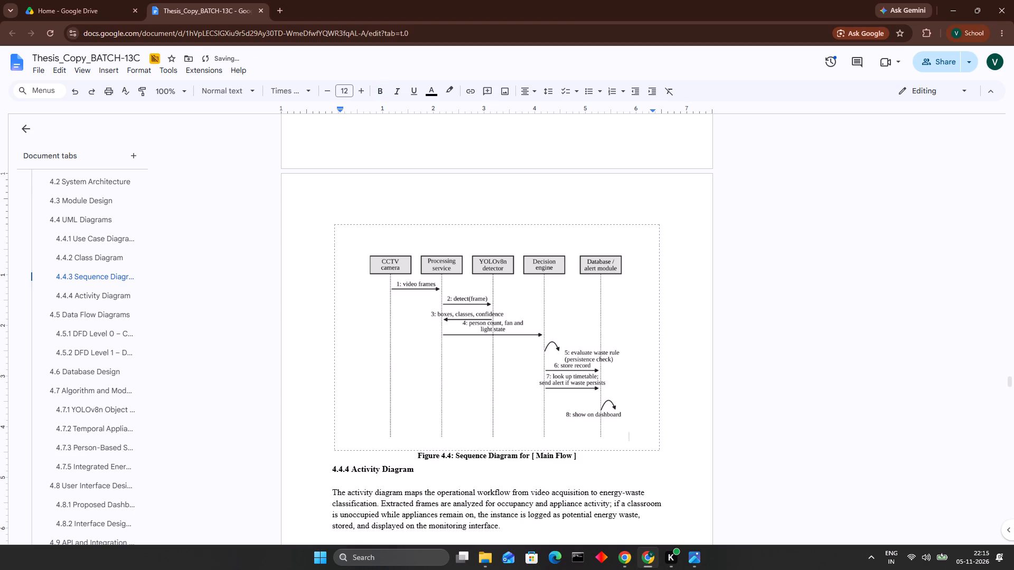
Try to delete the blank line above the sequence diagram in the Figure 4.4 box, undoing the removal of the box.
{"action": "key", "text": "Up"}
{"action": "key", "text": "BackSpace"}
{"action": "key", "text": "BackSpace"}
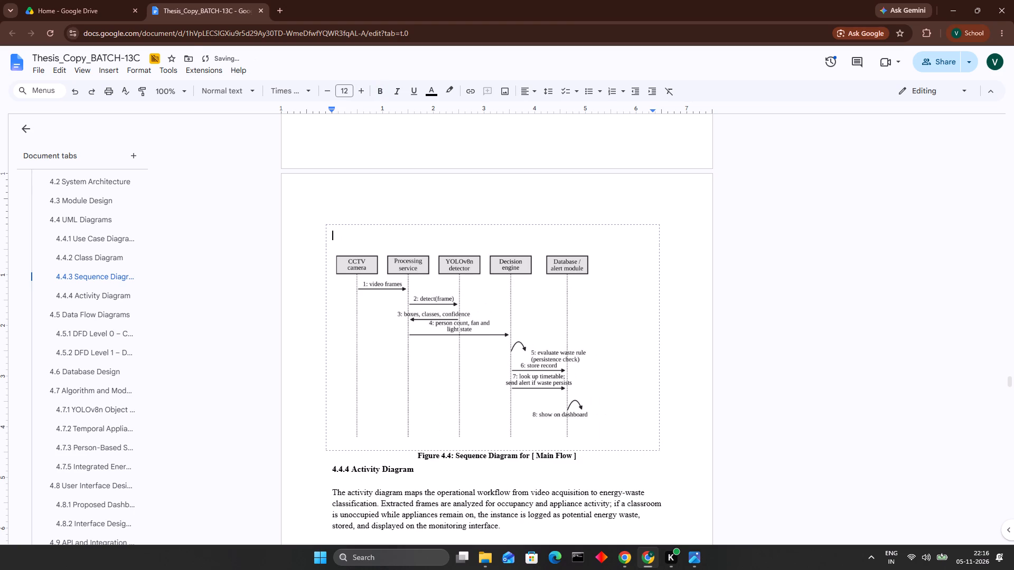
{"action": "key", "text": "BackSpace"}
{"action": "key", "text": "BackSpace"}
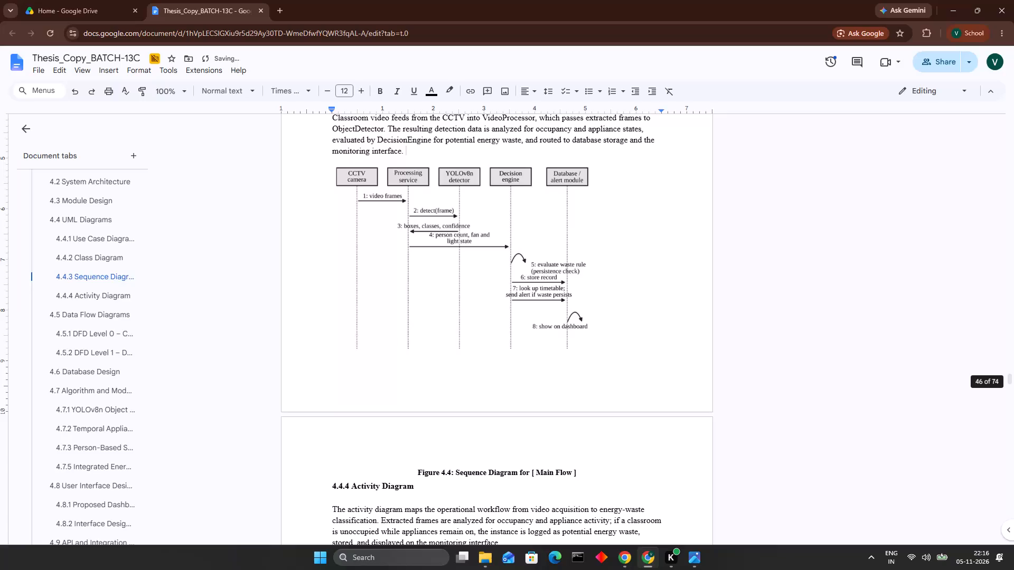
{"action": "scroll", "coordinate": [546, 463], "scroll_direction": "up", "scroll_amount": 1}
{"action": "key", "text": "ctrl+z"}
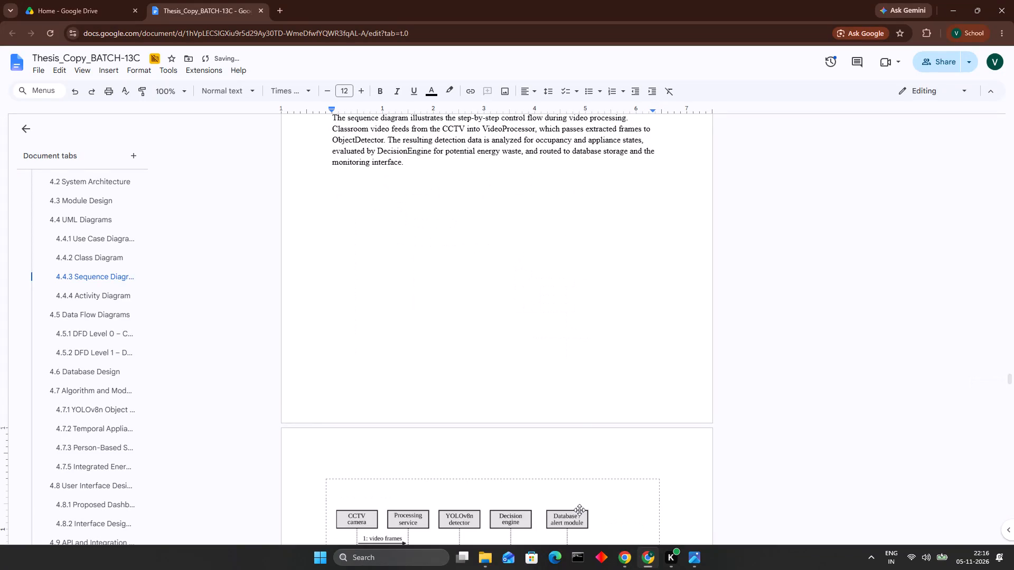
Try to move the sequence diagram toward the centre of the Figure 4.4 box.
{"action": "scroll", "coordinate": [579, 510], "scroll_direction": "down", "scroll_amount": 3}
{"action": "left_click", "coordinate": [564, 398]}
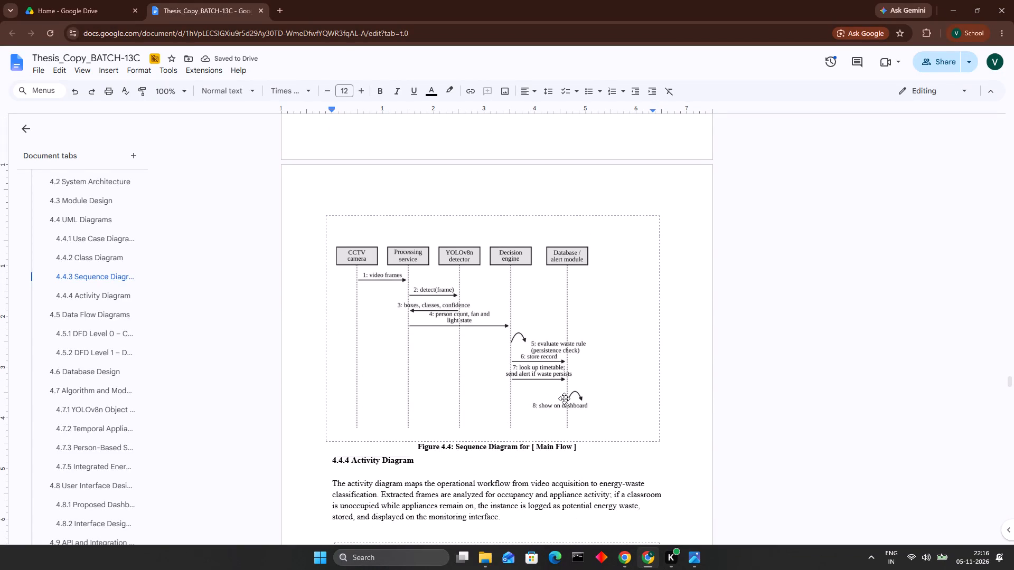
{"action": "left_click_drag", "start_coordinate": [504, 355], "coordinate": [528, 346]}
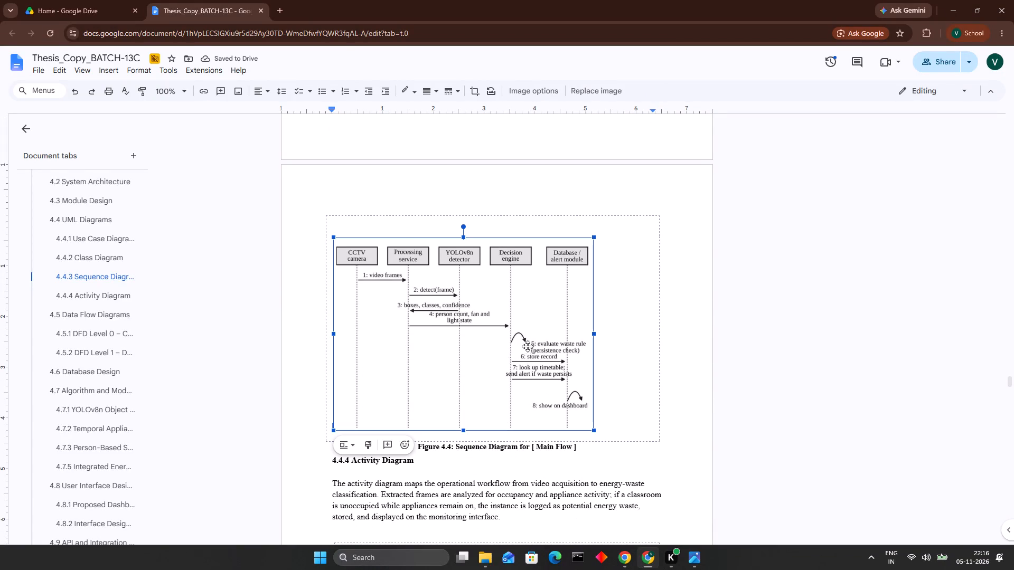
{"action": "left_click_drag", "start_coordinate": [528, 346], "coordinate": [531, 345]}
Shift the sequence diagram toward the centre of the Figure 4.4 box by inserting eight spaces in front of it.
{"action": "left_click", "coordinate": [376, 234]}
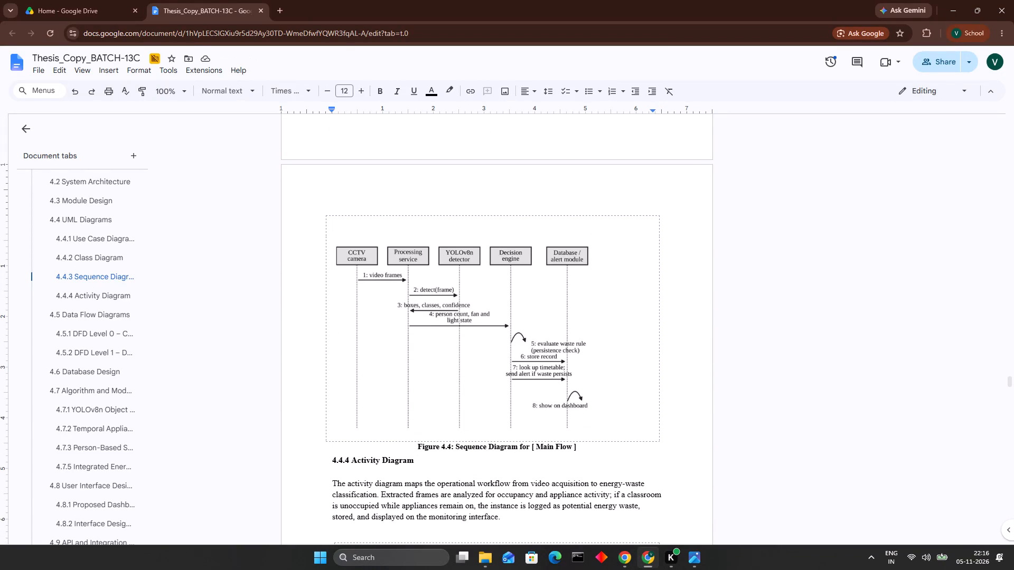
{"action": "key", "text": "space"}
{"action": "key", "text": "Down"}
{"action": "key", "text": "space"}
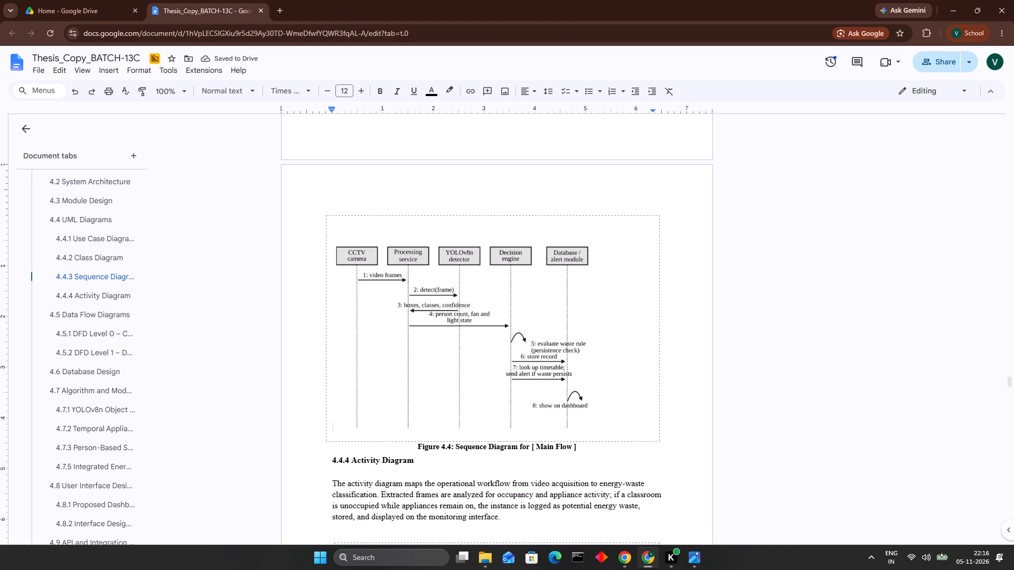
{"action": "key", "text": "space"}
{"action": "key", "text": "space"}
{"action": "key", "text": "space"}
{"action": "key", "text": "space"}
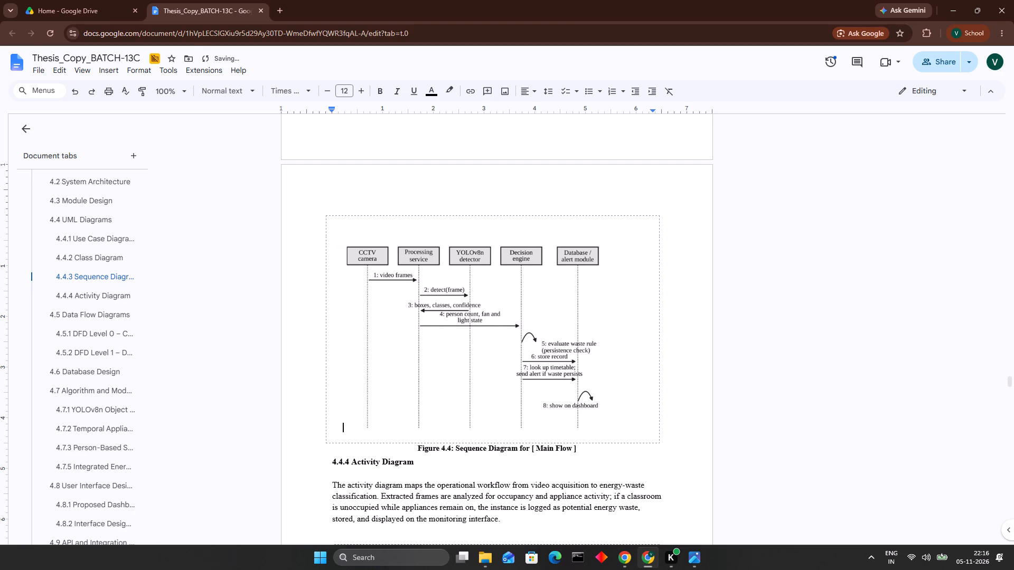
{"action": "key", "text": "space"}
{"action": "key", "text": "space"}
{"action": "key", "text": "space"}
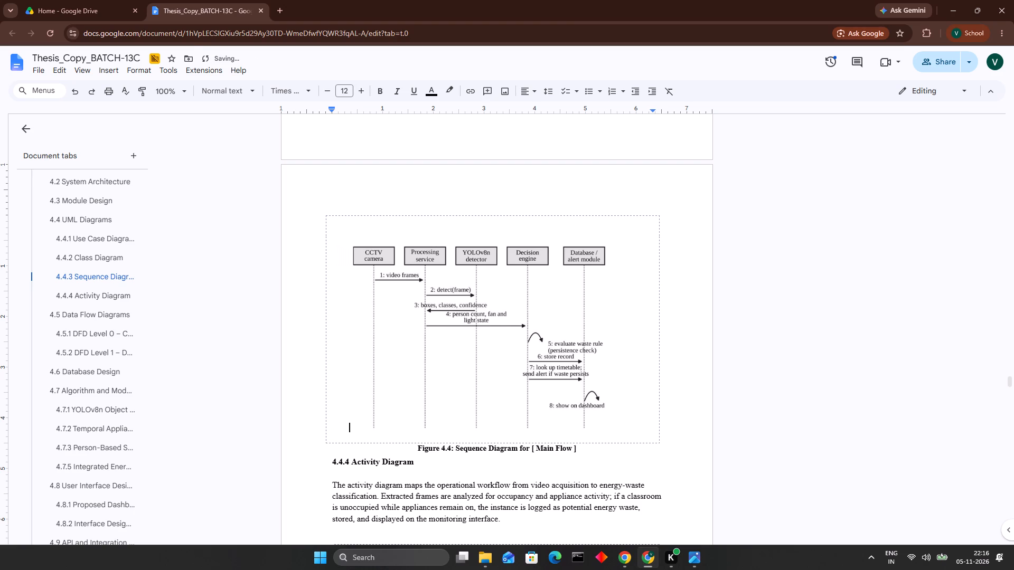
Shrink the sequence diagram slightly in proportion and stretch its width a little beyond that inside the Figure 4.4 box.
{"action": "left_click", "coordinate": [330, 239]}
{"action": "left_click", "coordinate": [374, 269]}
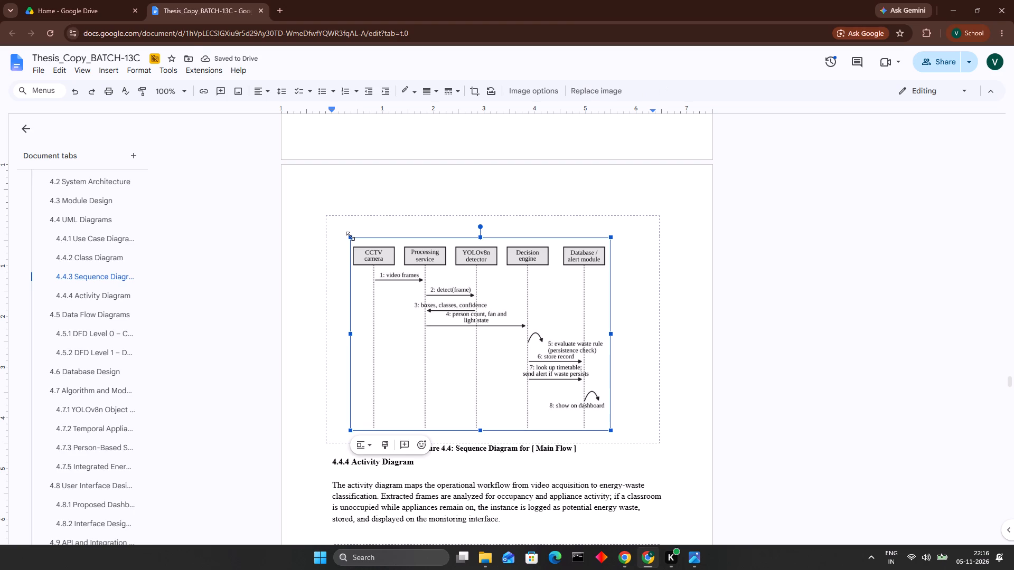
{"action": "left_click_drag", "start_coordinate": [350, 236], "coordinate": [358, 243]}
{"action": "left_click_drag", "start_coordinate": [358, 243], "coordinate": [352, 239]}
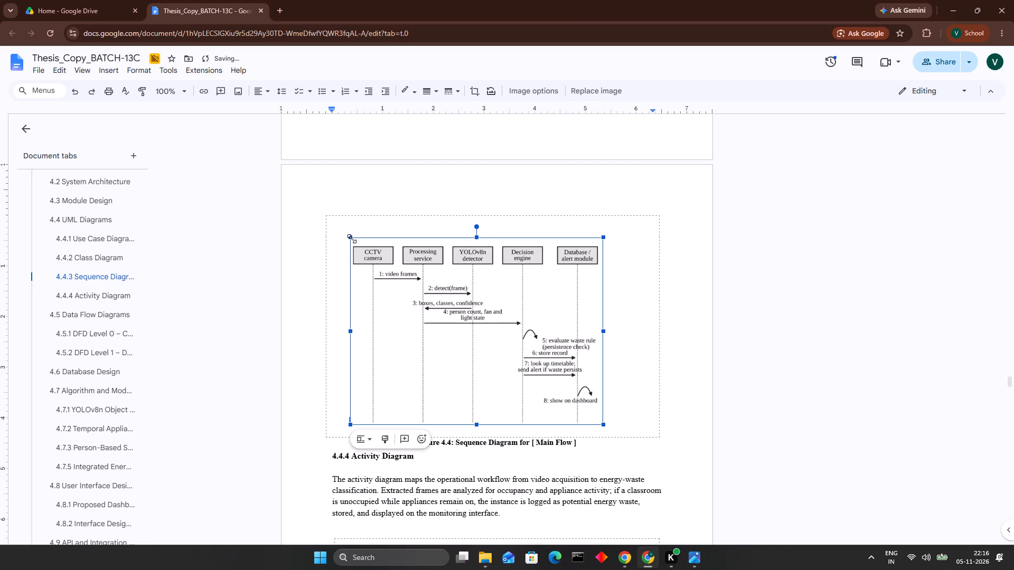
{"action": "left_click_drag", "start_coordinate": [352, 239], "coordinate": [627, 334]}
{"action": "left_click_drag", "start_coordinate": [627, 334], "coordinate": [611, 330]}
{"action": "left_click_drag", "start_coordinate": [611, 330], "coordinate": [609, 330]}
{"action": "left_click_drag", "start_coordinate": [605, 332], "coordinate": [614, 331]}
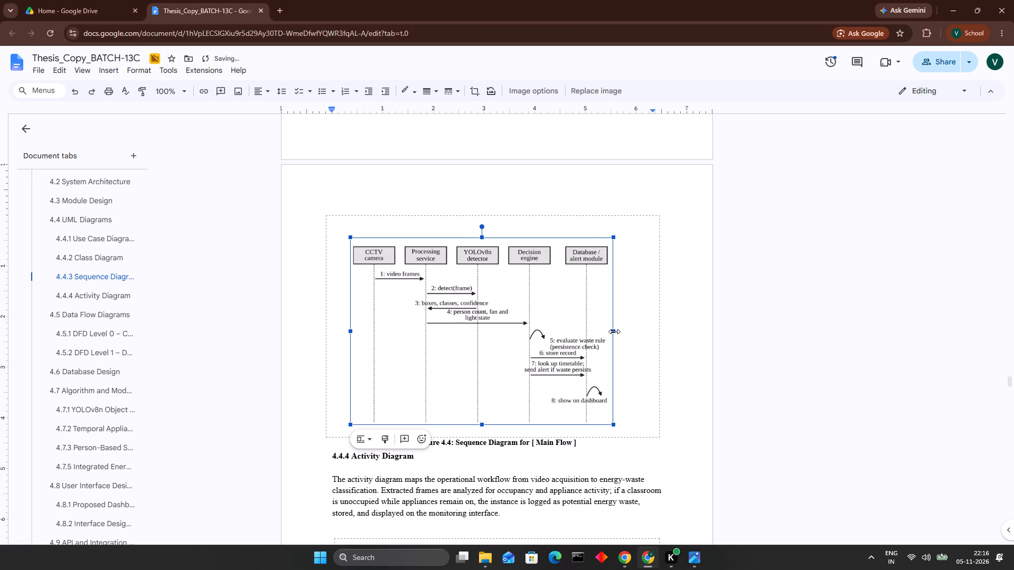
Shrink the sequence diagram in the Figure 4.4 box a little more in proportion and stretch its width slightly.
{"action": "scroll", "coordinate": [615, 424], "scroll_direction": "up", "scroll_amount": 1}
{"action": "left_click", "coordinate": [614, 422]}
{"action": "left_click_drag", "start_coordinate": [614, 424], "coordinate": [587, 411]}
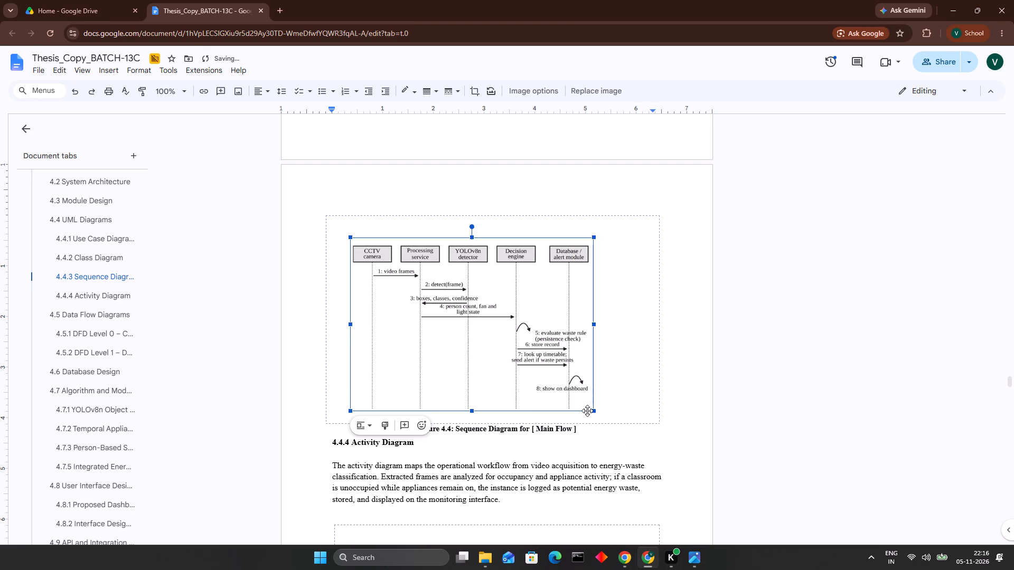
{"action": "left_click_drag", "start_coordinate": [593, 324], "coordinate": [604, 324]}
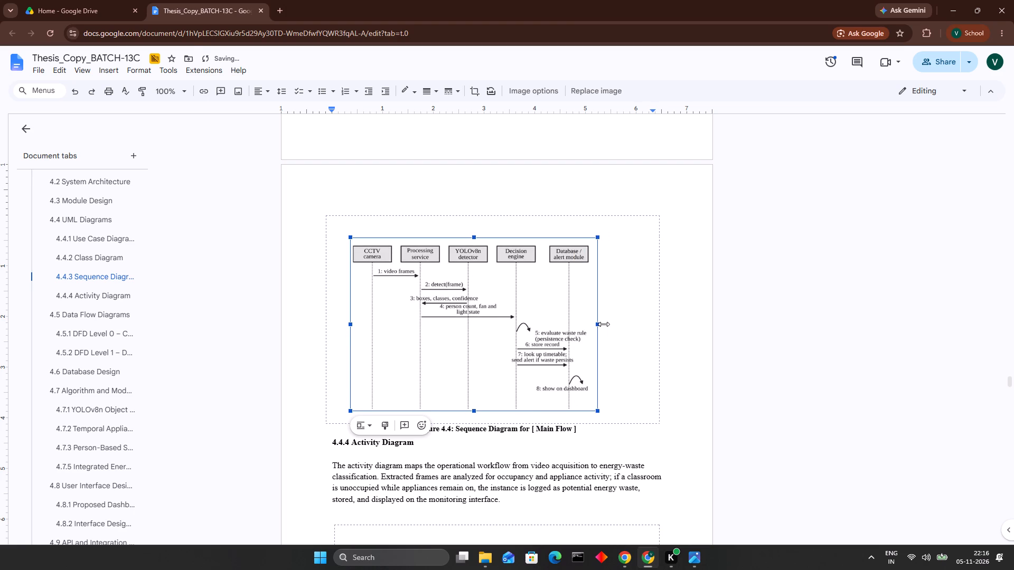
{"action": "left_click_drag", "start_coordinate": [604, 324], "coordinate": [615, 325]}
Check the empty Figure 4.3 Class Diagram box in the thesis and examine the diagrams in sheetB.jpg in the photo viewer.
{"action": "scroll", "coordinate": [680, 338], "scroll_direction": "up", "scroll_amount": 3}
{"action": "scroll", "coordinate": [593, 380], "scroll_direction": "up", "scroll_amount": 1}
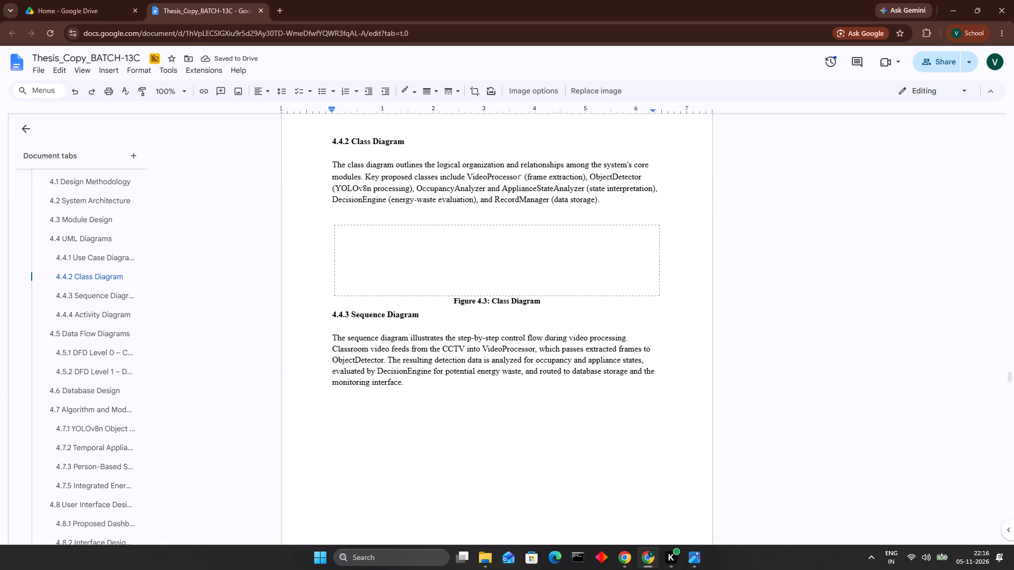
{"action": "scroll", "coordinate": [593, 380], "scroll_direction": "down", "scroll_amount": 2}
{"action": "left_click", "coordinate": [625, 559]}
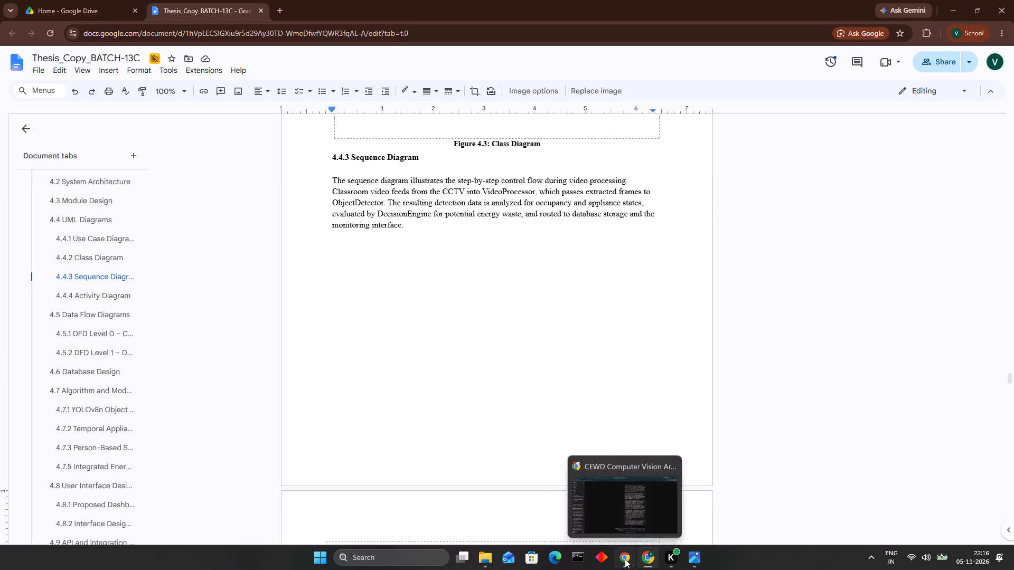
{"action": "left_click", "coordinate": [702, 556]}
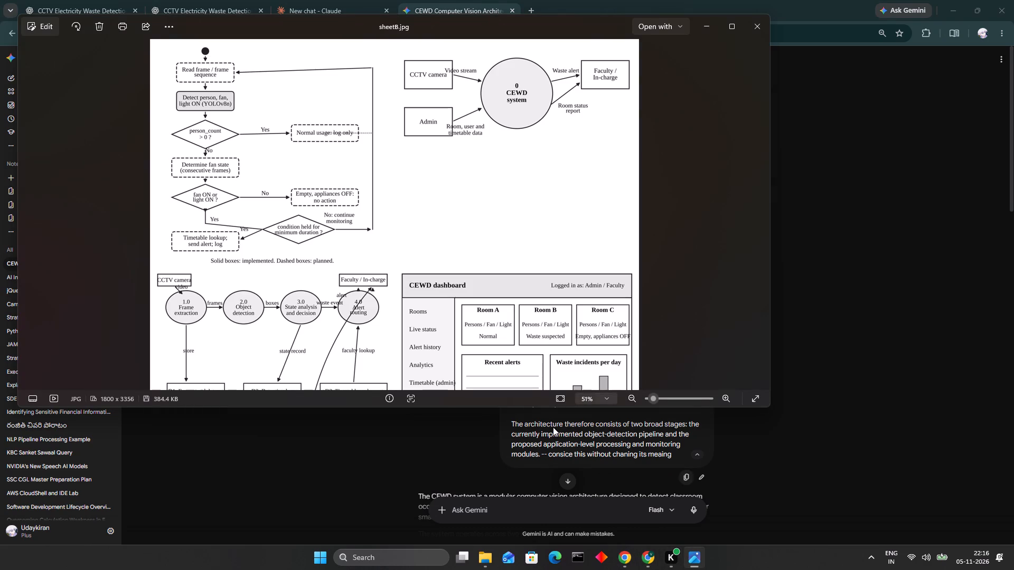
{"action": "scroll", "coordinate": [516, 260], "scroll_direction": "down", "scroll_amount": 1}
{"action": "scroll", "coordinate": [360, 202], "scroll_direction": "up", "scroll_amount": 5, "text": "ctrl"}
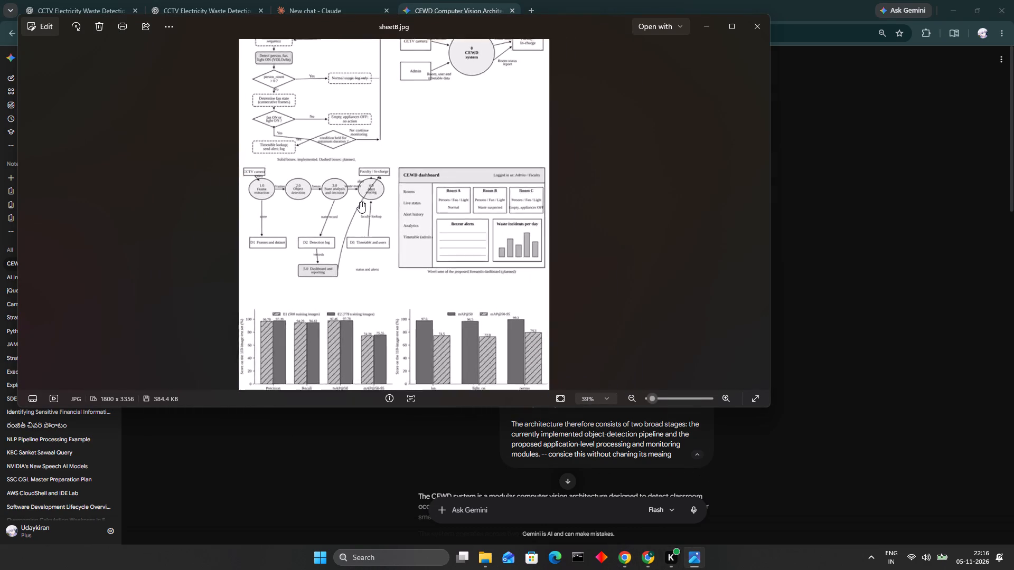
{"action": "scroll", "coordinate": [360, 202], "scroll_direction": "up", "scroll_amount": 1, "text": "ctrl"}
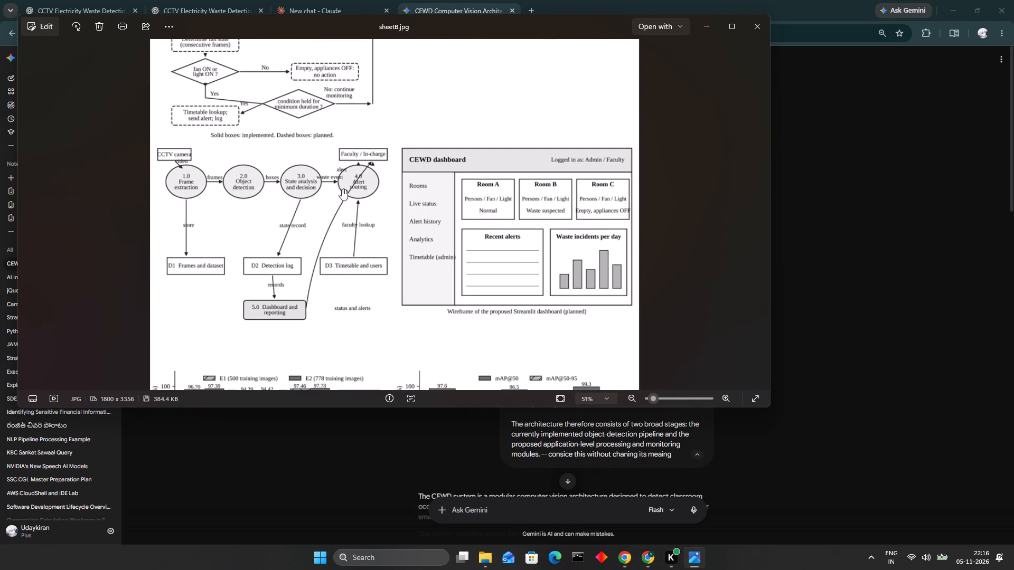
{"action": "left_click_drag", "start_coordinate": [365, 240], "coordinate": [350, 436]}
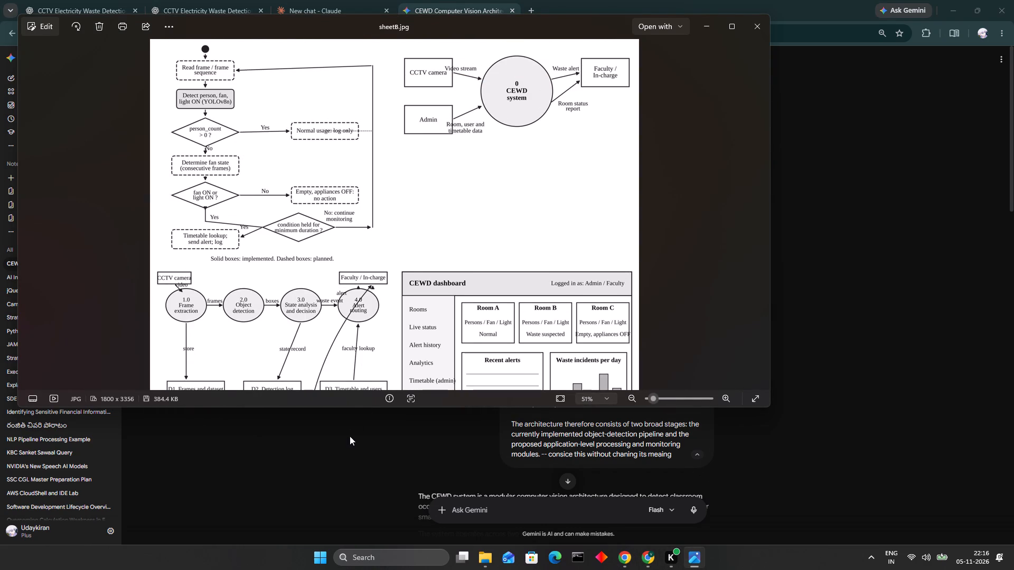
{"action": "left_click_drag", "start_coordinate": [422, 252], "coordinate": [453, 52]}
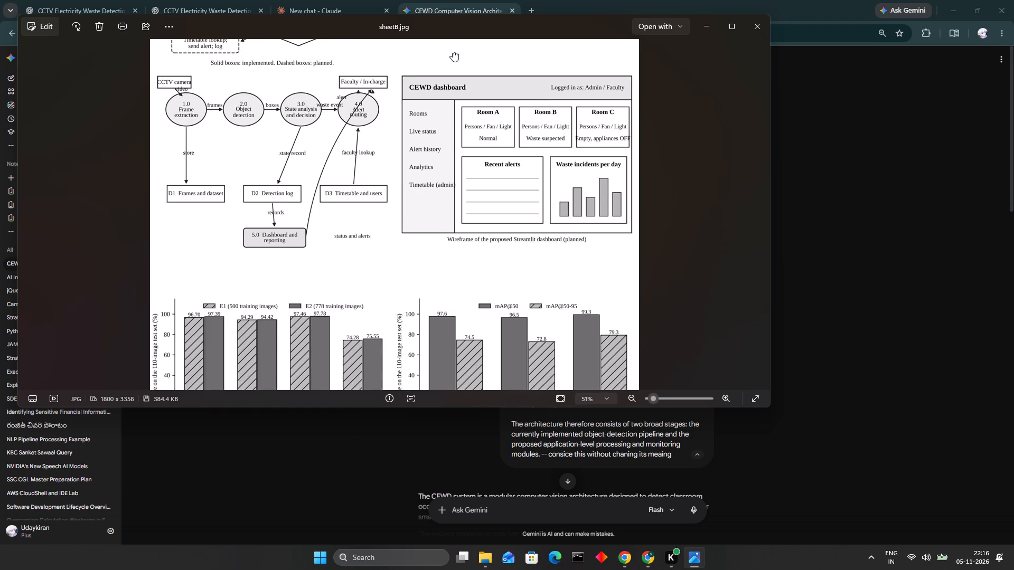
{"action": "left_click_drag", "start_coordinate": [453, 52], "coordinate": [440, 351]}
{"action": "left_click_drag", "start_coordinate": [504, 232], "coordinate": [493, 269]}
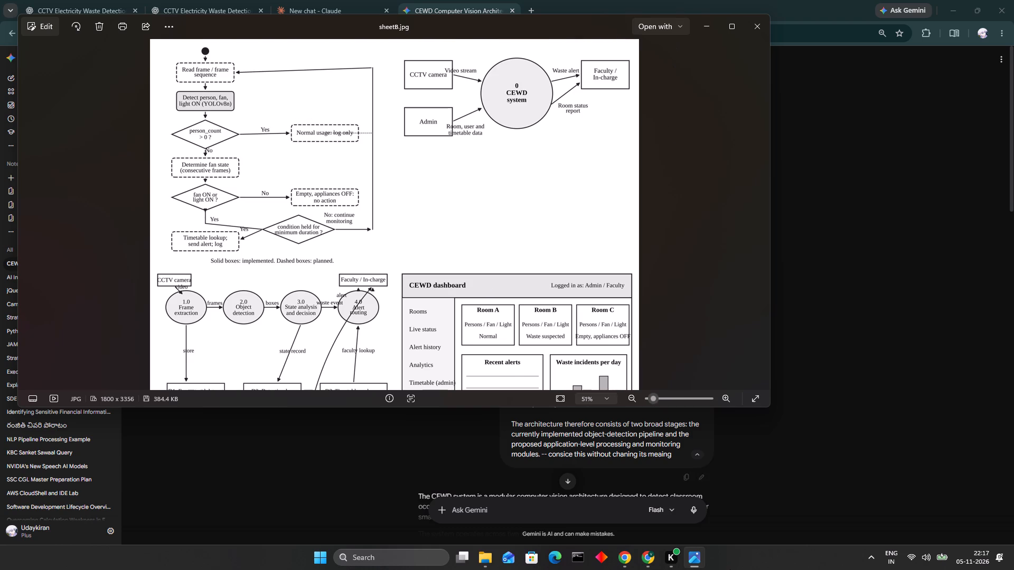
Switch to the other browser window and search the web for "classs diagram" in a new tab to view examples.
{"action": "left_click", "coordinate": [621, 559]}
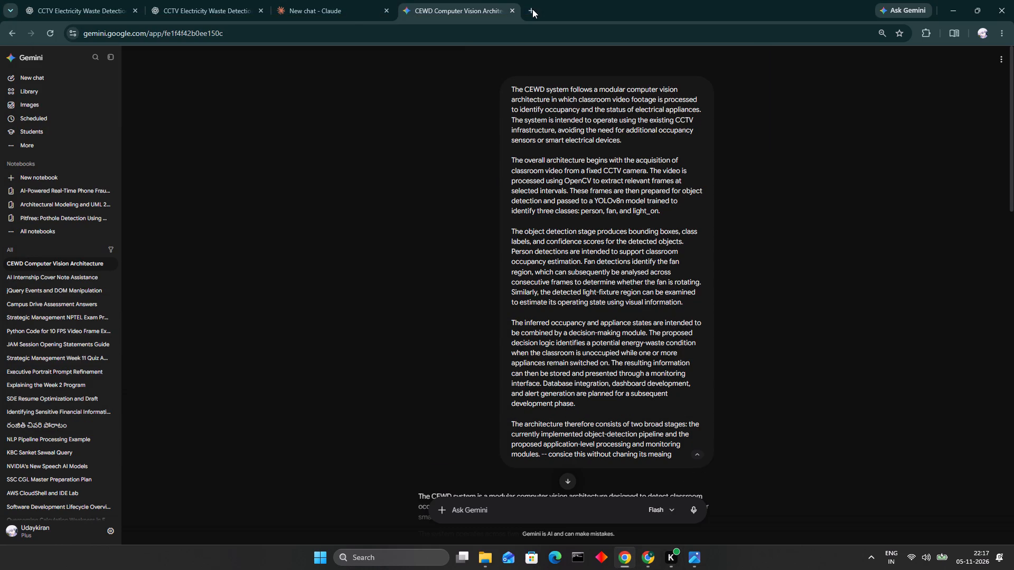
{"action": "left_click", "coordinate": [531, 10]}
{"action": "type", "text": "classs diagram"}
{"action": "key", "text": "Return"}
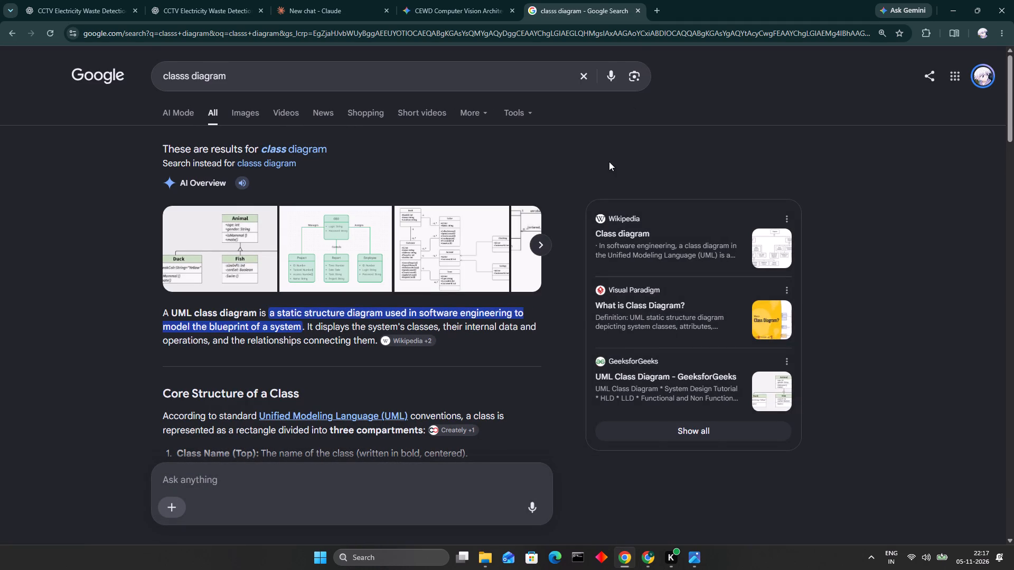
{"action": "scroll", "coordinate": [474, 264], "scroll_direction": "down", "scroll_amount": 3}
{"action": "scroll", "coordinate": [474, 264], "scroll_direction": "up", "scroll_amount": 4}
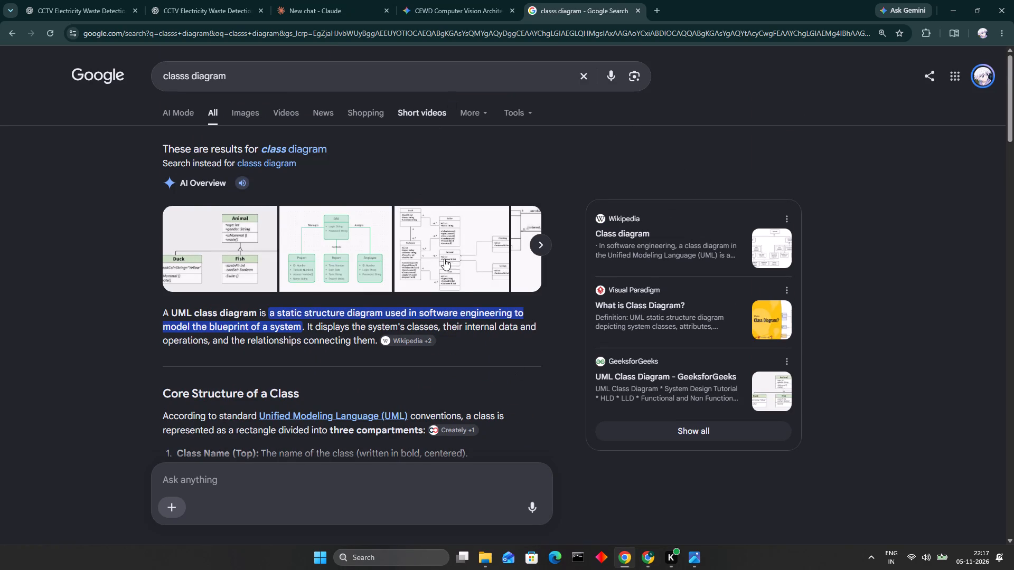
Review the Figure 4.4 sequence diagram in the thesis and search the web for "sequence diagram" examples to compare.
{"action": "left_click", "coordinate": [652, 560]}
{"action": "scroll", "coordinate": [527, 408], "scroll_direction": "up", "scroll_amount": 1}
{"action": "scroll", "coordinate": [527, 408], "scroll_direction": "down", "scroll_amount": 4}
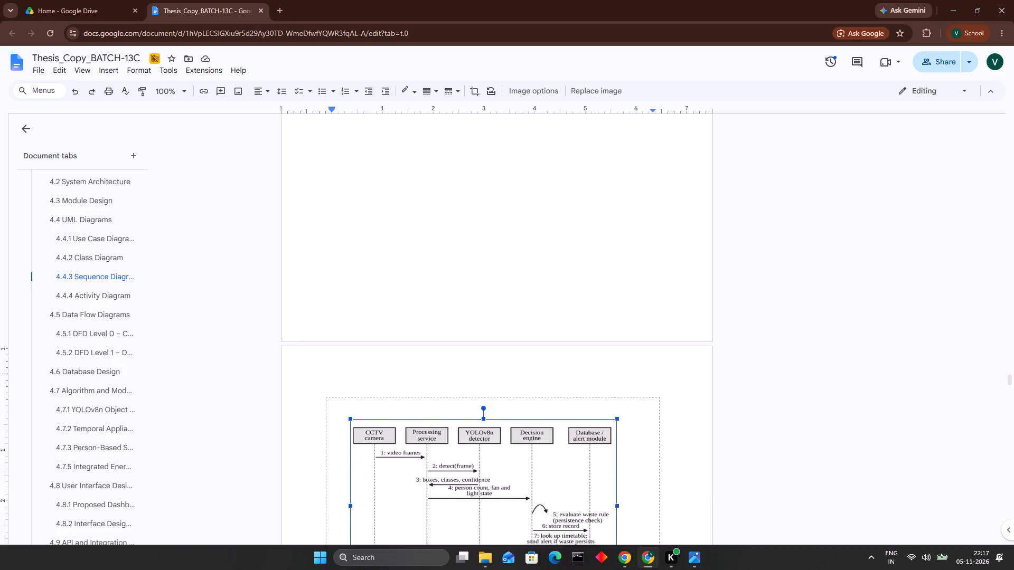
{"action": "scroll", "coordinate": [527, 408], "scroll_direction": "down", "scroll_amount": 4}
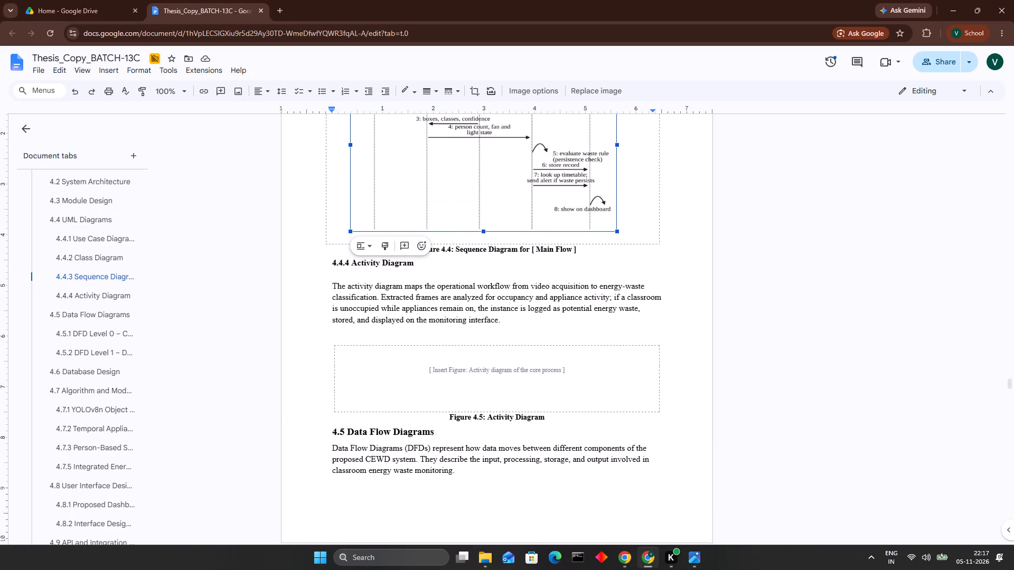
{"action": "left_click", "coordinate": [625, 558]}
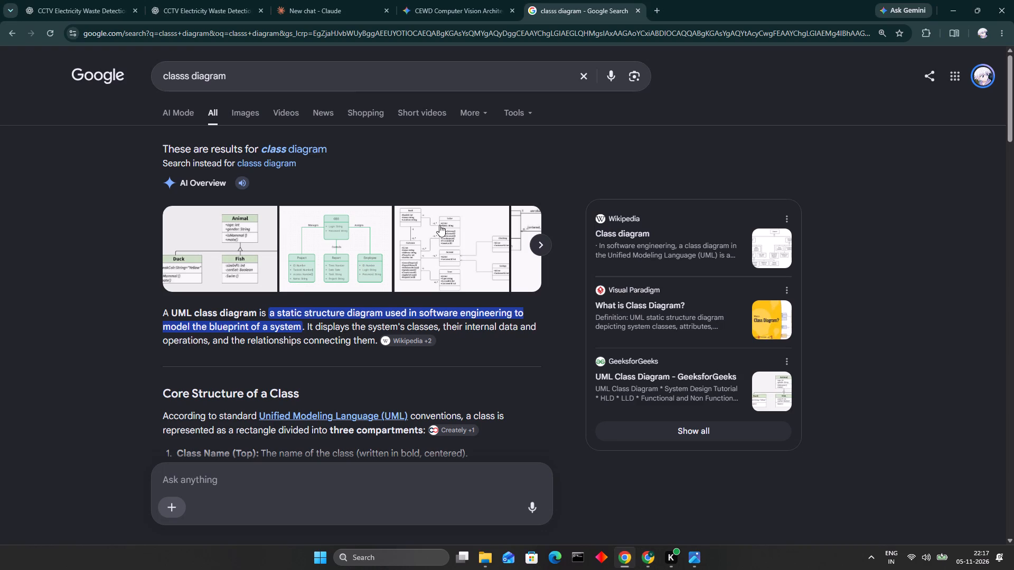
{"action": "left_click", "coordinate": [280, 72]}
{"action": "key", "text": "BackSpace"}
{"action": "key", "text": "BackSpace"}
{"action": "key", "text": "BackSpace"}
{"action": "key", "text": "BackSpace"}
{"action": "key", "text": "BackSpace"}
{"action": "key", "text": "BackSpace"}
{"action": "key", "text": "BackSpace"}
{"action": "key", "text": "BackSpace"}
{"action": "key", "text": "BackSpace"}
{"action": "key", "text": "BackSpace"}
{"action": "key", "text": "BackSpace"}
{"action": "key", "text": "BackSpace"}
{"action": "key", "text": "BackSpace"}
{"action": "key", "text": "BackSpace"}
{"action": "key", "text": "BackSpace"}
{"action": "key", "text": "BackSpace"}
{"action": "key", "text": "BackSpace"}
{"action": "key", "text": "BackSpace"}
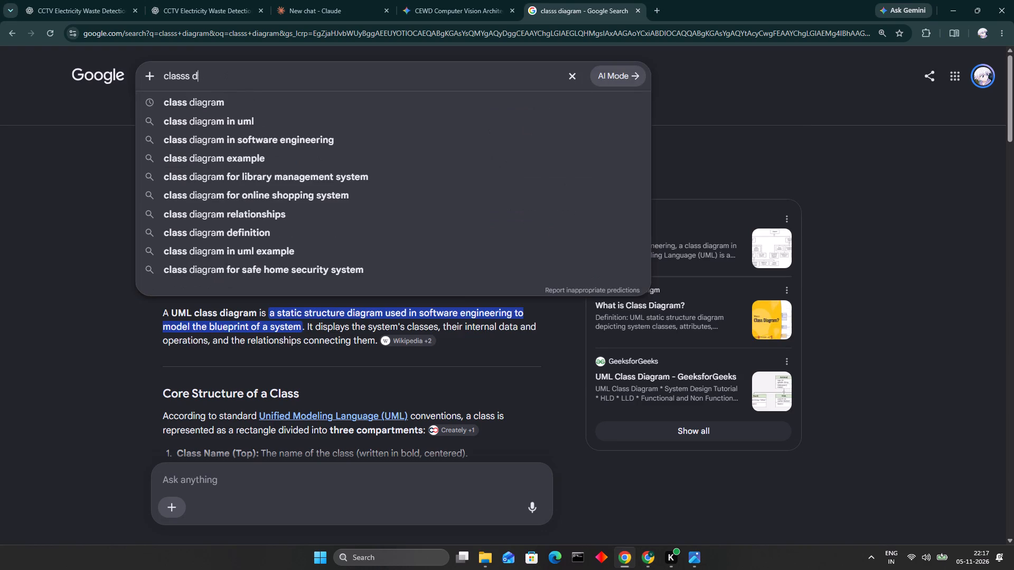
{"action": "type", "text": "sq"}
{"action": "key", "text": "BackSpace"}
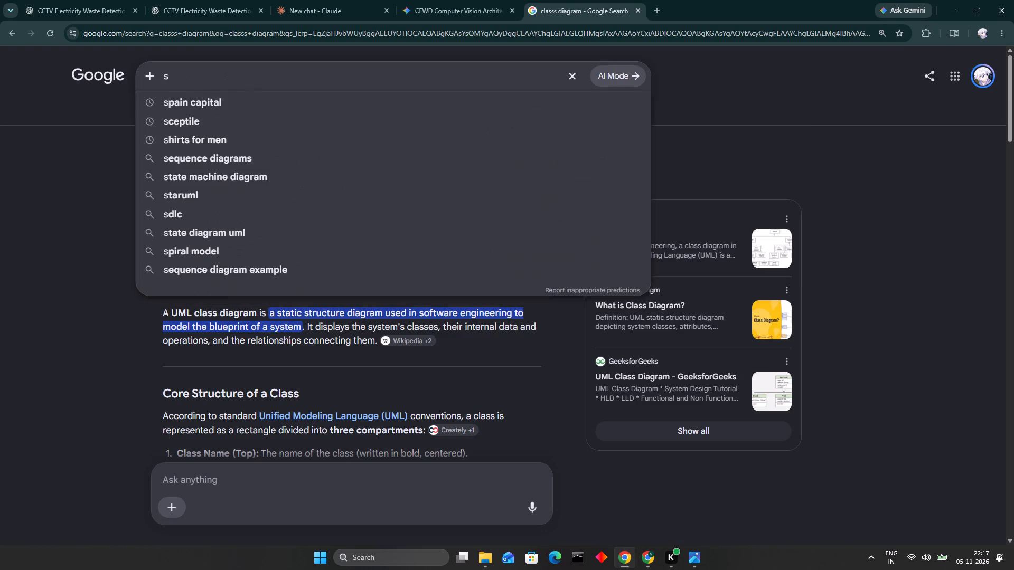
{"action": "type", "text": "eq"}
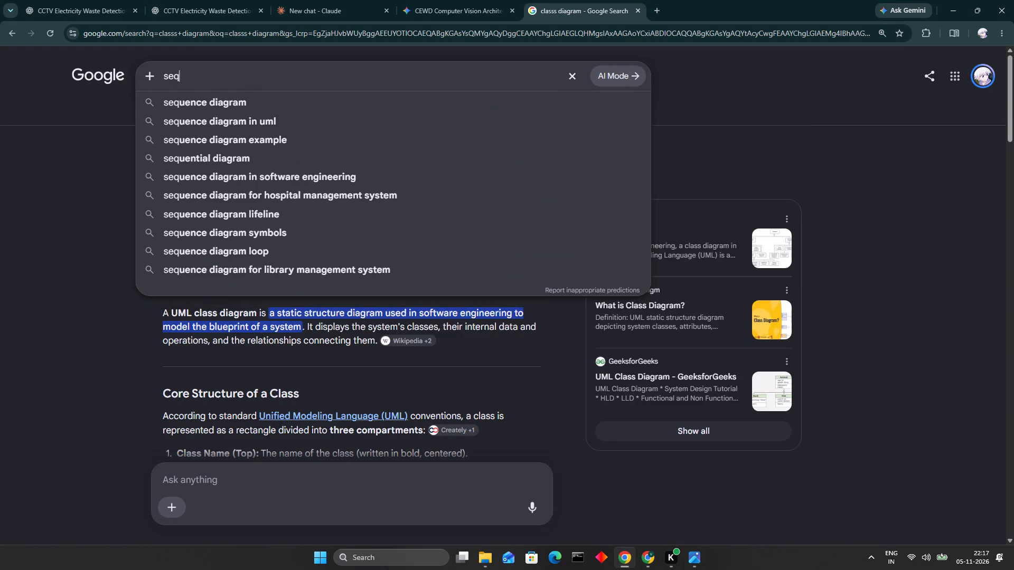
{"action": "left_click", "coordinate": [212, 101]}
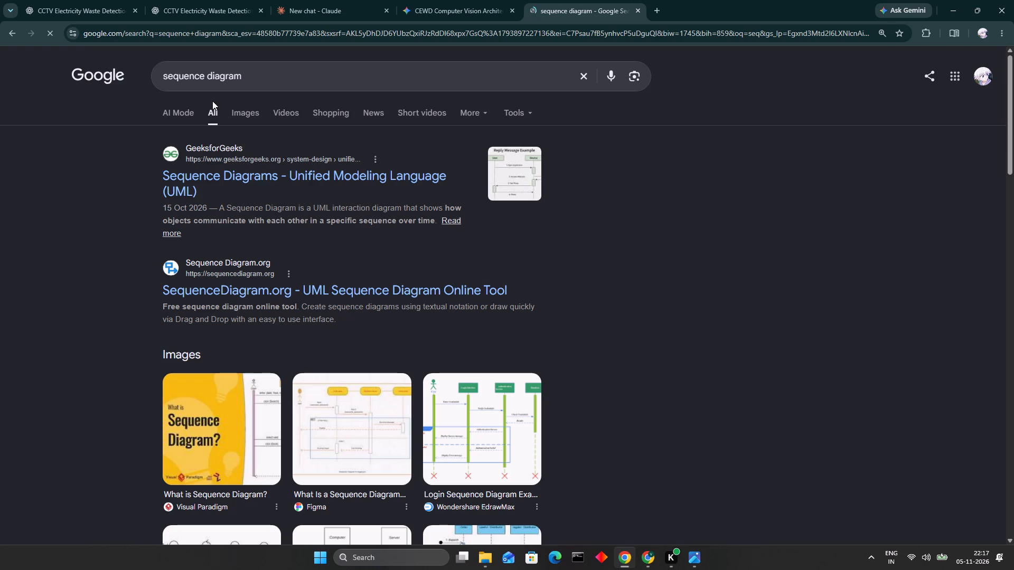
{"action": "scroll", "coordinate": [419, 432], "scroll_direction": "down", "scroll_amount": 1}
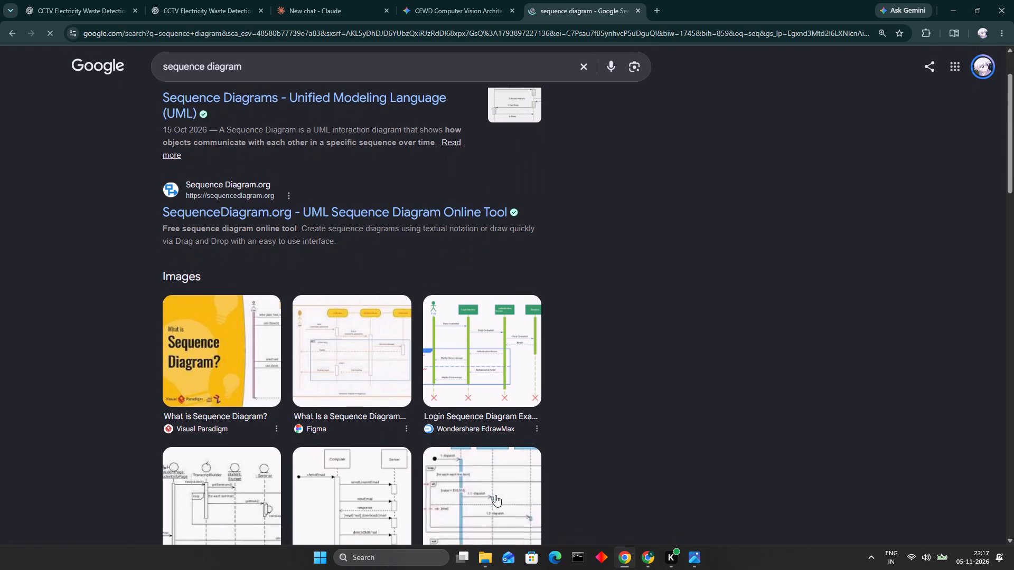
{"action": "scroll", "coordinate": [495, 495], "scroll_direction": "down", "scroll_amount": 1}
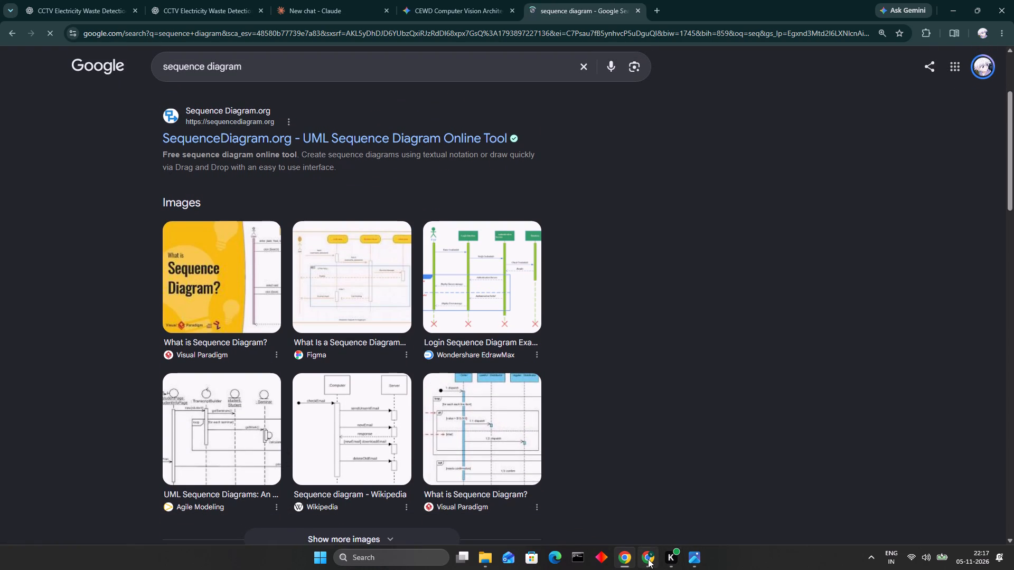
Glance at the Activity Diagram section in the thesis and search the web for "activity diagram" to review its typical form.
{"action": "left_click", "coordinate": [648, 559]}
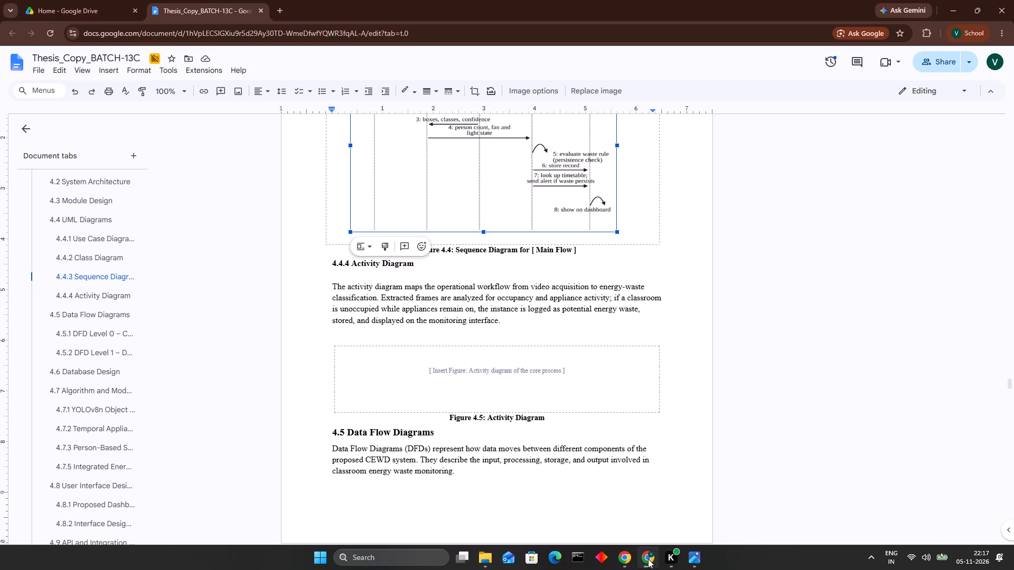
{"action": "left_click", "coordinate": [618, 557]}
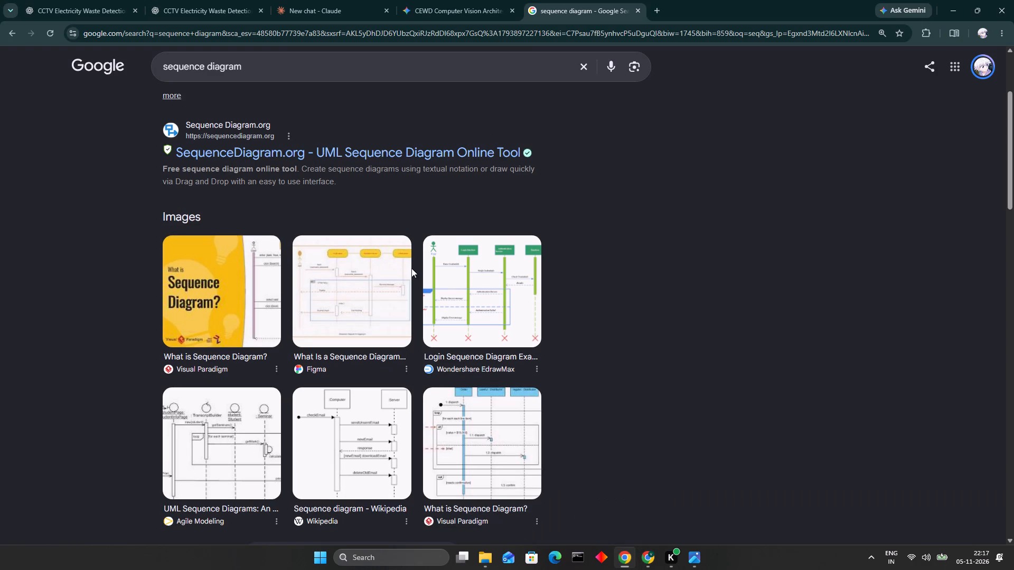
{"action": "left_click", "coordinate": [206, 66]}
{"action": "key", "text": "BackSpace"}
{"action": "key", "text": "BackSpace"}
{"action": "key", "text": "BackSpace"}
{"action": "key", "text": "BackSpace"}
{"action": "key", "text": "BackSpace"}
{"action": "key", "text": "BackSpace"}
{"action": "key", "text": "BackSpace"}
{"action": "key", "text": "BackSpace"}
{"action": "key", "text": "BackSpace"}
{"action": "key", "text": "BackSpace"}
{"action": "key", "text": "BackSpace"}
{"action": "key", "text": "BackSpace"}
{"action": "key", "text": "BackSpace"}
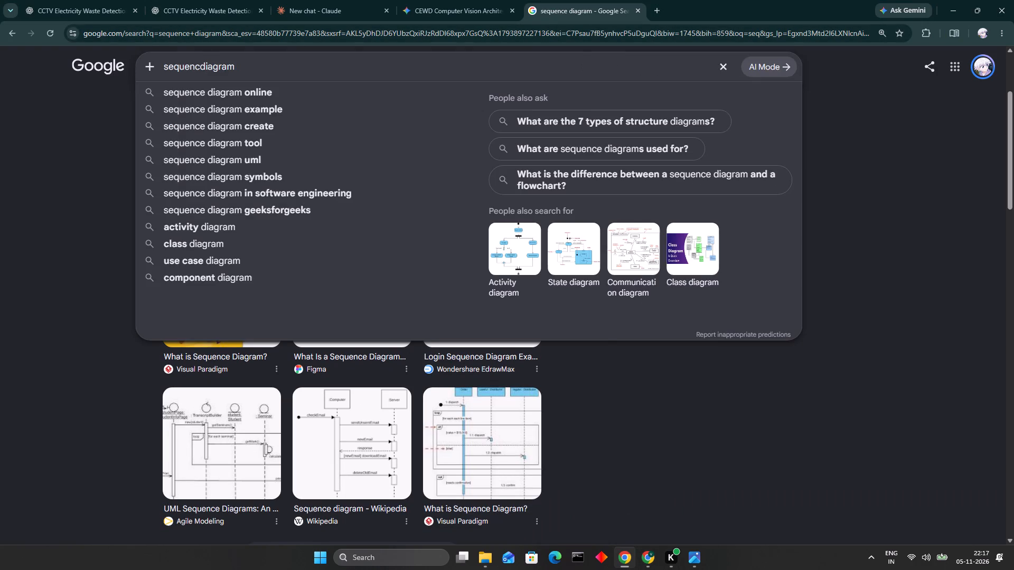
{"action": "type", "text": "ax"}
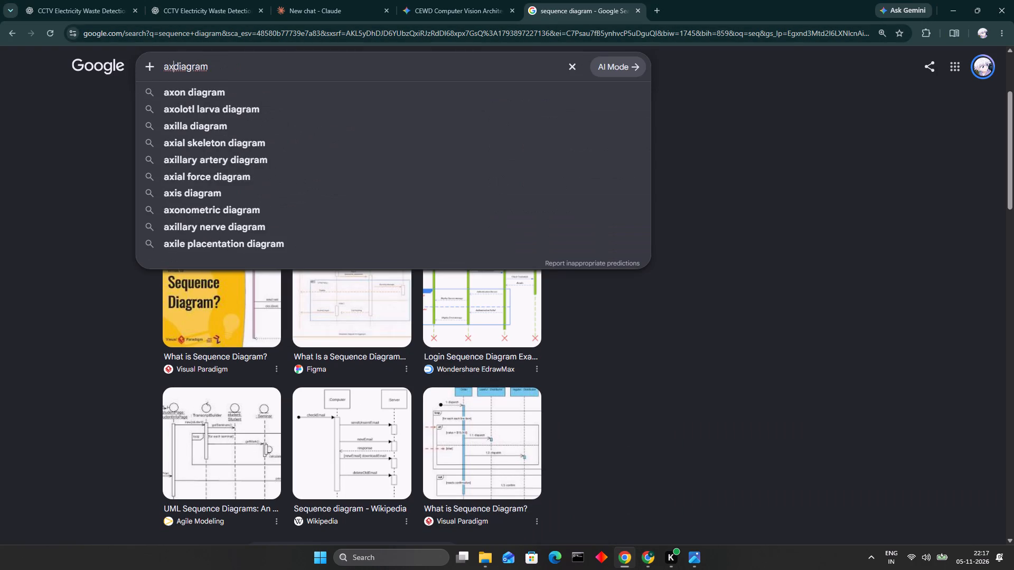
{"action": "key", "text": "BackSpace"}
{"action": "type", "text": "cti"}
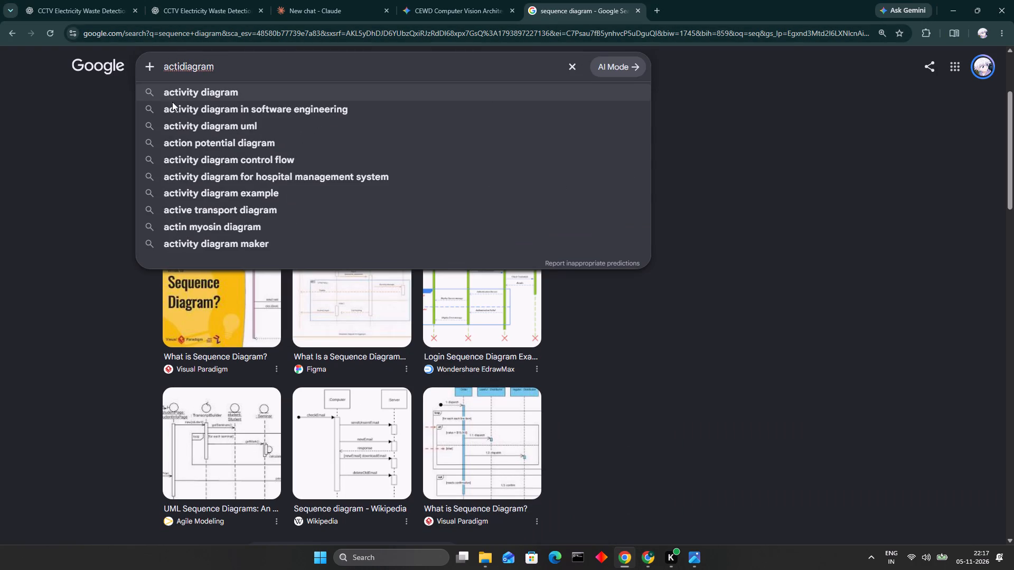
{"action": "left_click", "coordinate": [194, 91]}
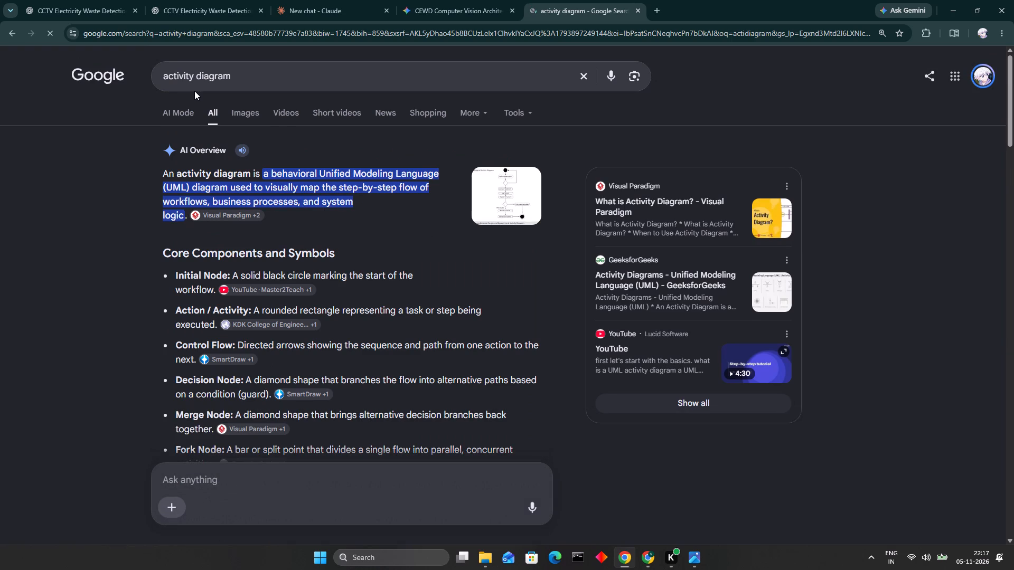
{"action": "scroll", "coordinate": [194, 91], "scroll_direction": "down", "scroll_amount": 4}
{"action": "scroll", "coordinate": [194, 91], "scroll_direction": "up", "scroll_amount": 2}
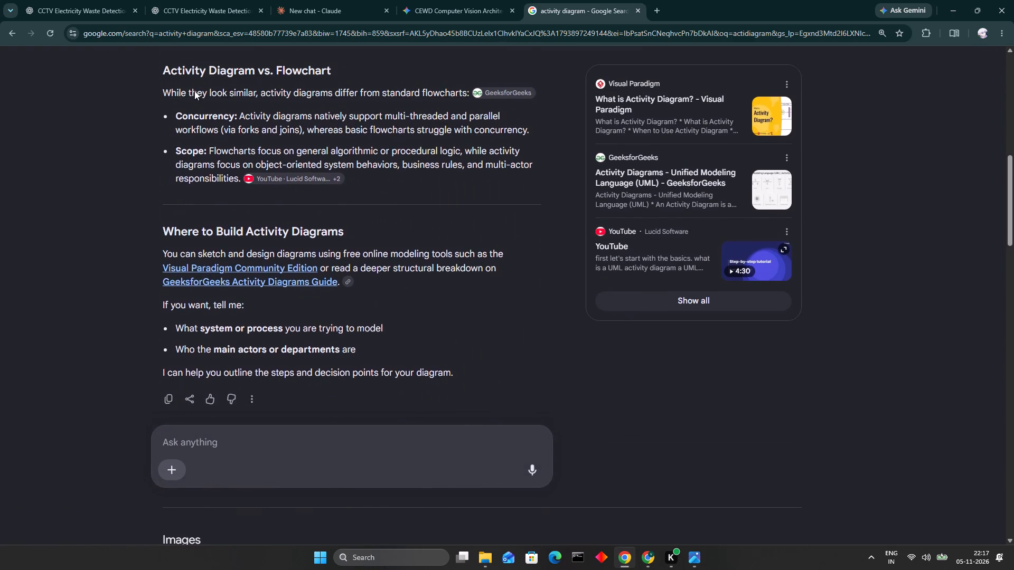
{"action": "scroll", "coordinate": [194, 91], "scroll_direction": "up", "scroll_amount": 4}
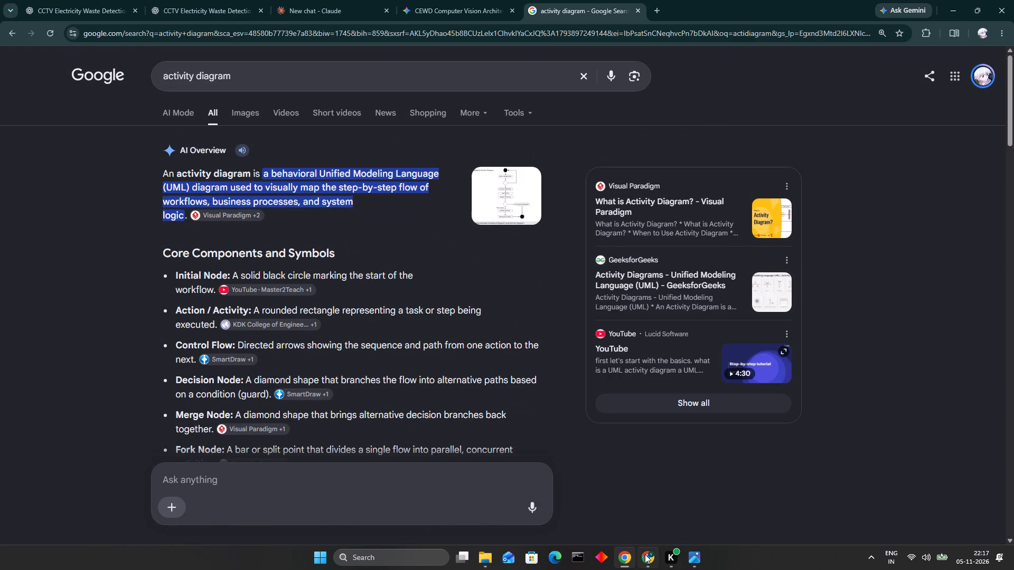
Return to the thesis's Figure 4.5 placeholder and examine the flowchart in sheetB.jpg as a candidate activity diagram.
{"action": "left_click", "coordinate": [646, 556]}
{"action": "scroll", "coordinate": [507, 356], "scroll_direction": "up", "scroll_amount": 1}
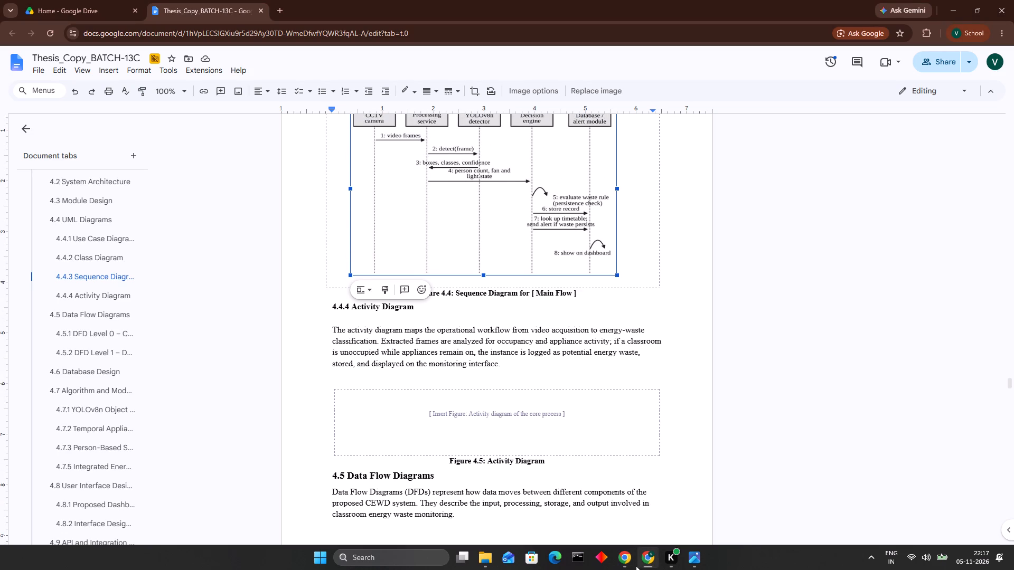
{"action": "left_click", "coordinate": [694, 560]}
{"action": "scroll", "coordinate": [465, 281], "scroll_direction": "up", "scroll_amount": 1}
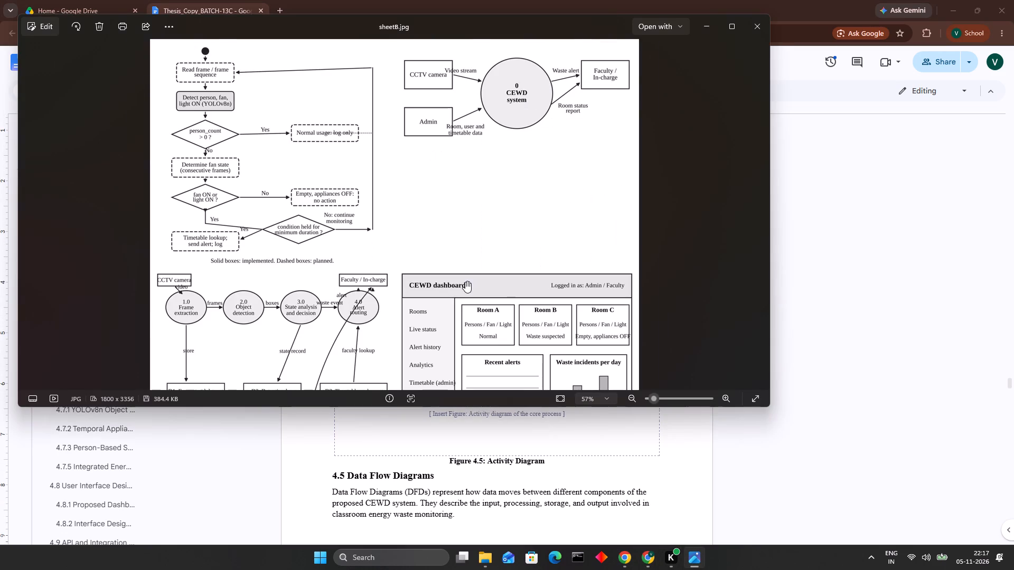
{"action": "scroll", "coordinate": [465, 281], "scroll_direction": "up", "scroll_amount": 1}
{"action": "scroll", "coordinate": [465, 281], "scroll_direction": "down", "scroll_amount": 3}
{"action": "scroll", "coordinate": [465, 281], "scroll_direction": "down", "scroll_amount": 6, "text": "ctrl"}
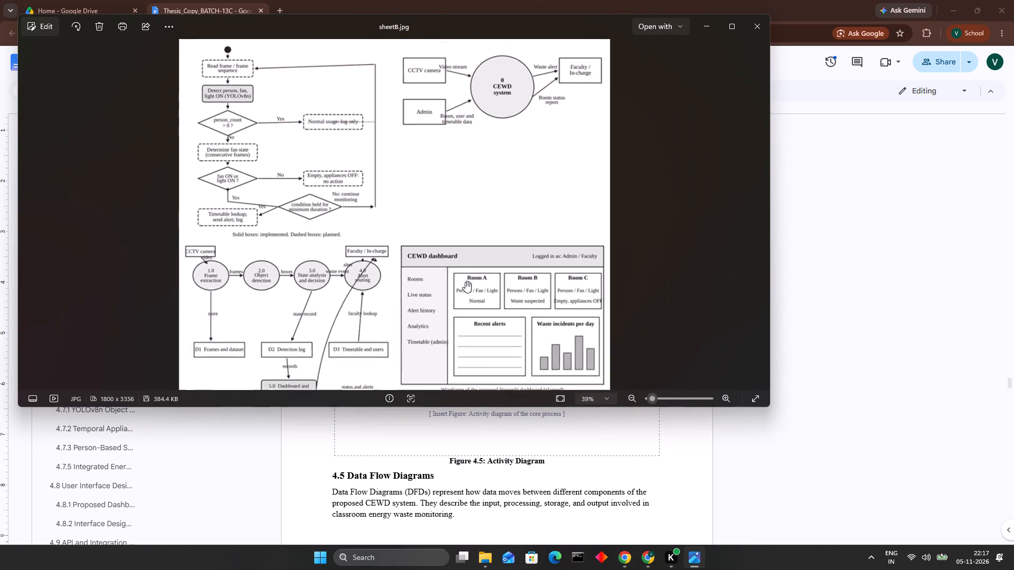
{"action": "left_click_drag", "start_coordinate": [270, 79], "coordinate": [278, 111]}
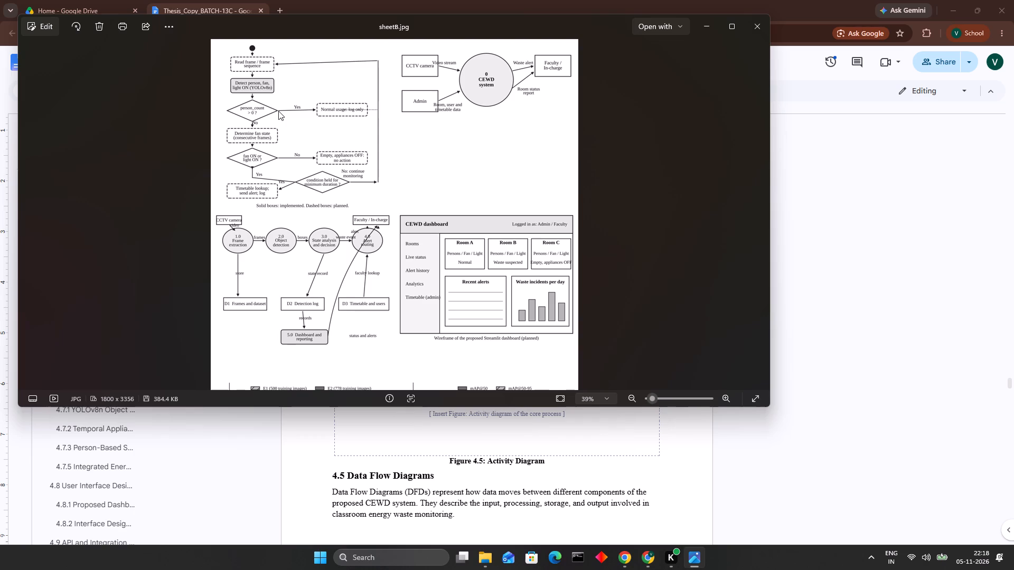
Capture the activity flowchart from sheetB.jpg as a screen snip, excluding the legend line beneath it, and return to the thesis.
{"action": "key", "text": "Print"}
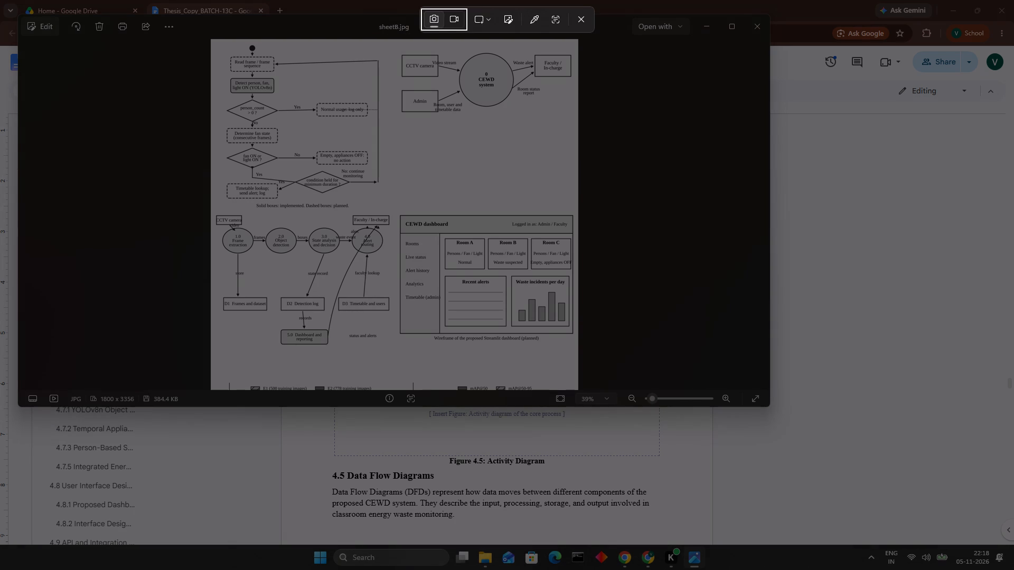
{"action": "left_click_drag", "start_coordinate": [214, 40], "coordinate": [369, 191]}
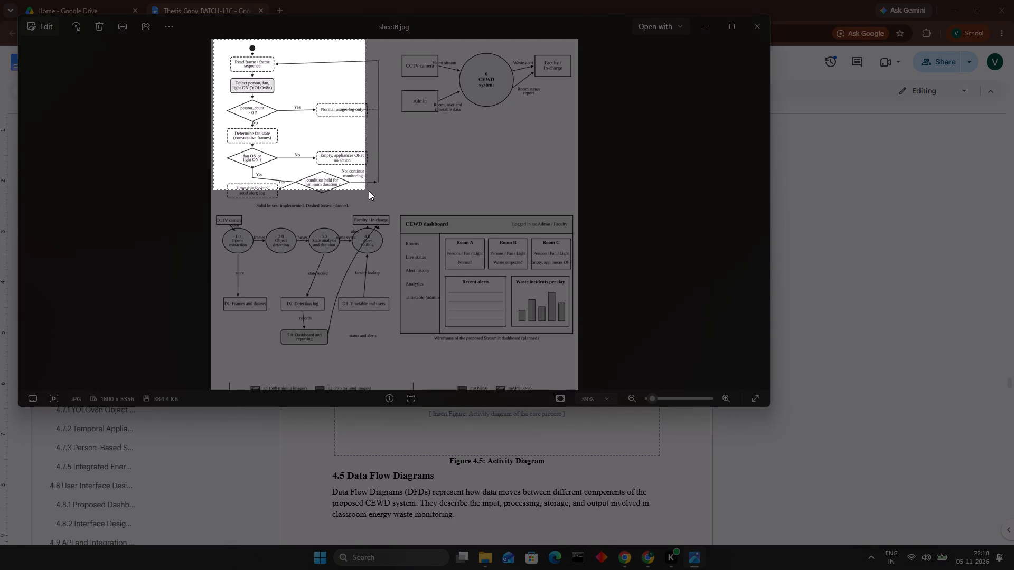
{"action": "left_click_drag", "start_coordinate": [369, 191], "coordinate": [392, 205]}
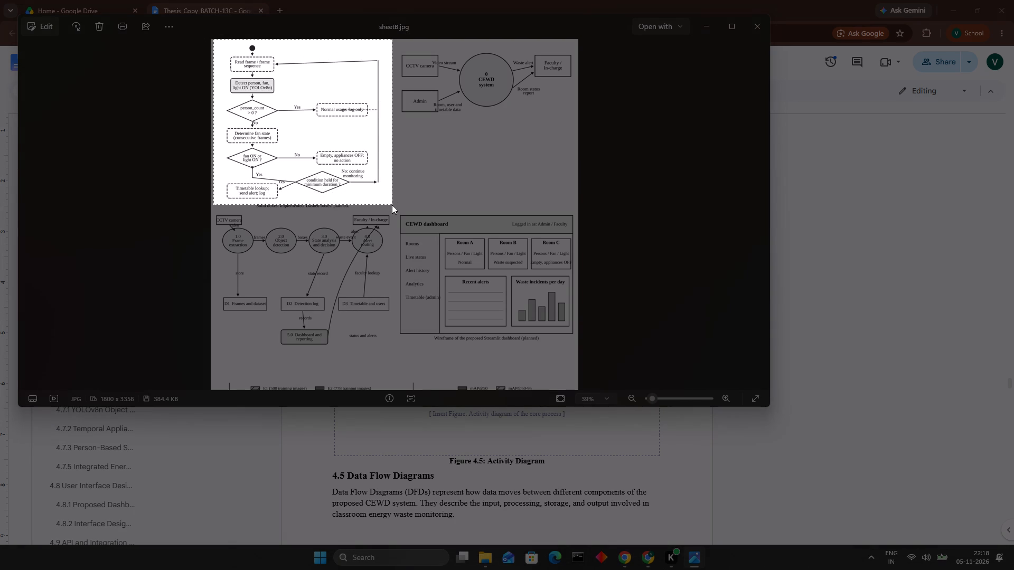
{"action": "left_click_drag", "start_coordinate": [392, 205], "coordinate": [392, 202]}
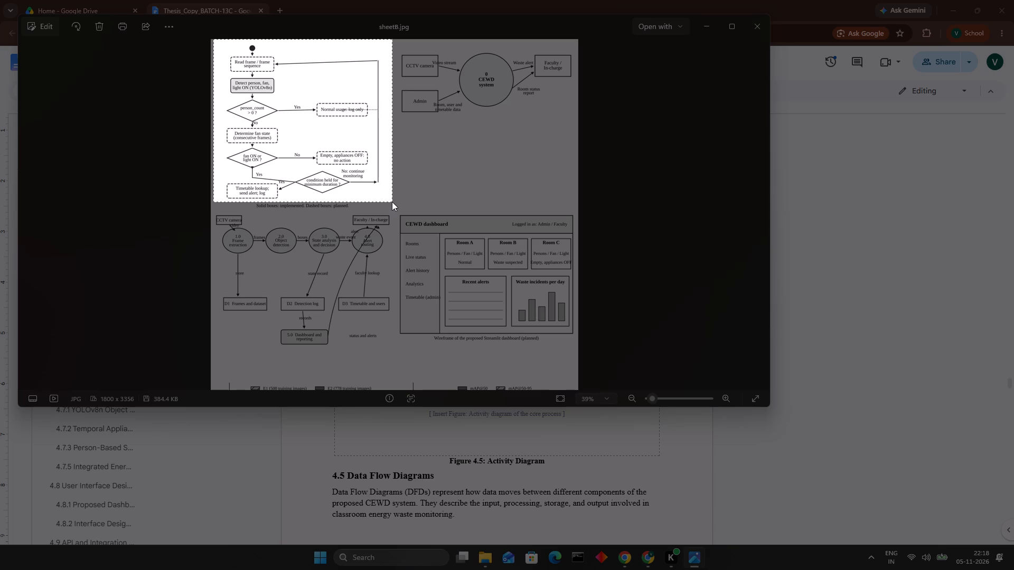
{"action": "left_click_drag", "start_coordinate": [392, 202], "coordinate": [391, 203]}
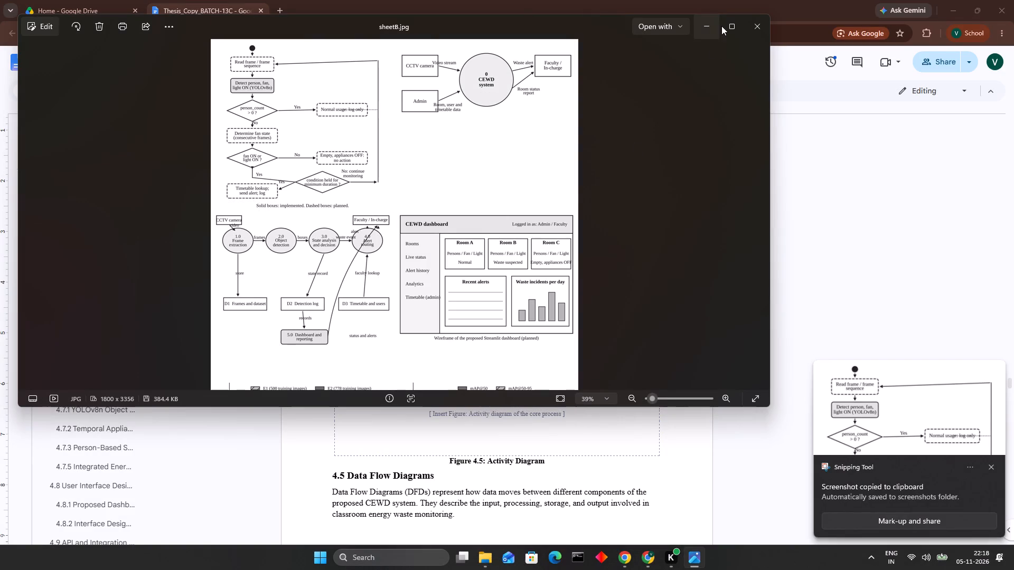
{"action": "left_click", "coordinate": [706, 25]}
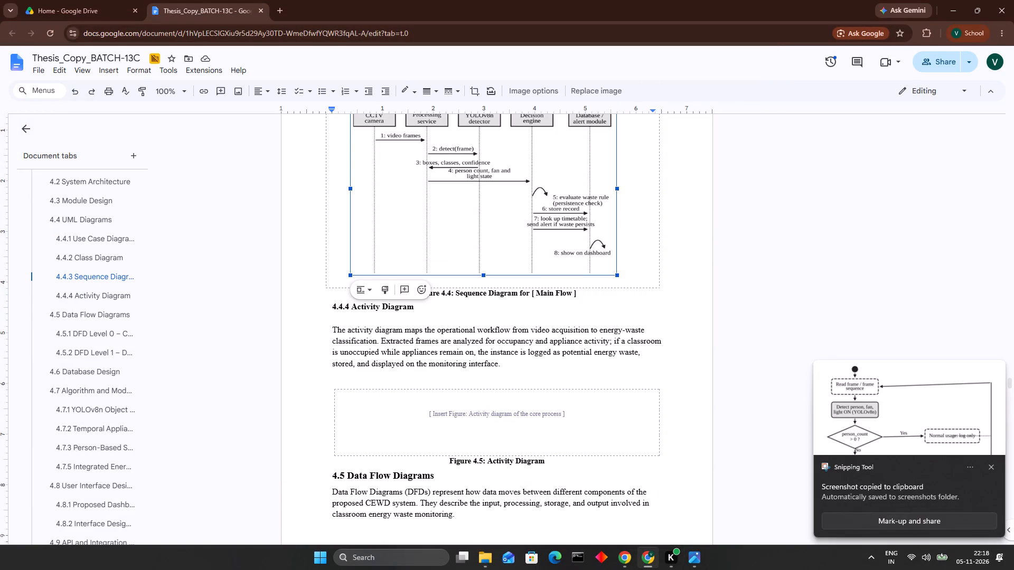
Replace the "[ Insert Figure: Activity diagram of the core process ]" placeholder in the Figure 4.5 box with the captured flowchart.
{"action": "left_click_drag", "start_coordinate": [571, 411], "coordinate": [419, 410]}
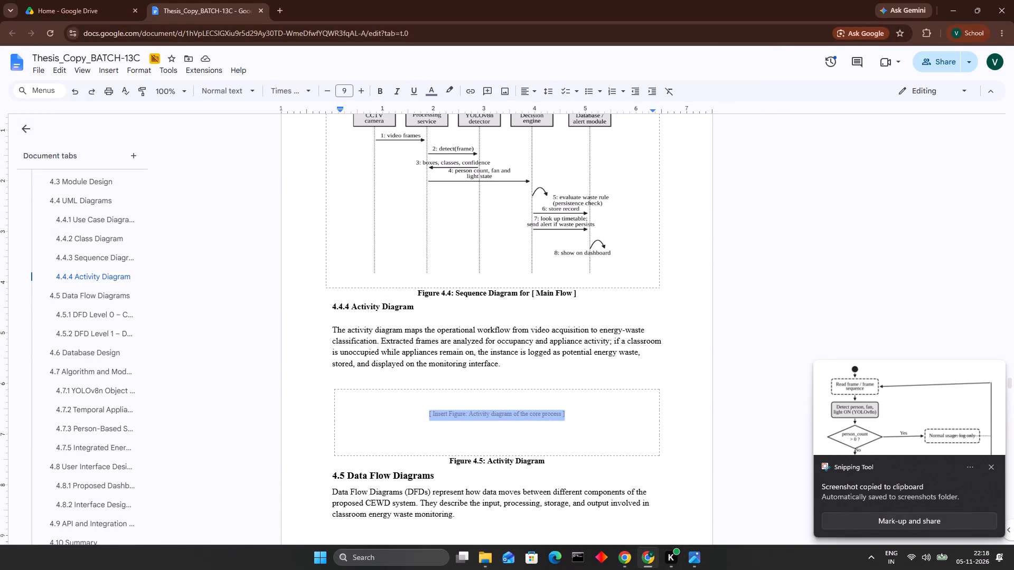
{"action": "key", "text": "BackSpace"}
{"action": "key", "text": "ctrl+v"}
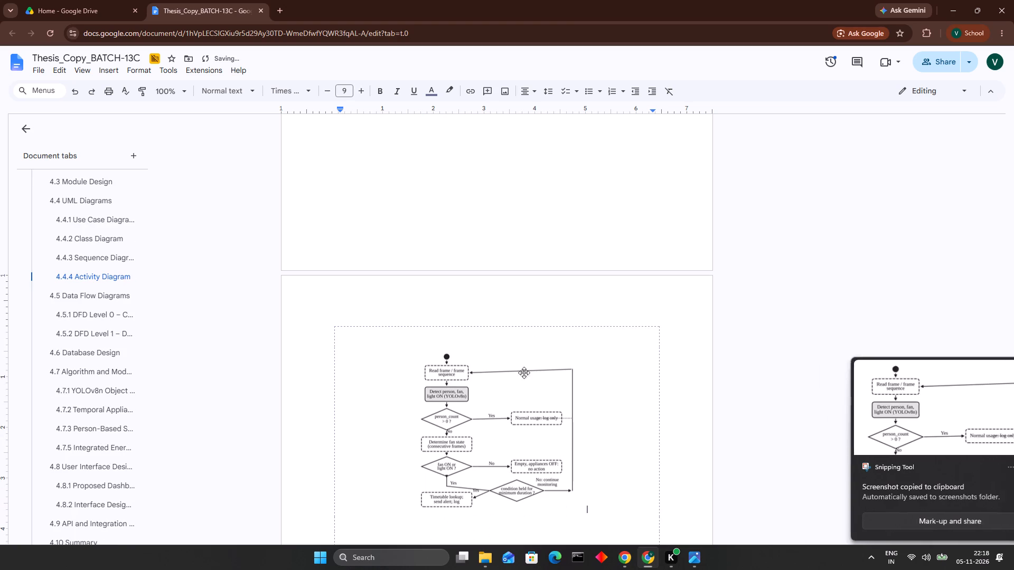
{"action": "left_click", "coordinate": [521, 381]}
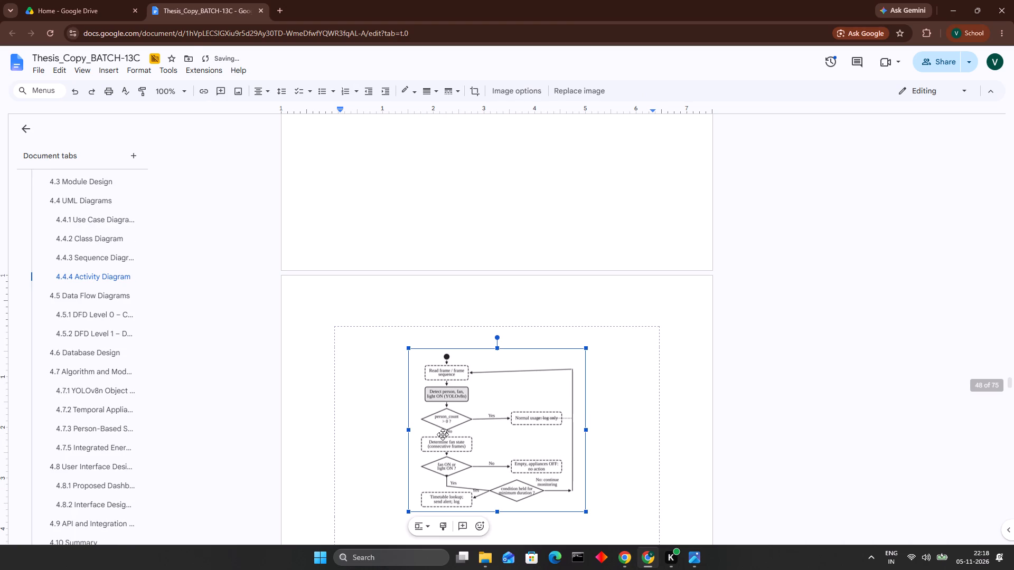
{"action": "left_click", "coordinate": [397, 423]}
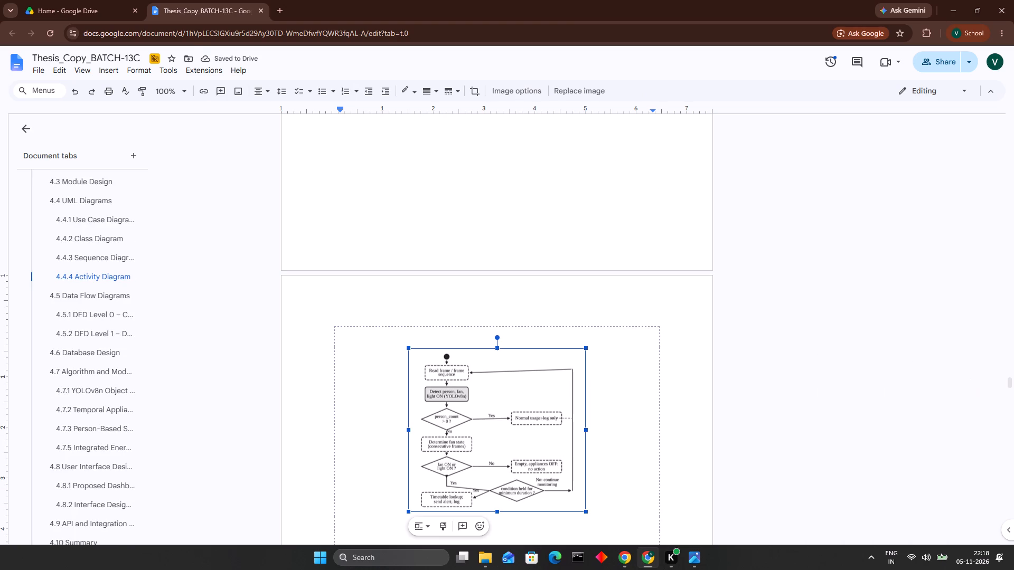
Remove the two empty lines below the flowchart inside the Figure 4.5 box.
{"action": "scroll", "coordinate": [397, 423], "scroll_direction": "down", "scroll_amount": 2}
{"action": "left_click", "coordinate": [391, 439]}
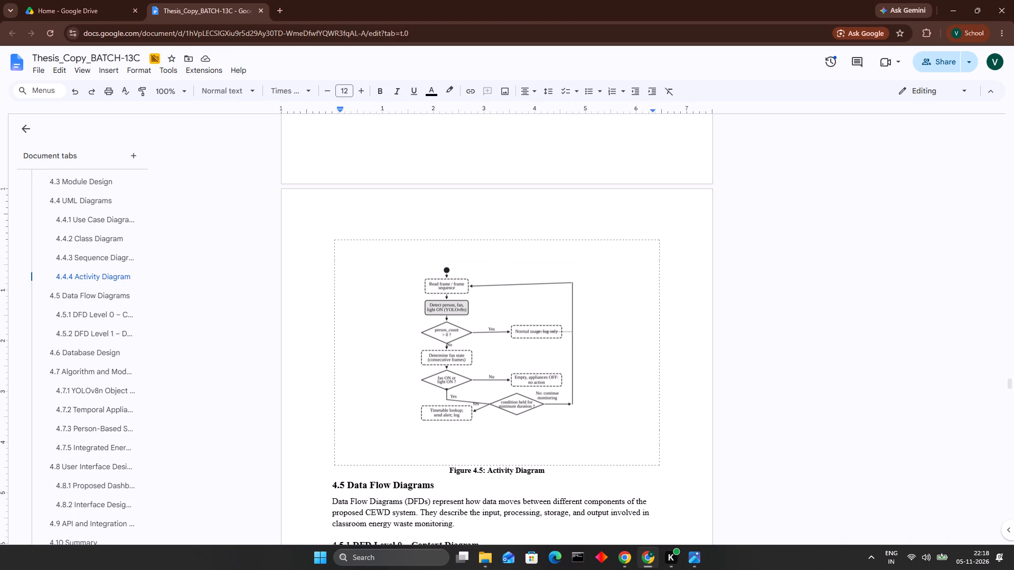
{"action": "key", "text": "Down"}
{"action": "key", "text": "Down"}
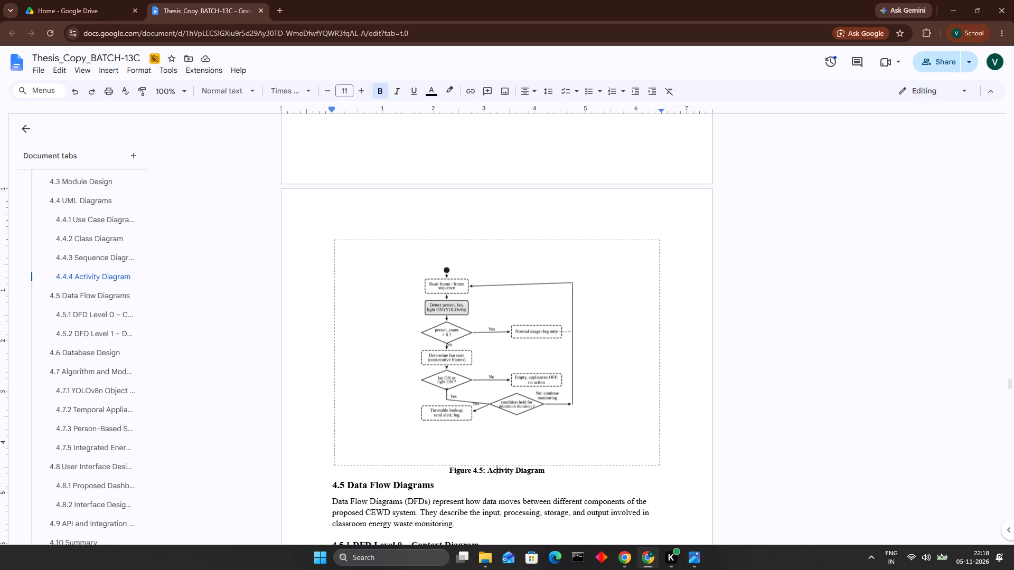
{"action": "key", "text": "Up"}
{"action": "key", "text": "BackSpace"}
{"action": "key", "text": "BackSpace"}
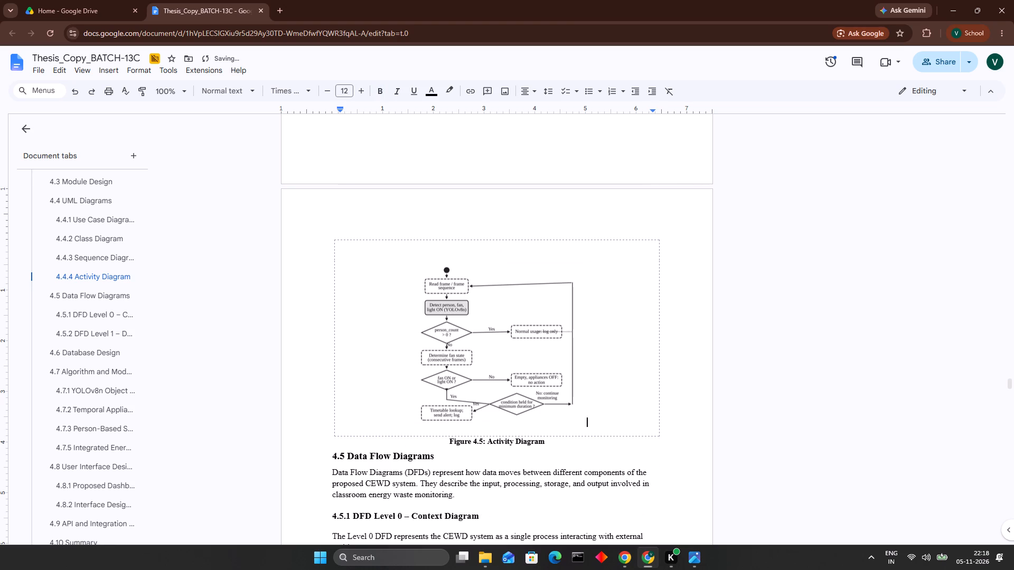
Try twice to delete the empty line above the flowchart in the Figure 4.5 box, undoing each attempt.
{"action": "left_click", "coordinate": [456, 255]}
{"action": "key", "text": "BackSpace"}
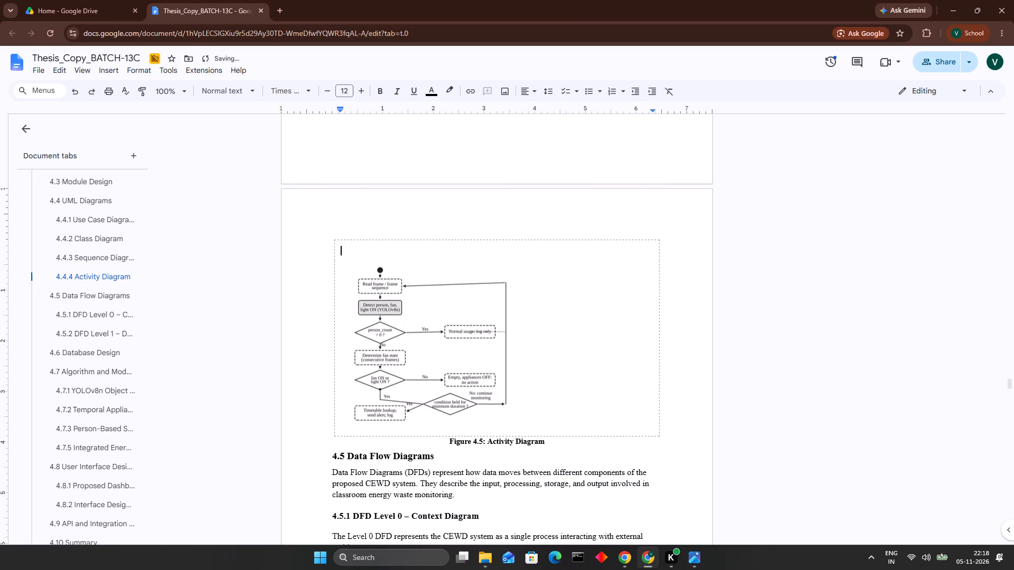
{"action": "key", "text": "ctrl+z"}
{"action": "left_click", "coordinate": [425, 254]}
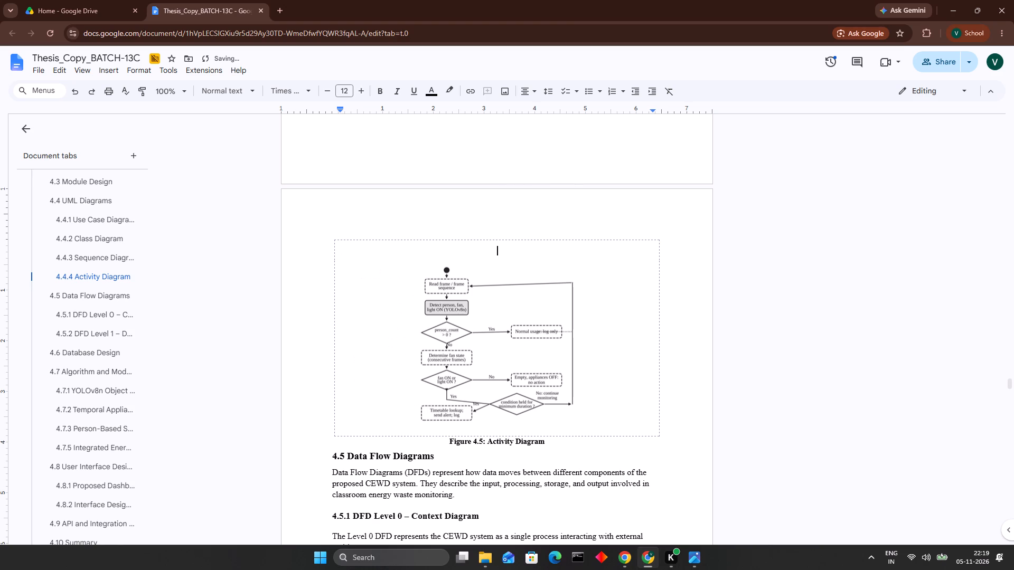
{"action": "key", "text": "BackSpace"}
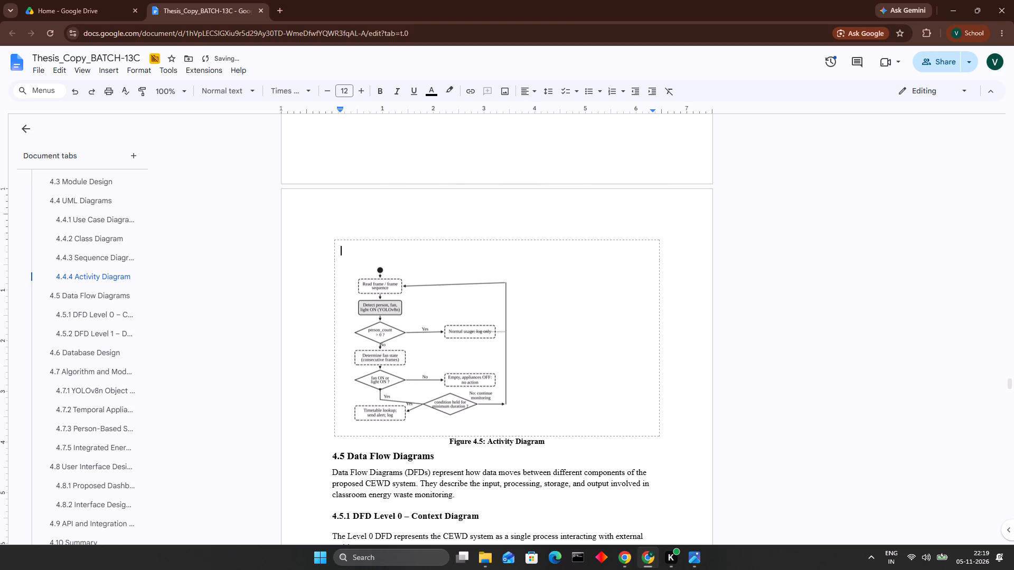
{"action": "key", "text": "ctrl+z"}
Move the flowchart up to the first line of the Figure 4.5 box and delete the empty line left beneath it.
{"action": "left_click", "coordinate": [521, 318]}
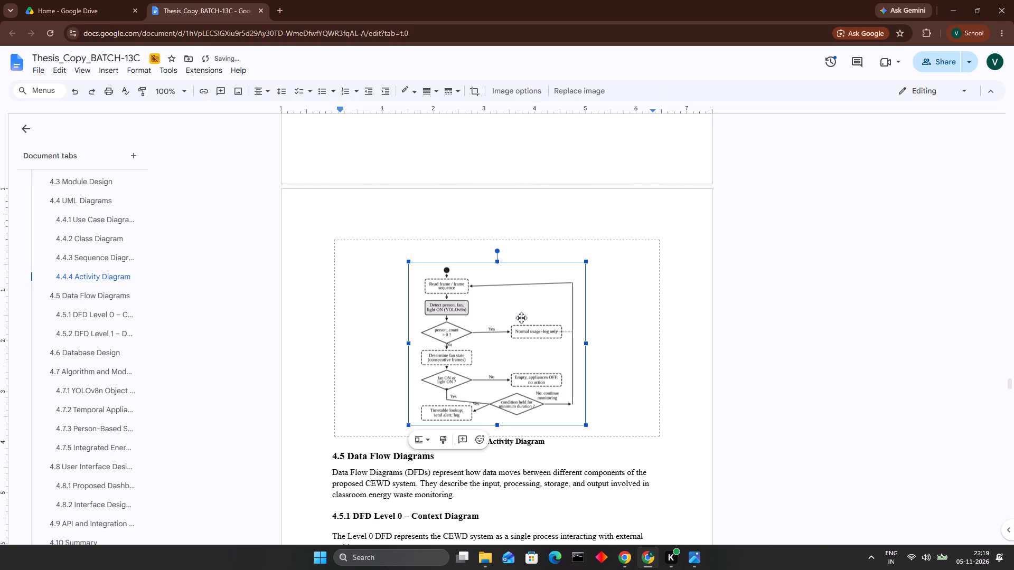
{"action": "left_click_drag", "start_coordinate": [521, 296], "coordinate": [524, 286]}
{"action": "left_click_drag", "start_coordinate": [524, 286], "coordinate": [527, 258]}
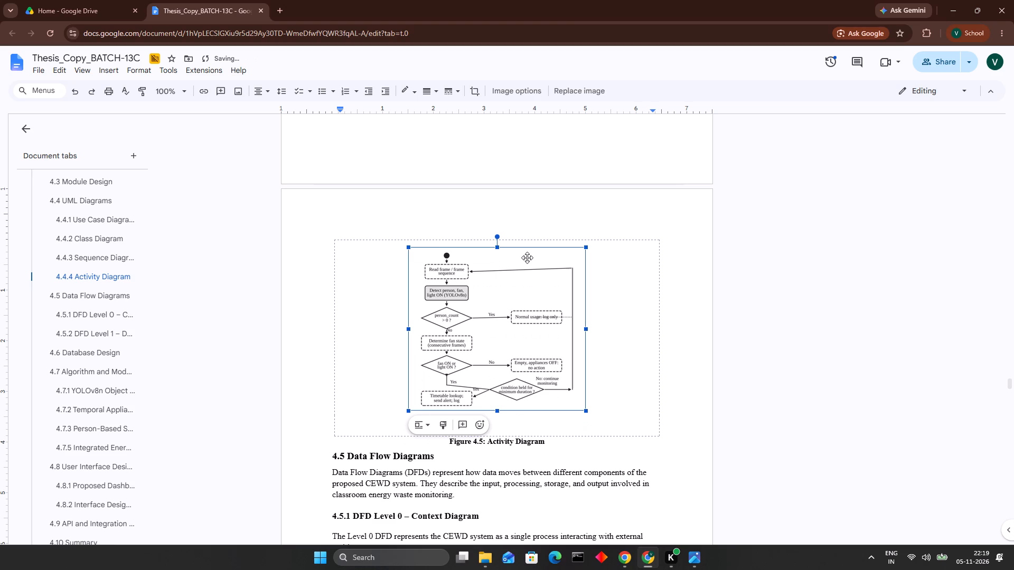
{"action": "left_click", "coordinate": [389, 425]}
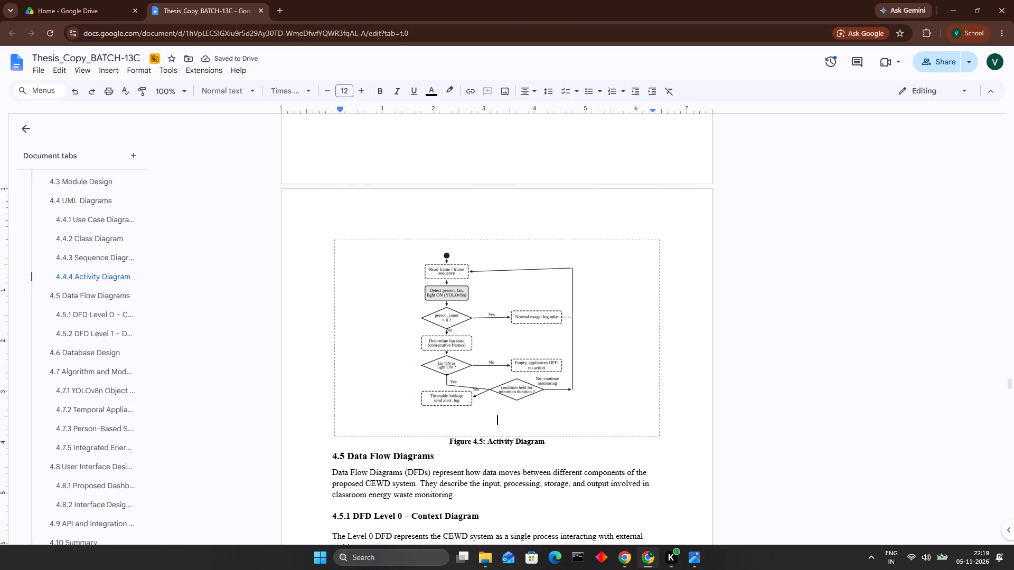
{"action": "key", "text": "BackSpace"}
Adjust the size of the Figure 4.5 flowchart proportionally in small increments, ending close to its inserted size.
{"action": "left_click", "coordinate": [490, 340]}
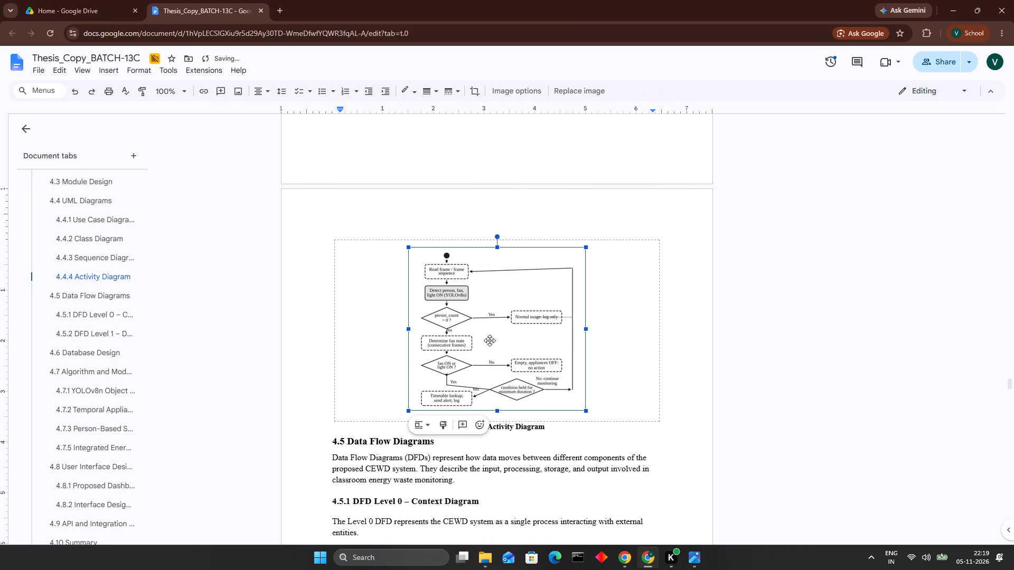
{"action": "left_click_drag", "start_coordinate": [585, 410], "coordinate": [580, 406]}
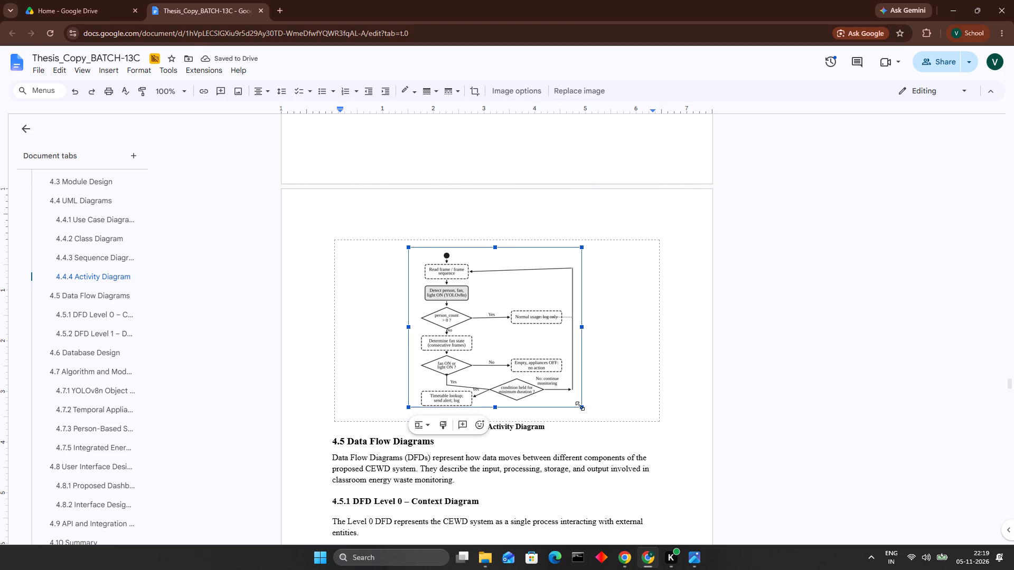
{"action": "left_click_drag", "start_coordinate": [580, 406], "coordinate": [579, 405]}
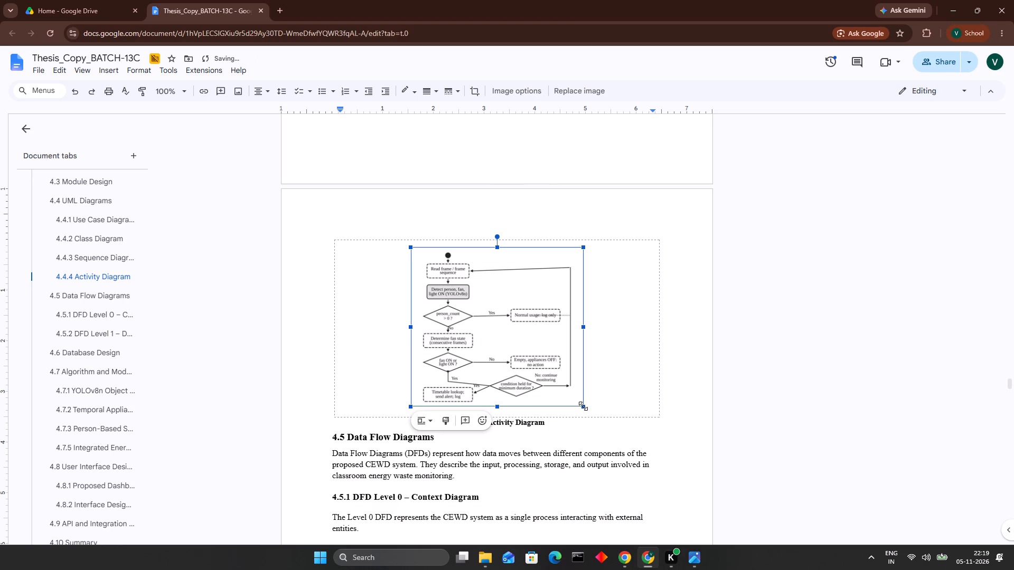
{"action": "left_click_drag", "start_coordinate": [583, 406], "coordinate": [569, 401]}
{"action": "scroll", "coordinate": [538, 367], "scroll_direction": "up", "scroll_amount": 1}
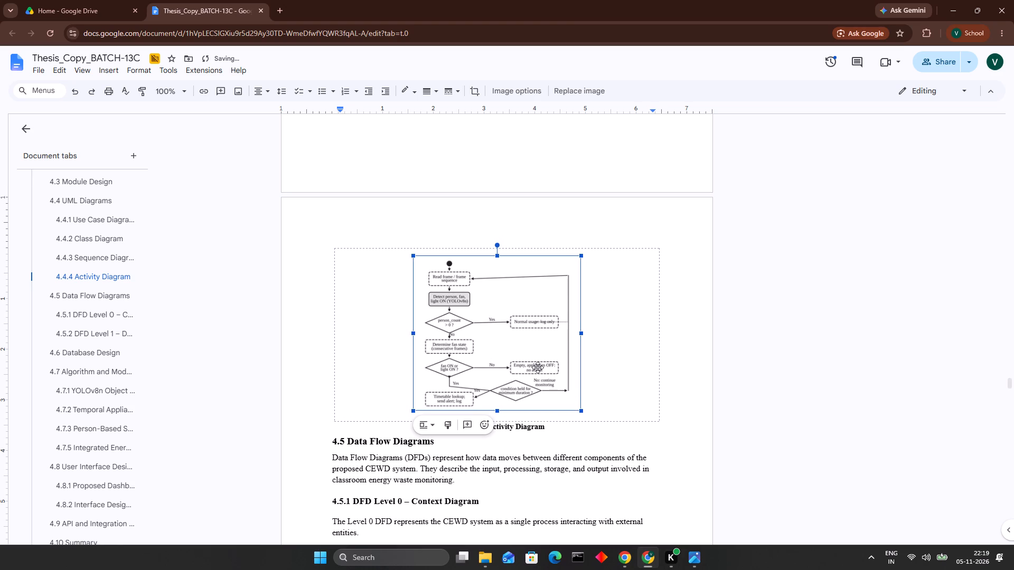
{"action": "left_click_drag", "start_coordinate": [581, 412], "coordinate": [585, 419]}
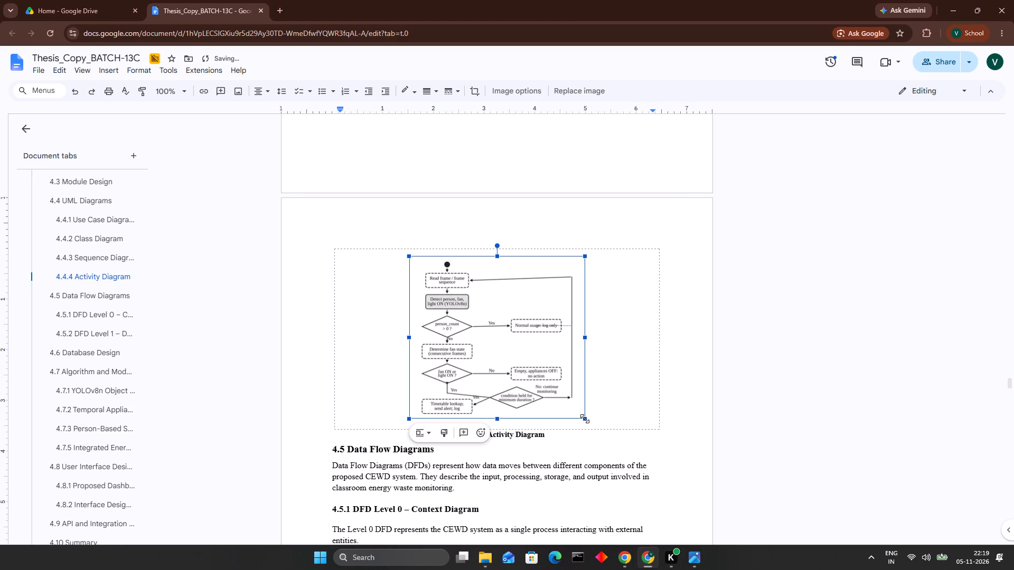
Review the layout of the Figure 4.3 class diagram and Figure 4.4 sequence diagram sections and the gaps between their pages.
{"action": "scroll", "coordinate": [588, 353], "scroll_direction": "up", "scroll_amount": 3}
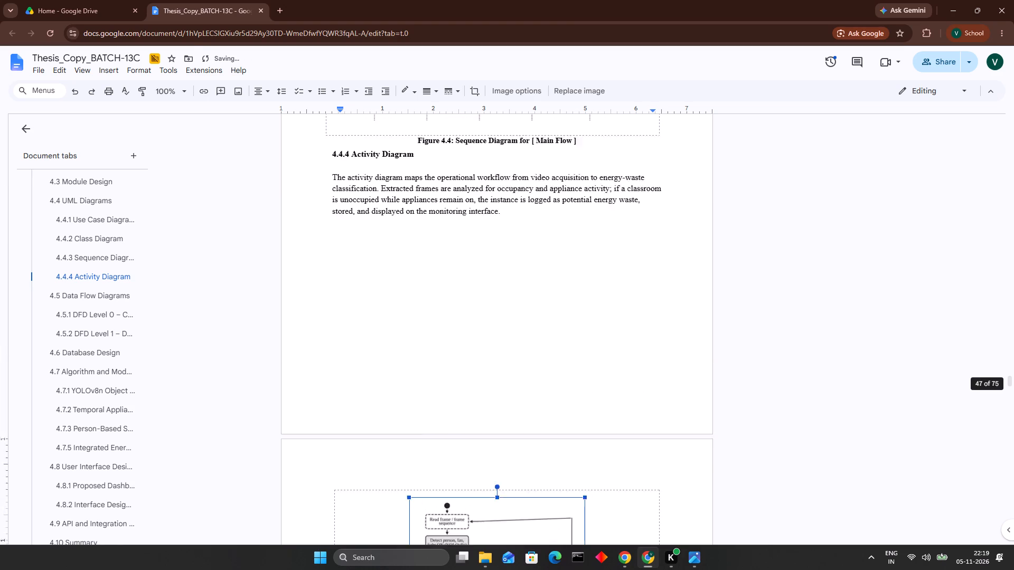
{"action": "scroll", "coordinate": [588, 353], "scroll_direction": "up", "scroll_amount": 3}
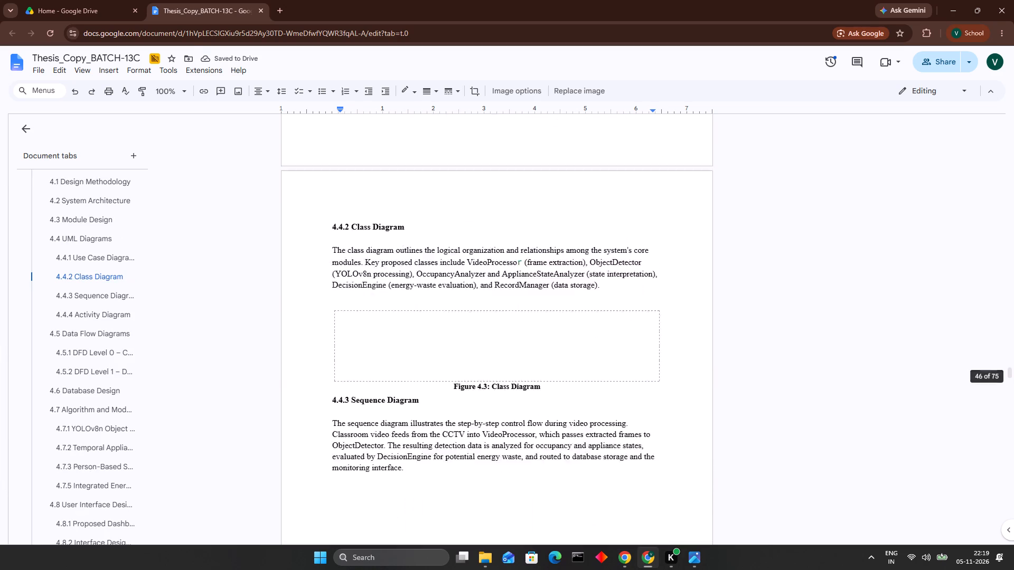
{"action": "scroll", "coordinate": [588, 353], "scroll_direction": "up", "scroll_amount": 1}
{"action": "scroll", "coordinate": [588, 353], "scroll_direction": "down", "scroll_amount": 2}
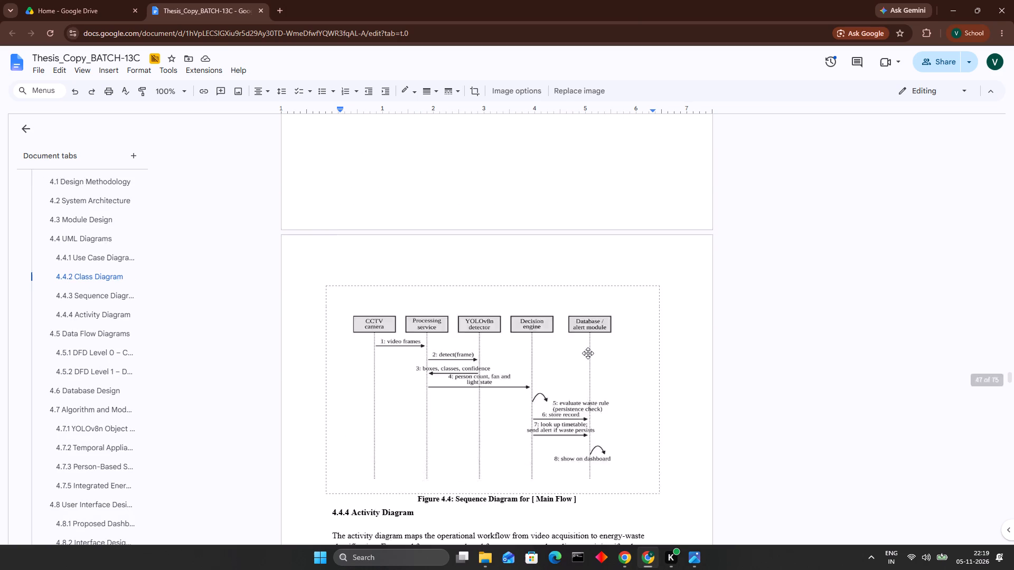
{"action": "scroll", "coordinate": [537, 332], "scroll_direction": "up", "scroll_amount": 1}
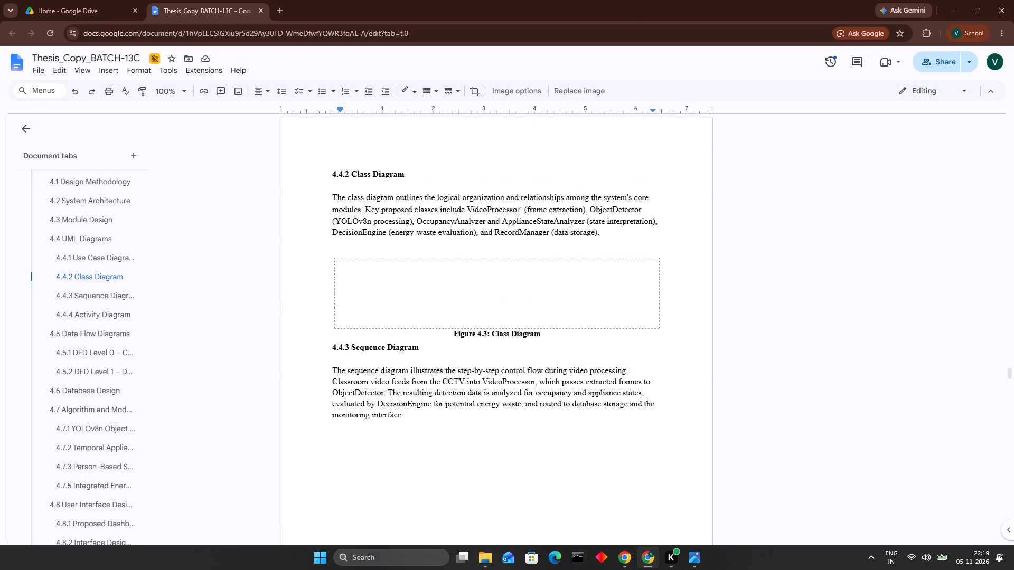
{"action": "scroll", "coordinate": [537, 332], "scroll_direction": "down", "scroll_amount": 5}
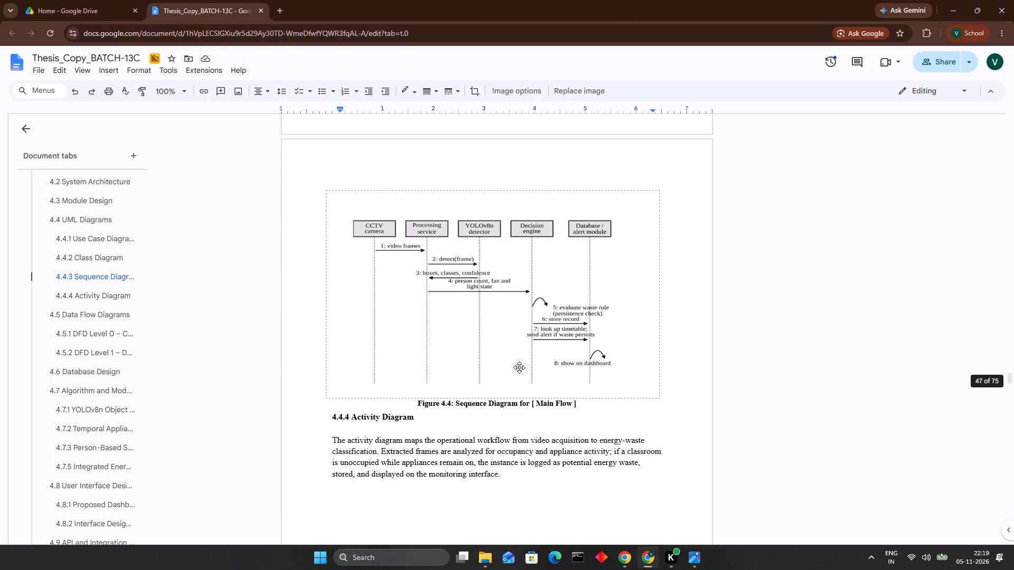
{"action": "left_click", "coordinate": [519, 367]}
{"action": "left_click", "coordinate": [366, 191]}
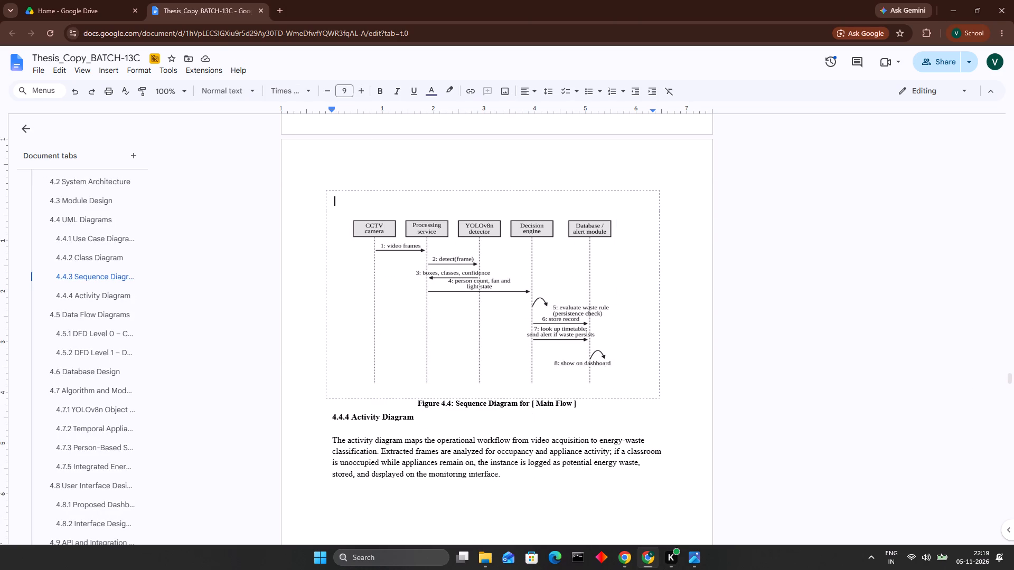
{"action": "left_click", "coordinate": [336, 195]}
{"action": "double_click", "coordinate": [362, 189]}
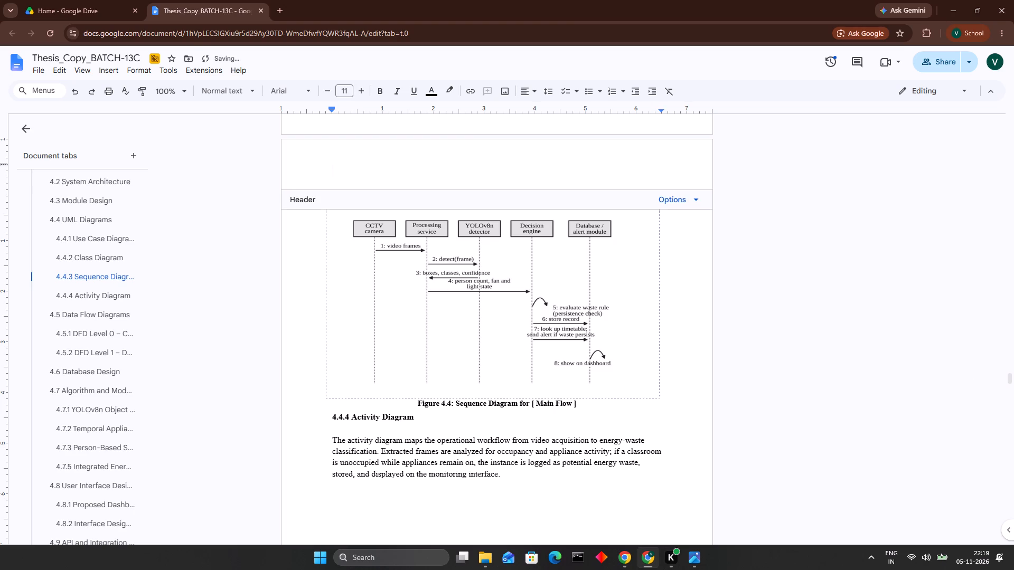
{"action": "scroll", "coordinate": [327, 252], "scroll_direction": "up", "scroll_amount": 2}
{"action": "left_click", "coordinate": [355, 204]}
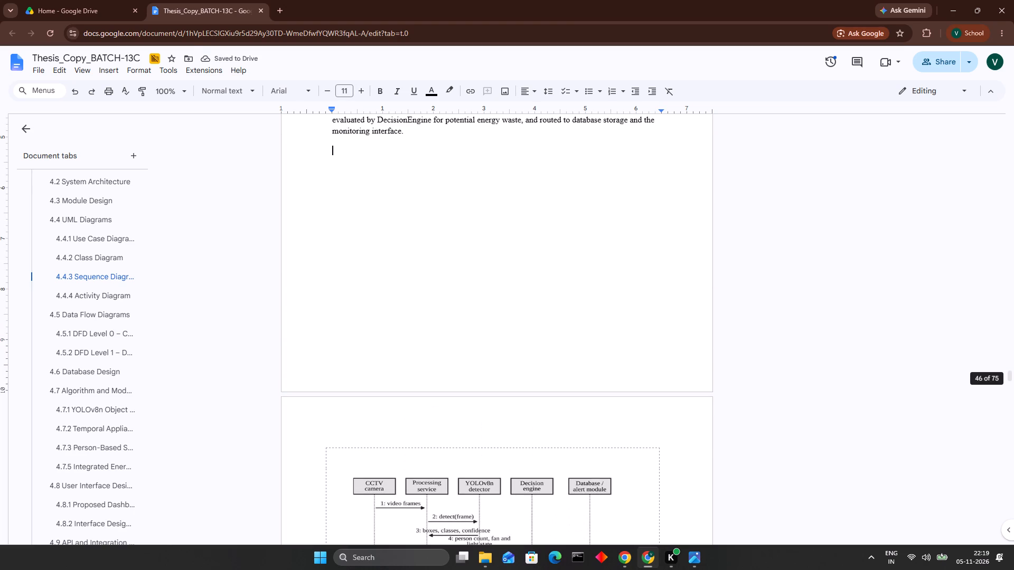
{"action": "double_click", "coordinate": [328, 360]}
Review section 4.5 Data Flow Diagrams for the figure placeholders that still need diagrams and the page layout up to 4.6 Database Design.
{"action": "scroll", "coordinate": [402, 372], "scroll_direction": "up", "scroll_amount": 1}
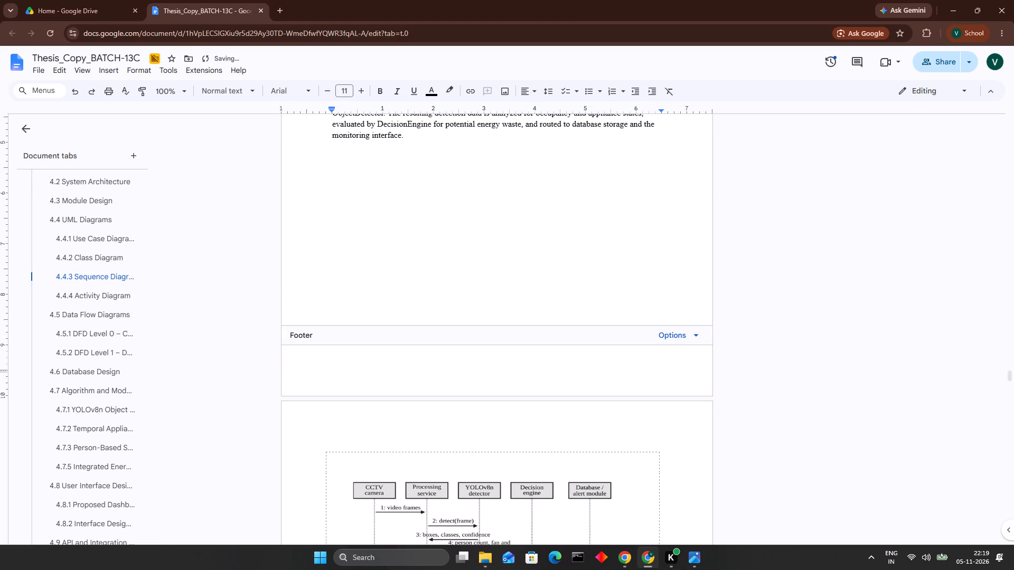
{"action": "scroll", "coordinate": [402, 372], "scroll_direction": "up", "scroll_amount": 1}
{"action": "scroll", "coordinate": [424, 377], "scroll_direction": "down", "scroll_amount": 2}
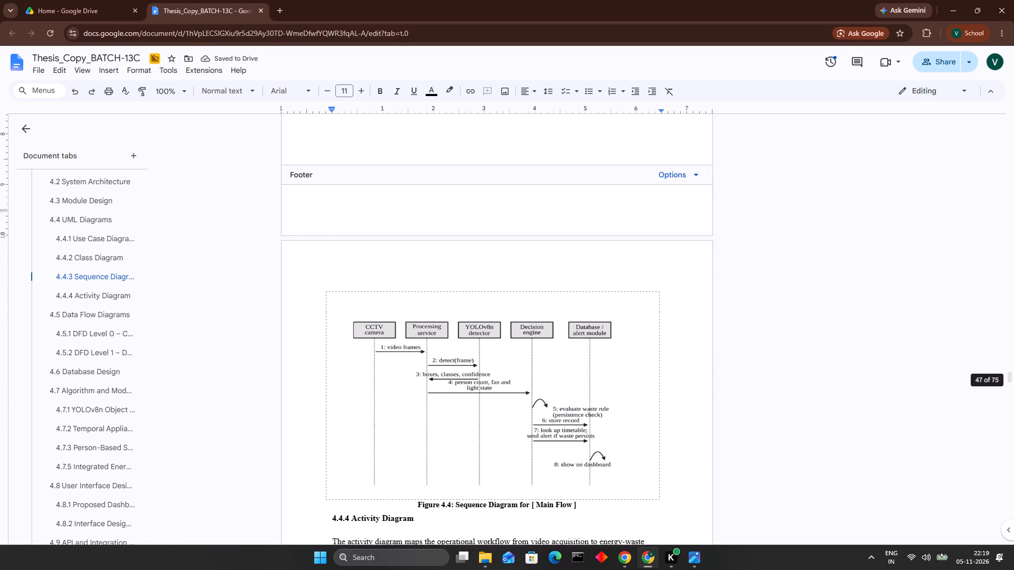
{"action": "scroll", "coordinate": [650, 502], "scroll_direction": "down", "scroll_amount": 6}
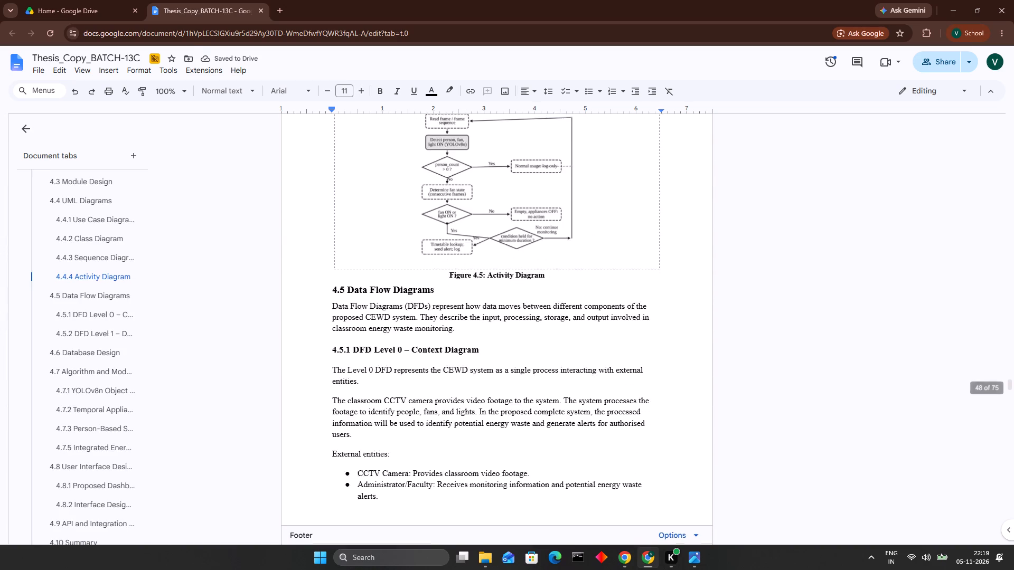
{"action": "scroll", "coordinate": [650, 502], "scroll_direction": "down", "scroll_amount": 1}
{"action": "scroll", "coordinate": [650, 502], "scroll_direction": "up", "scroll_amount": 5}
{"action": "scroll", "coordinate": [650, 502], "scroll_direction": "down", "scroll_amount": 11}
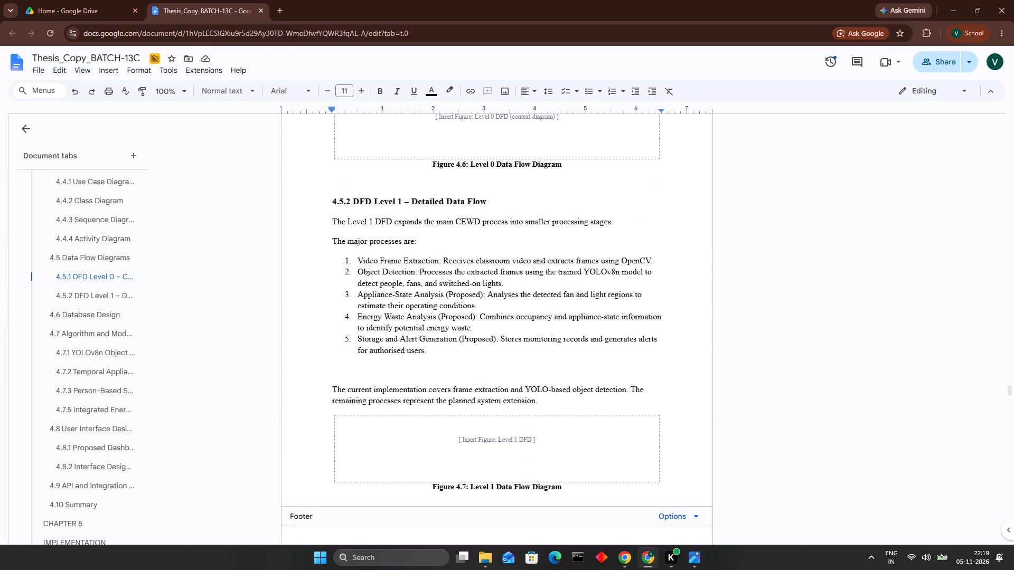
{"action": "scroll", "coordinate": [650, 502], "scroll_direction": "down", "scroll_amount": 1}
{"action": "scroll", "coordinate": [650, 502], "scroll_direction": "up", "scroll_amount": 2}
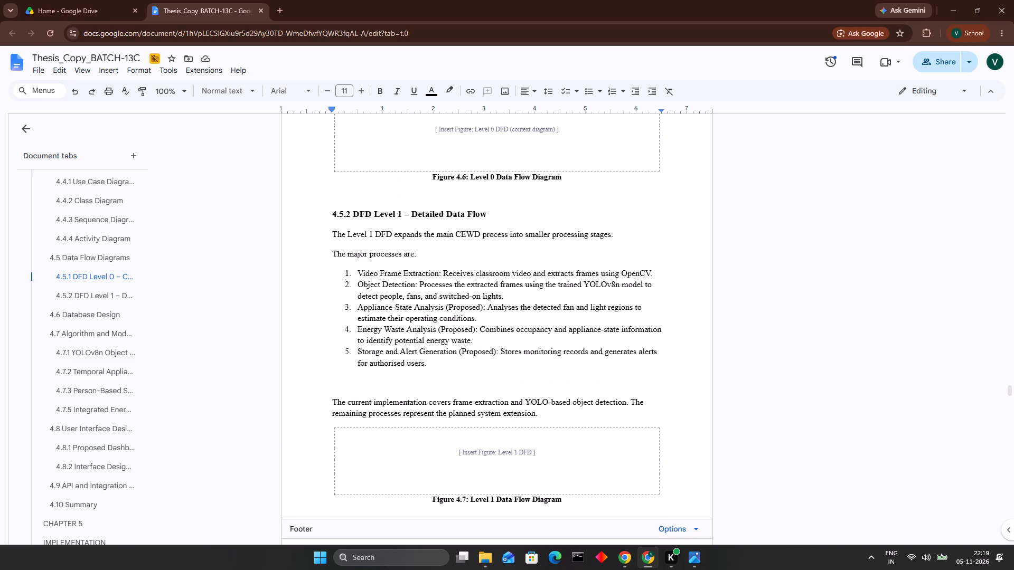
{"action": "scroll", "coordinate": [571, 397], "scroll_direction": "down", "scroll_amount": 1}
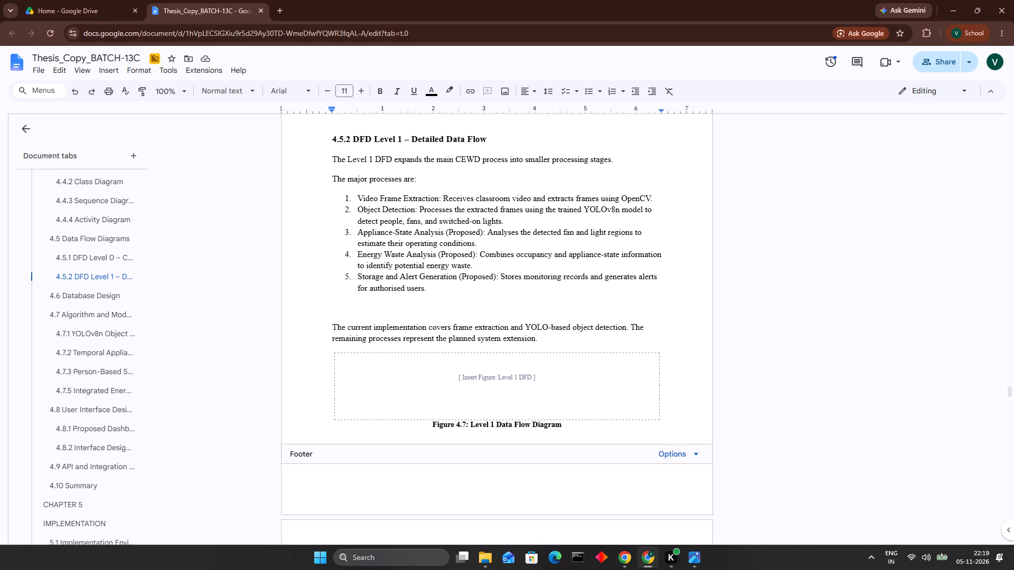
{"action": "scroll", "coordinate": [549, 255], "scroll_direction": "down", "scroll_amount": 2}
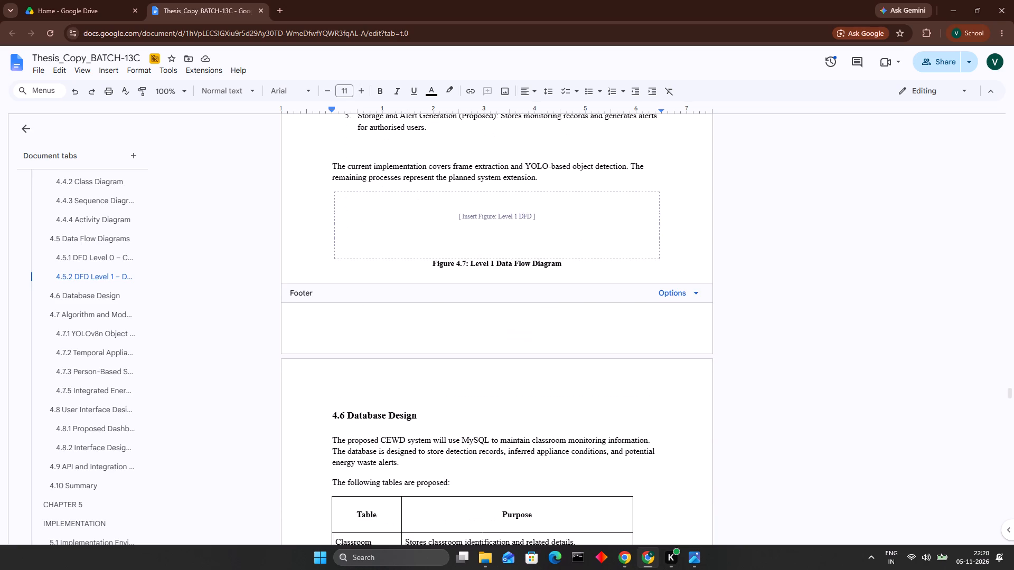
{"action": "scroll", "coordinate": [485, 426], "scroll_direction": "up", "scroll_amount": 5}
{"action": "scroll", "coordinate": [485, 426], "scroll_direction": "down", "scroll_amount": 1}
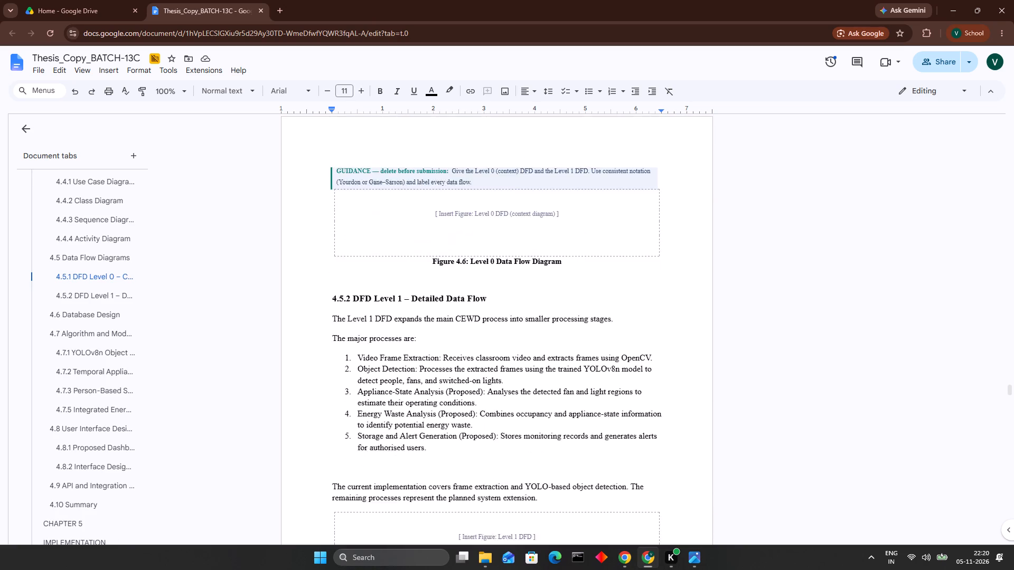
{"action": "scroll", "coordinate": [485, 426], "scroll_direction": "down", "scroll_amount": 2}
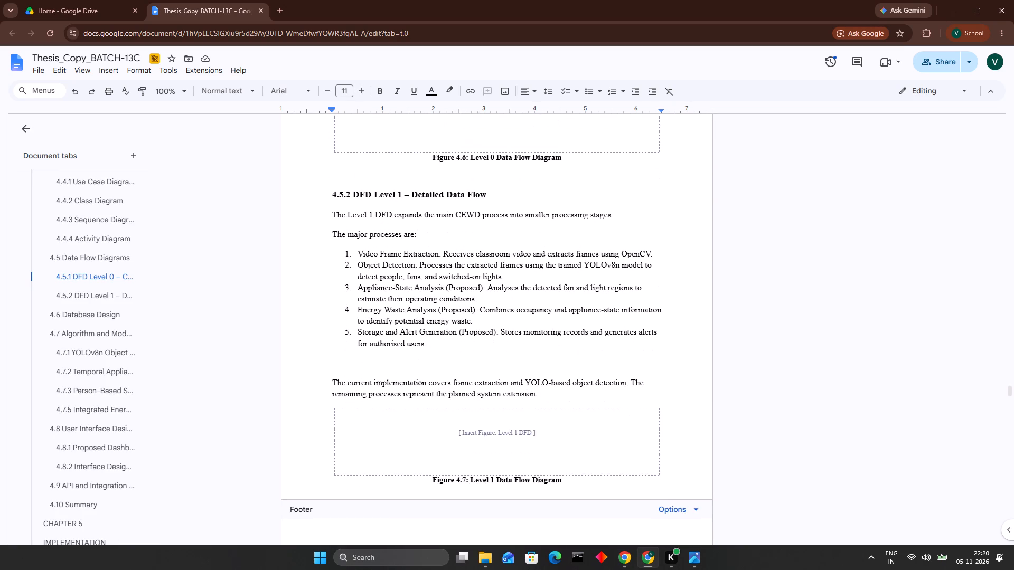
{"action": "scroll", "coordinate": [511, 434], "scroll_direction": "down", "scroll_amount": 1}
{"action": "scroll", "coordinate": [480, 386], "scroll_direction": "down", "scroll_amount": 2}
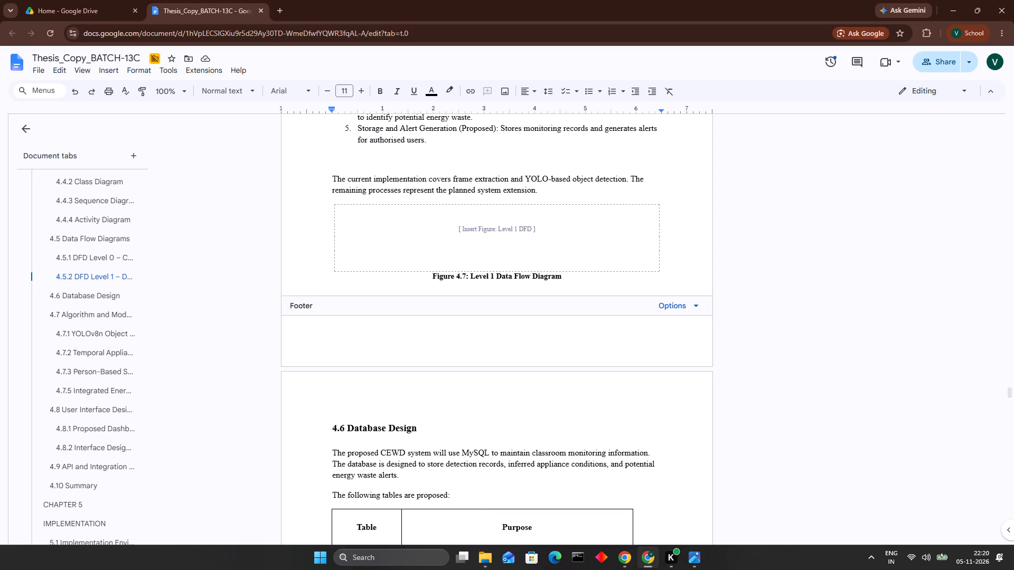
{"action": "scroll", "coordinate": [523, 348], "scroll_direction": "down", "scroll_amount": 2}
{"action": "scroll", "coordinate": [523, 348], "scroll_direction": "up", "scroll_amount": 3}
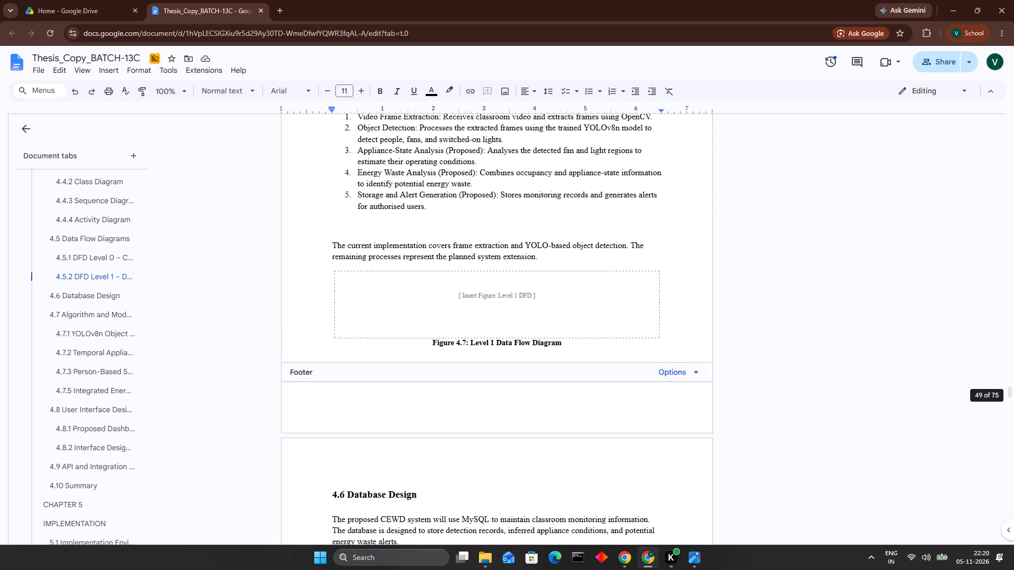
Compare the data flow diagrams in sheetB.jpg with the Figure 4.6 and Figure 4.7 placeholders in the thesis.
{"action": "left_click", "coordinate": [698, 555]}
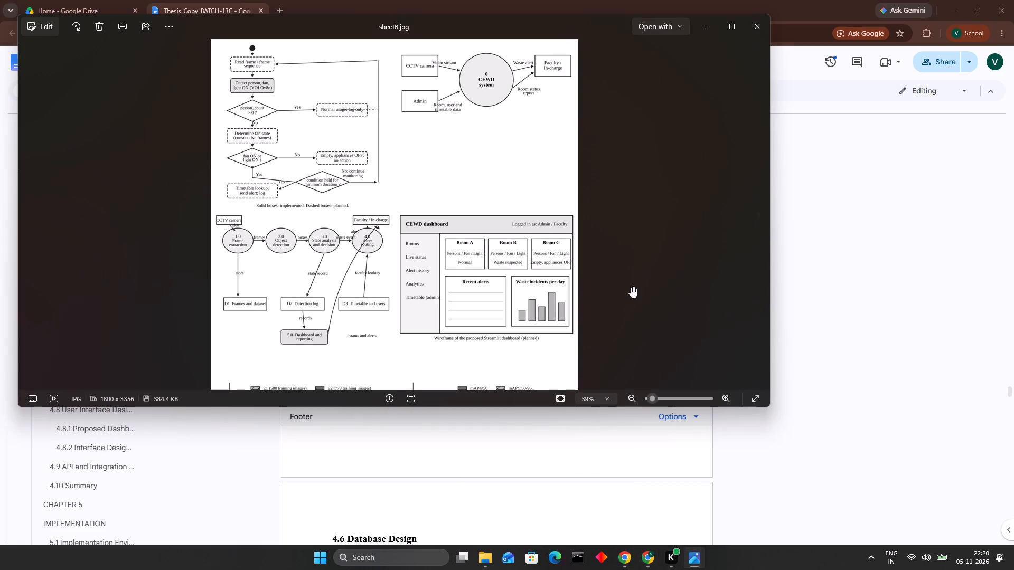
{"action": "scroll", "coordinate": [519, 270], "scroll_direction": "up", "scroll_amount": 1}
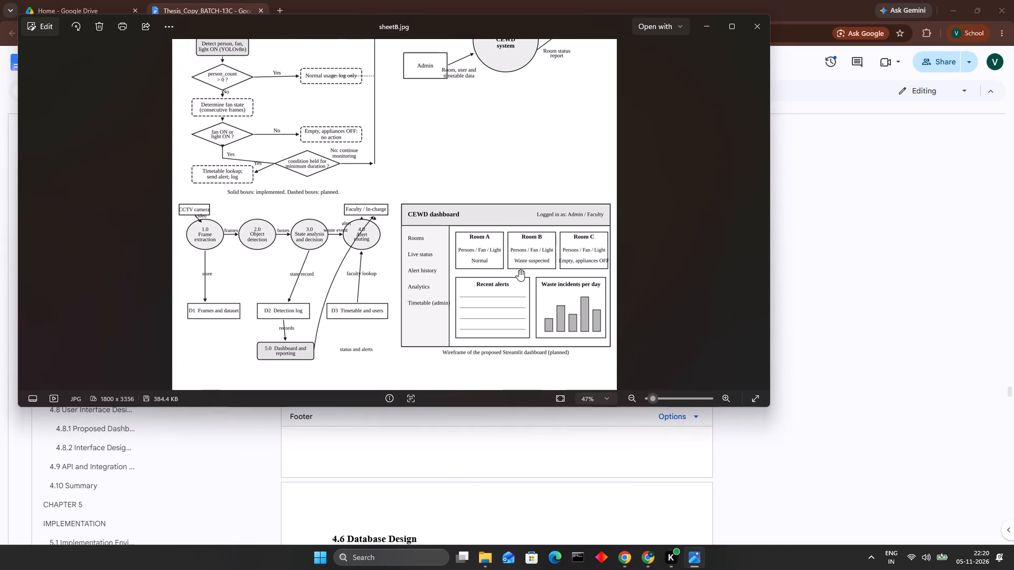
{"action": "scroll", "coordinate": [463, 174], "scroll_direction": "up", "scroll_amount": 2}
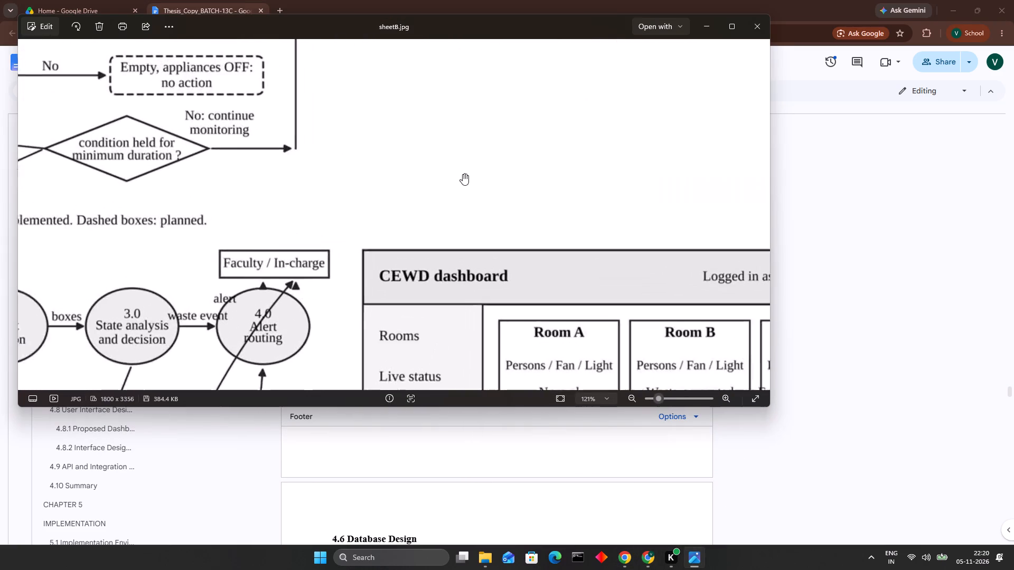
{"action": "scroll", "coordinate": [463, 174], "scroll_direction": "down", "scroll_amount": 13, "text": "ctrl"}
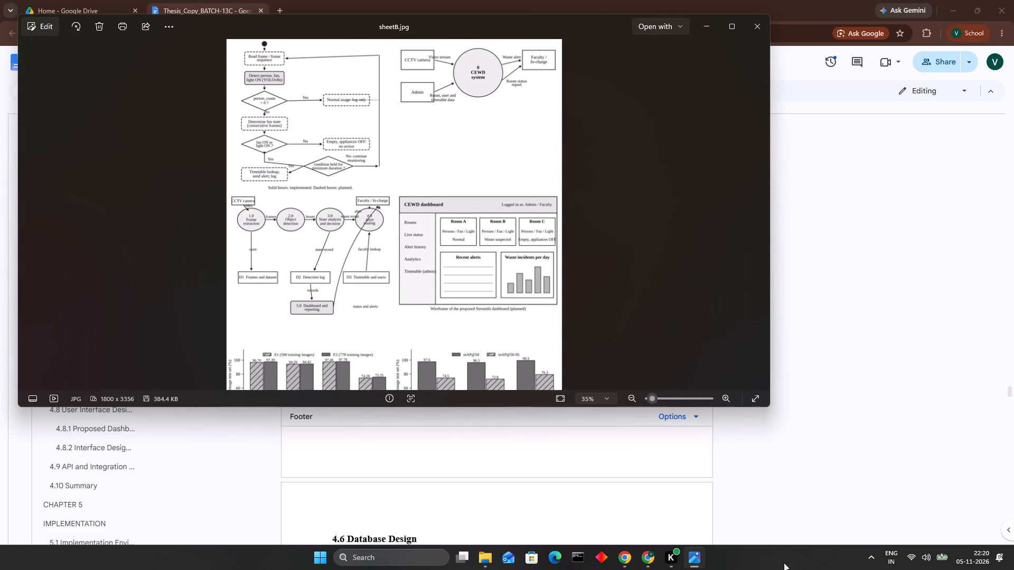
{"action": "left_click", "coordinate": [646, 565]}
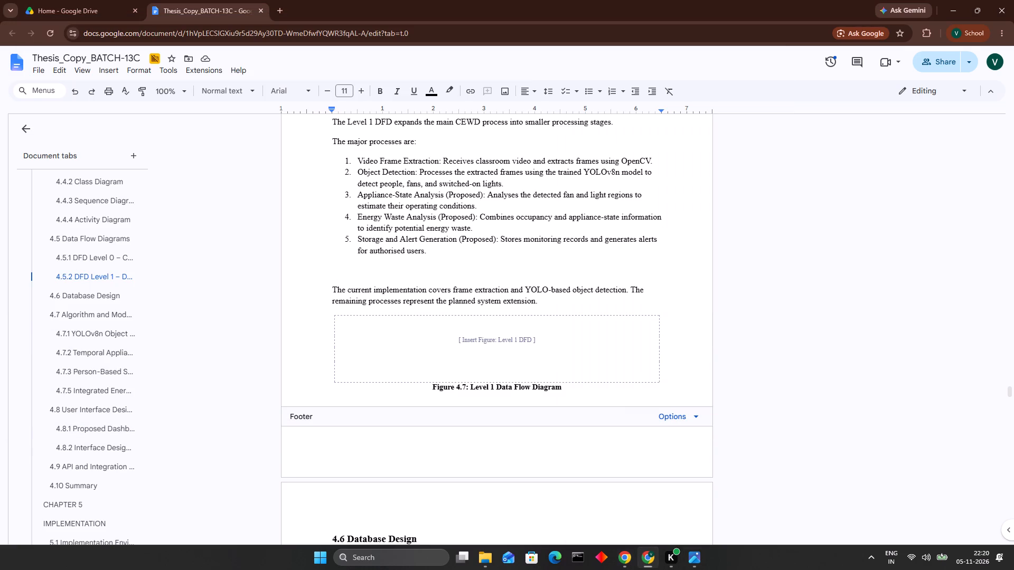
{"action": "scroll", "coordinate": [530, 251], "scroll_direction": "up", "scroll_amount": 1}
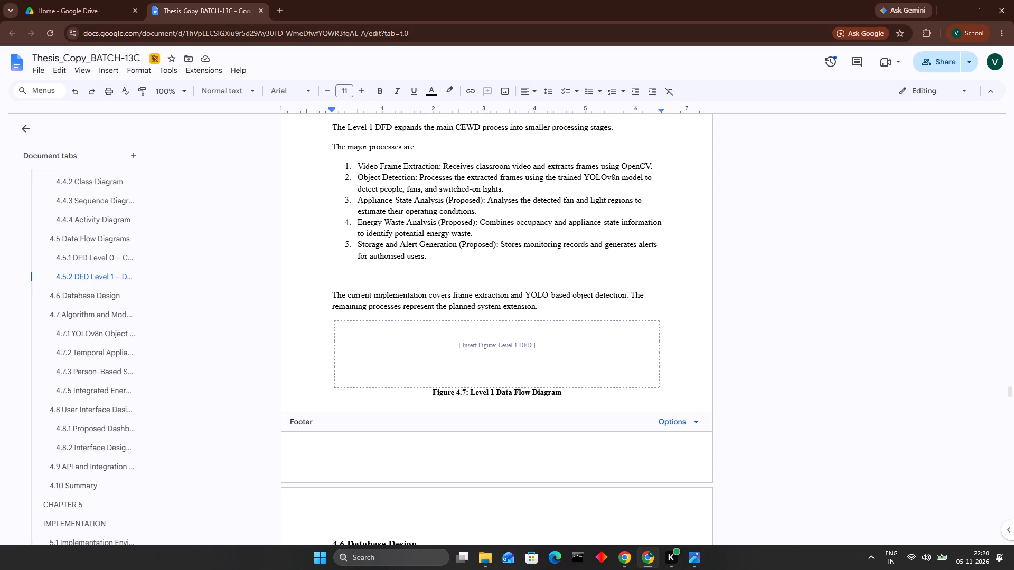
{"action": "scroll", "coordinate": [530, 251], "scroll_direction": "up", "scroll_amount": 3}
{"action": "scroll", "coordinate": [505, 321], "scroll_direction": "up", "scroll_amount": 1}
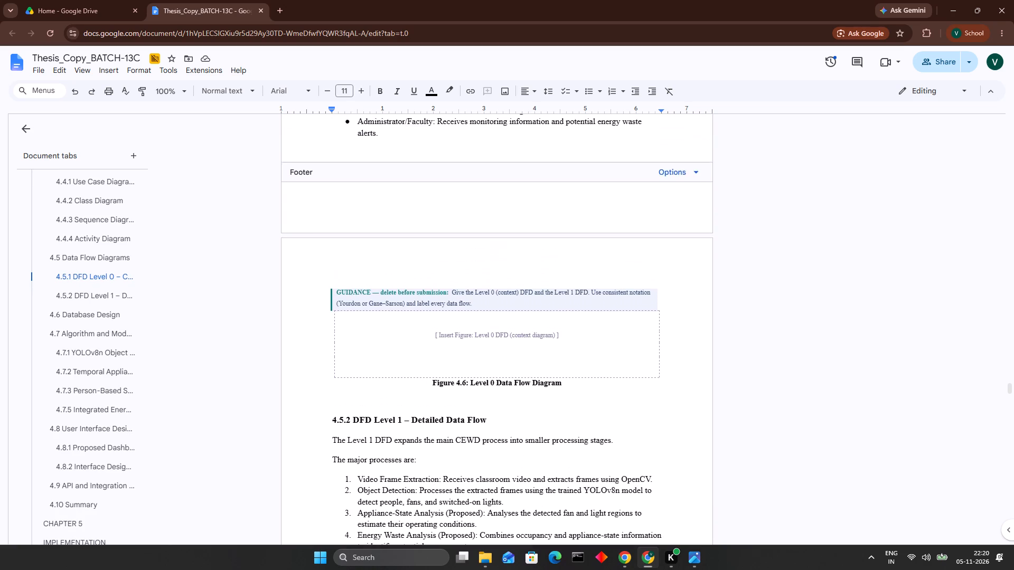
{"action": "scroll", "coordinate": [505, 321], "scroll_direction": "up", "scroll_amount": 1}
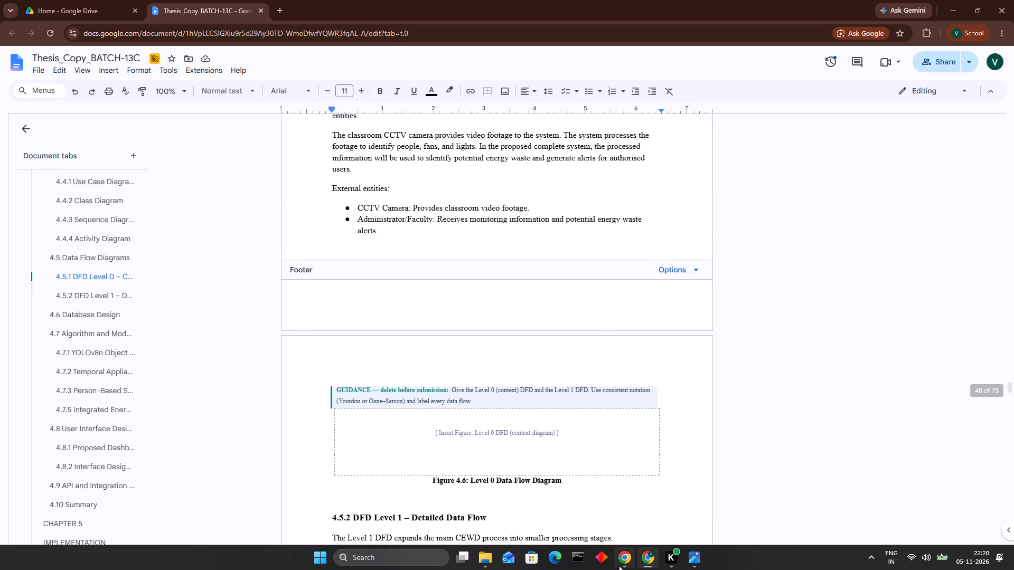
{"action": "left_click", "coordinate": [623, 567]}
{"action": "left_click", "coordinate": [648, 562]}
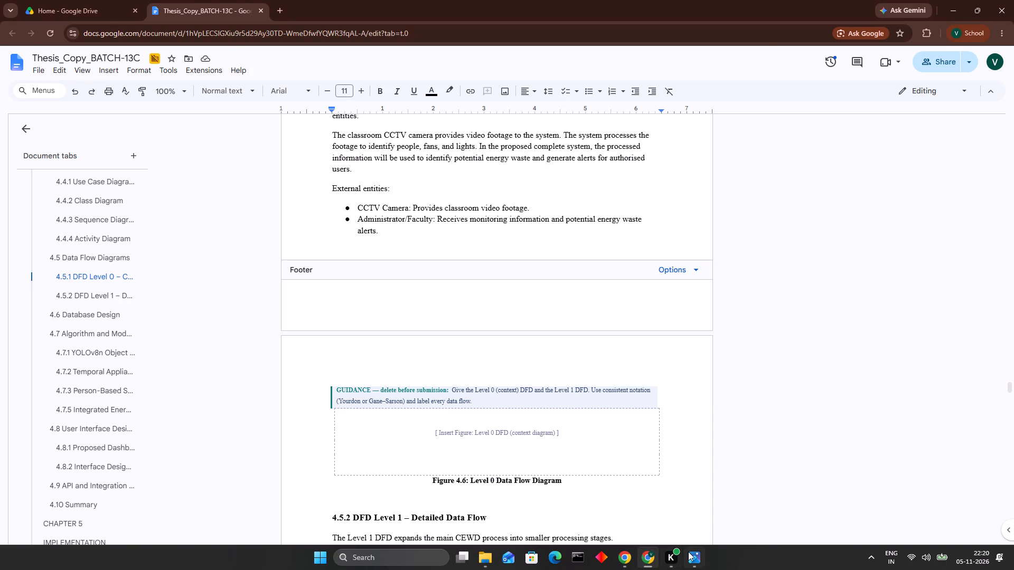
Capture a screen snip of the context diagram around the "0 CEWD system" circle in sheetB.jpg, including all its external entities.
{"action": "left_click", "coordinate": [688, 552]}
{"action": "scroll", "coordinate": [502, 208], "scroll_direction": "up", "scroll_amount": 5, "text": "ctrl"}
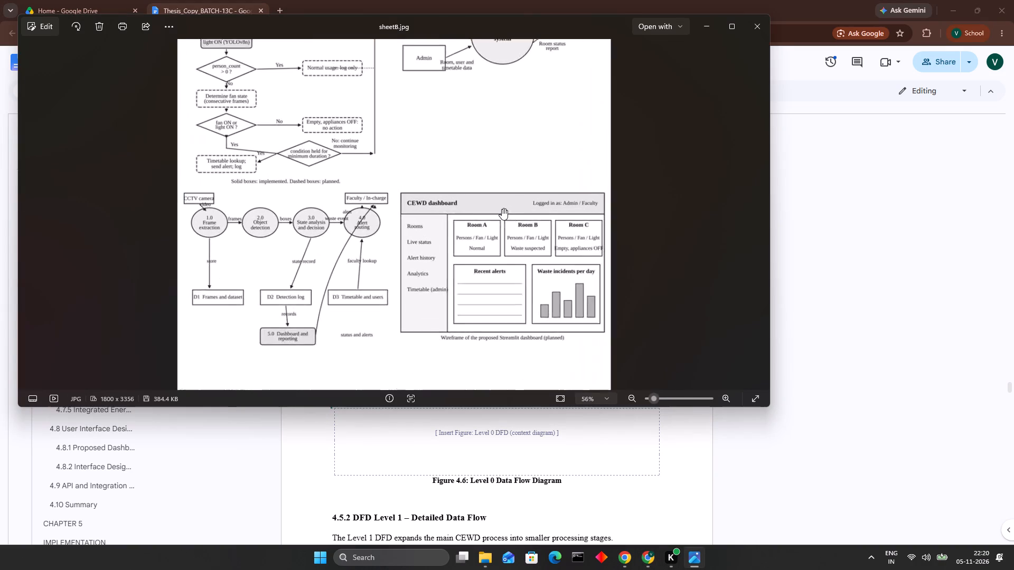
{"action": "left_click_drag", "start_coordinate": [500, 152], "coordinate": [402, 356]}
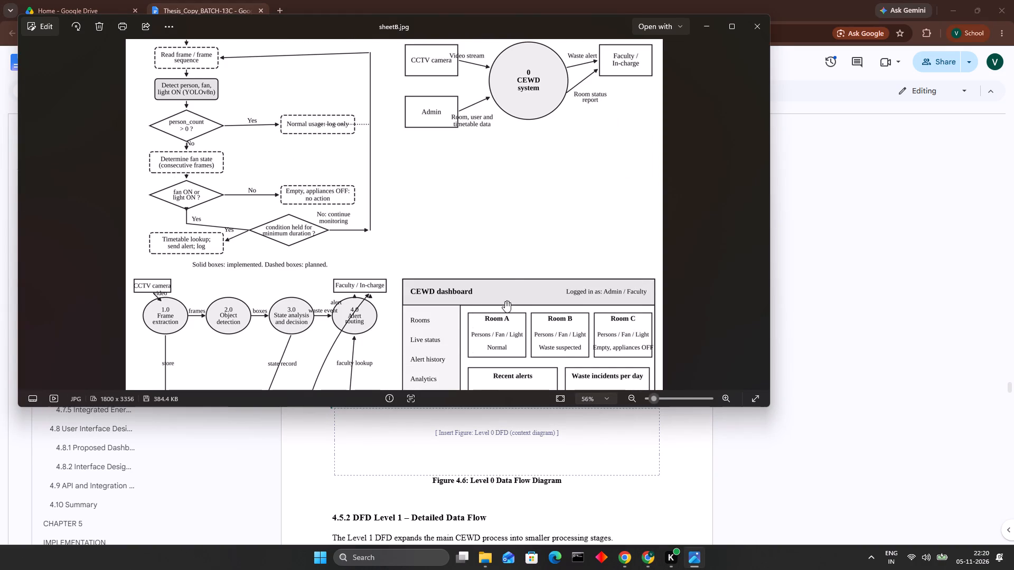
{"action": "scroll", "coordinate": [513, 282], "scroll_direction": "up", "scroll_amount": 1, "text": "ctrl"}
{"action": "left_click_drag", "start_coordinate": [573, 219], "coordinate": [480, 318]}
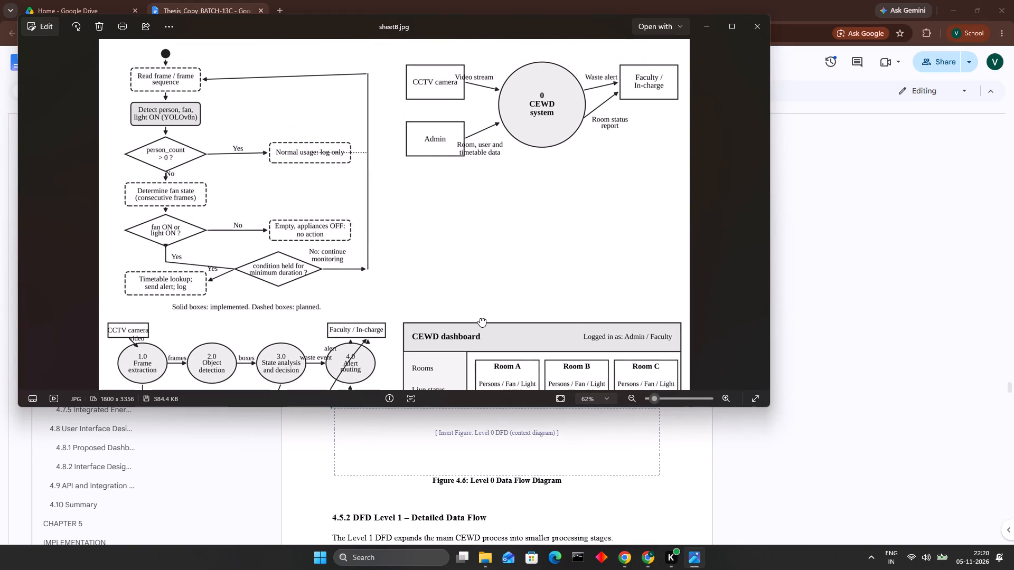
{"action": "left_click_drag", "start_coordinate": [480, 318], "coordinate": [478, 318]}
{"action": "key", "text": "Print"}
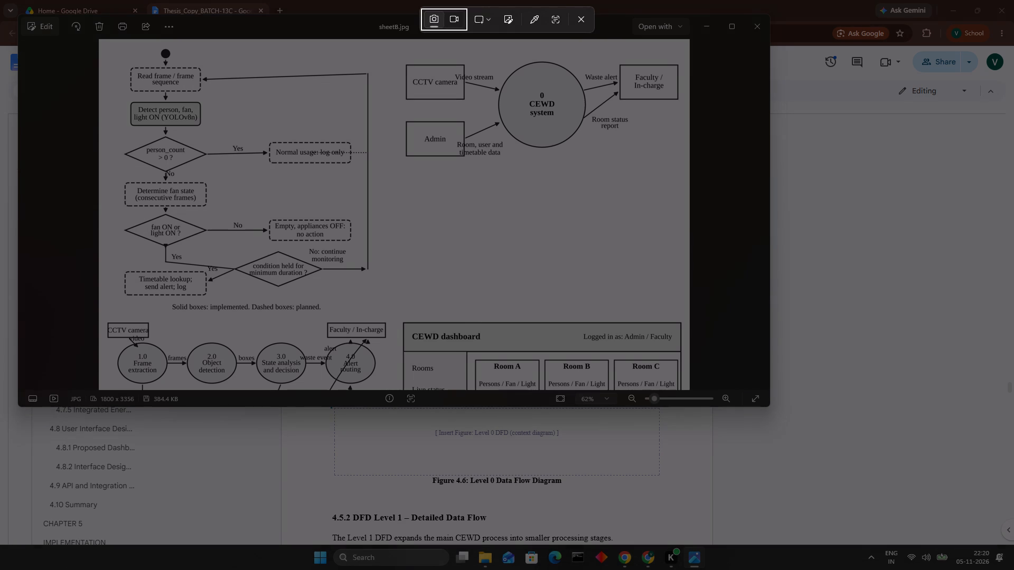
{"action": "left_click_drag", "start_coordinate": [384, 45], "coordinate": [669, 189]}
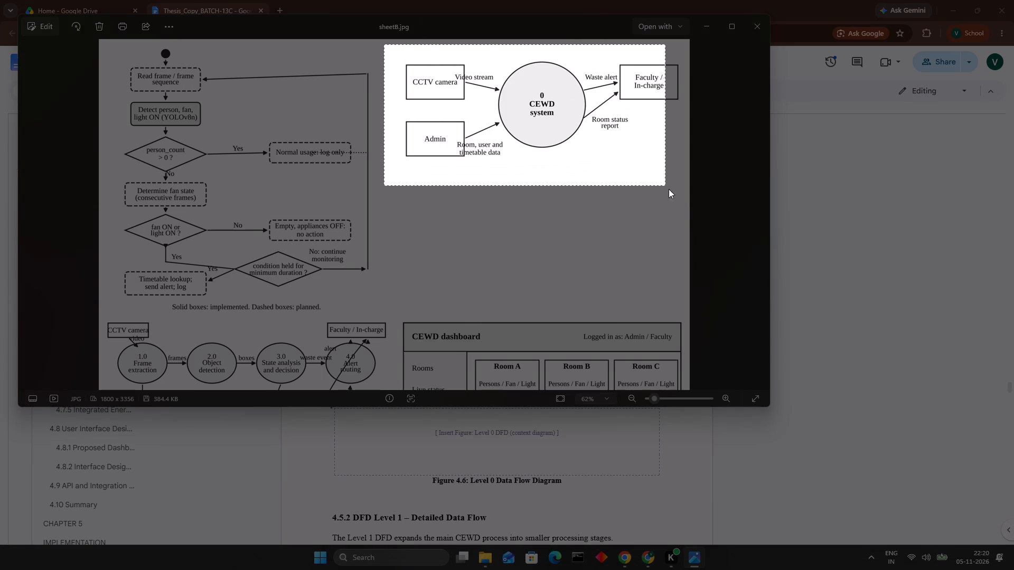
{"action": "left_click_drag", "start_coordinate": [669, 189], "coordinate": [685, 194]}
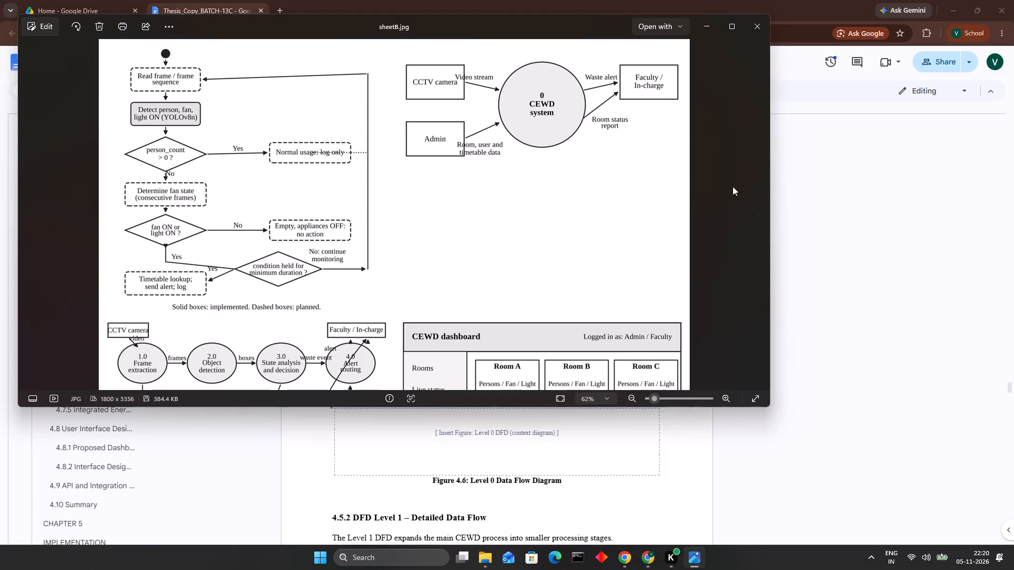
Replace the "[ Insert Figure: Level 0 DFD (context diagram) ]" placeholder in the thesis's Figure 4.6 box with the captured context diagram.
{"action": "left_click", "coordinate": [646, 559]}
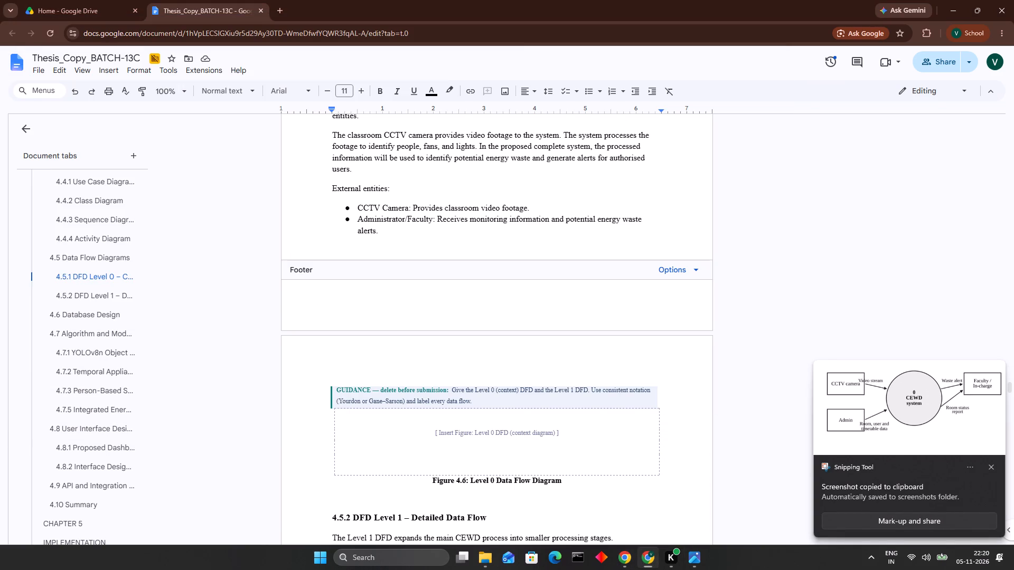
{"action": "left_click_drag", "start_coordinate": [571, 432], "coordinate": [437, 421]}
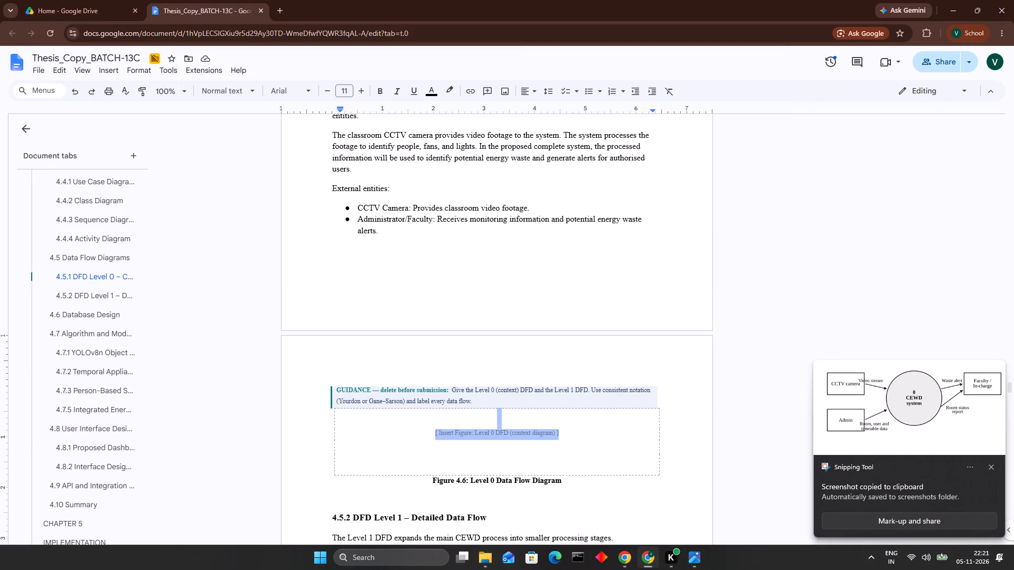
{"action": "left_click_drag", "start_coordinate": [437, 421], "coordinate": [424, 439]}
{"action": "key", "text": "BackSpace"}
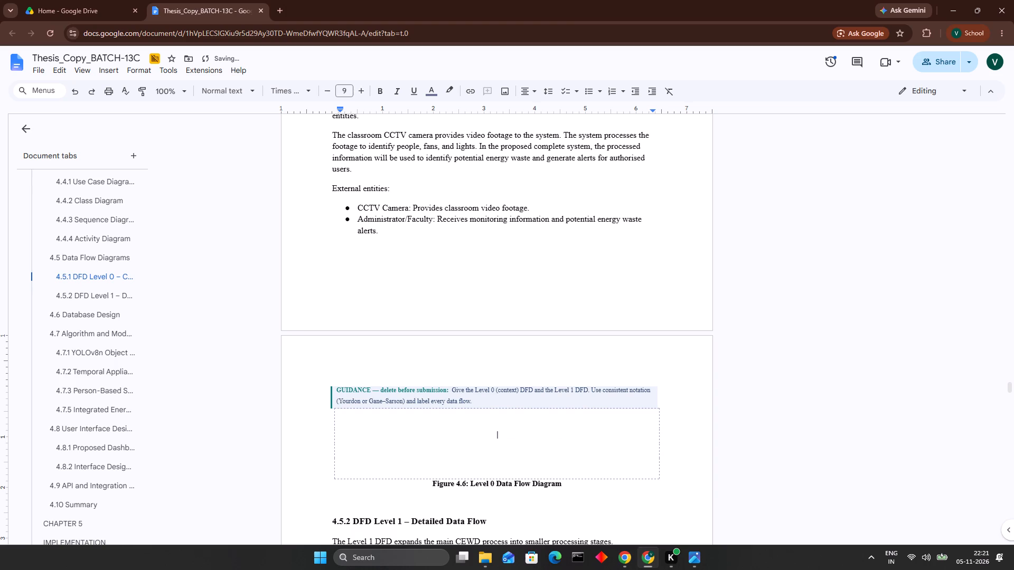
{"action": "key", "text": "ctrl+v"}
Move the context diagram up to the top of the Figure 4.6 box and delete the surplus blank lines beneath it.
{"action": "left_click", "coordinate": [445, 410]}
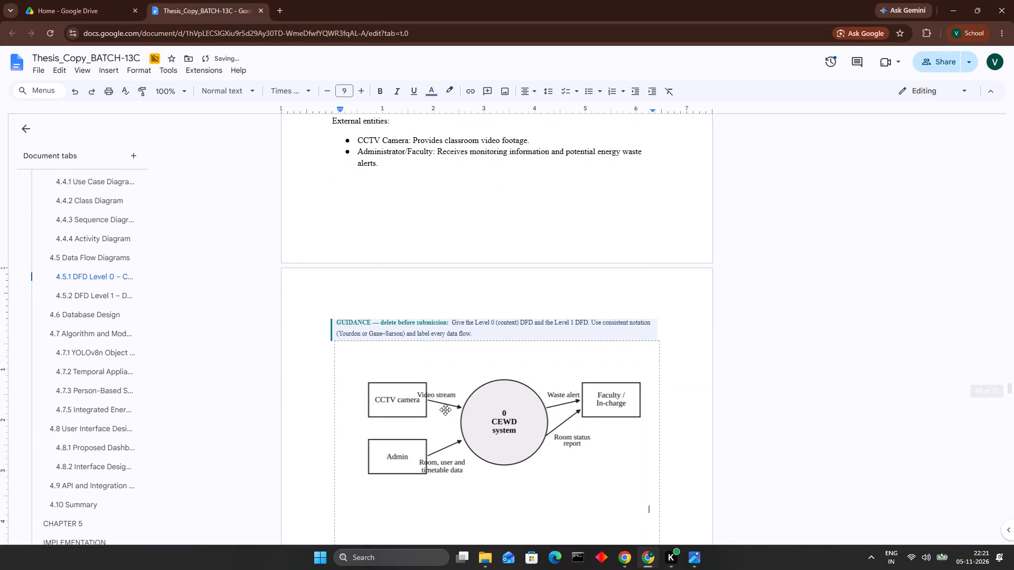
{"action": "left_click", "coordinate": [444, 357]}
{"action": "left_click_drag", "start_coordinate": [473, 442], "coordinate": [473, 360]}
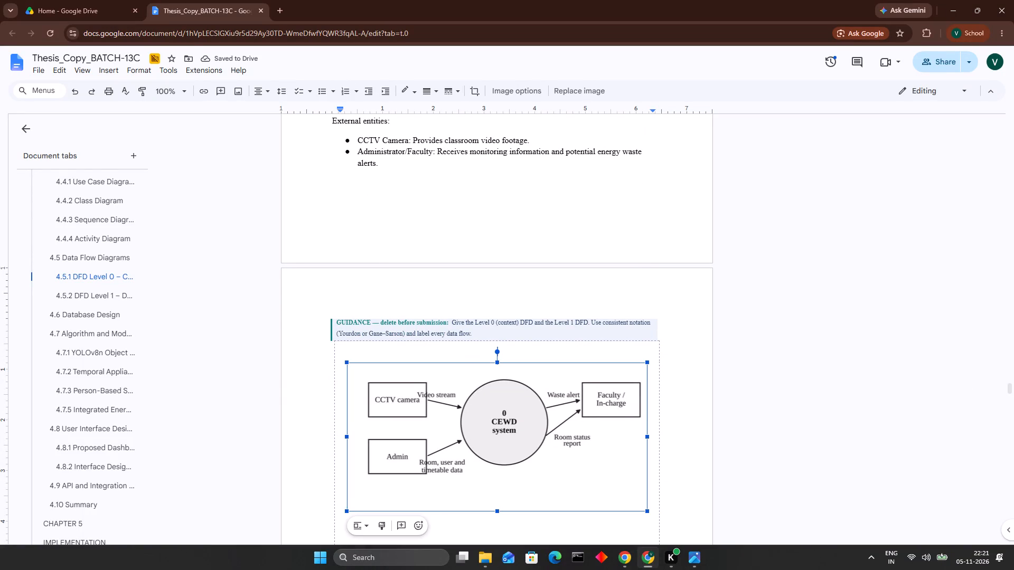
{"action": "left_click_drag", "start_coordinate": [473, 360], "coordinate": [474, 352]}
{"action": "left_click", "coordinate": [447, 518]}
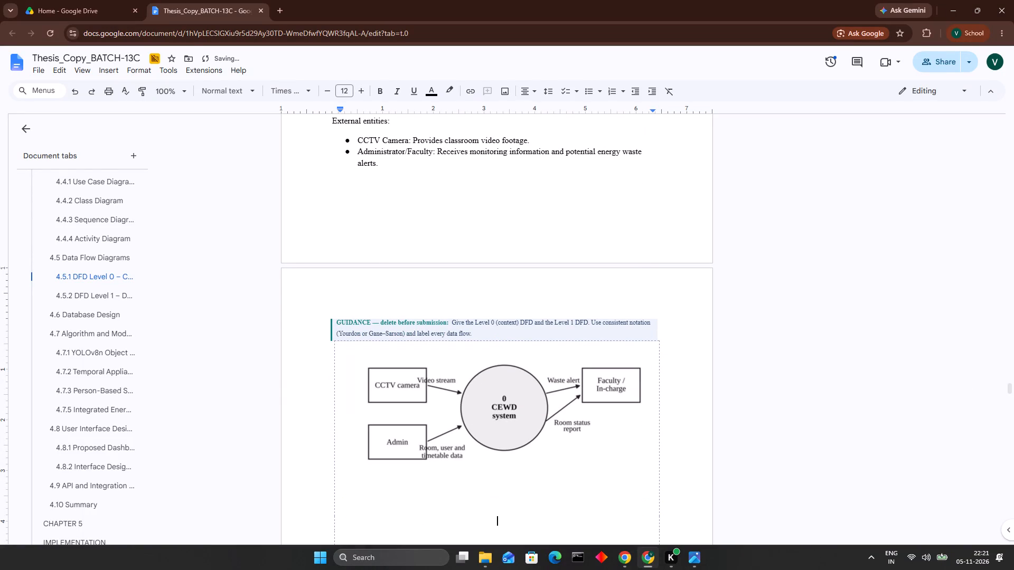
{"action": "key", "text": "BackSpace"}
{"action": "key", "text": "BackSpace"}
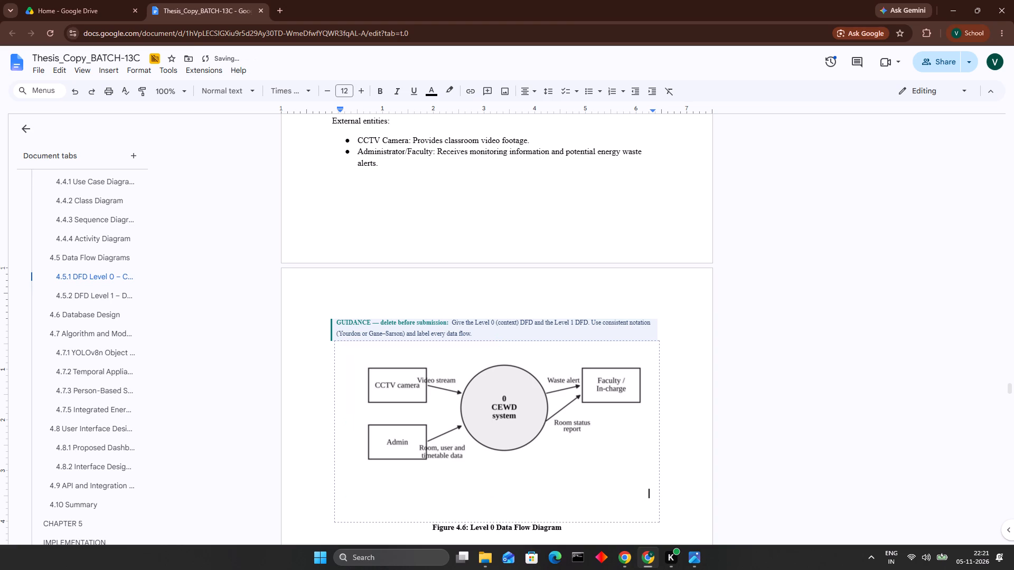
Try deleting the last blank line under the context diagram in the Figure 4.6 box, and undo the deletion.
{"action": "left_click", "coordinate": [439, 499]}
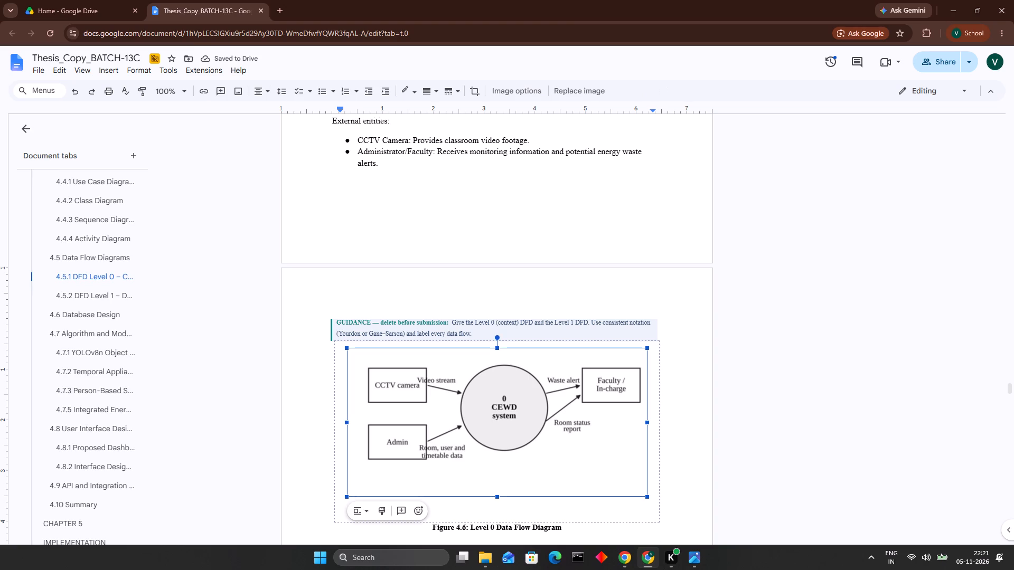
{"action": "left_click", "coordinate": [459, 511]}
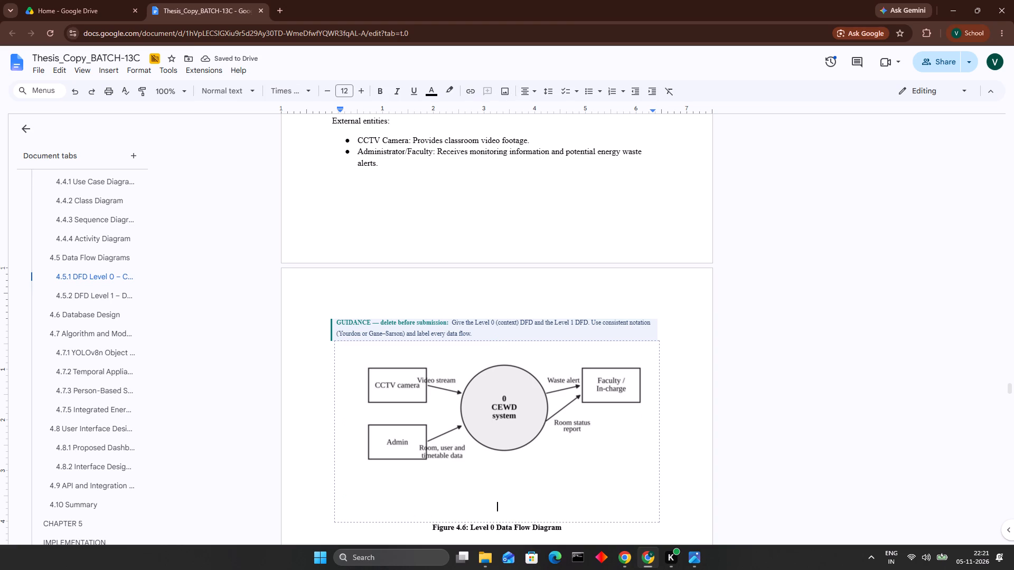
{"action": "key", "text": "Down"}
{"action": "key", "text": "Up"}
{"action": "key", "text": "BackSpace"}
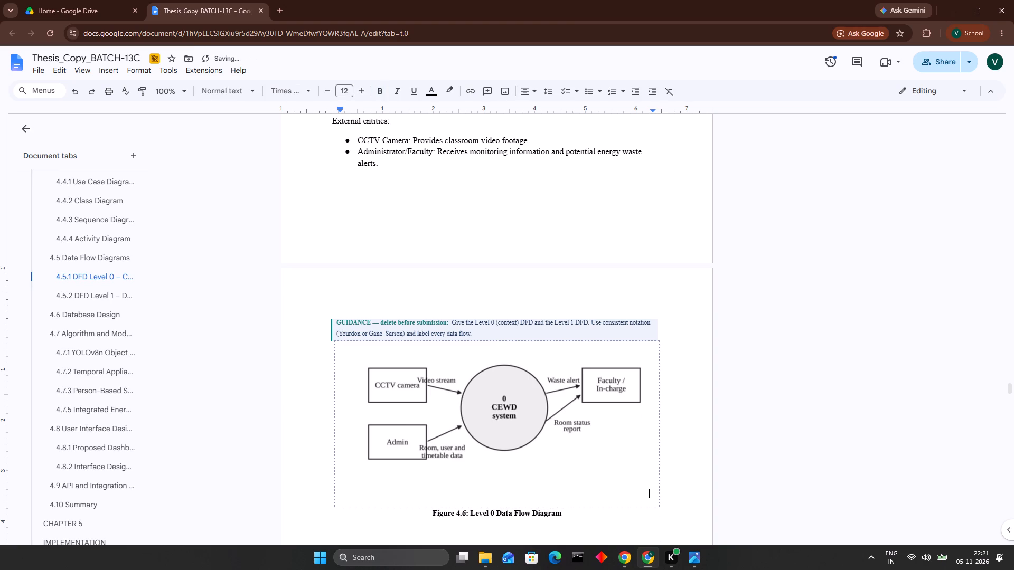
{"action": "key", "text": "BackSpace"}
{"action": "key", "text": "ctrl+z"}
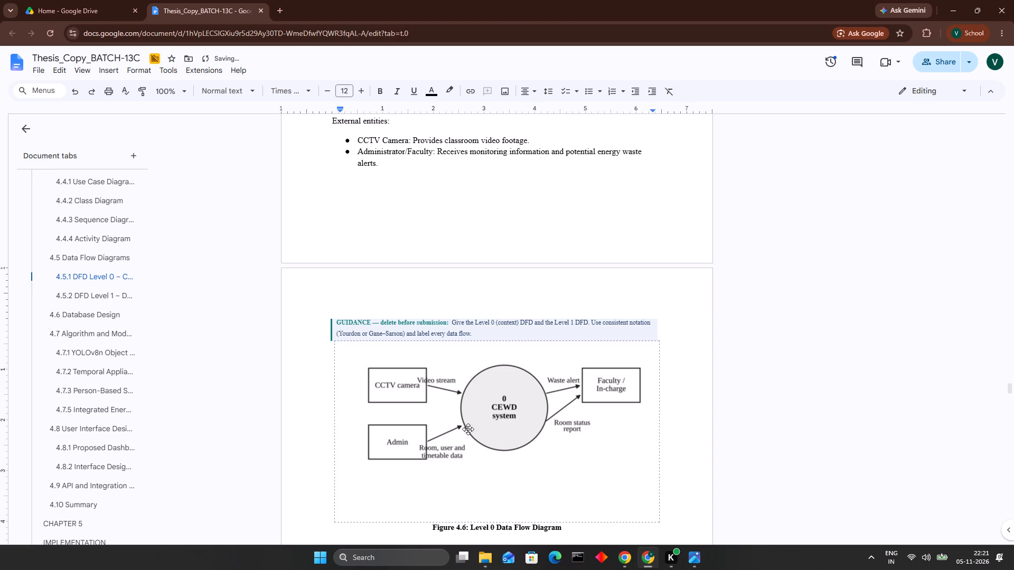
Crop the empty white strip off the bottom edge of the context diagram in Figure 4.6.
{"action": "double_click", "coordinate": [511, 442]}
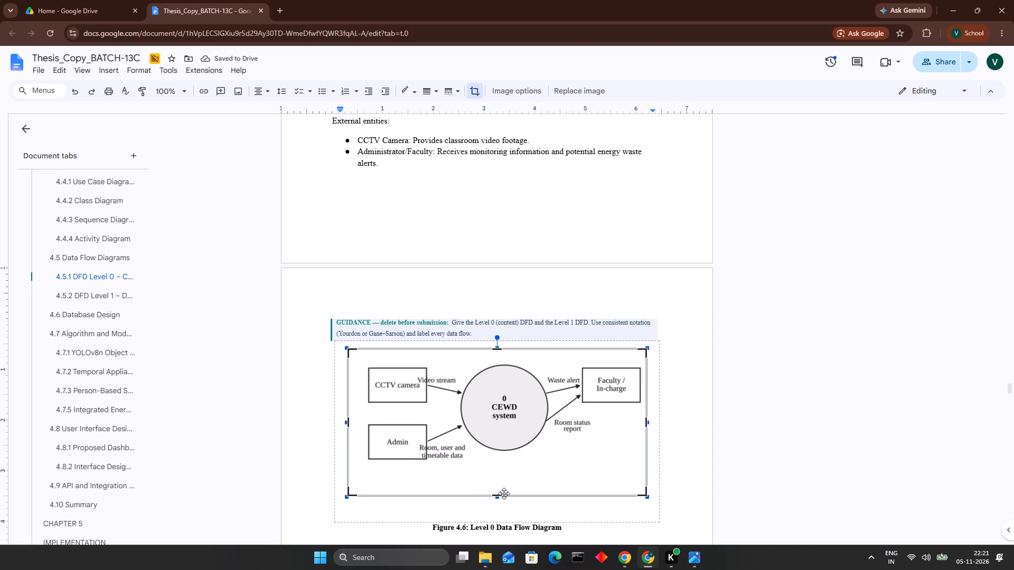
{"action": "left_click_drag", "start_coordinate": [495, 495], "coordinate": [500, 469]}
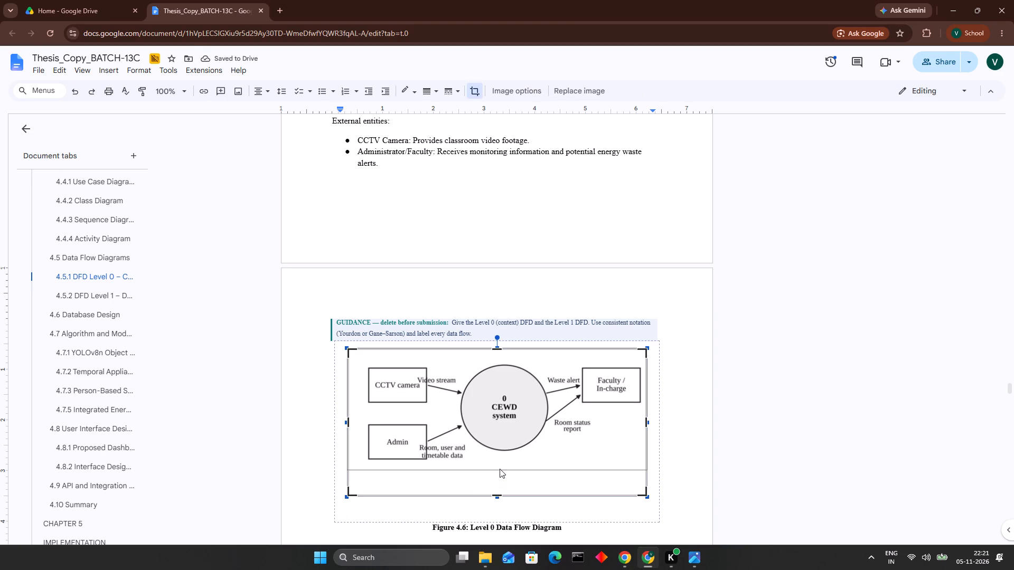
{"action": "left_click_drag", "start_coordinate": [500, 469], "coordinate": [499, 477]}
{"action": "left_click", "coordinate": [653, 470]}
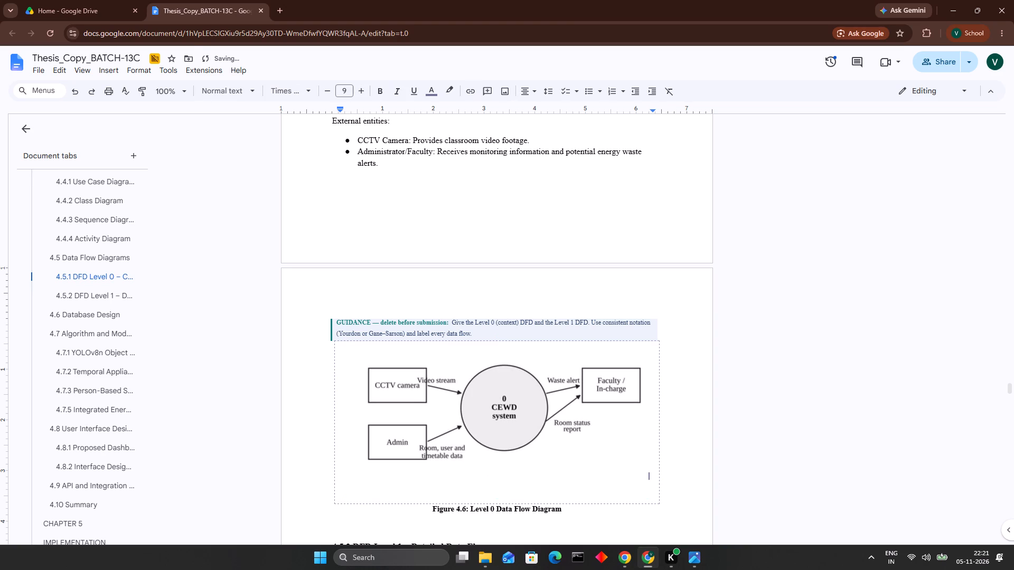
Enlarge the context diagram slightly so it better fills the width of the Figure 4.6 box.
{"action": "left_click", "coordinate": [617, 465]}
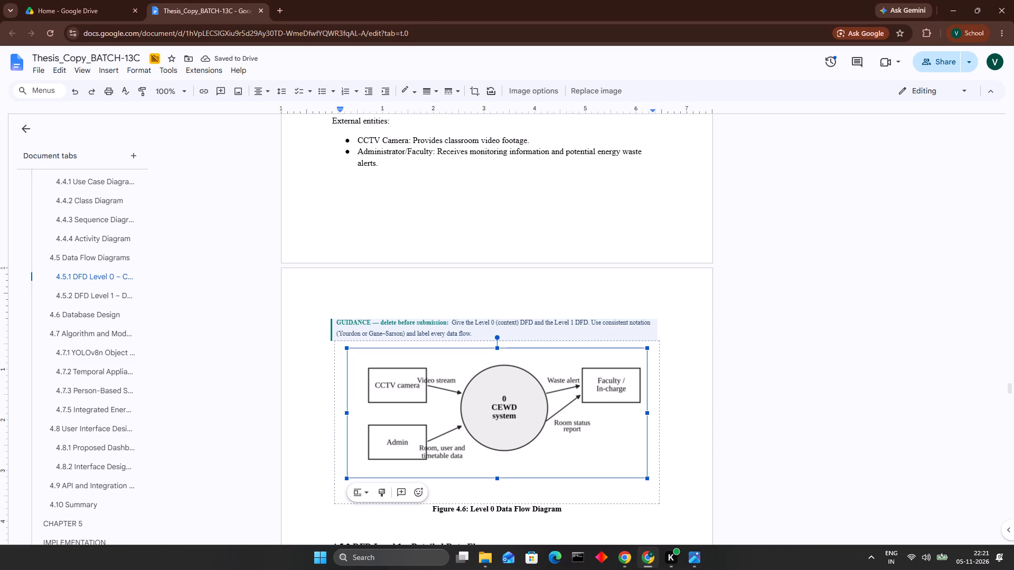
{"action": "left_click_drag", "start_coordinate": [645, 479], "coordinate": [651, 476]}
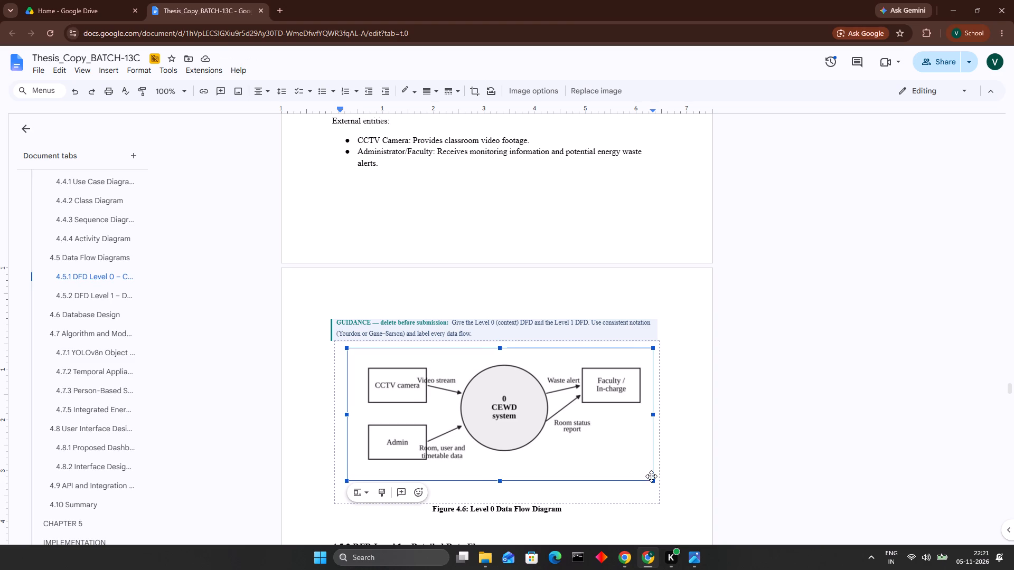
{"action": "left_click_drag", "start_coordinate": [651, 476], "coordinate": [649, 473]}
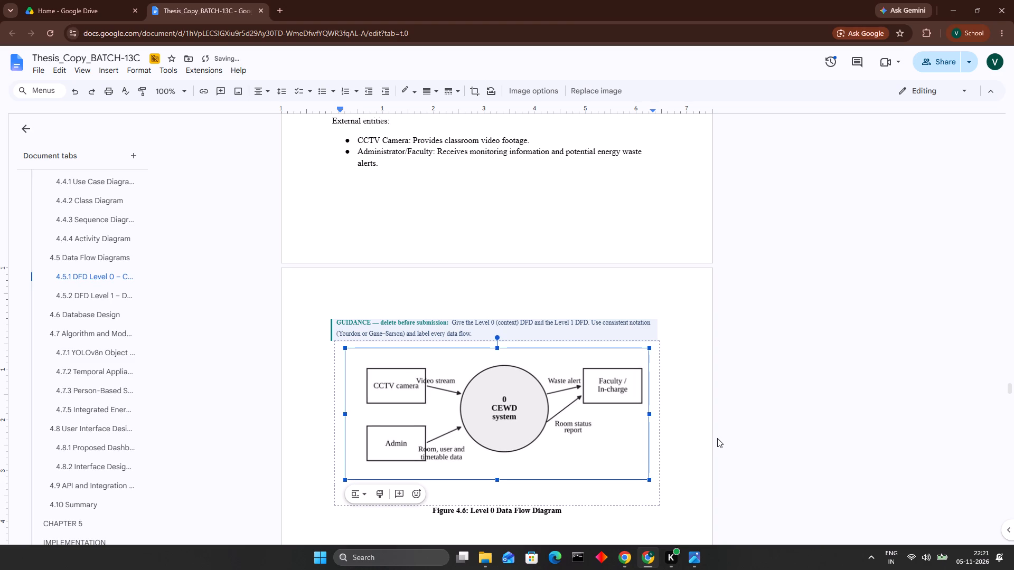
{"action": "left_click", "coordinate": [717, 438]}
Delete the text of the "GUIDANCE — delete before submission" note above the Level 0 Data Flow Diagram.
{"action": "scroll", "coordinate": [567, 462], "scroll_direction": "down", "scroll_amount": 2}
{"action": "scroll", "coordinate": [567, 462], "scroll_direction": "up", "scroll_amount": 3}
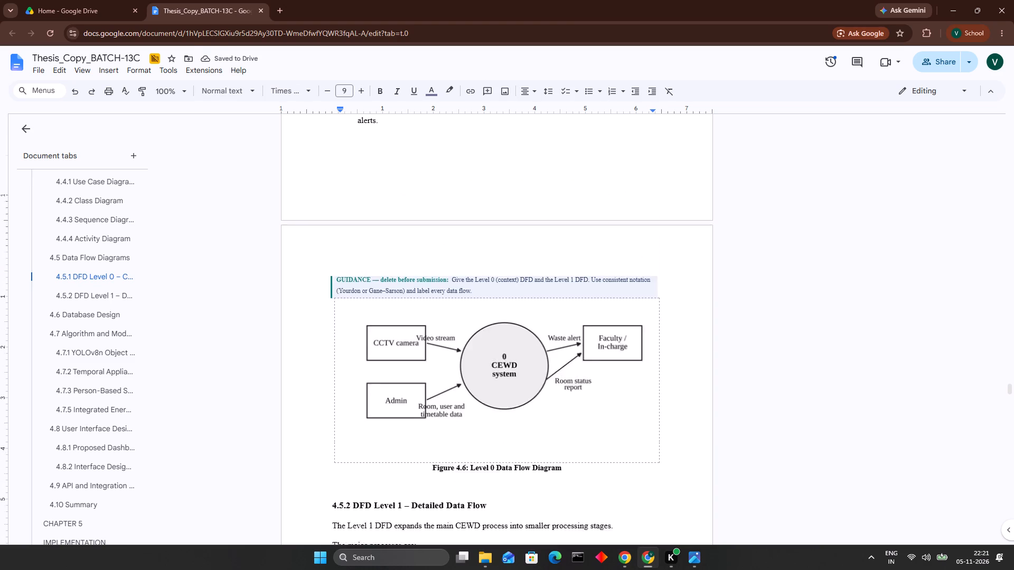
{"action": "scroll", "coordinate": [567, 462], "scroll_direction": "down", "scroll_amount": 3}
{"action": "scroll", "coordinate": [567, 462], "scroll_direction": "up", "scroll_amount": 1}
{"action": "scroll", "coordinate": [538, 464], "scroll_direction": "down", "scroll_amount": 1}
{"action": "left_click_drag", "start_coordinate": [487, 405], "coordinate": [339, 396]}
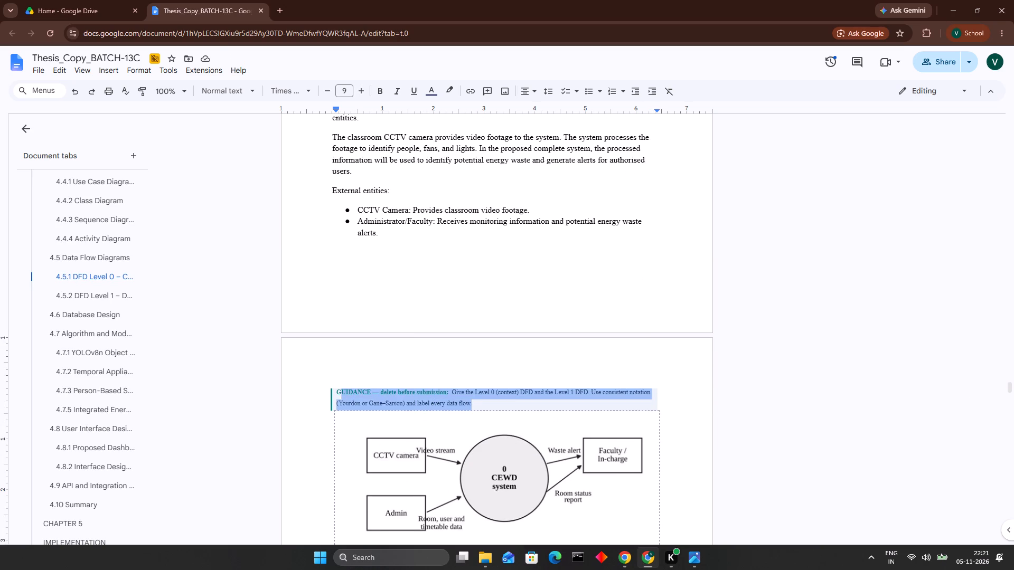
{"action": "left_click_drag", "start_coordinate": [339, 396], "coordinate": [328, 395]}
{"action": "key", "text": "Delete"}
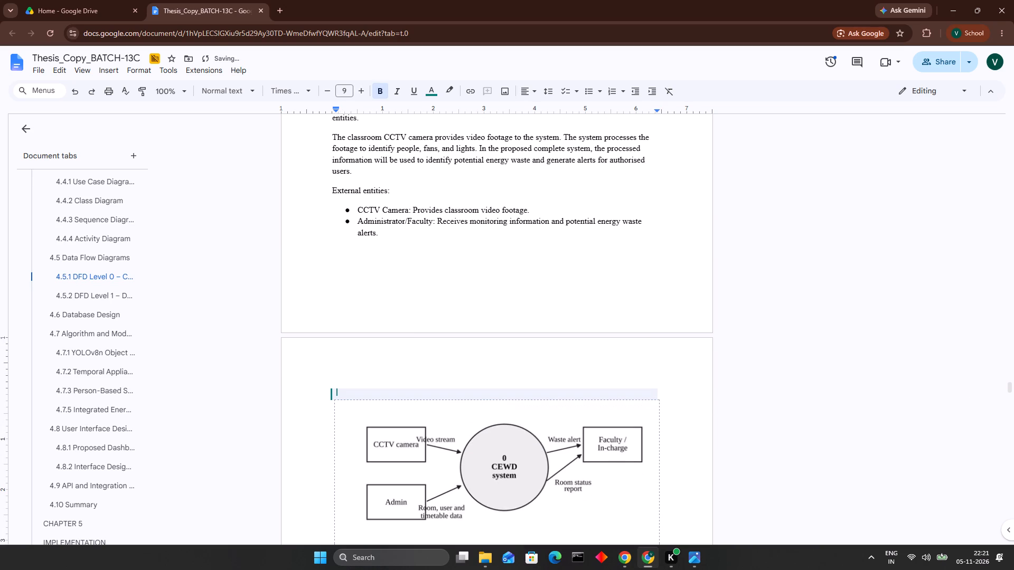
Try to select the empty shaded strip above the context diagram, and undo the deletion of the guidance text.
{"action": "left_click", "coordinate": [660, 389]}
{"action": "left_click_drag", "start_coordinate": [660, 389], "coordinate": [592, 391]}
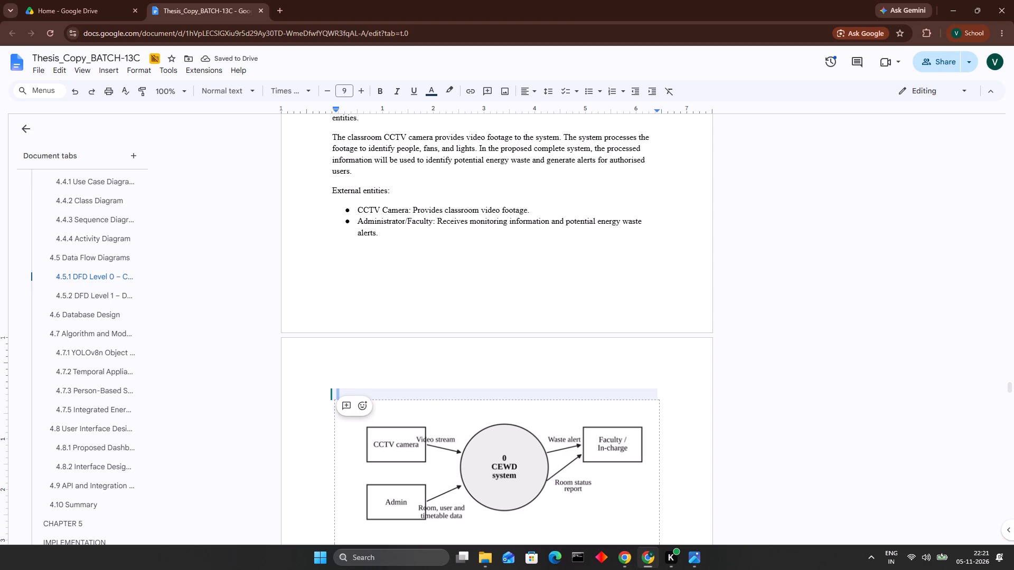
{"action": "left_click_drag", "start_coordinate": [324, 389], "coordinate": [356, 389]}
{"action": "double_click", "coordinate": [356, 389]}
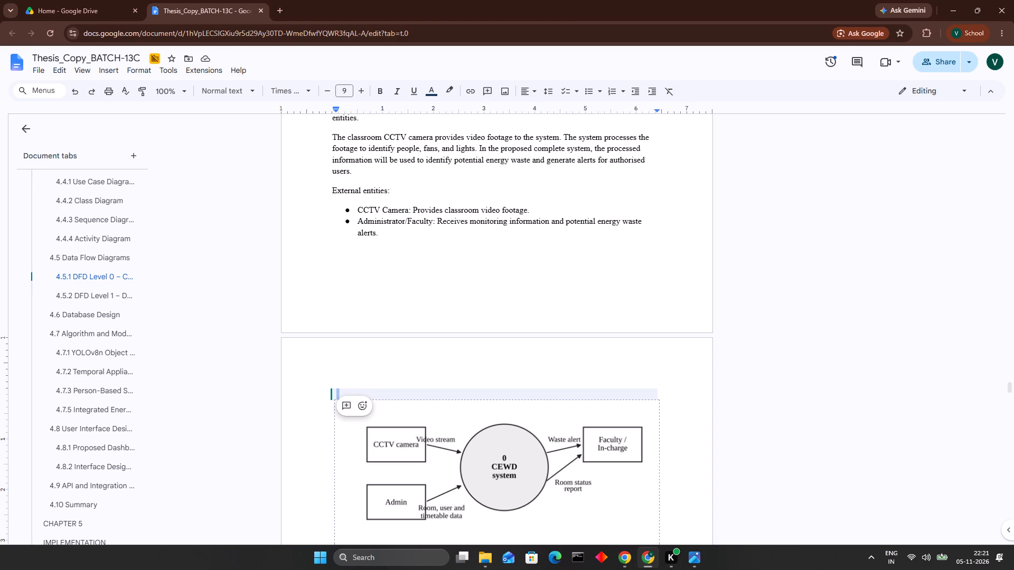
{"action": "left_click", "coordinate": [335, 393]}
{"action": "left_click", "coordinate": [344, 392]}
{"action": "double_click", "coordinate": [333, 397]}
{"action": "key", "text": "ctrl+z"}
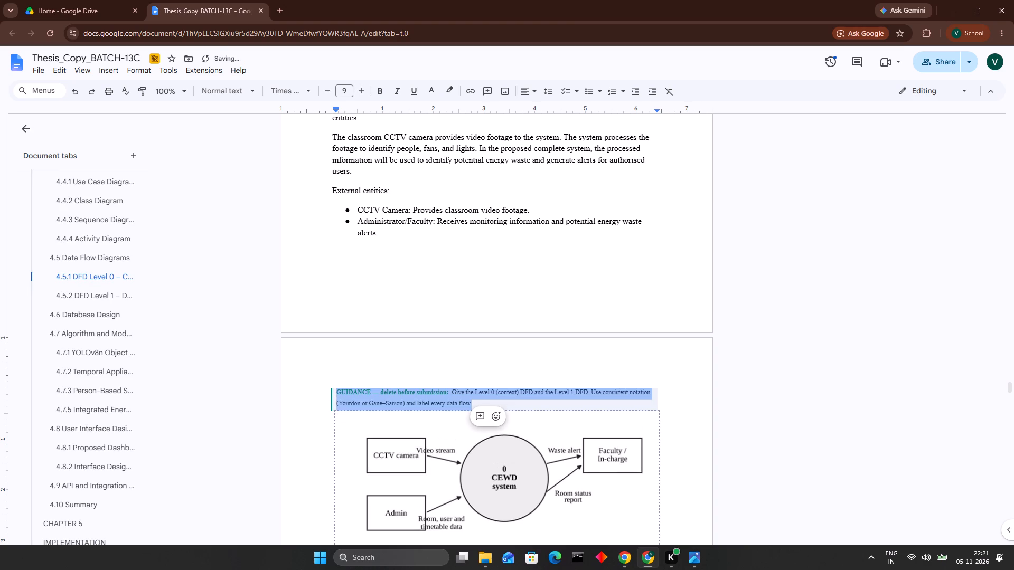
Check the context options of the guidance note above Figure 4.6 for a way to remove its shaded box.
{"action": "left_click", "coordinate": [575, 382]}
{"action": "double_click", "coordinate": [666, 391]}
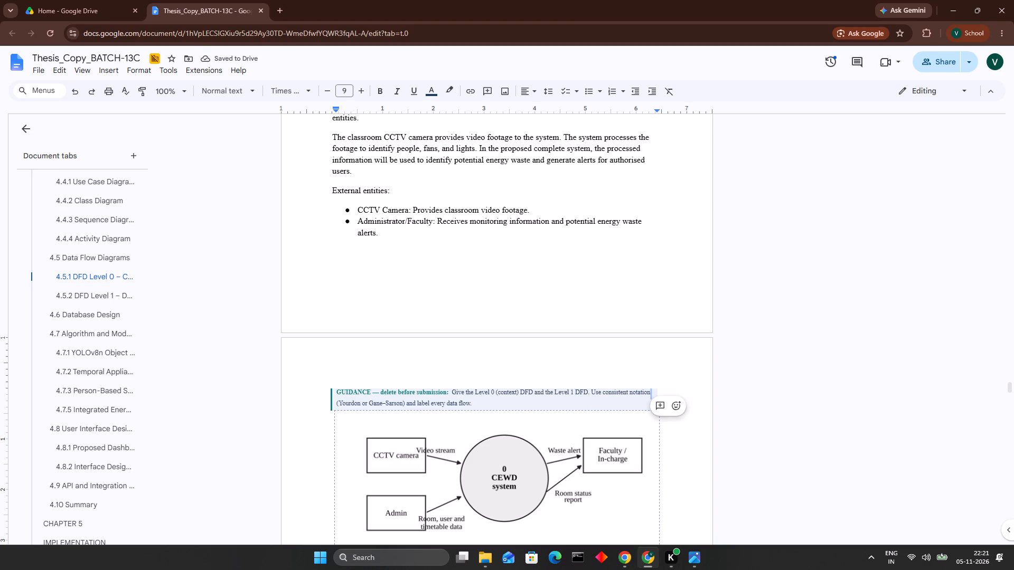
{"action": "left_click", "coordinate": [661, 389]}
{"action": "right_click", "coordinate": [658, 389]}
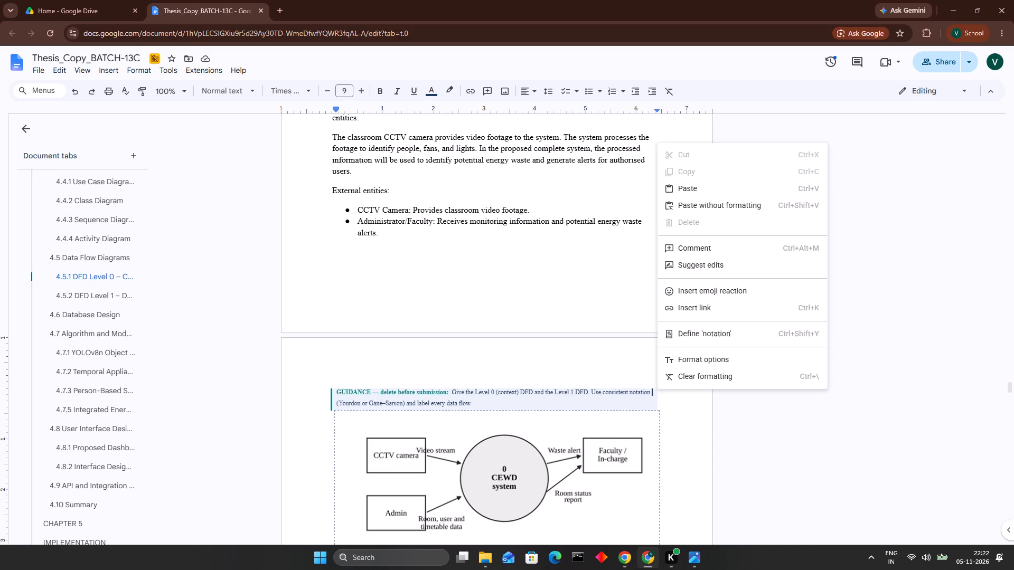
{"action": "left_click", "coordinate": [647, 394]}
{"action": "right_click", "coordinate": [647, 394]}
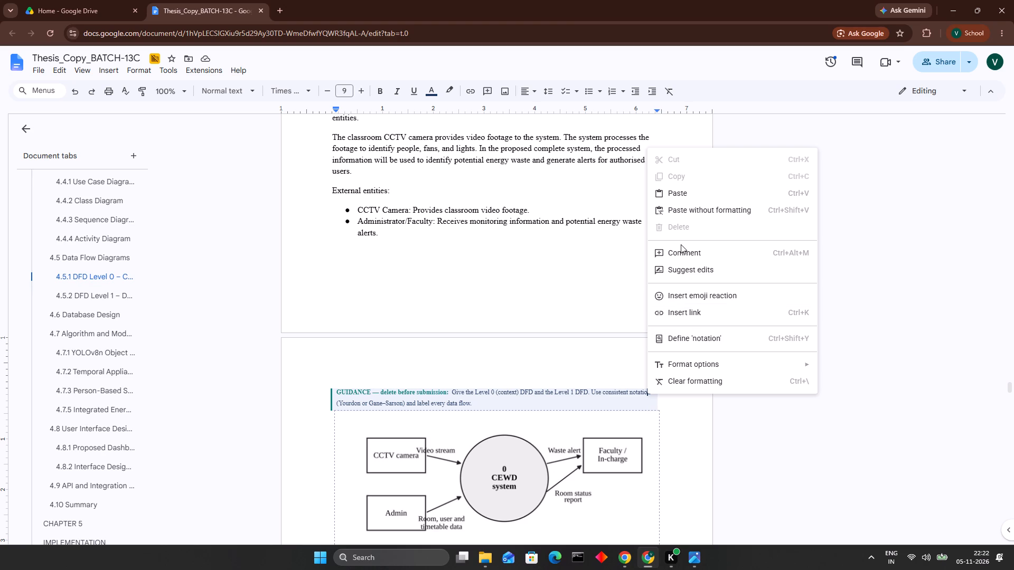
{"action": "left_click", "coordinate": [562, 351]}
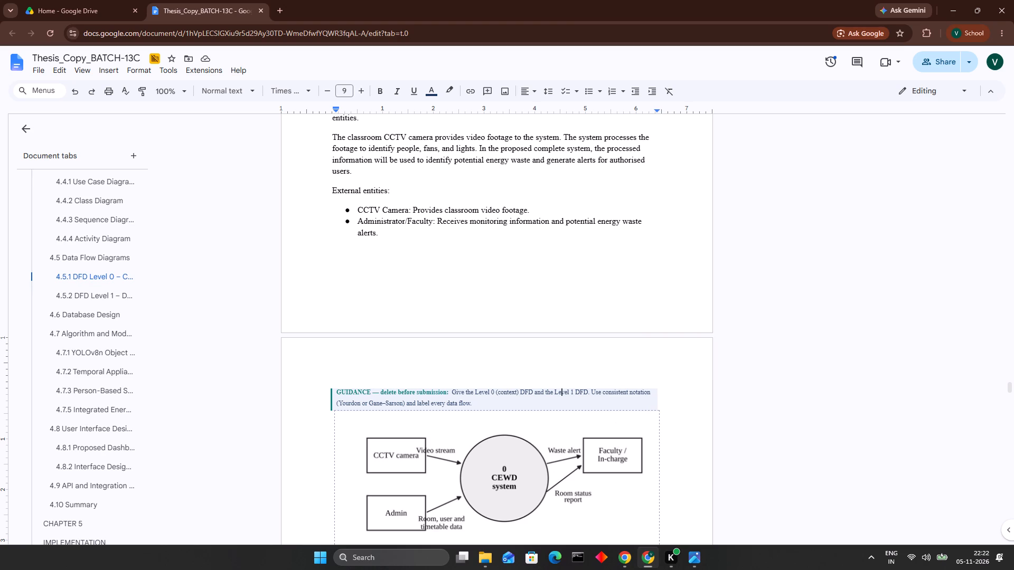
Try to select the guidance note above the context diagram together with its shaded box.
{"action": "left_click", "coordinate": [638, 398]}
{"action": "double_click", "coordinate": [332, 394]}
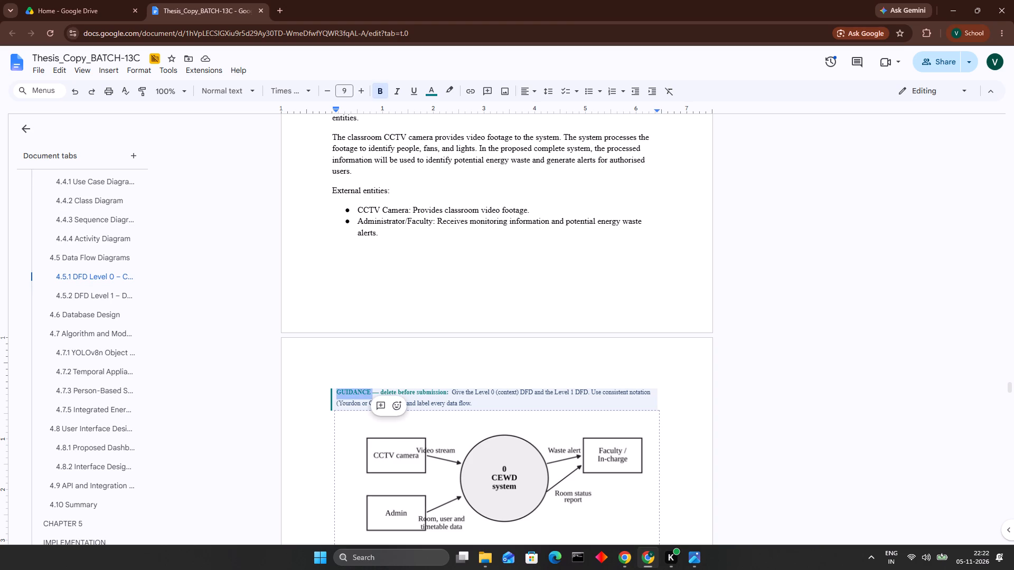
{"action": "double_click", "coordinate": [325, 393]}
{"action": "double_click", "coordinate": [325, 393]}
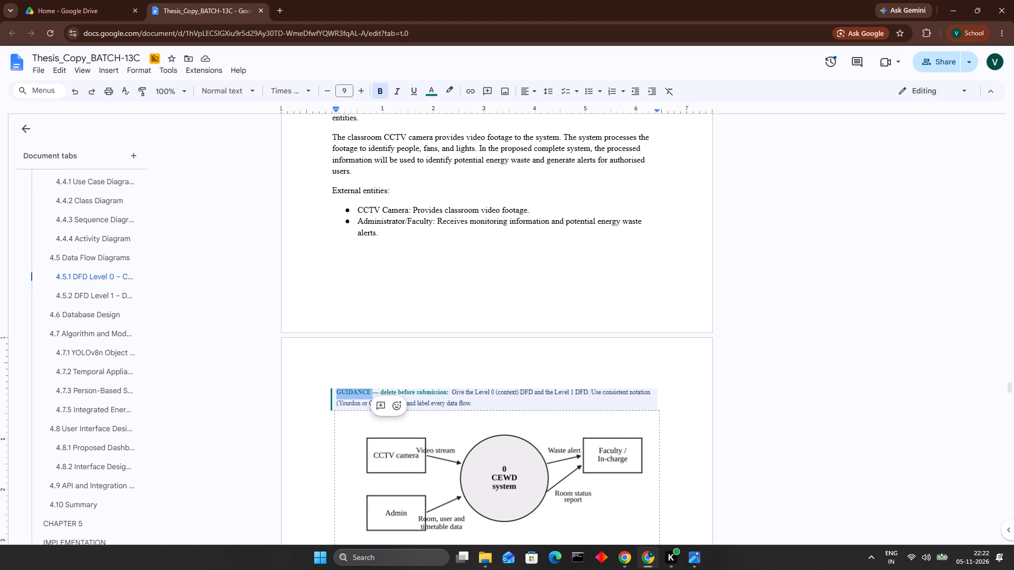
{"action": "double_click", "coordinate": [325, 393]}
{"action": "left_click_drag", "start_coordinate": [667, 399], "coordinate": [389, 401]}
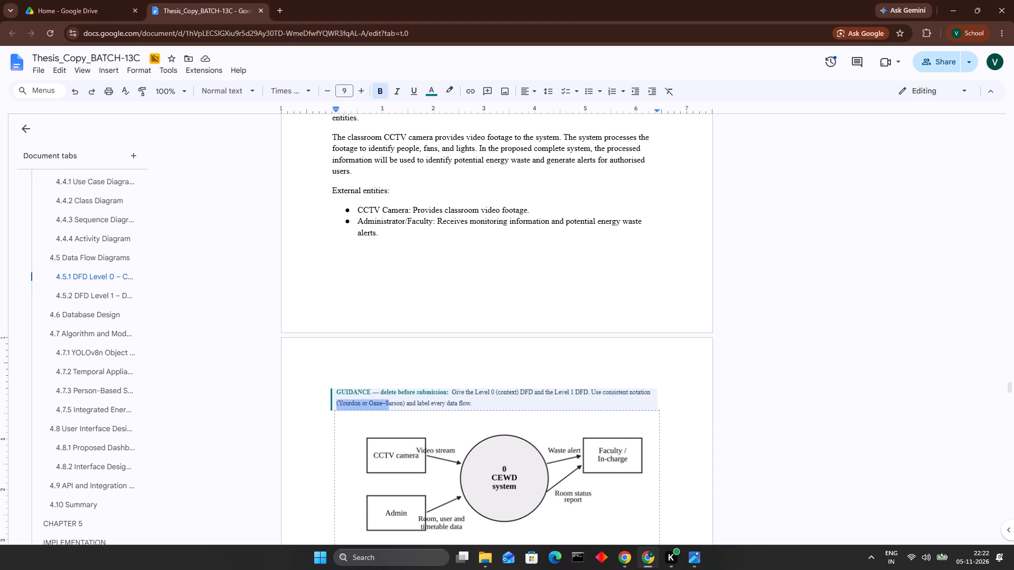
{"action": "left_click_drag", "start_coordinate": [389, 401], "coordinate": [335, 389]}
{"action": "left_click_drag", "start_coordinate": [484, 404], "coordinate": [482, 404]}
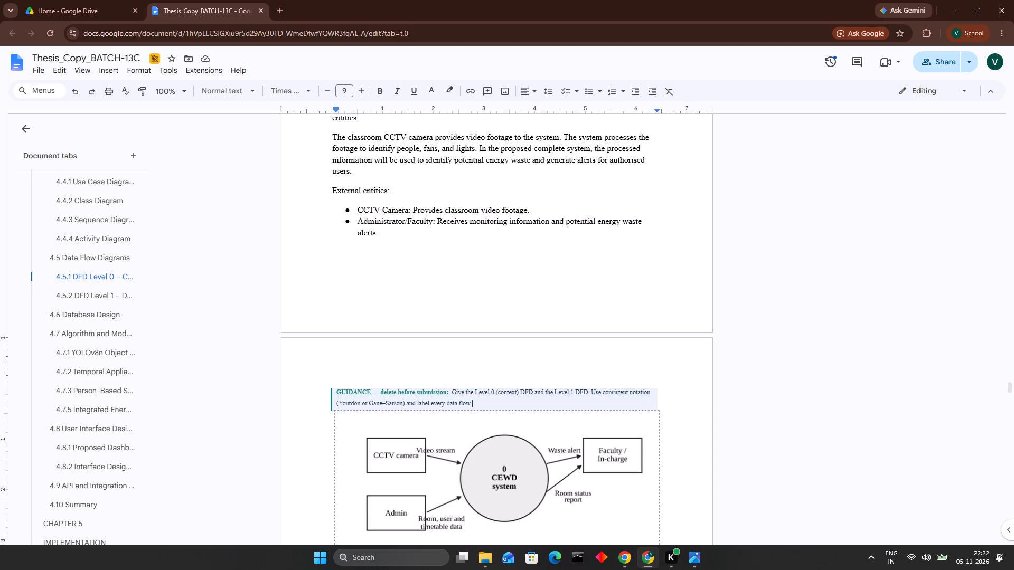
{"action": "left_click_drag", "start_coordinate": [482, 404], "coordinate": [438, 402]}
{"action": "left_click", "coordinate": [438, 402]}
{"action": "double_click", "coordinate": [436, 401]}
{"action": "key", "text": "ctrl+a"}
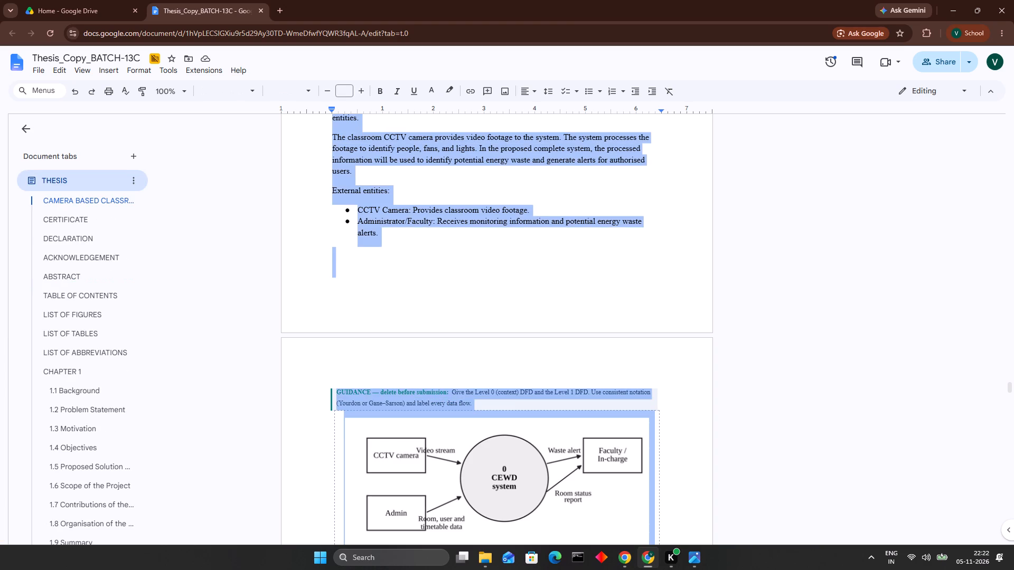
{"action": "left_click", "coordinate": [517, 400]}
Delete the full text of the guidance note above the Level 0 context diagram.
{"action": "left_click_drag", "start_coordinate": [499, 402], "coordinate": [327, 388]}
{"action": "key", "text": "BackSpace"}
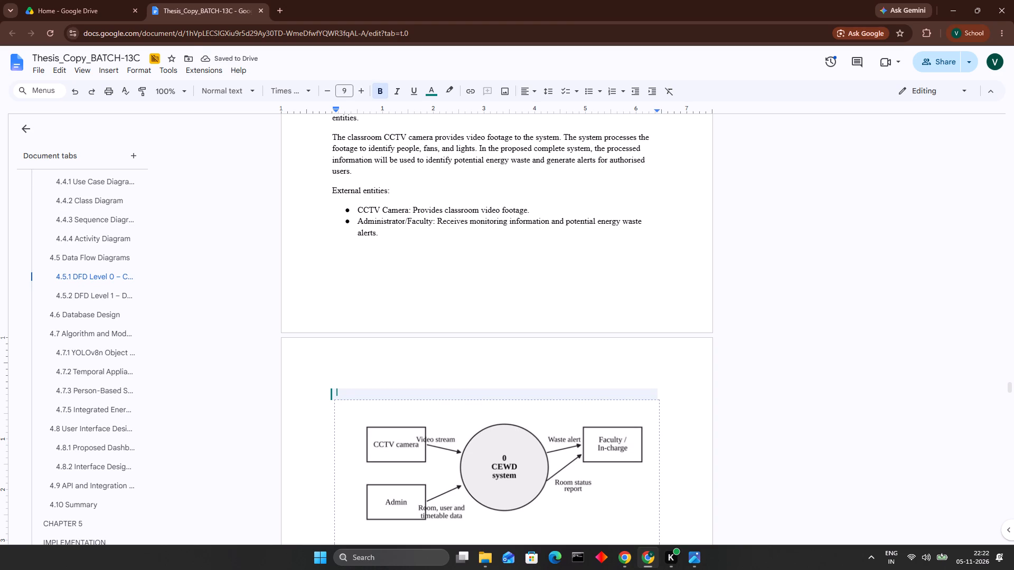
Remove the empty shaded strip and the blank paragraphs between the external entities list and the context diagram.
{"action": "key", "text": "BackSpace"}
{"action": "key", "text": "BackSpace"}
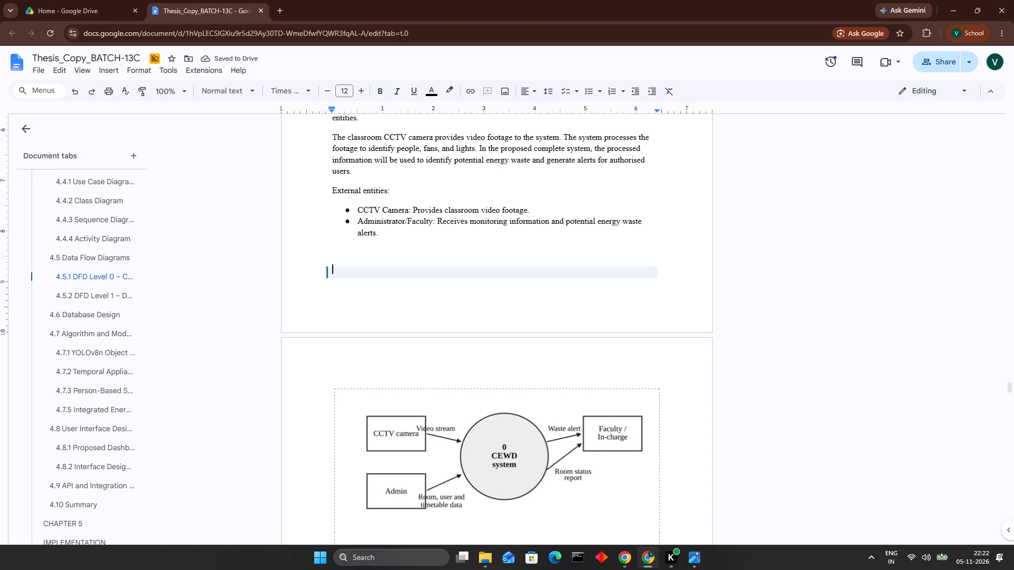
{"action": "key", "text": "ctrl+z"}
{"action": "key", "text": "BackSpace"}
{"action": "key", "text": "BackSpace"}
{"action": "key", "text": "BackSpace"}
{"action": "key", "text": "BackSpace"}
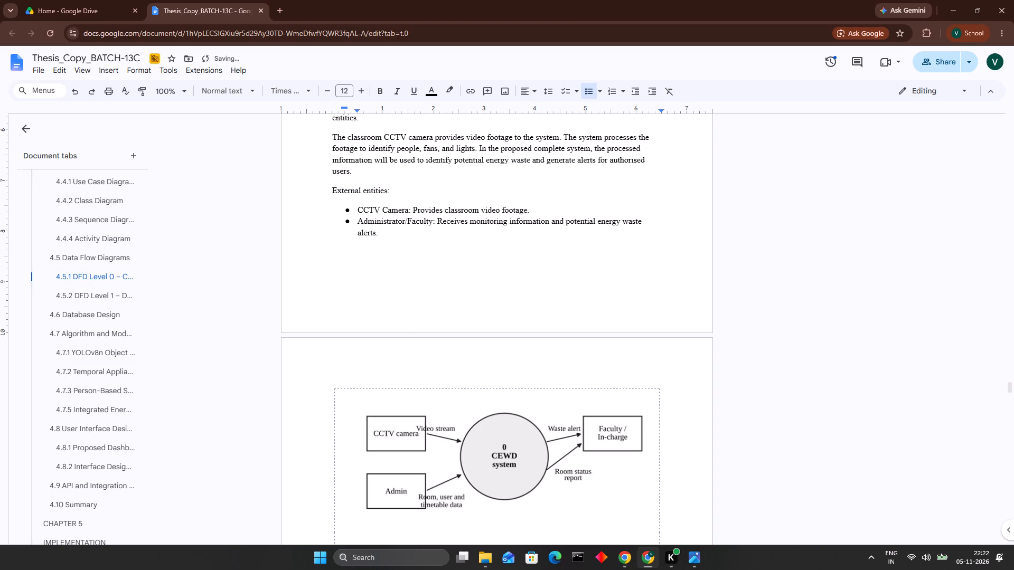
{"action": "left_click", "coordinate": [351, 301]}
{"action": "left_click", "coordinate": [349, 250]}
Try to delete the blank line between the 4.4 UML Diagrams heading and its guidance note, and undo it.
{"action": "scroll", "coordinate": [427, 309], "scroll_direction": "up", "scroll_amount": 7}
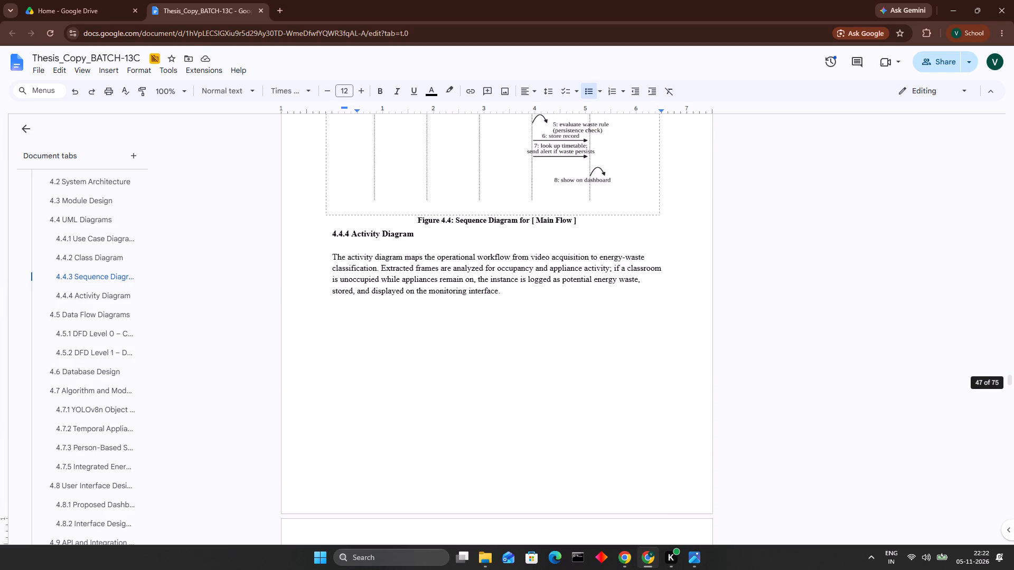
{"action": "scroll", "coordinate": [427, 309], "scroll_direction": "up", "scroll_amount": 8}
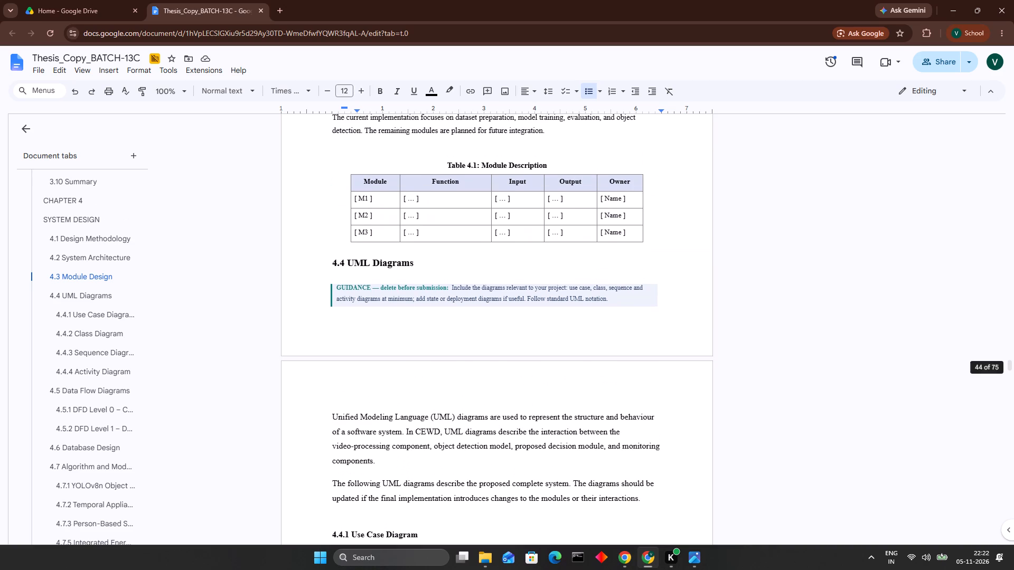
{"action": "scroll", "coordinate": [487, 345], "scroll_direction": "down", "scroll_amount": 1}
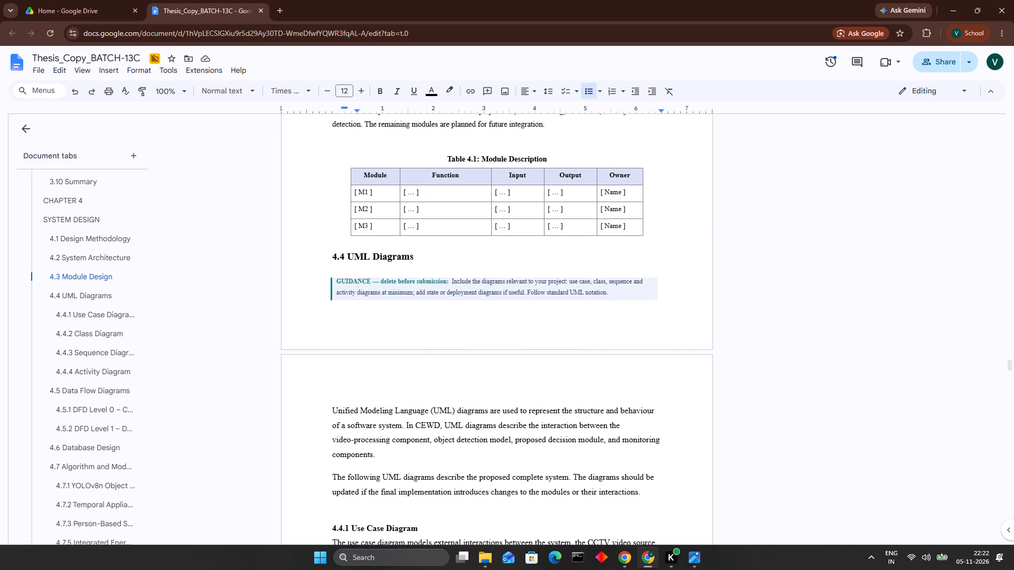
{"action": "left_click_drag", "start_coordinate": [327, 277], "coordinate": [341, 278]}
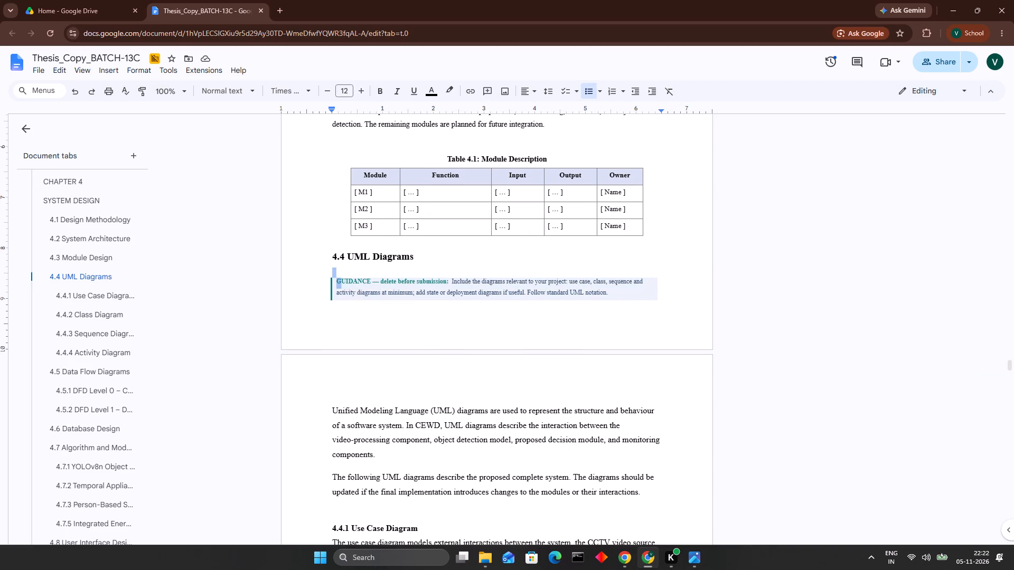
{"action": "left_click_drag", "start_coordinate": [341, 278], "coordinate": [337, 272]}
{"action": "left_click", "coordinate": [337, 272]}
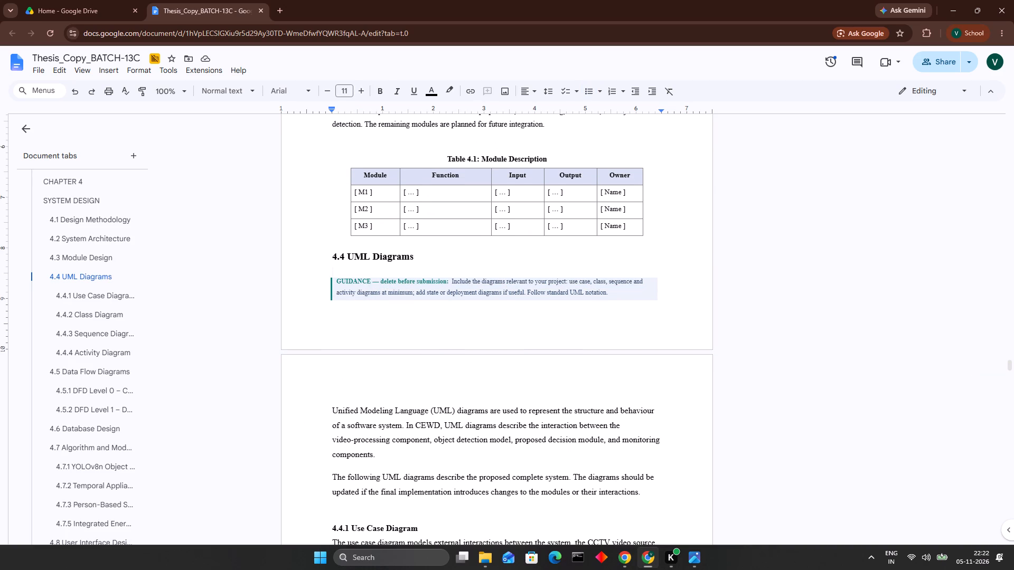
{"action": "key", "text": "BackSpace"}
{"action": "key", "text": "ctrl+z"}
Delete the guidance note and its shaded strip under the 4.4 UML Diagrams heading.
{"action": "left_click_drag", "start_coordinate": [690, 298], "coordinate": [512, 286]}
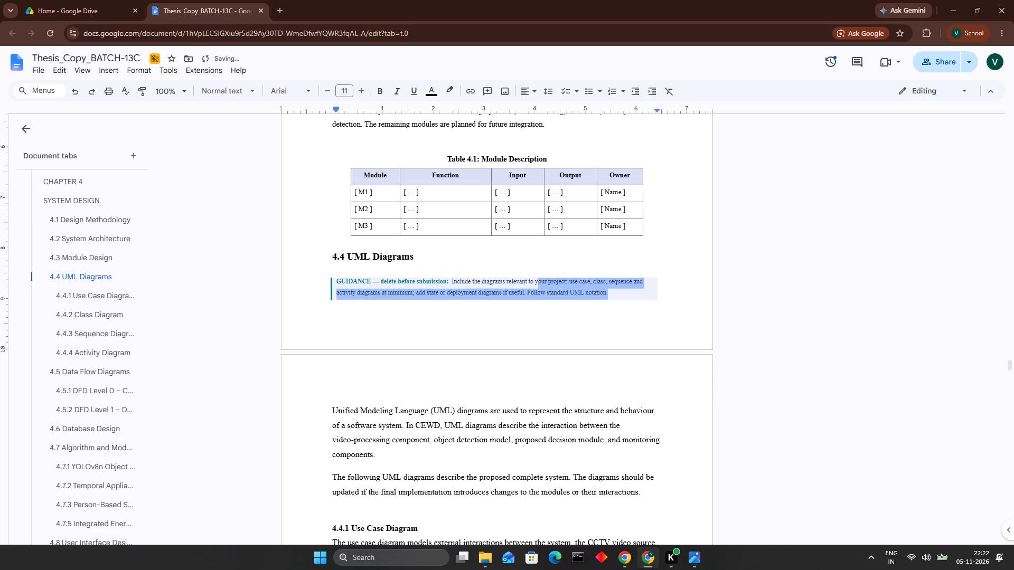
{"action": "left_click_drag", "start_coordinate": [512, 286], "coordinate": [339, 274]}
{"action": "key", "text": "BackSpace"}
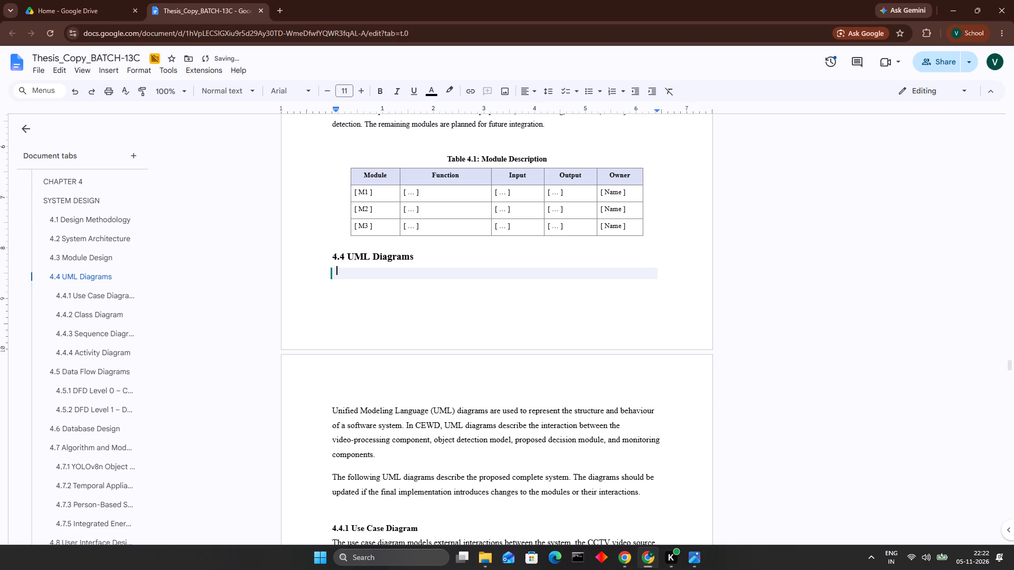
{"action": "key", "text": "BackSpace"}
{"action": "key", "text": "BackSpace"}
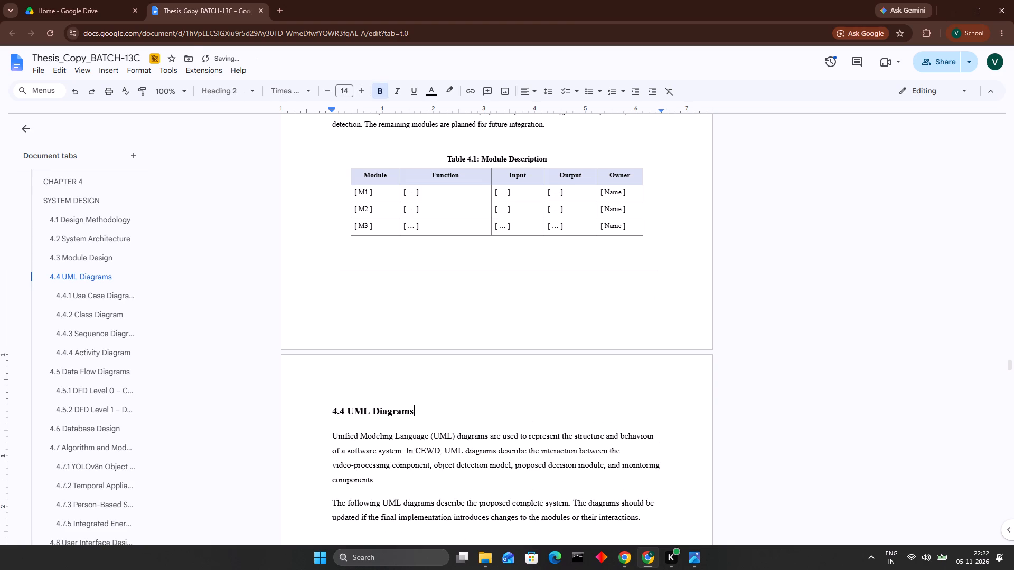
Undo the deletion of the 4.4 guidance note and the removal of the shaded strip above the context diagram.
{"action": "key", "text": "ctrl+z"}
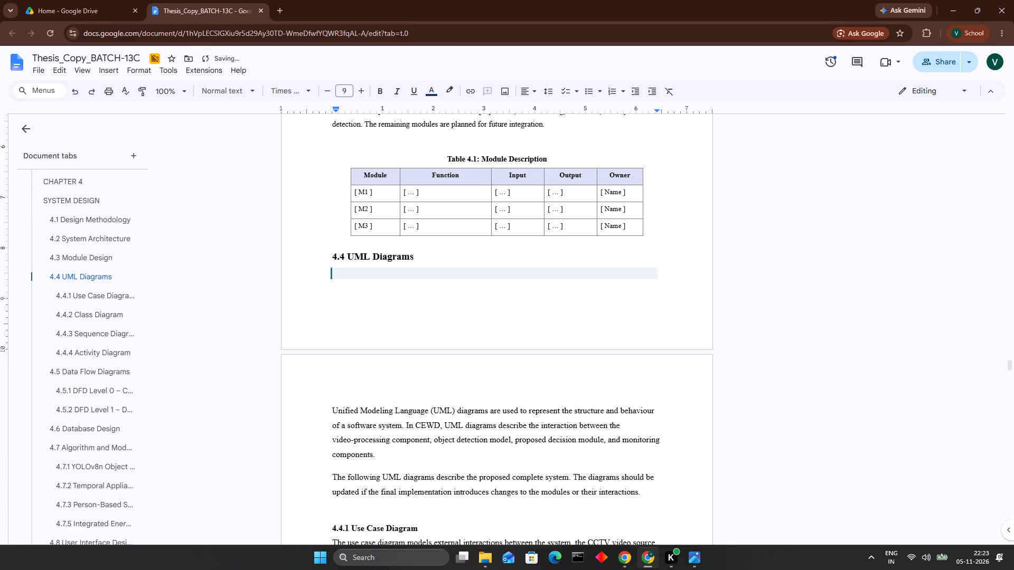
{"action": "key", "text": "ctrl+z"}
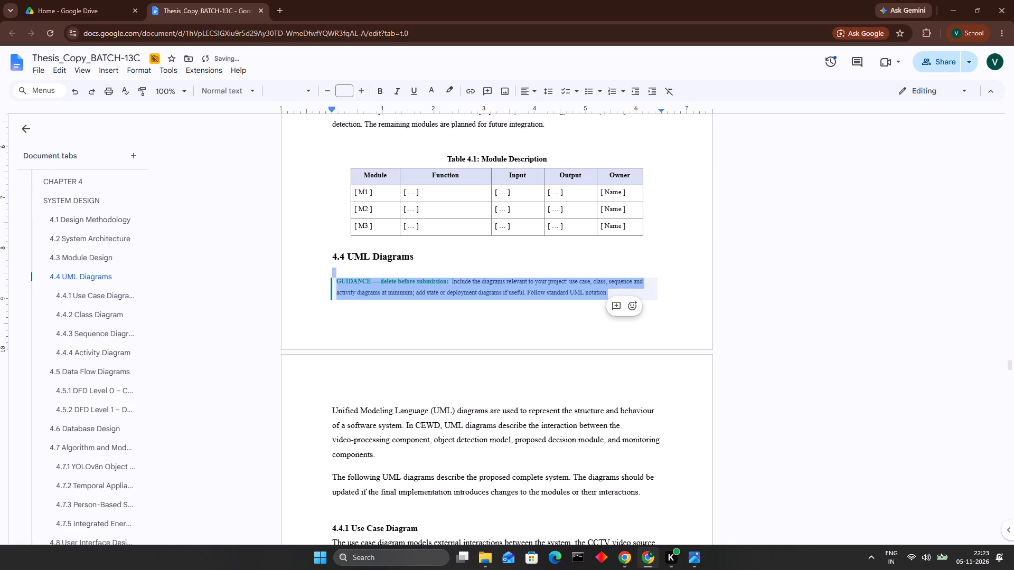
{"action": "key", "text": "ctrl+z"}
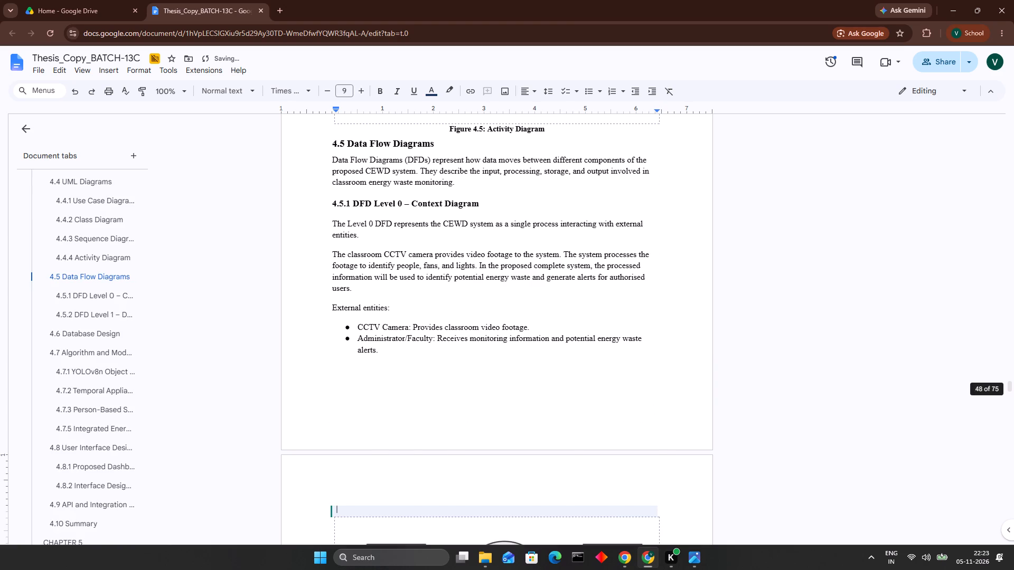
Remove the empty shaded strip and blank paragraphs between the Administrator/Faculty bullet and the Level 0 context diagram.
{"action": "scroll", "coordinate": [426, 311], "scroll_direction": "down", "scroll_amount": 2}
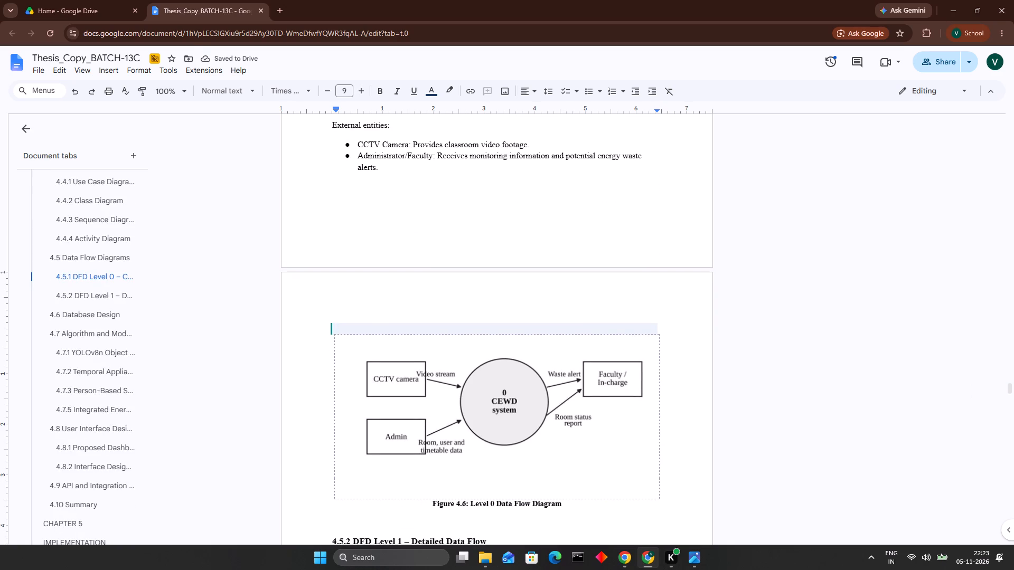
{"action": "key", "text": "BackSpace"}
{"action": "key", "text": "BackSpace"}
{"action": "key", "text": "BackSpace"}
{"action": "key", "text": "BackSpace"}
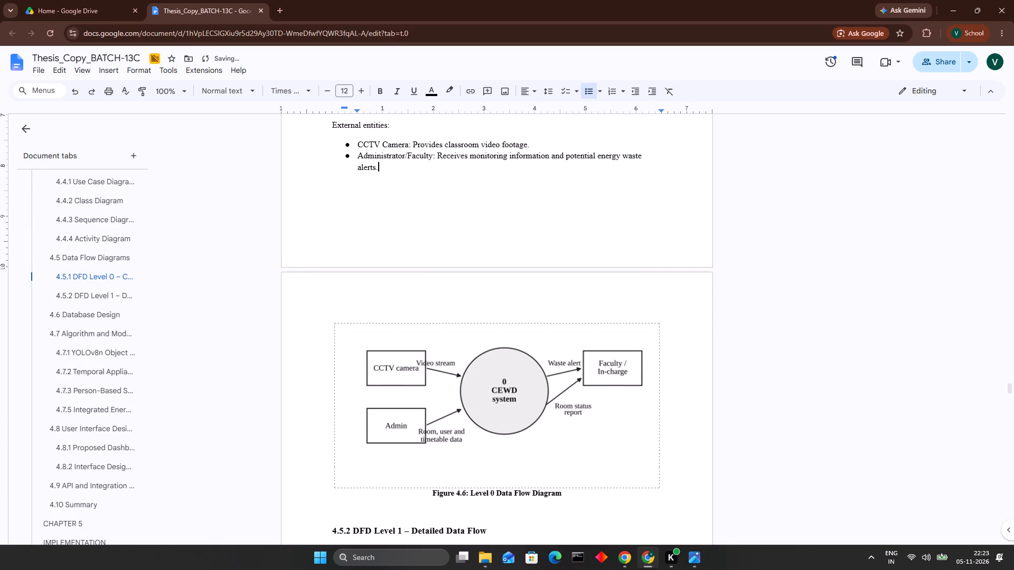
Place the cursor at the "Insert Figure: Level 1 DFD" placeholder, and capture the Level 1 data flow diagram from sheetB.jpg in Photos.
{"action": "scroll", "coordinate": [430, 403], "scroll_direction": "down", "scroll_amount": 3}
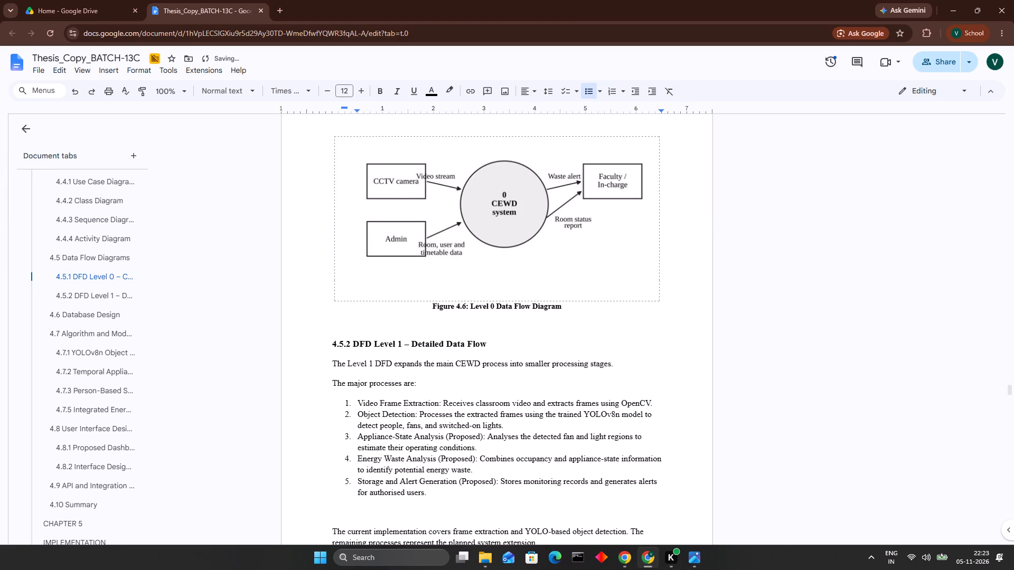
{"action": "scroll", "coordinate": [430, 403], "scroll_direction": "down", "scroll_amount": 2}
{"action": "left_click", "coordinate": [437, 435]}
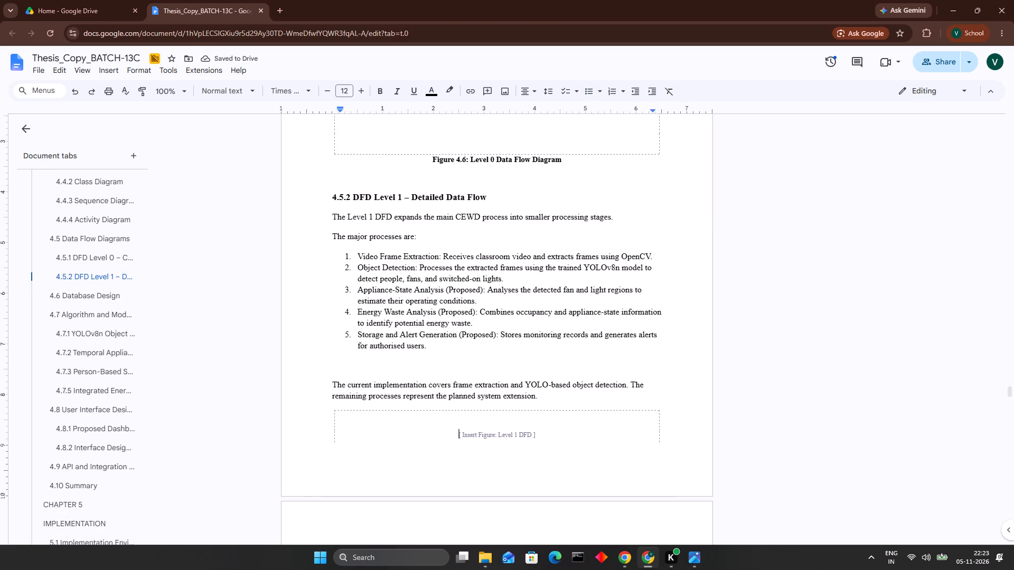
{"action": "scroll", "coordinate": [603, 457], "scroll_direction": "down", "scroll_amount": 1}
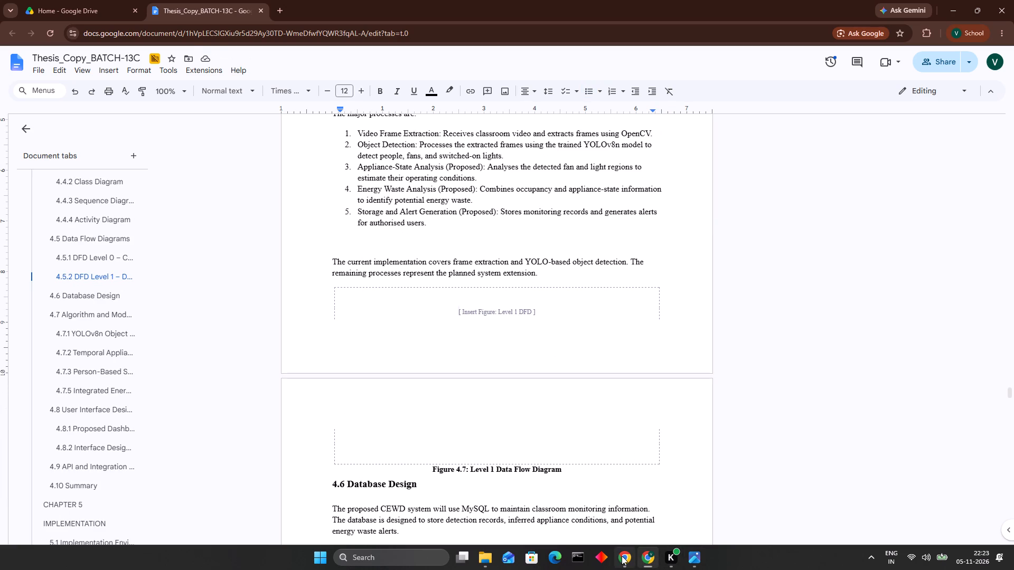
{"action": "left_click", "coordinate": [699, 553]}
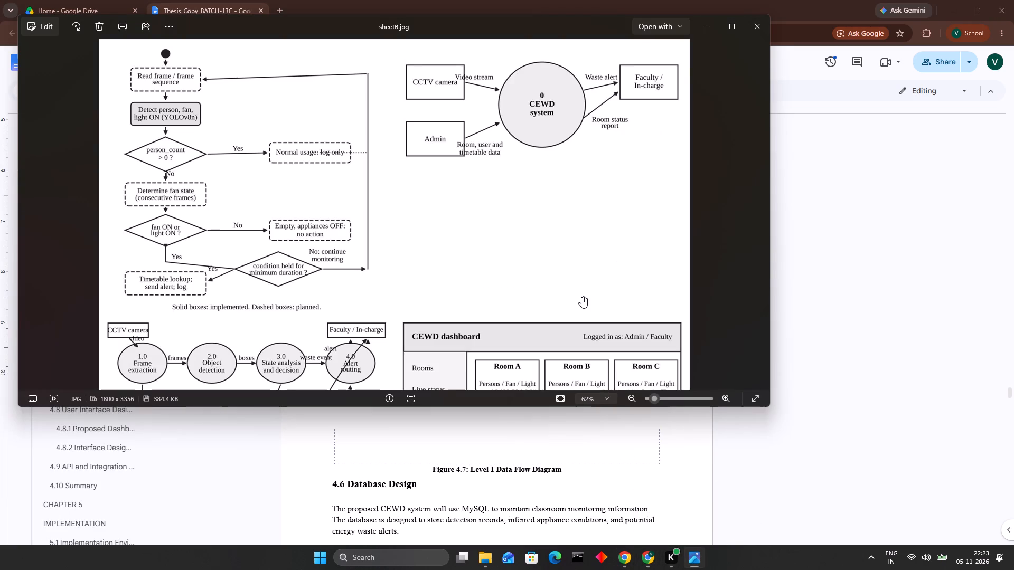
{"action": "scroll", "coordinate": [581, 297], "scroll_direction": "down", "scroll_amount": 2}
{"action": "scroll", "coordinate": [389, 180], "scroll_direction": "up", "scroll_amount": 6, "text": "ctrl"}
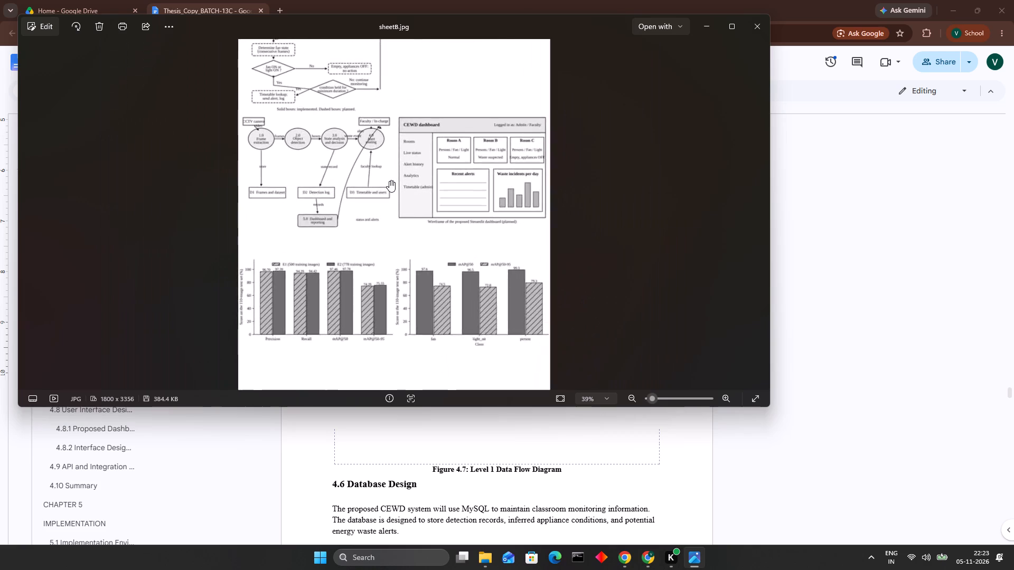
{"action": "scroll", "coordinate": [389, 180], "scroll_direction": "up", "scroll_amount": 5, "text": "ctrl"}
{"action": "left_click_drag", "start_coordinate": [333, 180], "coordinate": [379, 235]}
{"action": "key", "text": "Print"}
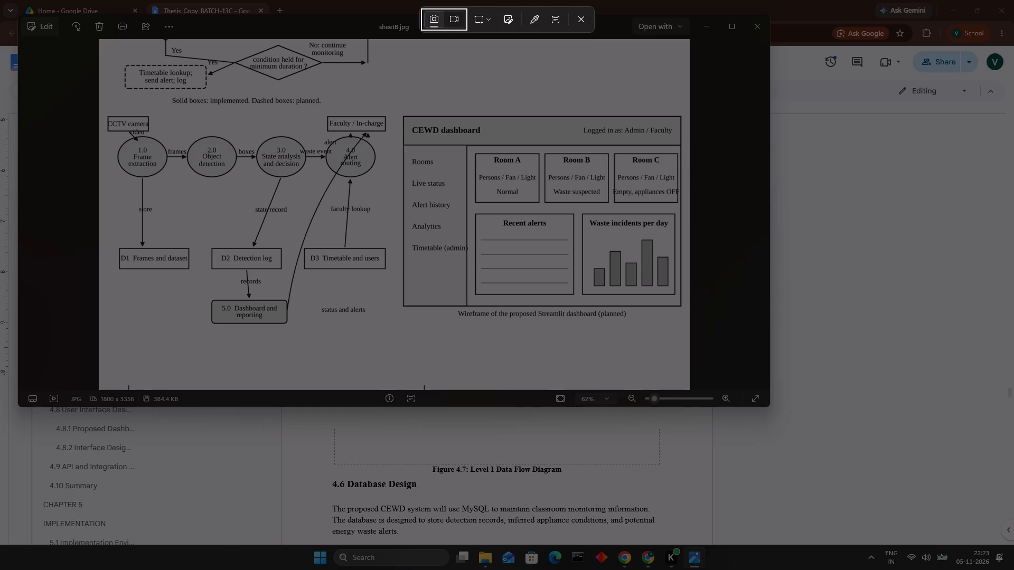
{"action": "left_click_drag", "start_coordinate": [101, 105], "coordinate": [387, 322]}
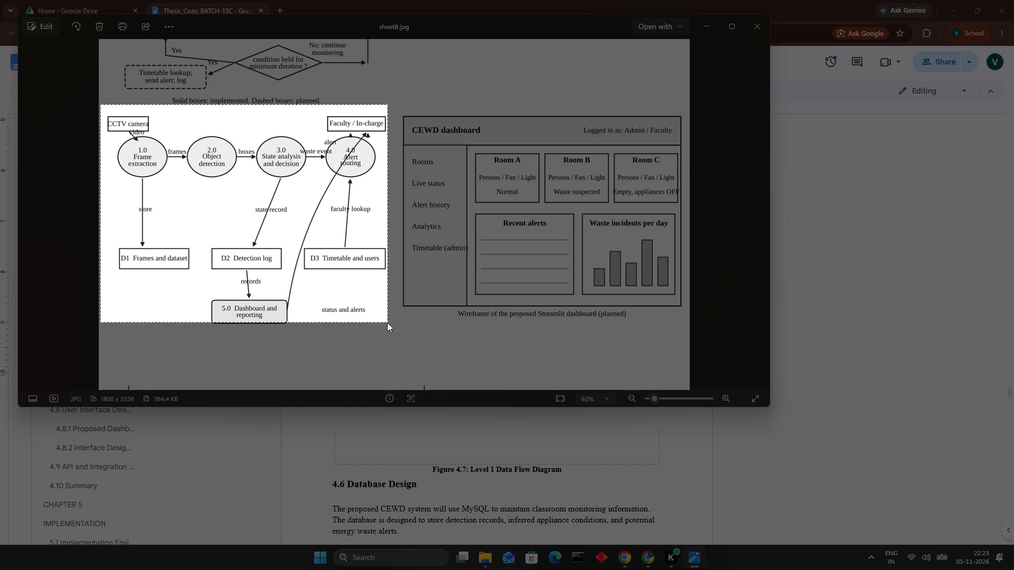
{"action": "left_click_drag", "start_coordinate": [387, 322], "coordinate": [395, 335]}
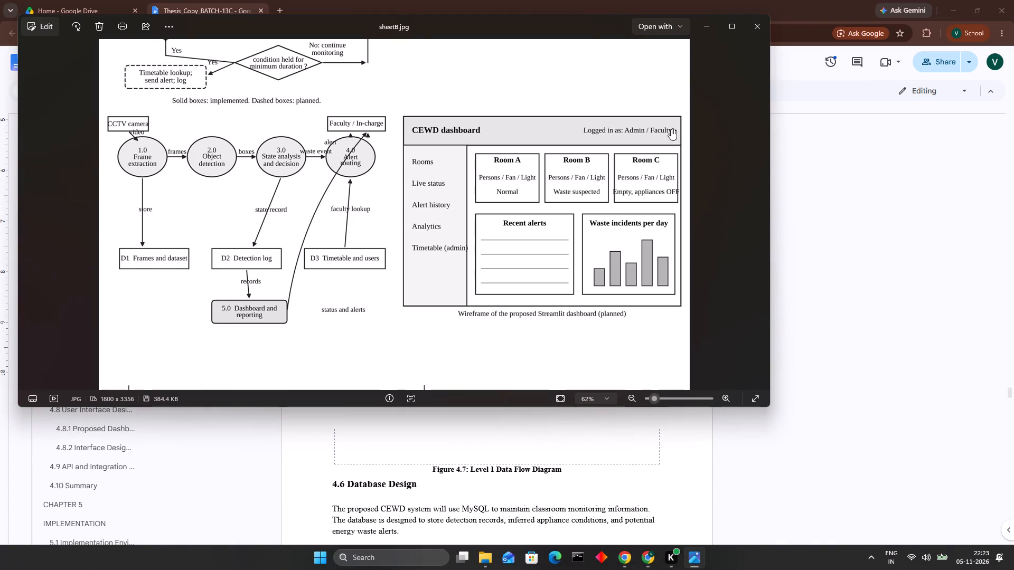
Replace the "Insert Figure: Level 1 DFD" placeholder in the Google Docs thesis with the captured Level 1 data flow diagram.
{"action": "left_click", "coordinate": [759, 461]}
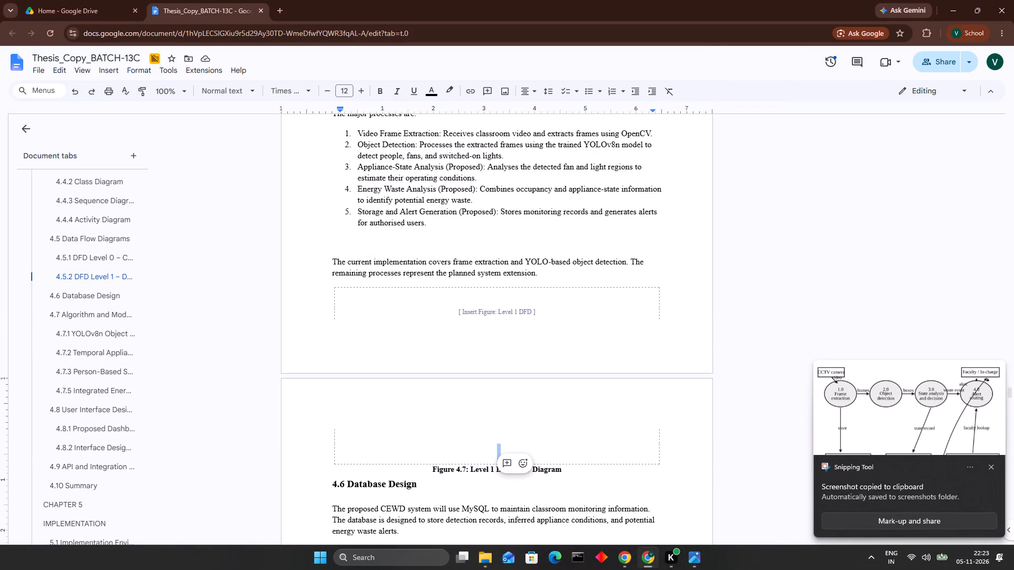
{"action": "left_click_drag", "start_coordinate": [541, 311], "coordinate": [447, 308]}
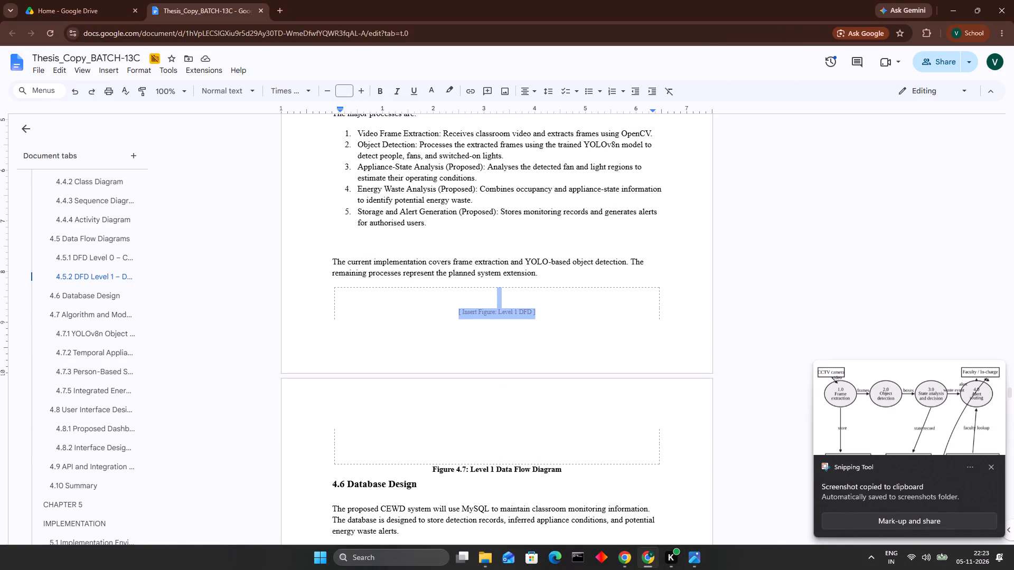
{"action": "key", "text": "BackSpace"}
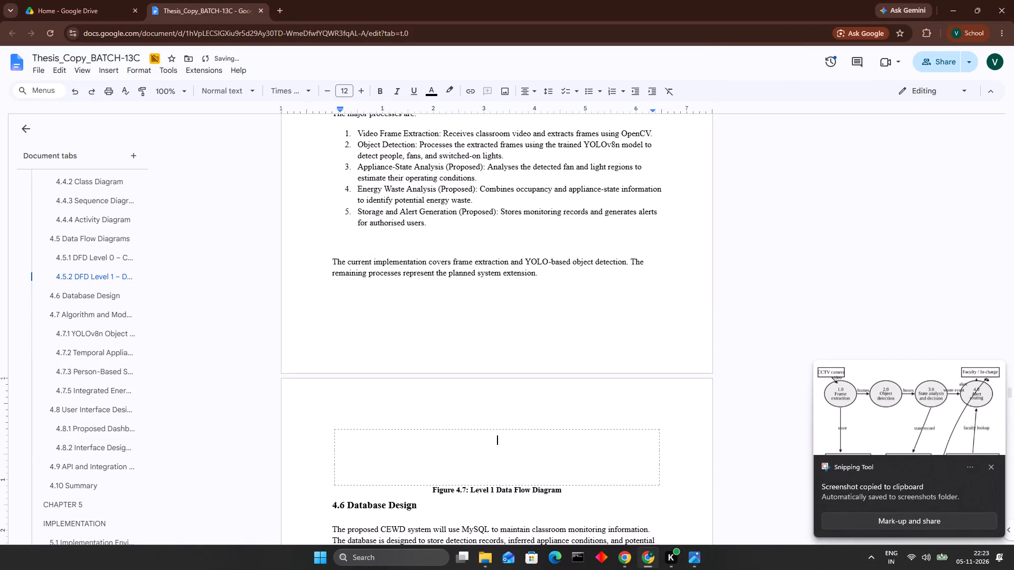
{"action": "key", "text": "ctrl+v"}
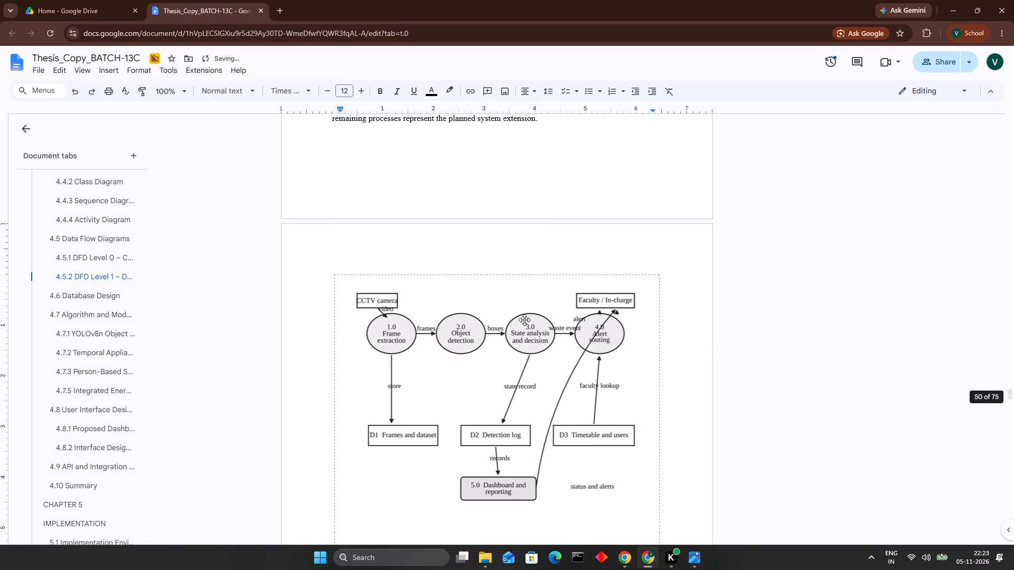
{"action": "scroll", "coordinate": [492, 353], "scroll_direction": "down", "scroll_amount": 1}
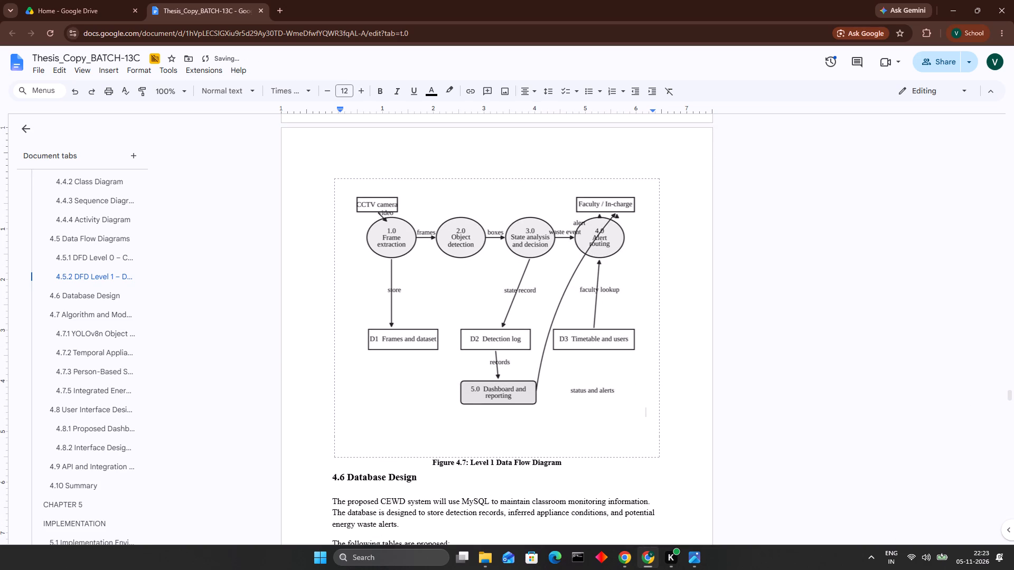
Crop thin blank strips off the top and bottom edges of the Level 1 data flow diagram.
{"action": "left_click", "coordinate": [524, 433]}
{"action": "left_click", "coordinate": [512, 350]}
{"action": "left_click_drag", "start_coordinate": [512, 350], "coordinate": [509, 321]}
{"action": "left_click", "coordinate": [512, 337]}
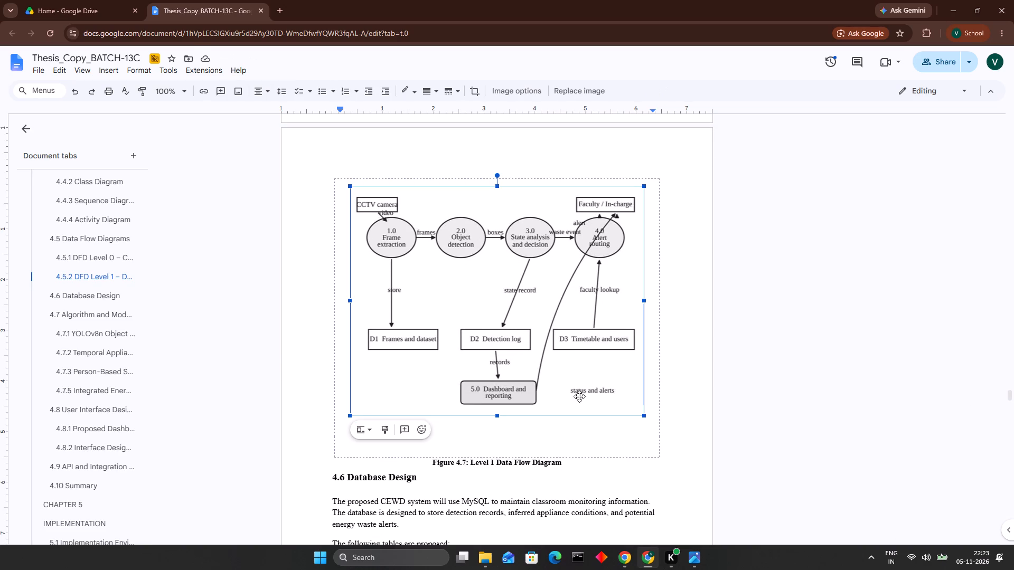
{"action": "double_click", "coordinate": [552, 324]}
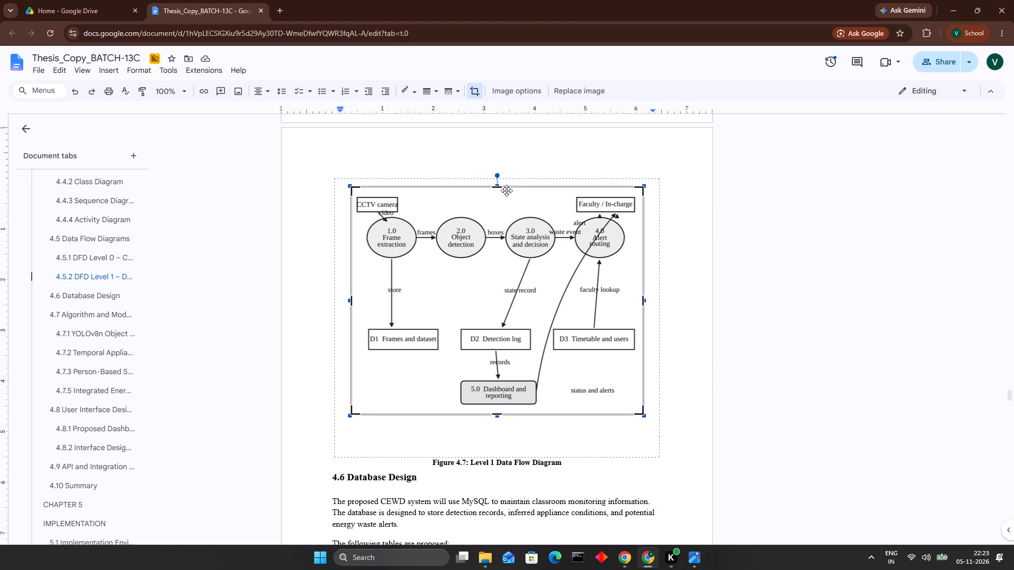
{"action": "left_click_drag", "start_coordinate": [497, 187], "coordinate": [498, 193]}
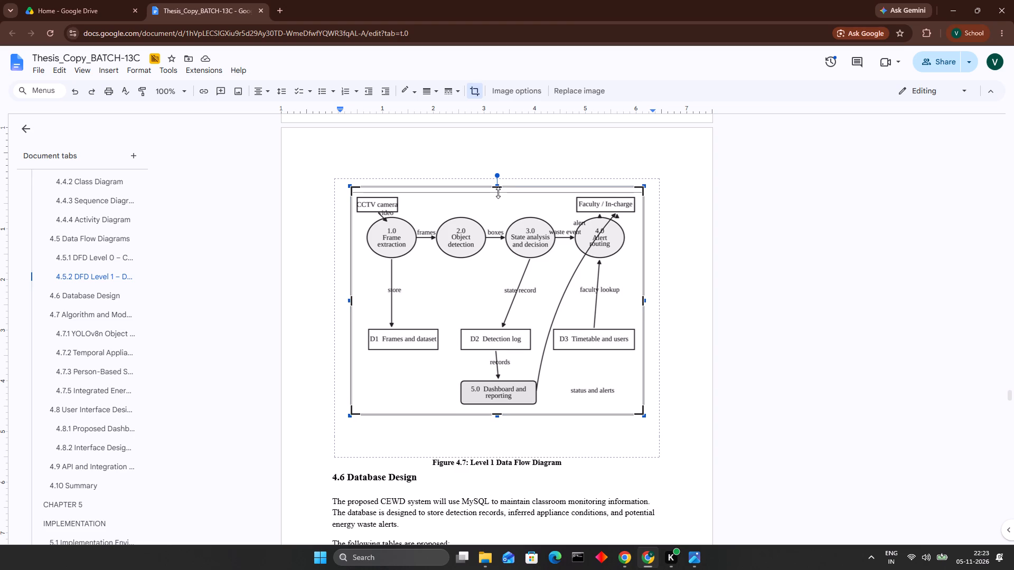
{"action": "left_click_drag", "start_coordinate": [498, 193], "coordinate": [498, 192]}
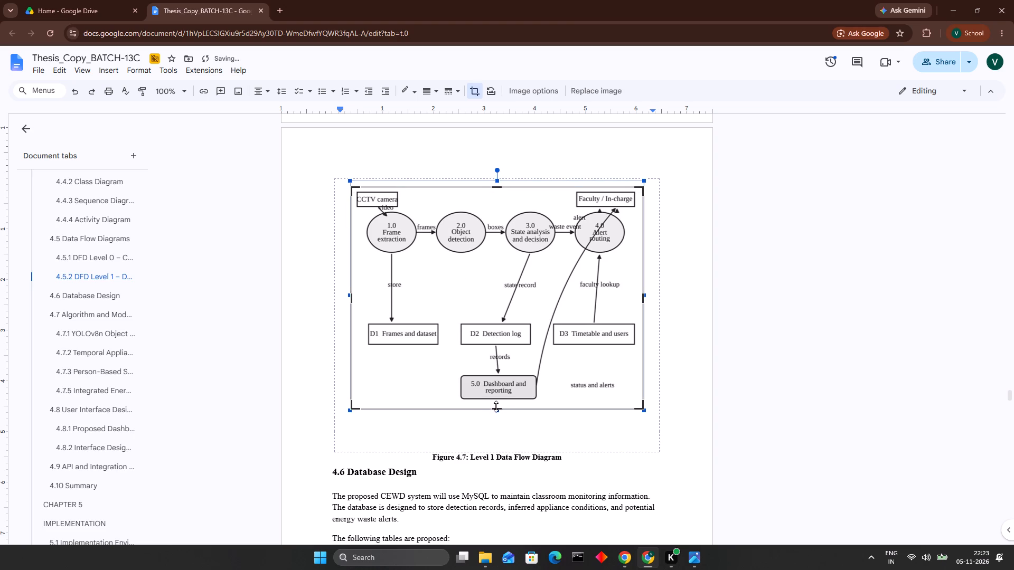
{"action": "left_click_drag", "start_coordinate": [500, 406], "coordinate": [501, 401]}
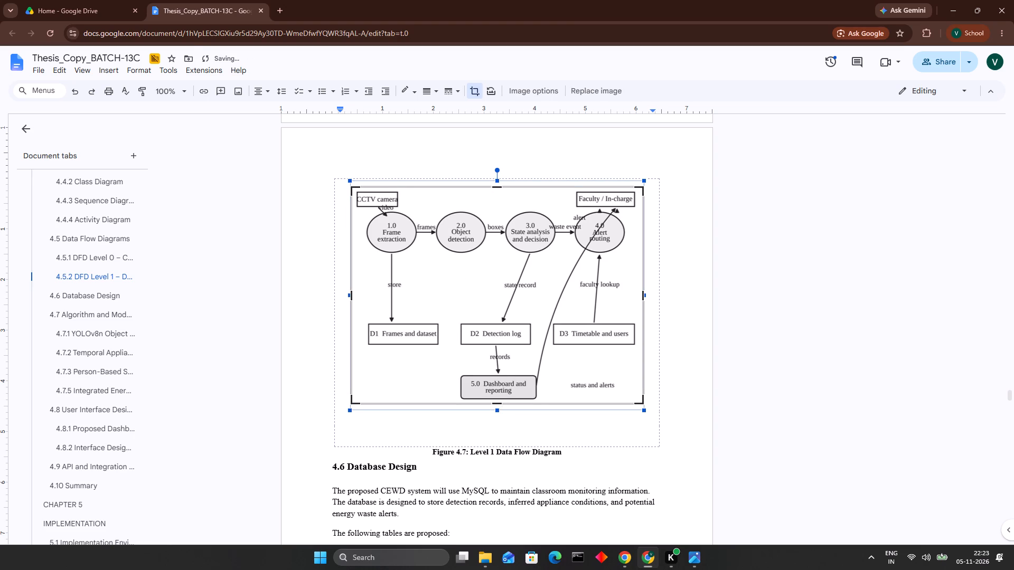
Remove the blank lines beneath the Level 1 diagram inside its dashed frame and scale the diagram down slightly.
{"action": "left_click", "coordinate": [514, 434]}
{"action": "key", "text": "BackSpace"}
{"action": "key", "text": "BackSpace"}
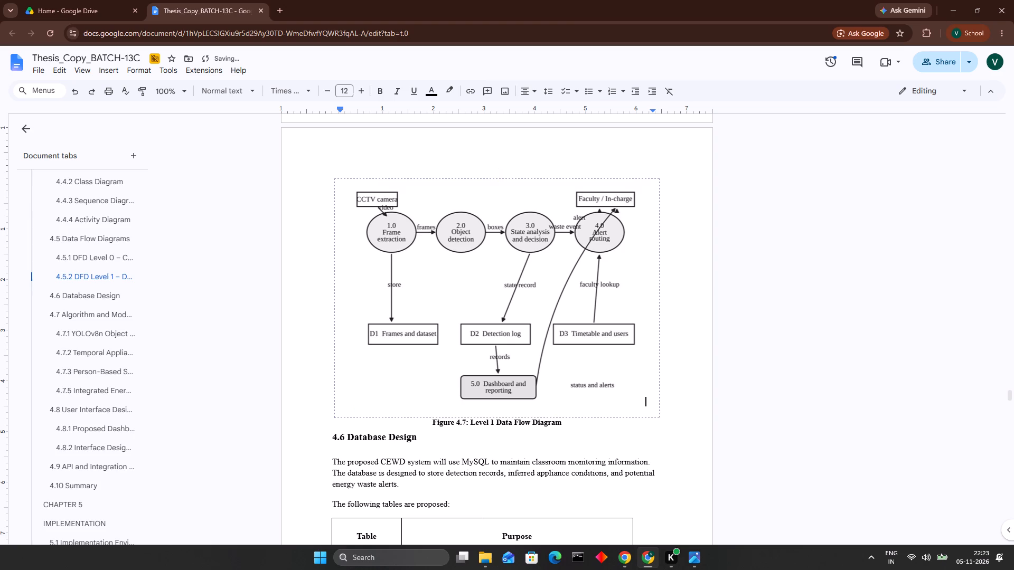
{"action": "left_click", "coordinate": [553, 364]}
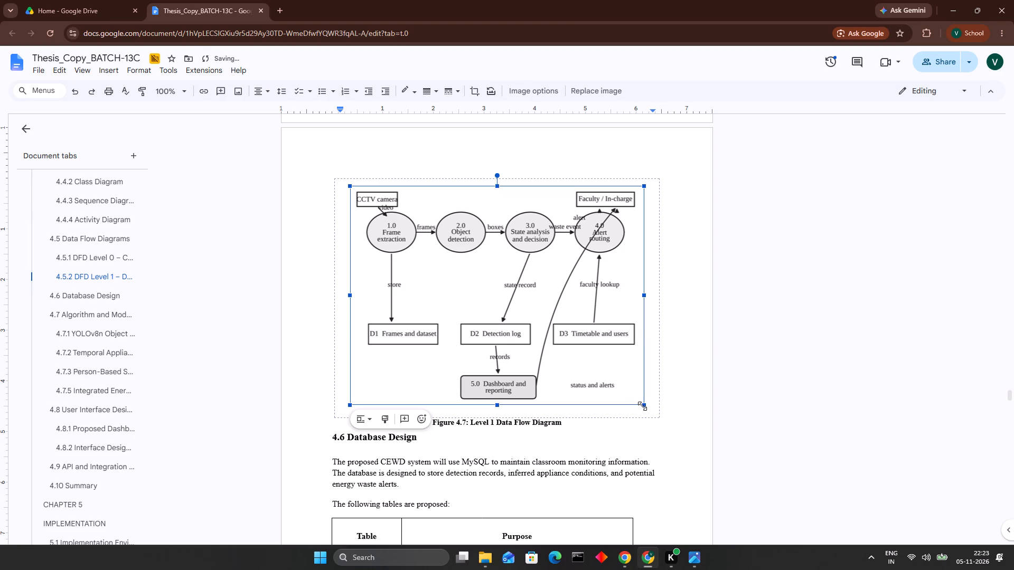
{"action": "left_click_drag", "start_coordinate": [645, 406], "coordinate": [640, 394]}
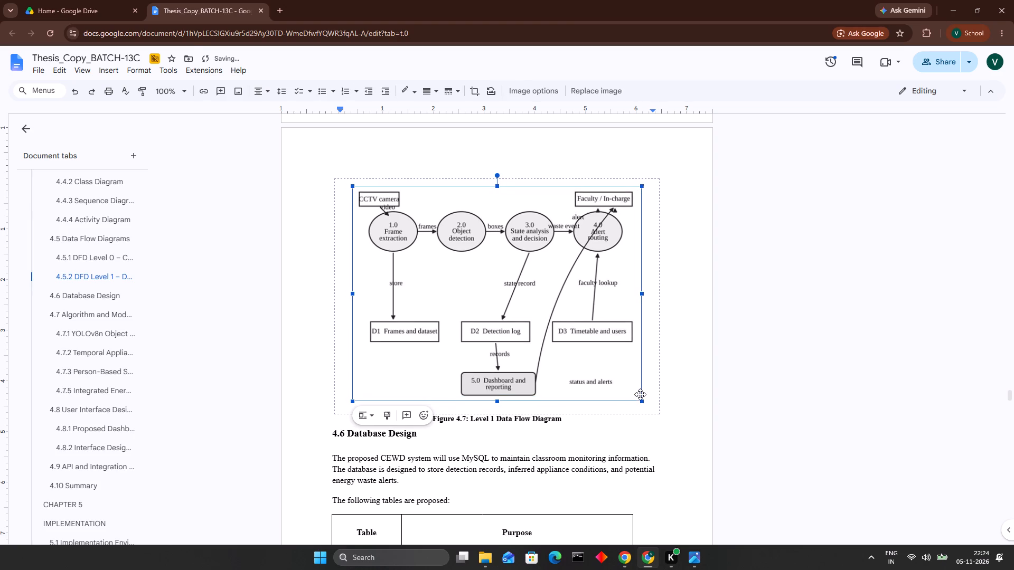
{"action": "left_click", "coordinate": [642, 410]}
{"action": "left_click", "coordinate": [736, 403]}
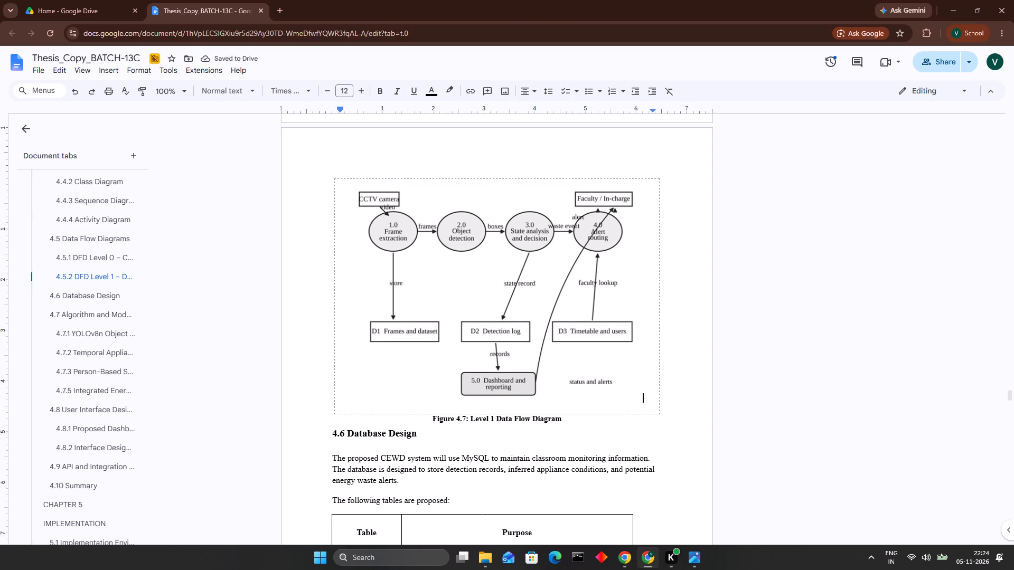
Check sheetB.jpg in Photos for a diagram that suits the Entity Relationship placeholder in section 4.6.
{"action": "scroll", "coordinate": [637, 421], "scroll_direction": "down", "scroll_amount": 7}
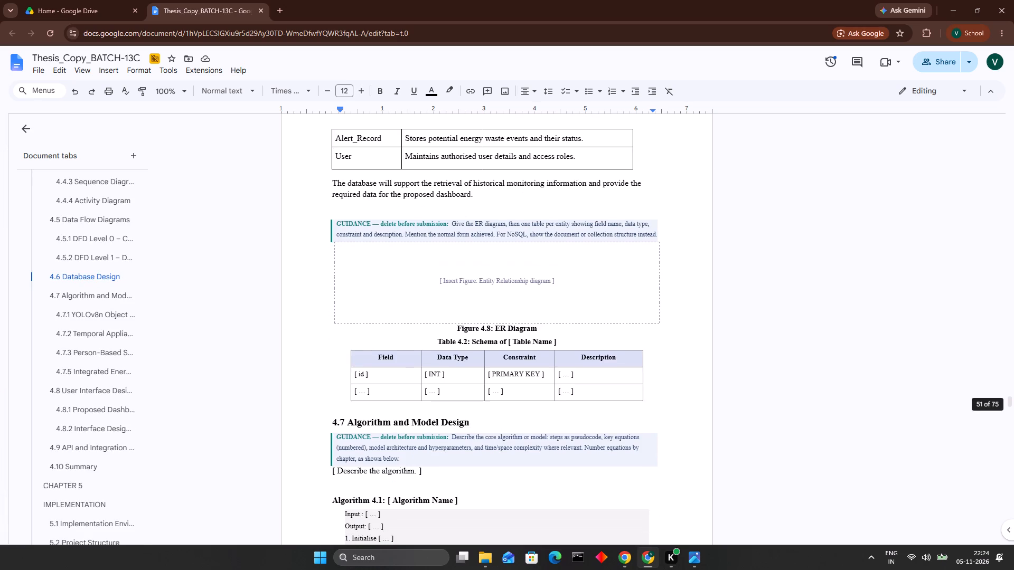
{"action": "scroll", "coordinate": [637, 421], "scroll_direction": "up", "scroll_amount": 1}
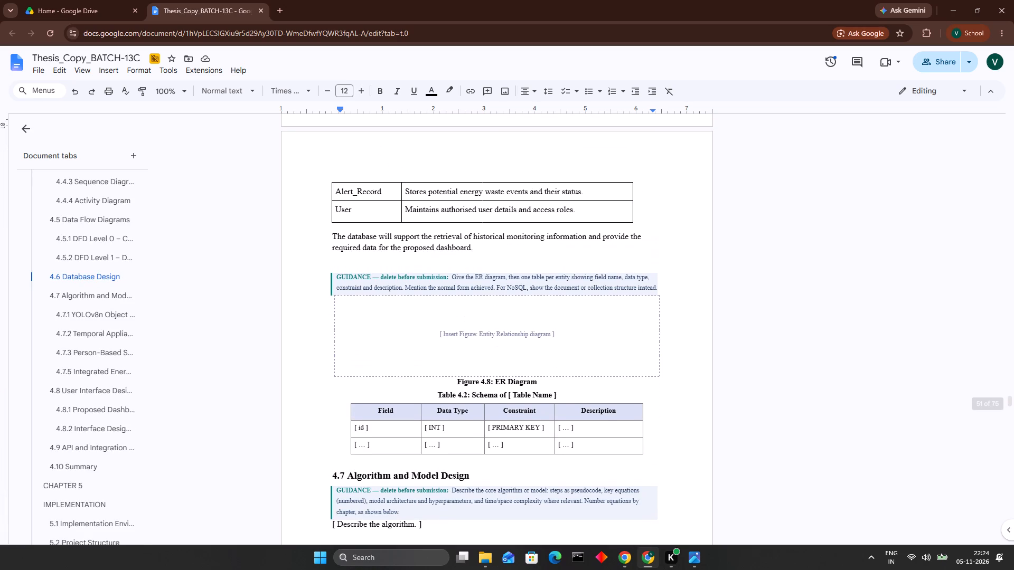
{"action": "left_click", "coordinate": [621, 564]}
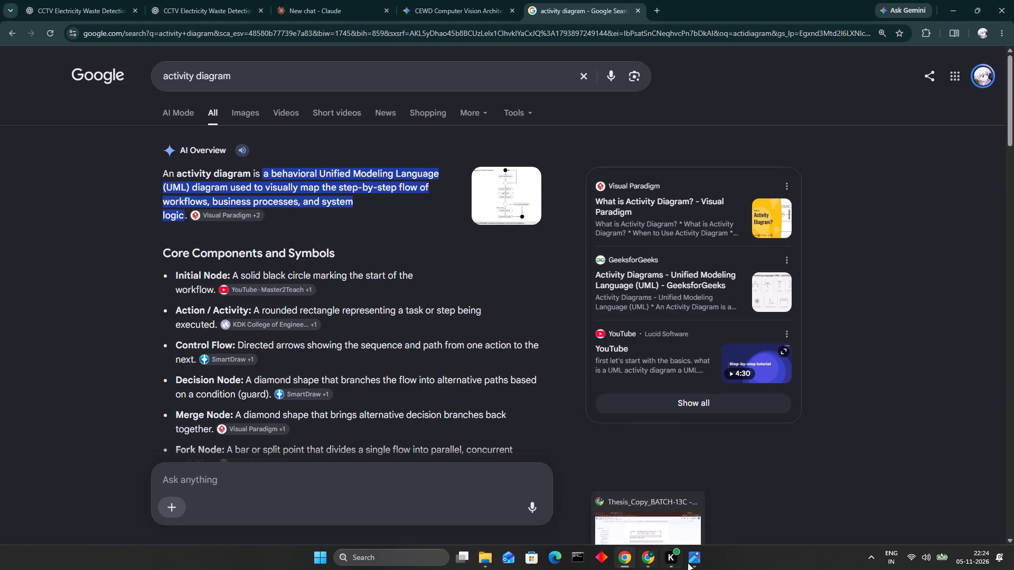
{"action": "left_click", "coordinate": [696, 563]}
{"action": "scroll", "coordinate": [534, 310], "scroll_direction": "left", "scroll_amount": 1}
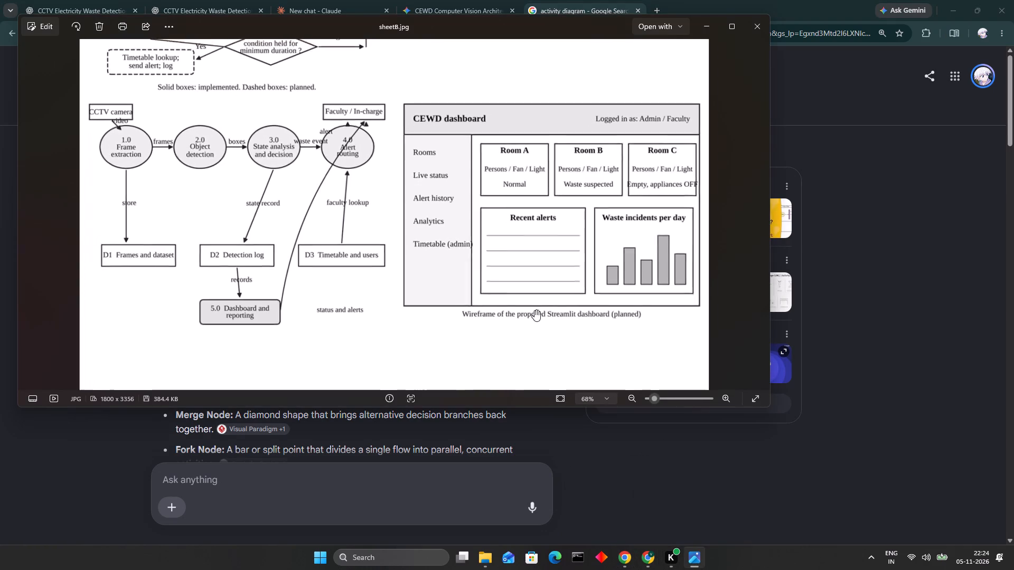
{"action": "scroll", "coordinate": [534, 310], "scroll_direction": "down", "scroll_amount": 8, "text": "ctrl"}
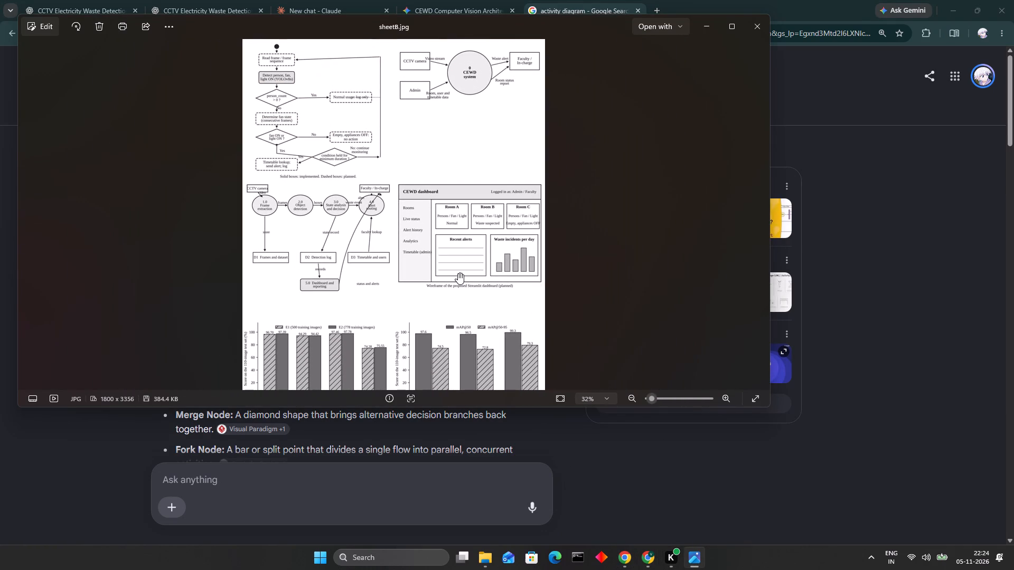
{"action": "left_click_drag", "start_coordinate": [456, 300], "coordinate": [434, 189]}
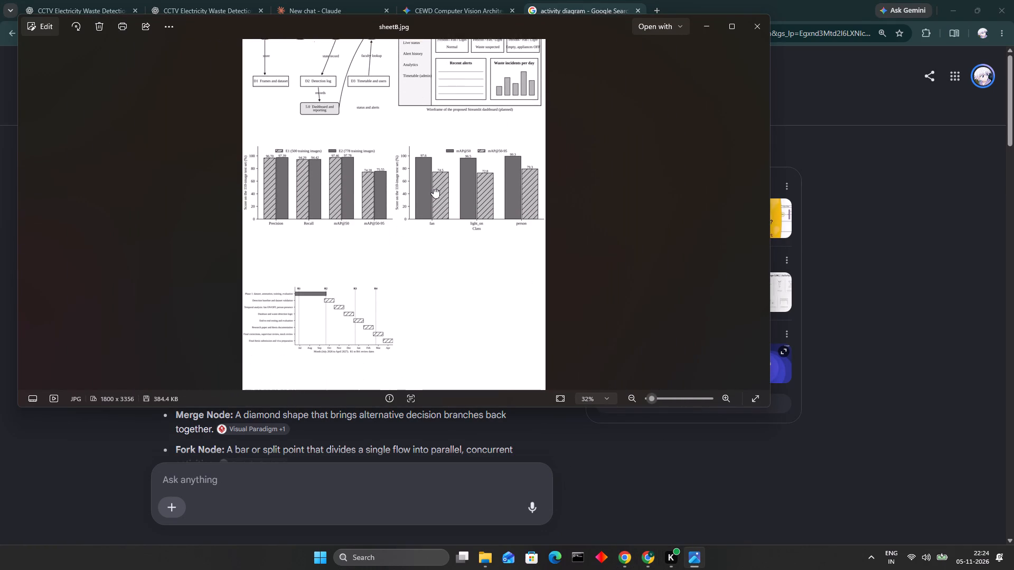
{"action": "left_click_drag", "start_coordinate": [434, 189], "coordinate": [433, 109]}
{"action": "scroll", "coordinate": [389, 299], "scroll_direction": "up", "scroll_amount": 2, "text": "ctrl"}
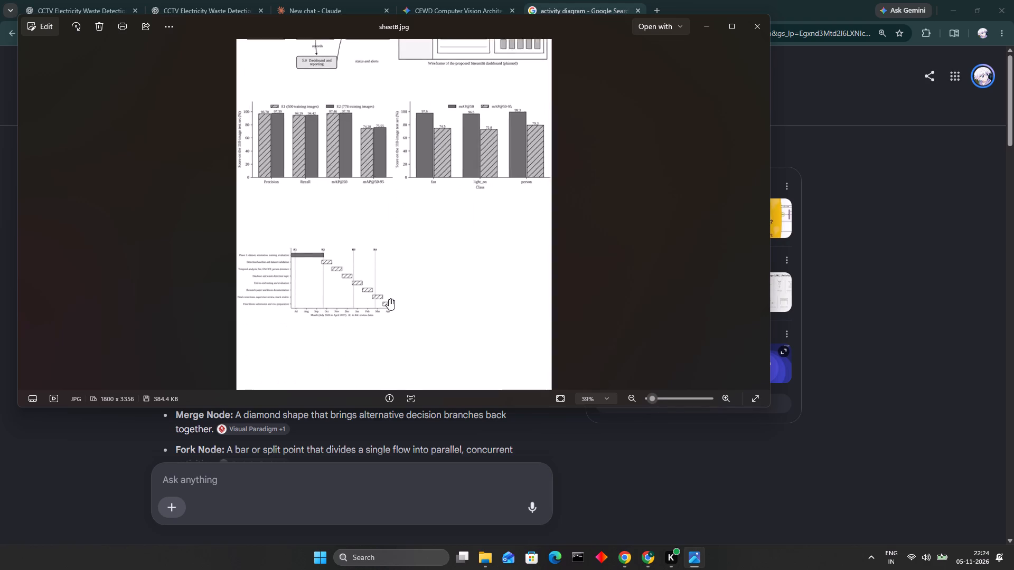
{"action": "scroll", "coordinate": [389, 299], "scroll_direction": "up", "scroll_amount": 6, "text": "ctrl"}
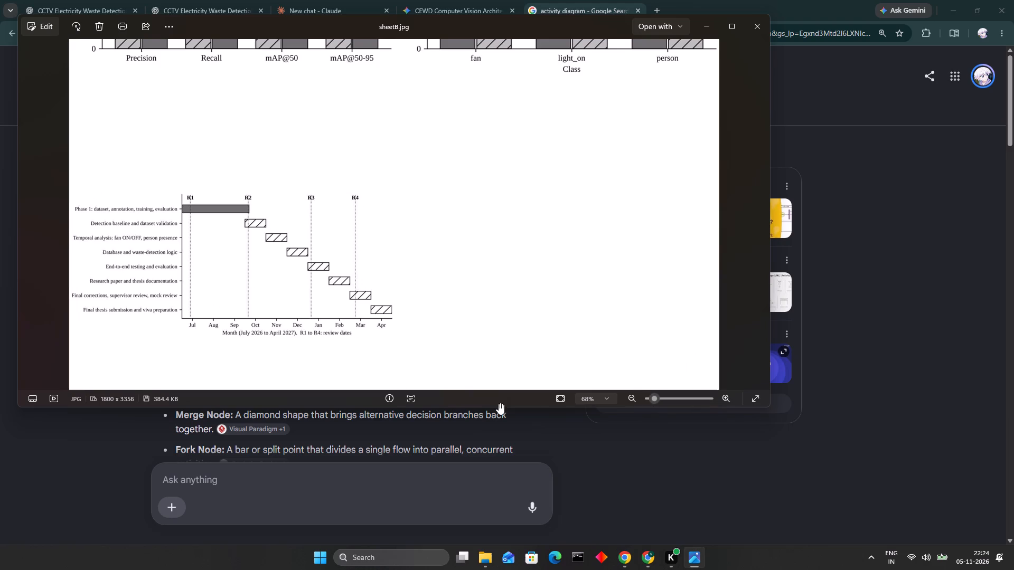
Back in the thesis, review the 4.6 tables and ER placeholder and the 4.7 algorithm template for leftover guidance and placeholder content.
{"action": "left_click", "coordinate": [649, 567]}
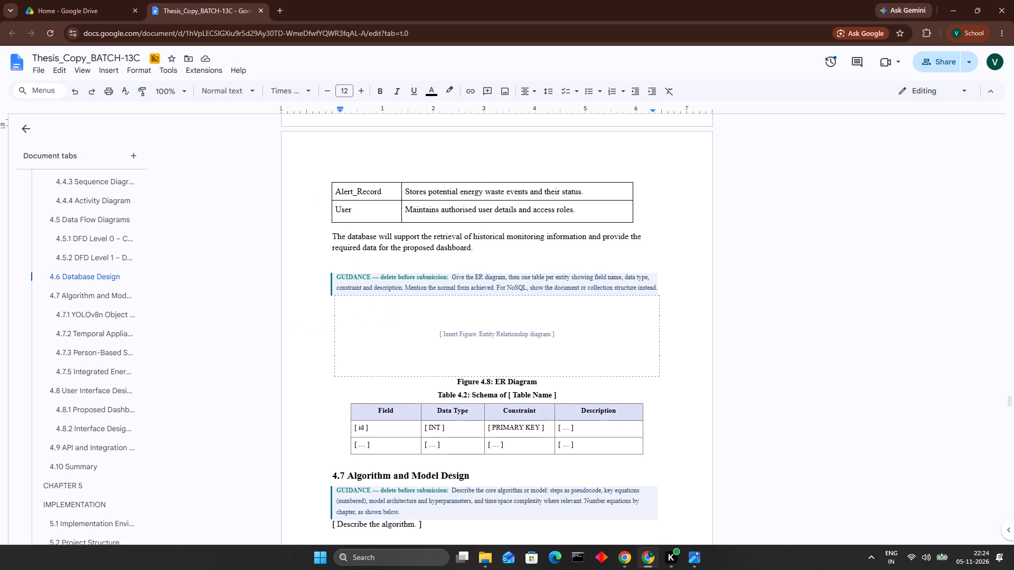
{"action": "scroll", "coordinate": [608, 348], "scroll_direction": "down", "scroll_amount": 4}
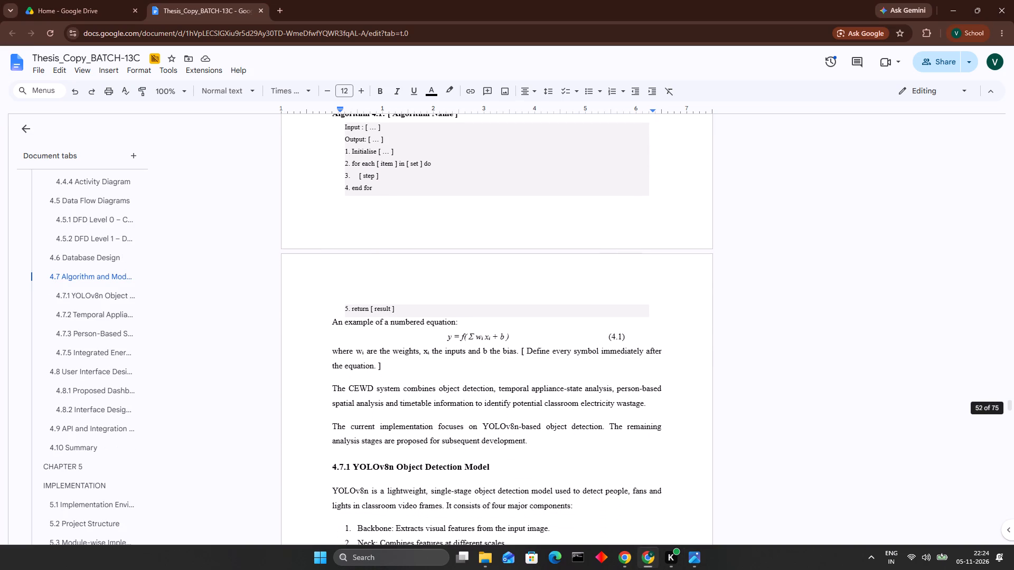
{"action": "scroll", "coordinate": [608, 348], "scroll_direction": "up", "scroll_amount": 4}
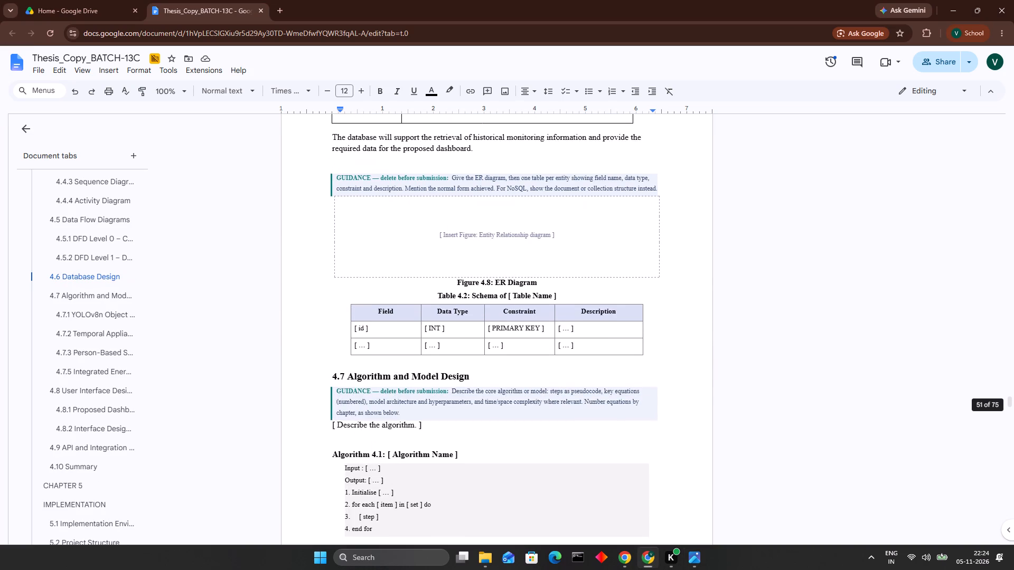
{"action": "scroll", "coordinate": [608, 348], "scroll_direction": "up", "scroll_amount": 1}
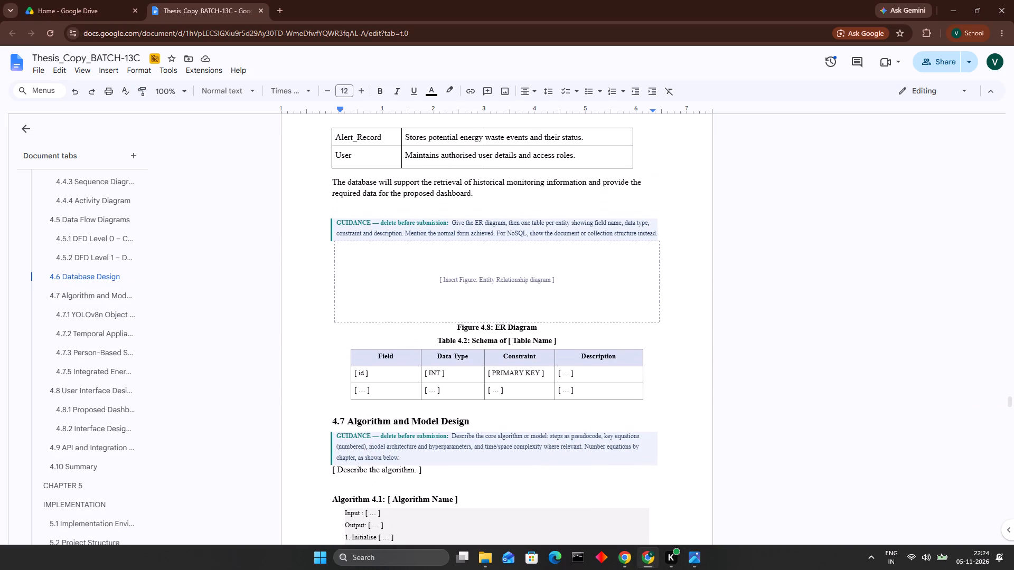
{"action": "scroll", "coordinate": [608, 348], "scroll_direction": "down", "scroll_amount": 2}
{"action": "scroll", "coordinate": [608, 348], "scroll_direction": "up", "scroll_amount": 2}
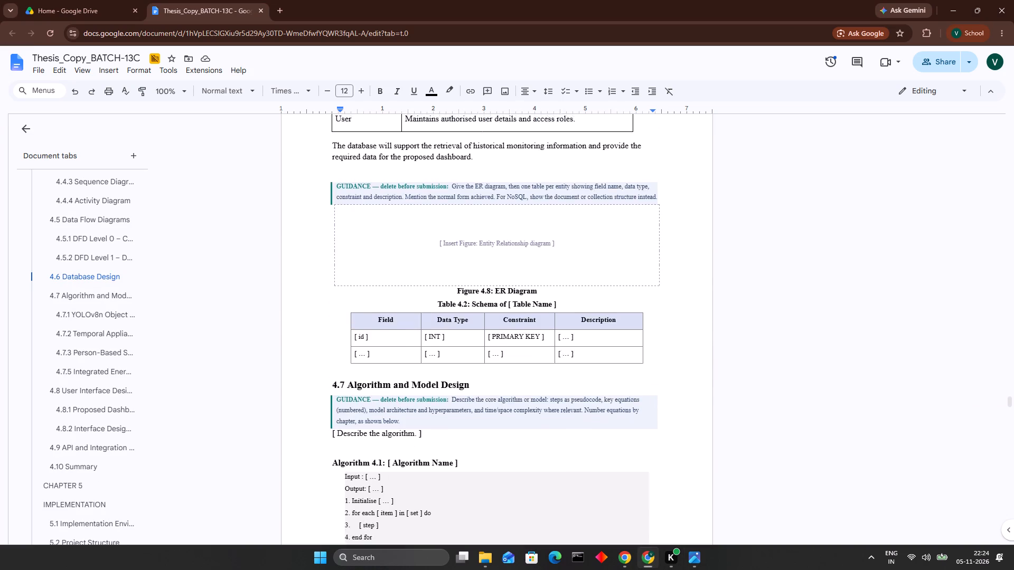
{"action": "scroll", "coordinate": [608, 348], "scroll_direction": "up", "scroll_amount": 4}
{"action": "scroll", "coordinate": [608, 348], "scroll_direction": "down", "scroll_amount": 7}
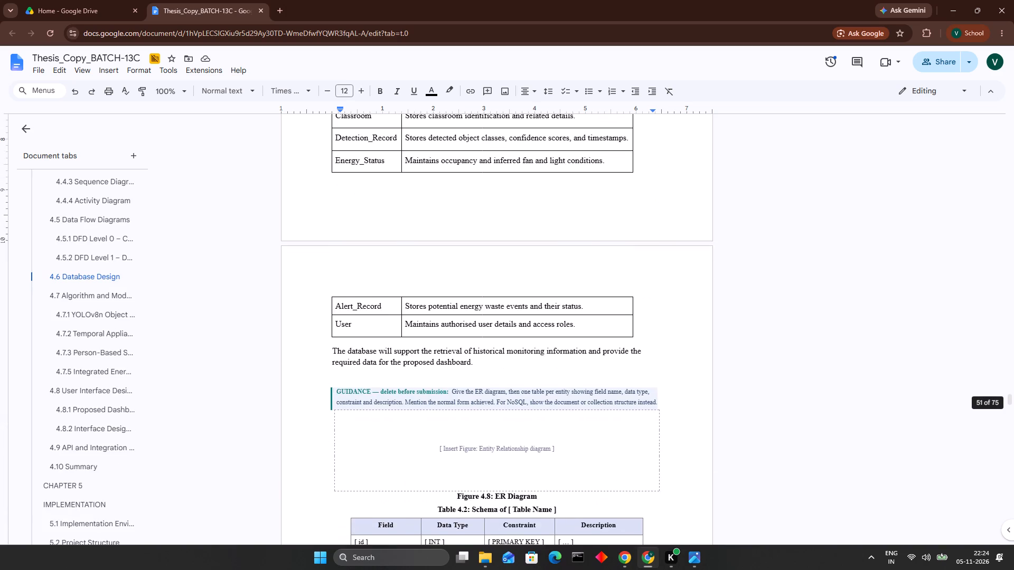
{"action": "scroll", "coordinate": [608, 348], "scroll_direction": "down", "scroll_amount": 2}
{"action": "scroll", "coordinate": [608, 348], "scroll_direction": "up", "scroll_amount": 1}
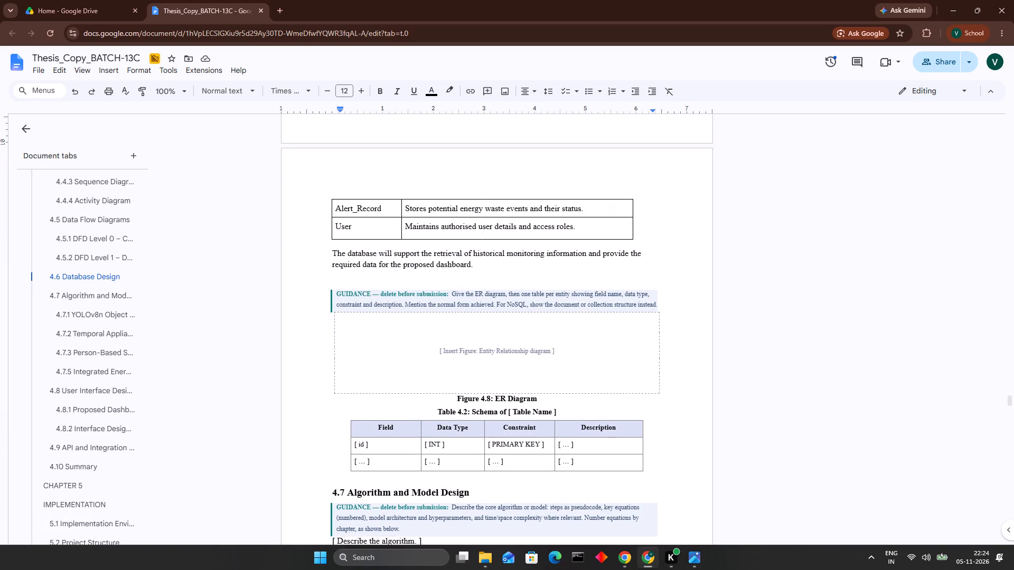
{"action": "scroll", "coordinate": [553, 366], "scroll_direction": "up", "scroll_amount": 3}
{"action": "scroll", "coordinate": [553, 366], "scroll_direction": "down", "scroll_amount": 2}
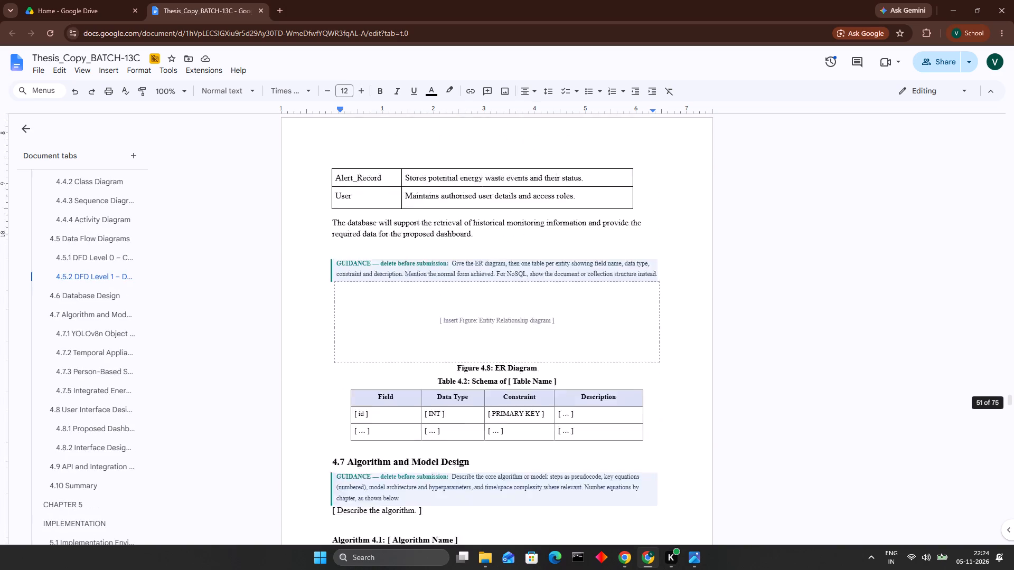
{"action": "scroll", "coordinate": [553, 366], "scroll_direction": "down", "scroll_amount": 1}
{"action": "scroll", "coordinate": [553, 366], "scroll_direction": "up", "scroll_amount": 1}
{"action": "scroll", "coordinate": [553, 366], "scroll_direction": "down", "scroll_amount": 1}
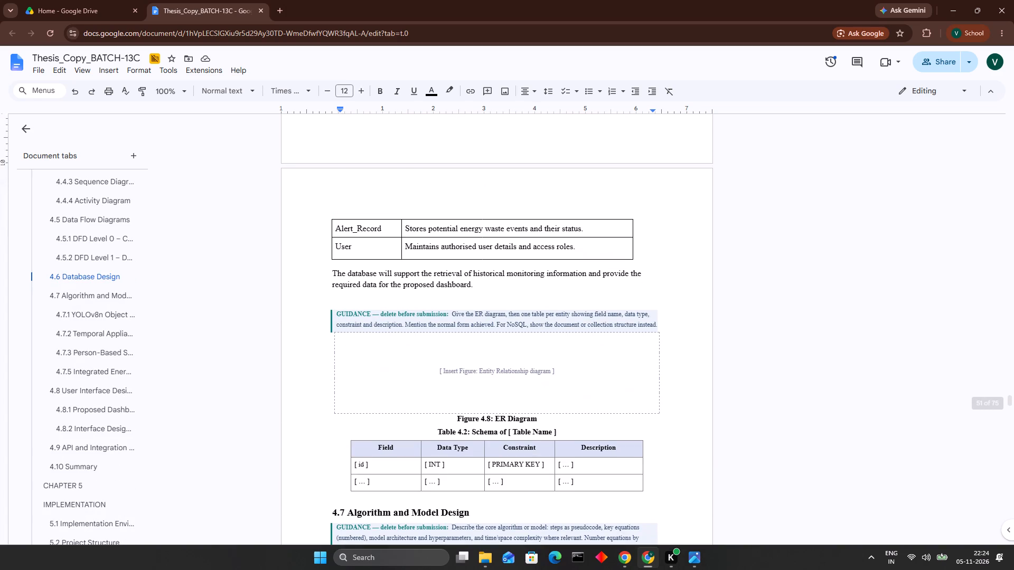
{"action": "scroll", "coordinate": [557, 399], "scroll_direction": "down", "scroll_amount": 2}
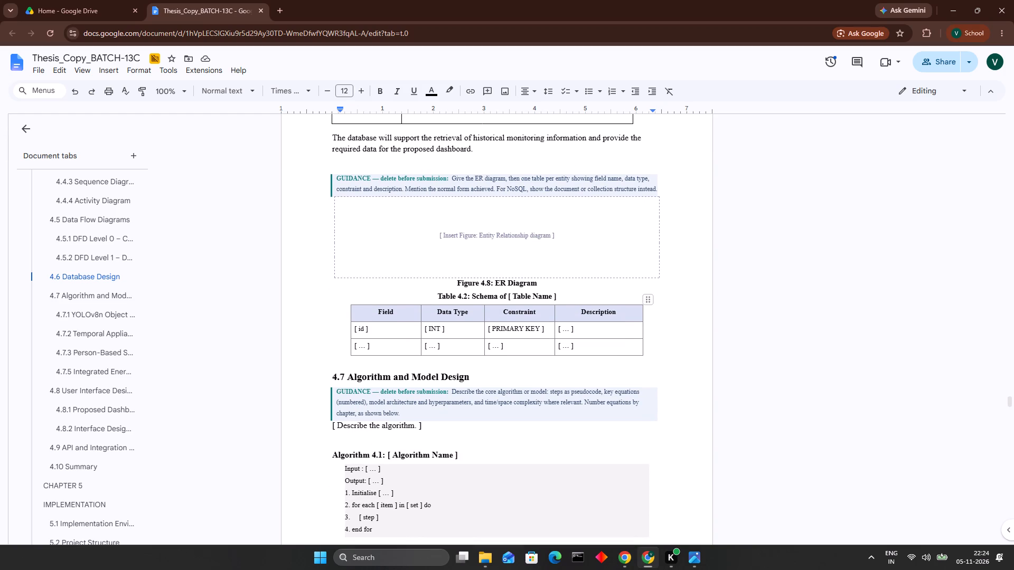
{"action": "scroll", "coordinate": [562, 348], "scroll_direction": "up", "scroll_amount": 1}
{"action": "scroll", "coordinate": [562, 348], "scroll_direction": "down", "scroll_amount": 3}
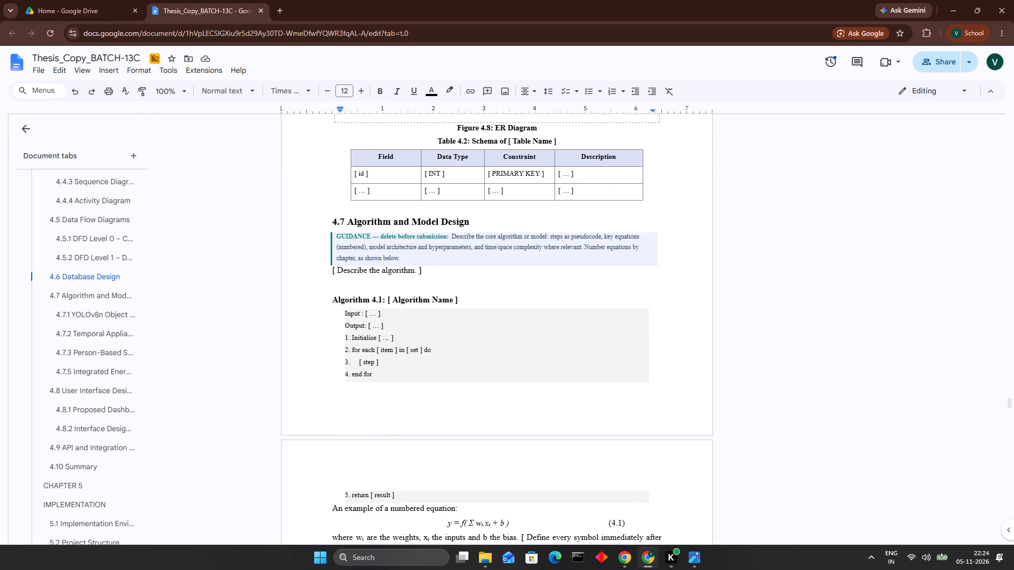
{"action": "scroll", "coordinate": [562, 348], "scroll_direction": "down", "scroll_amount": 3}
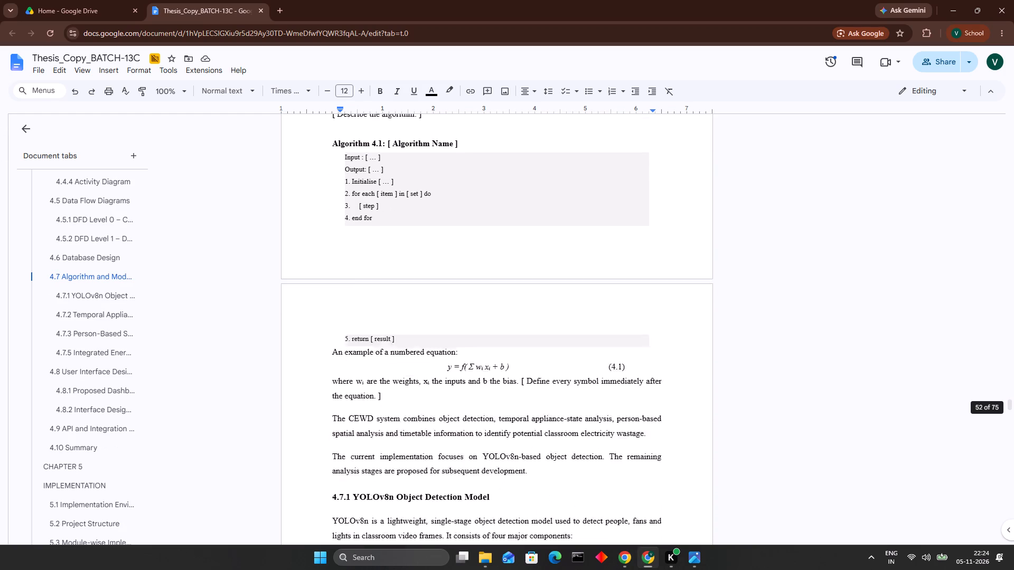
Review section 4.7 from the Algorithm 4.1 template through the 4.7.5 energy waste detection algorithm, checking text, equations and leftover placeholders.
{"action": "scroll", "coordinate": [562, 348], "scroll_direction": "down", "scroll_amount": 3}
{"action": "scroll", "coordinate": [562, 348], "scroll_direction": "up", "scroll_amount": 2}
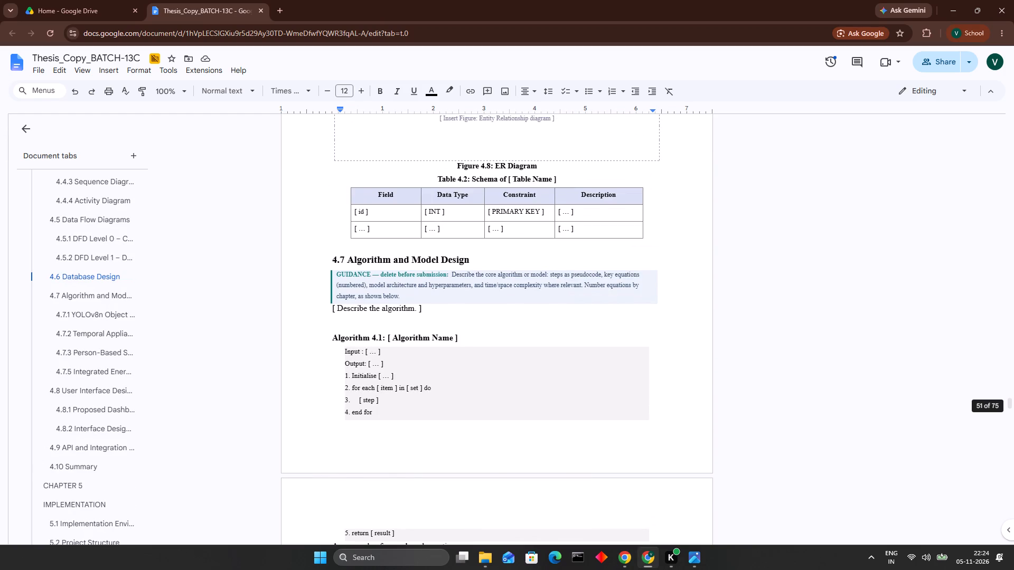
{"action": "scroll", "coordinate": [527, 398], "scroll_direction": "down", "scroll_amount": 9}
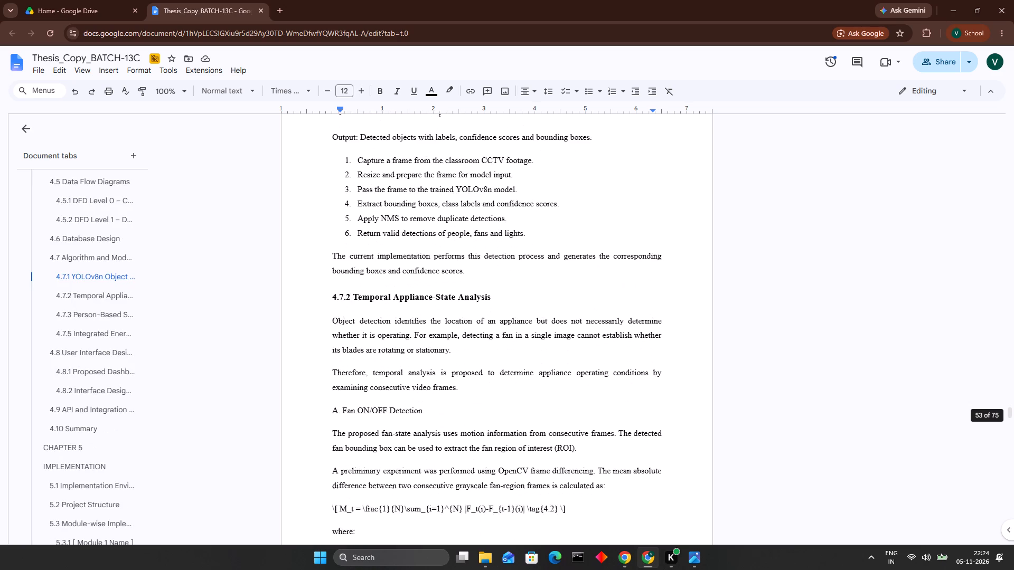
{"action": "scroll", "coordinate": [527, 398], "scroll_direction": "down", "scroll_amount": 8}
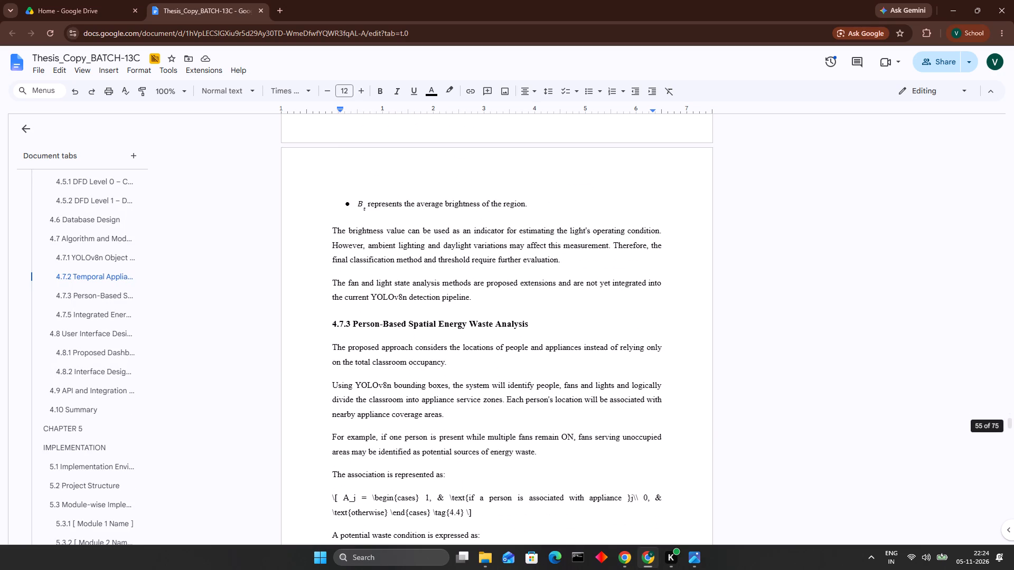
{"action": "scroll", "coordinate": [527, 398], "scroll_direction": "up", "scroll_amount": 2}
{"action": "scroll", "coordinate": [527, 398], "scroll_direction": "down", "scroll_amount": 8}
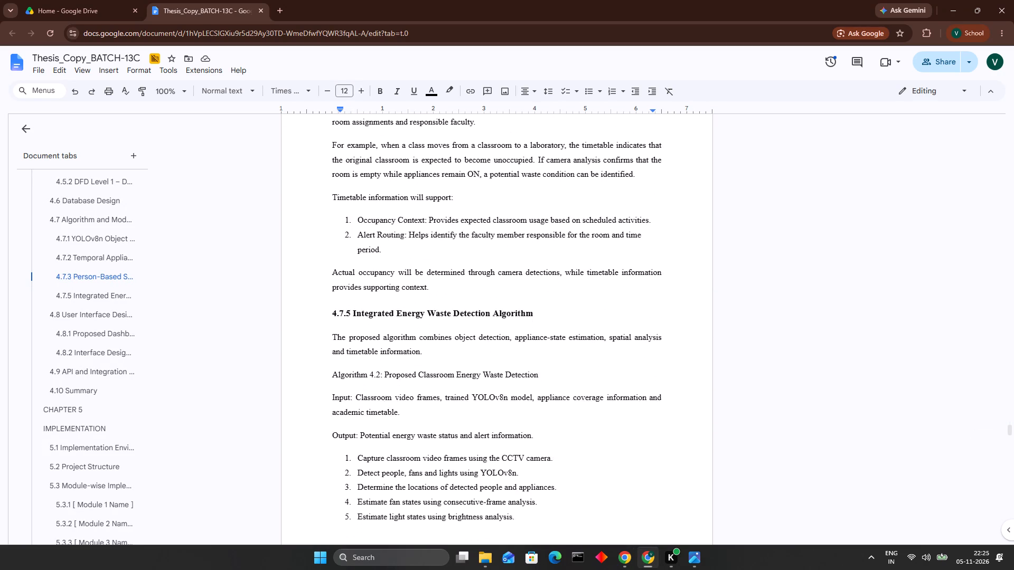
{"action": "scroll", "coordinate": [514, 399], "scroll_direction": "down", "scroll_amount": 4}
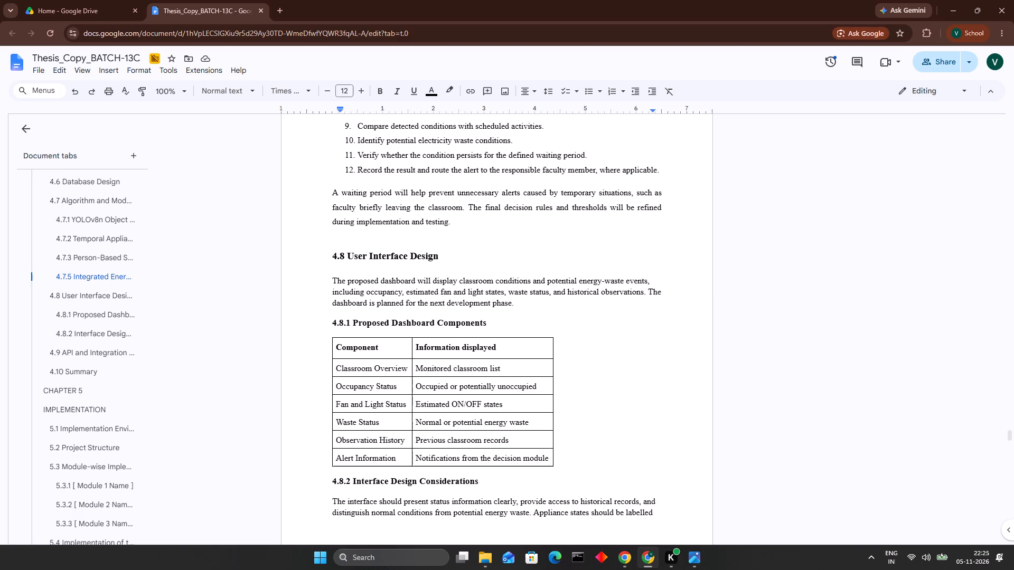
{"action": "scroll", "coordinate": [588, 424], "scroll_direction": "down", "scroll_amount": 1}
{"action": "scroll", "coordinate": [588, 424], "scroll_direction": "up", "scroll_amount": 4}
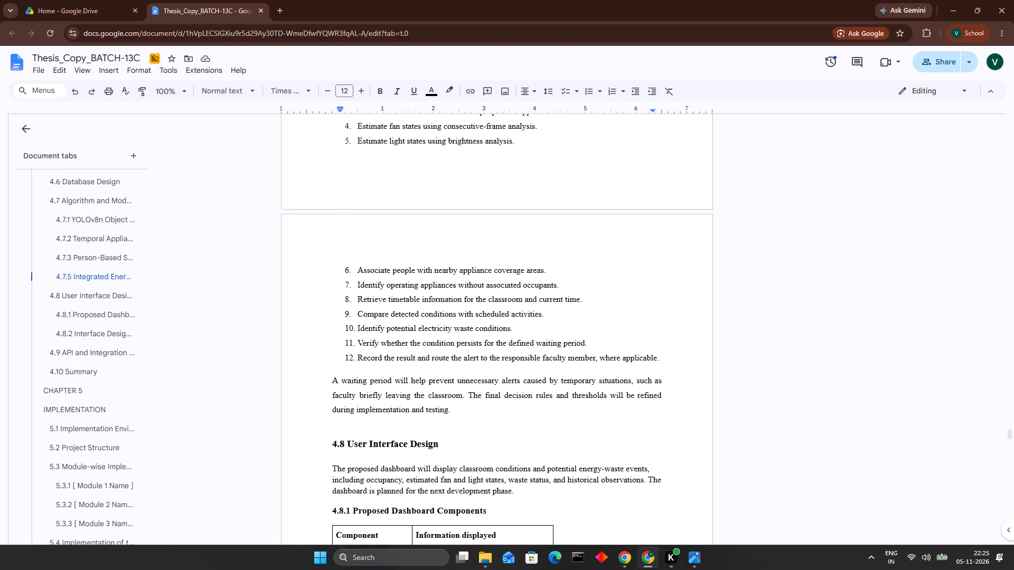
Examine section 4.8 User Interface Design, including its components table, guidance note and Figure 4.9 wireframes placeholder, up to section 4.9.
{"action": "scroll", "coordinate": [512, 381], "scroll_direction": "down", "scroll_amount": 6}
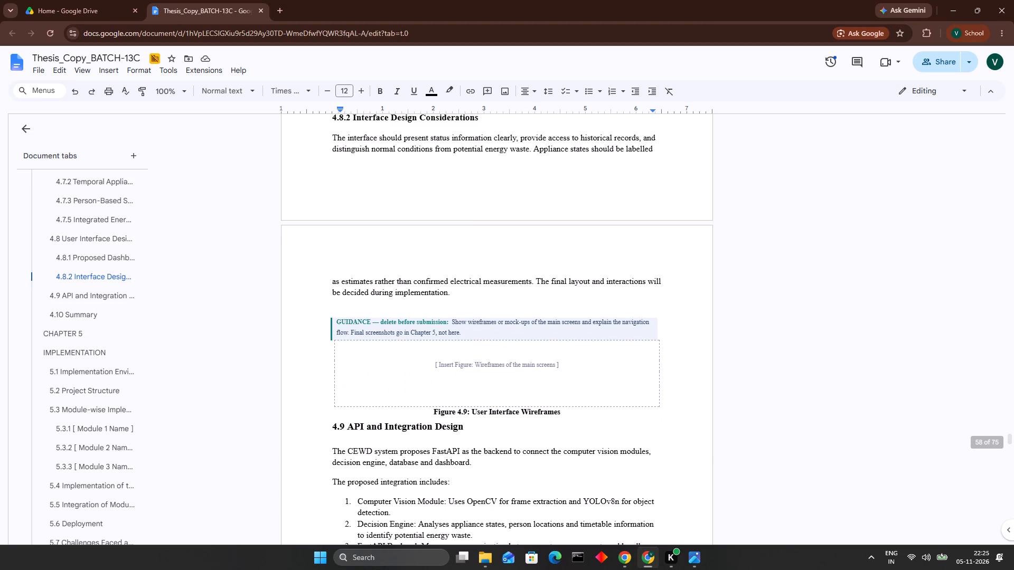
{"action": "scroll", "coordinate": [541, 315], "scroll_direction": "up", "scroll_amount": 2}
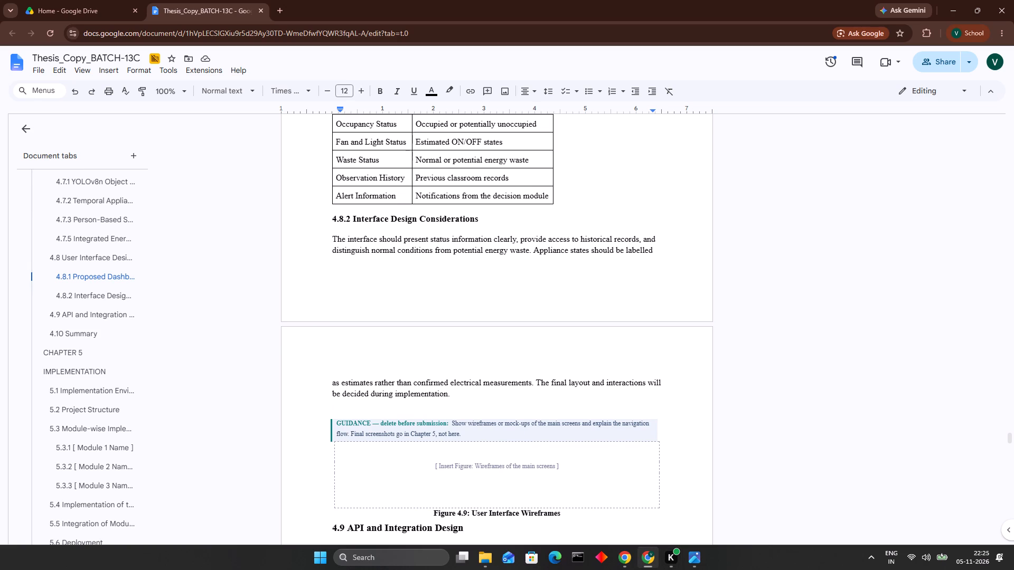
{"action": "scroll", "coordinate": [553, 480], "scroll_direction": "down", "scroll_amount": 1}
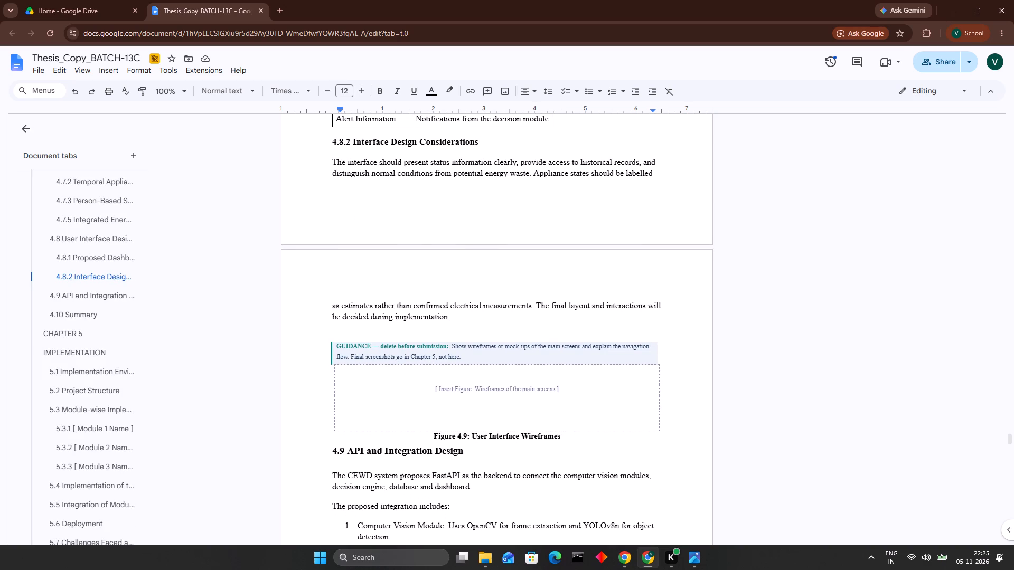
{"action": "scroll", "coordinate": [575, 412], "scroll_direction": "down", "scroll_amount": 1}
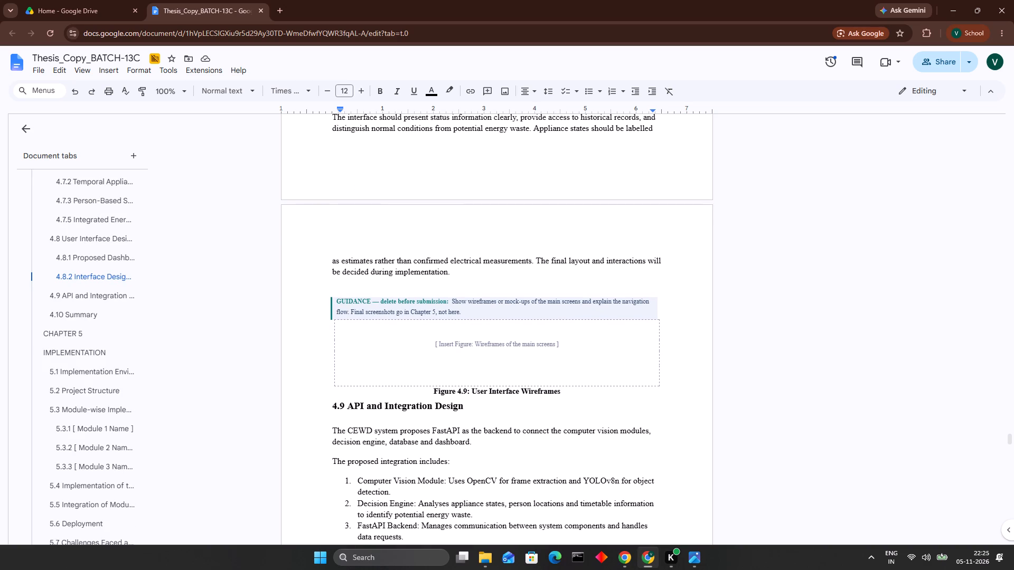
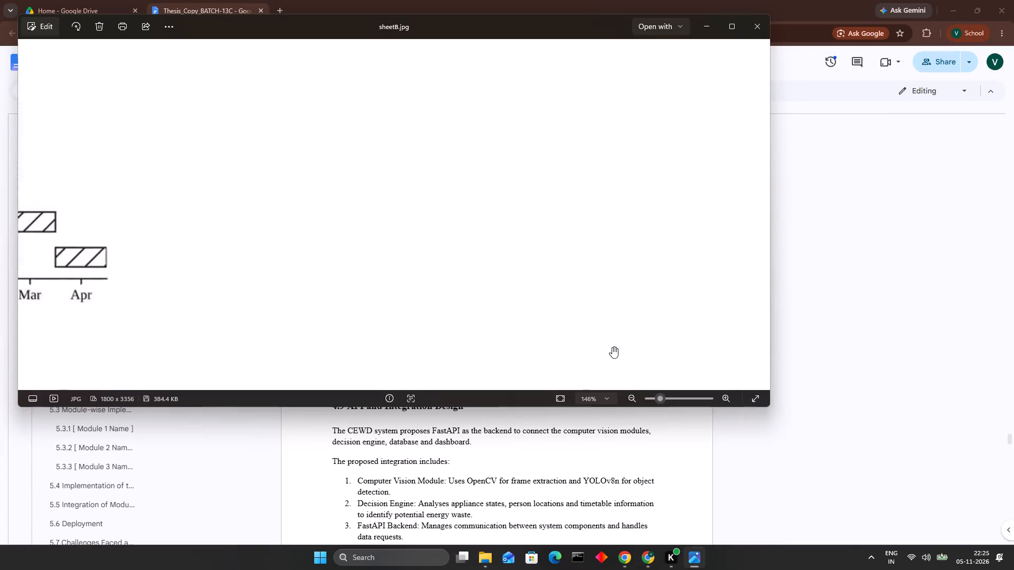
Capture a screenshot of the CEWD dashboard wireframe, including its text line beneath, from the sheetB.jpg image.
{"action": "scroll", "coordinate": [612, 347], "scroll_direction": "down", "scroll_amount": 13, "text": "ctrl"}
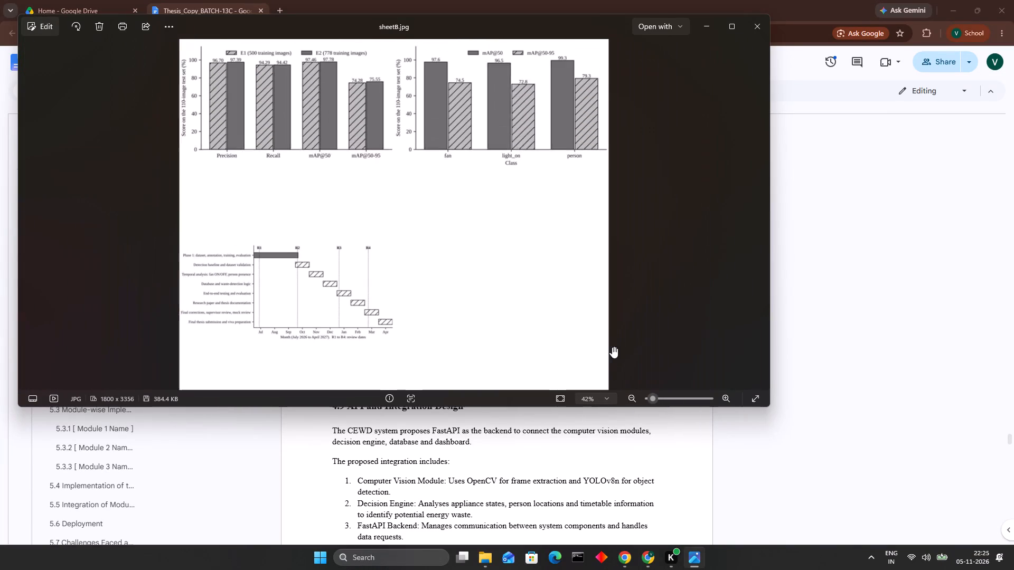
{"action": "left_click", "coordinate": [596, 280]}
{"action": "left_click_drag", "start_coordinate": [515, 244], "coordinate": [477, 446]}
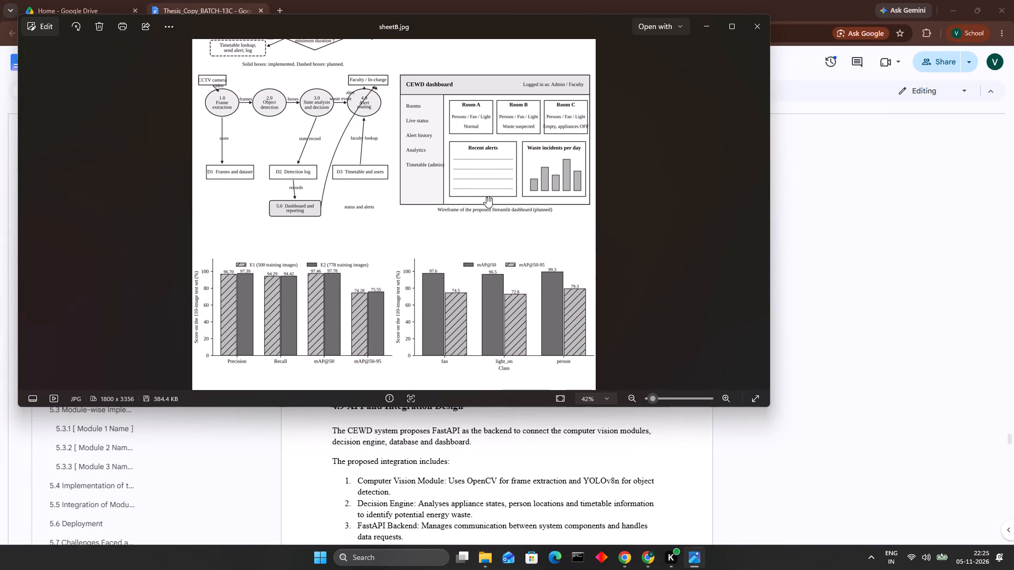
{"action": "left_click_drag", "start_coordinate": [482, 193], "coordinate": [461, 232]}
{"action": "scroll", "coordinate": [507, 234], "scroll_direction": "up", "scroll_amount": 2, "text": "ctrl"}
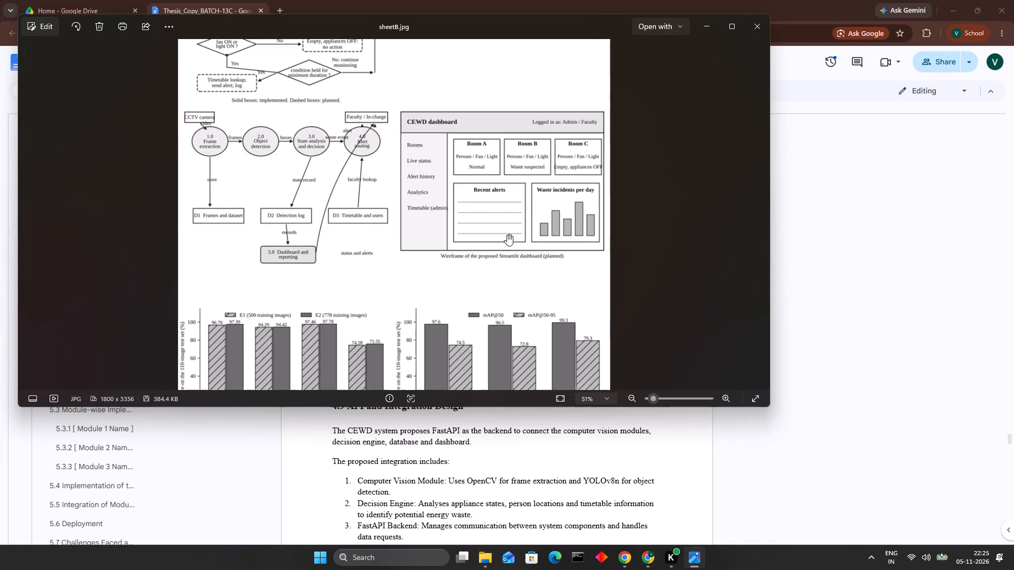
{"action": "left_click_drag", "start_coordinate": [507, 234], "coordinate": [457, 236]}
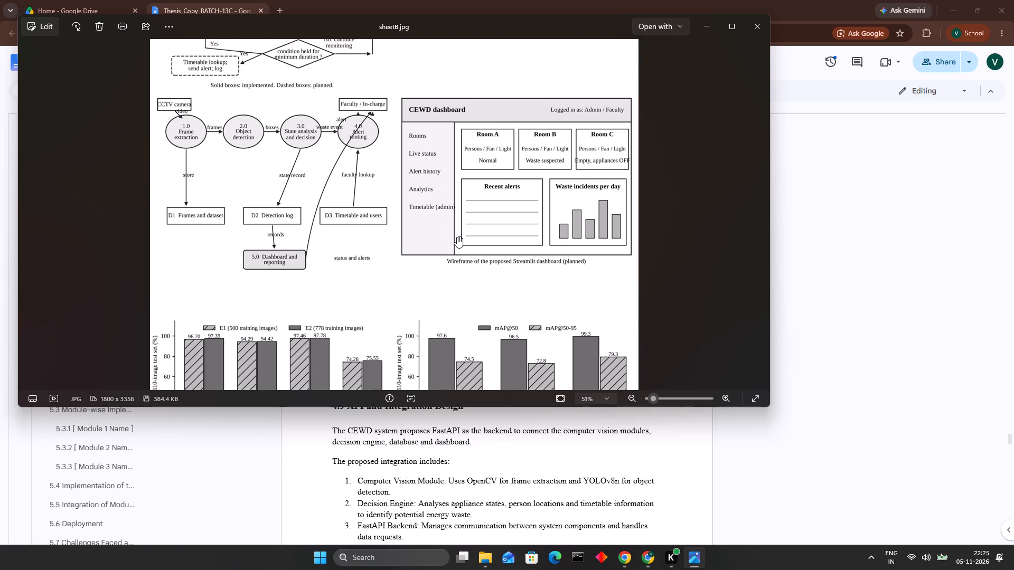
{"action": "key", "text": "Print"}
{"action": "left_click_drag", "start_coordinate": [392, 85], "coordinate": [386, 121]}
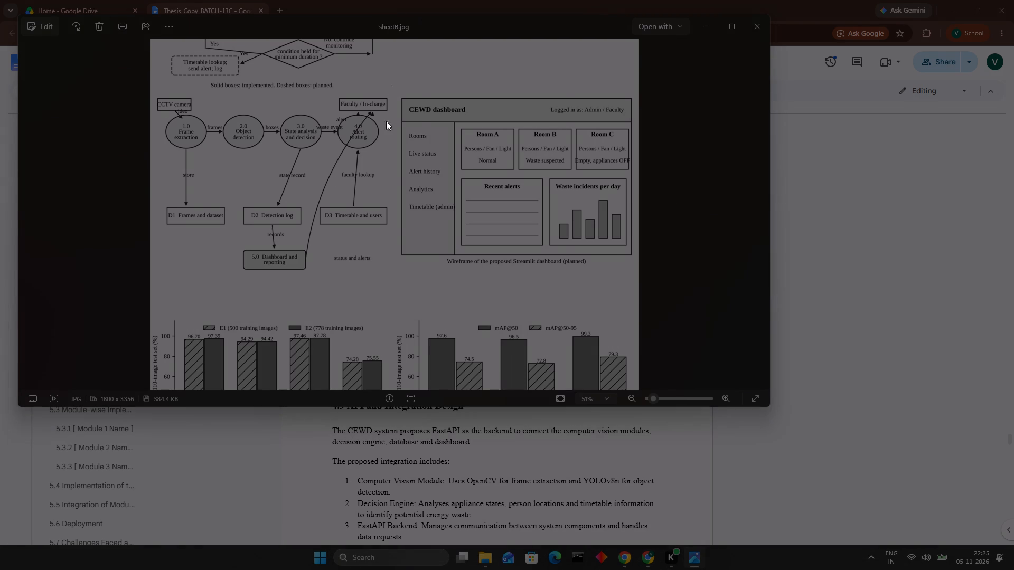
{"action": "left_click_drag", "start_coordinate": [386, 121], "coordinate": [634, 283]}
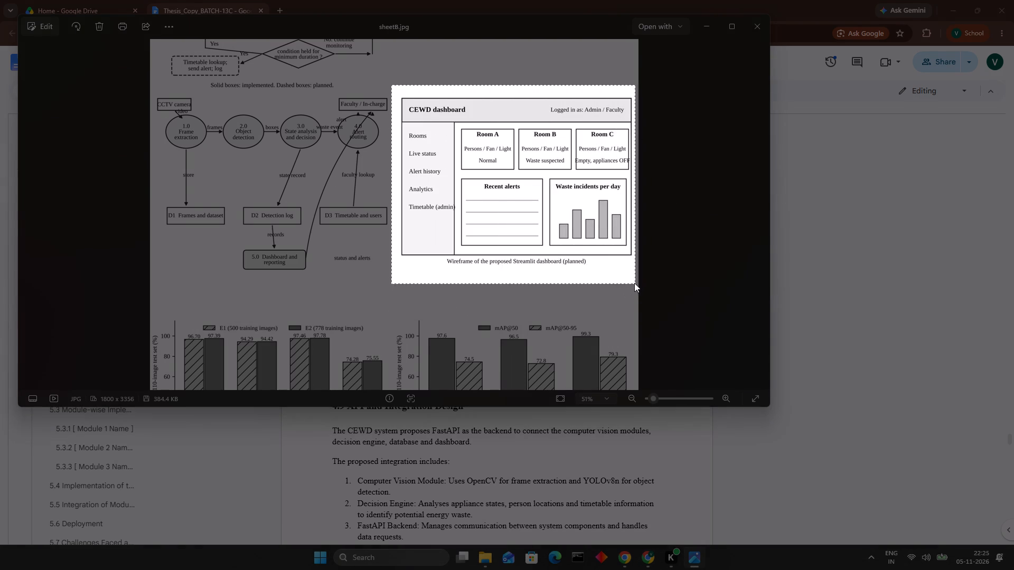
{"action": "left_click_drag", "start_coordinate": [634, 283], "coordinate": [636, 272]}
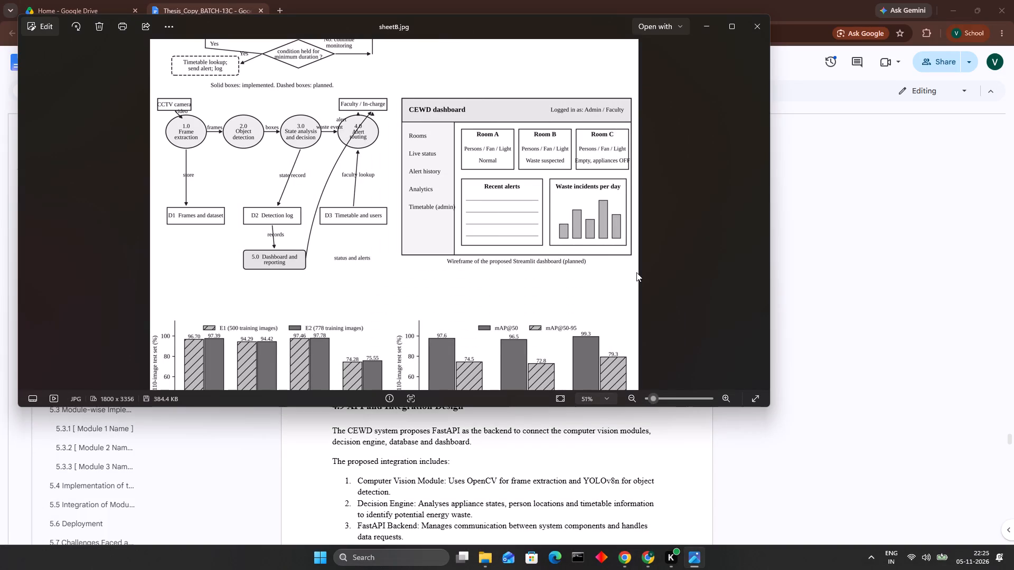
In the thesis document, replace the "[ Insert Figure: Wireframes of the main screens ]" placeholder with the captured dashboard wireframe.
{"action": "left_click", "coordinate": [781, 461]}
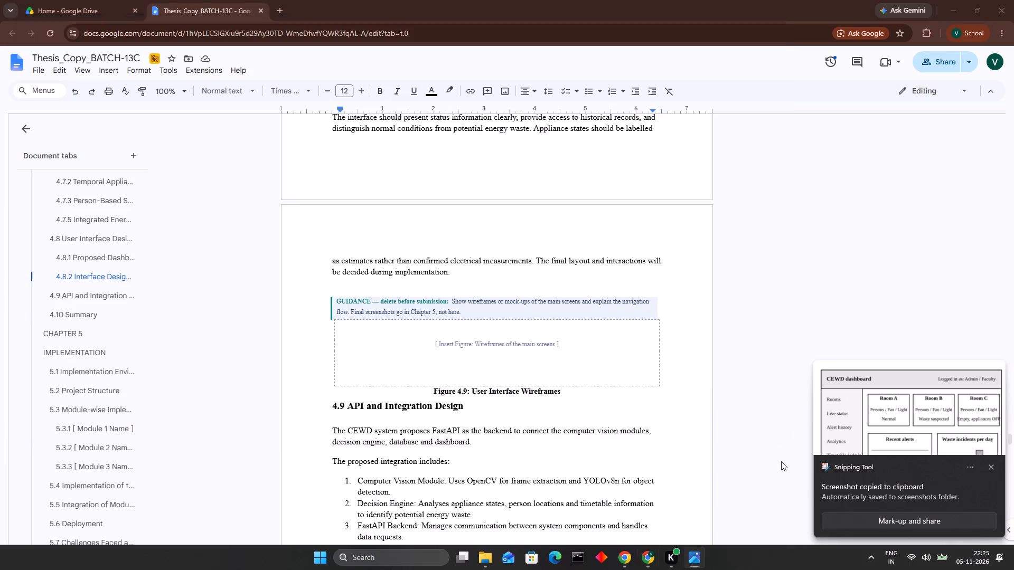
{"action": "left_click_drag", "start_coordinate": [568, 339], "coordinate": [485, 345]}
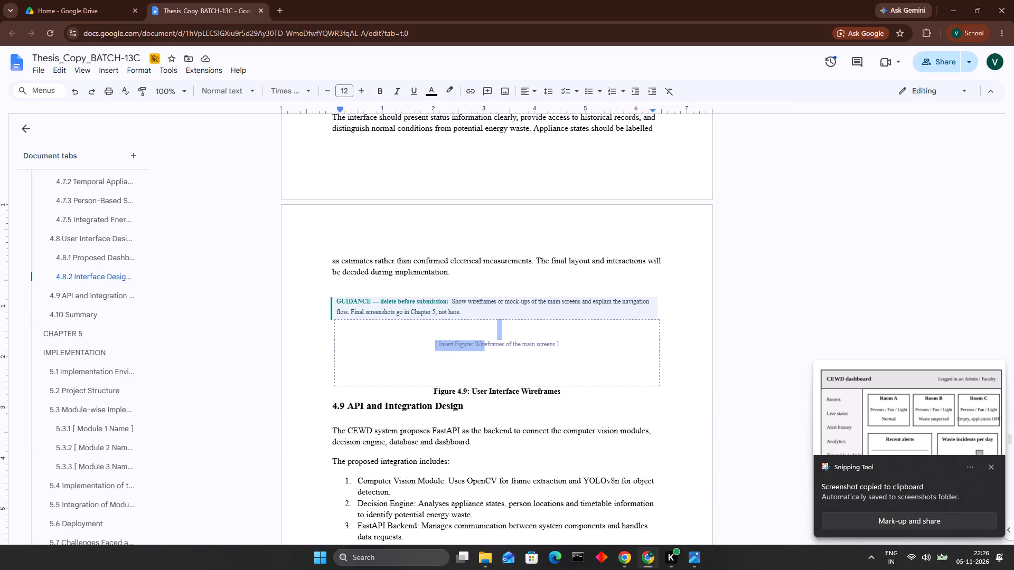
{"action": "left_click_drag", "start_coordinate": [485, 345], "coordinate": [509, 347]}
{"action": "left_click", "coordinate": [568, 343]}
{"action": "left_click_drag", "start_coordinate": [568, 343], "coordinate": [484, 333]}
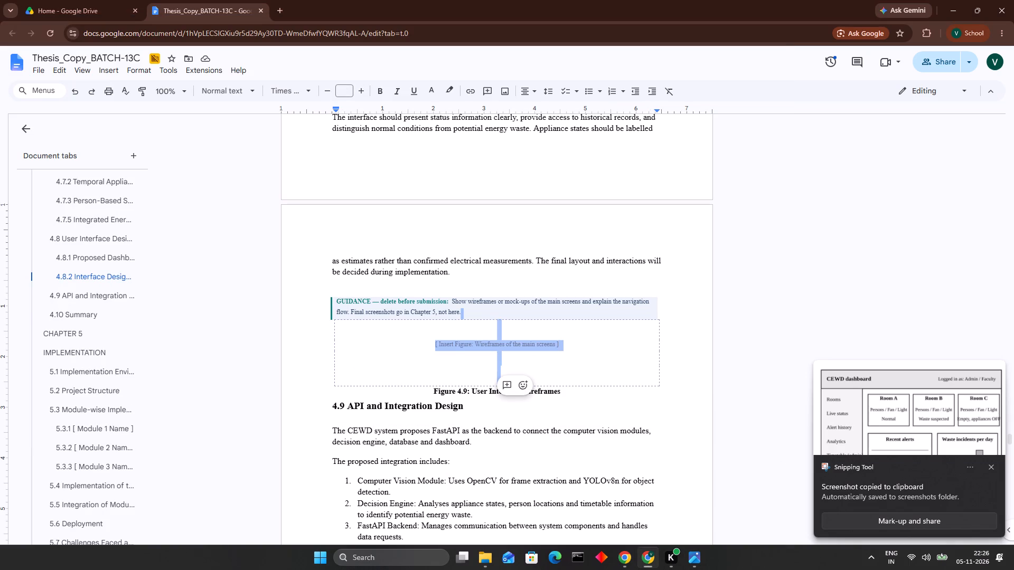
{"action": "left_click_drag", "start_coordinate": [484, 333], "coordinate": [455, 345]}
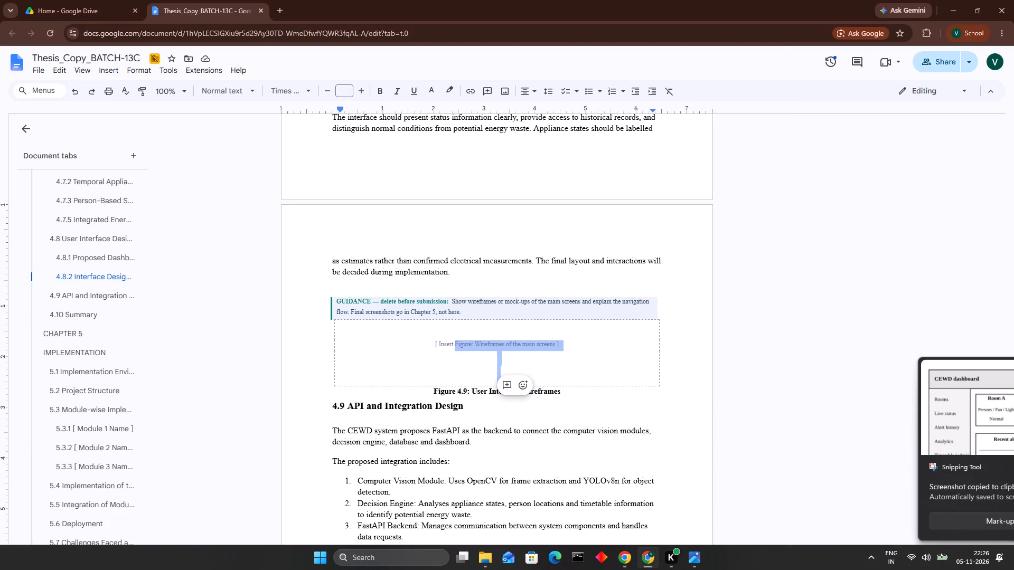
{"action": "left_click", "coordinate": [575, 341]}
{"action": "left_click_drag", "start_coordinate": [575, 341], "coordinate": [437, 346]}
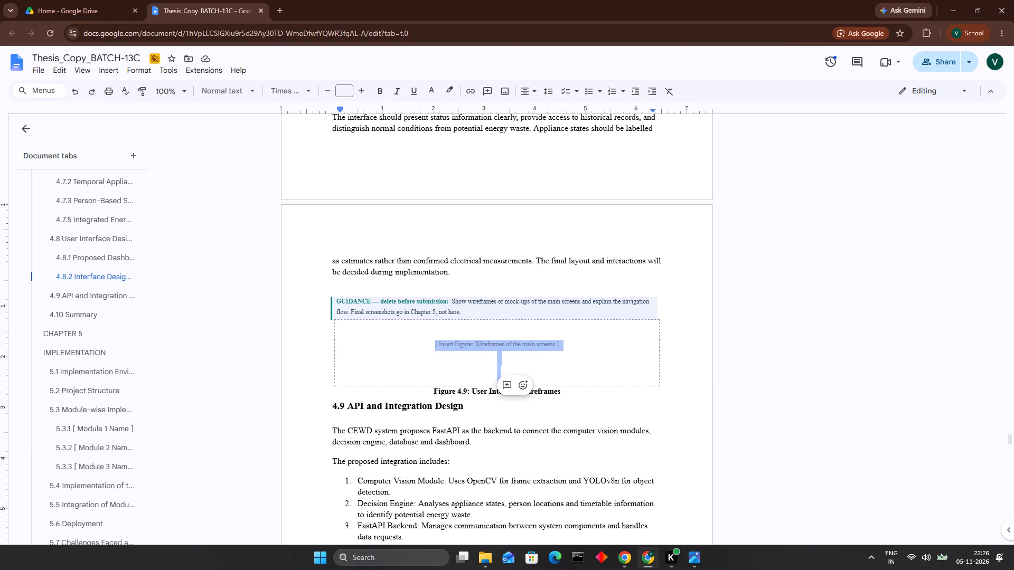
{"action": "left_click_drag", "start_coordinate": [437, 346], "coordinate": [431, 346]}
{"action": "key", "text": "BackSpace"}
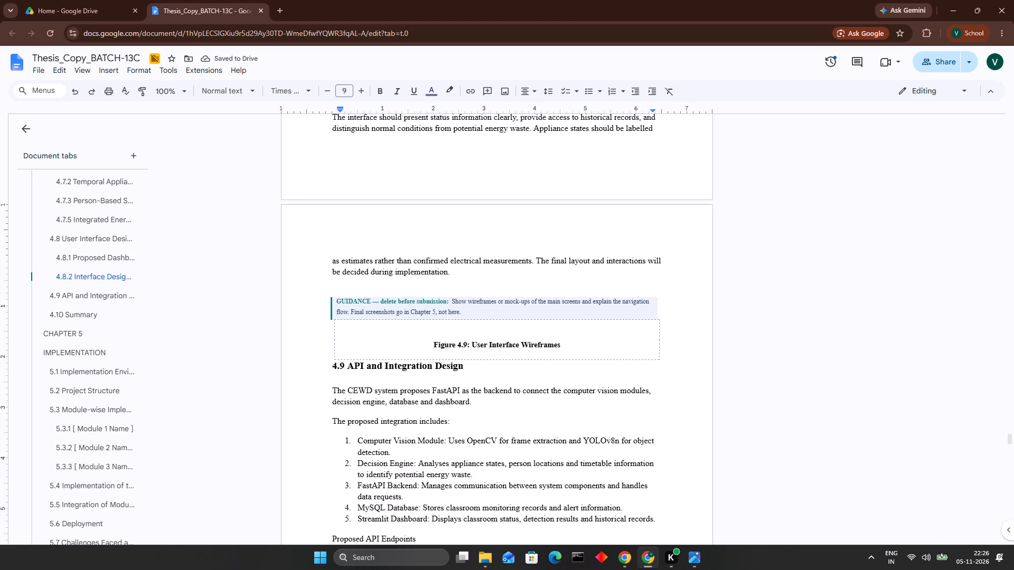
{"action": "key", "text": "ctrl+v"}
Put the "Figure 4.9: User Interface Wireframes" caption on its own line below the wireframe image.
{"action": "scroll", "coordinate": [520, 445], "scroll_direction": "down", "scroll_amount": 1}
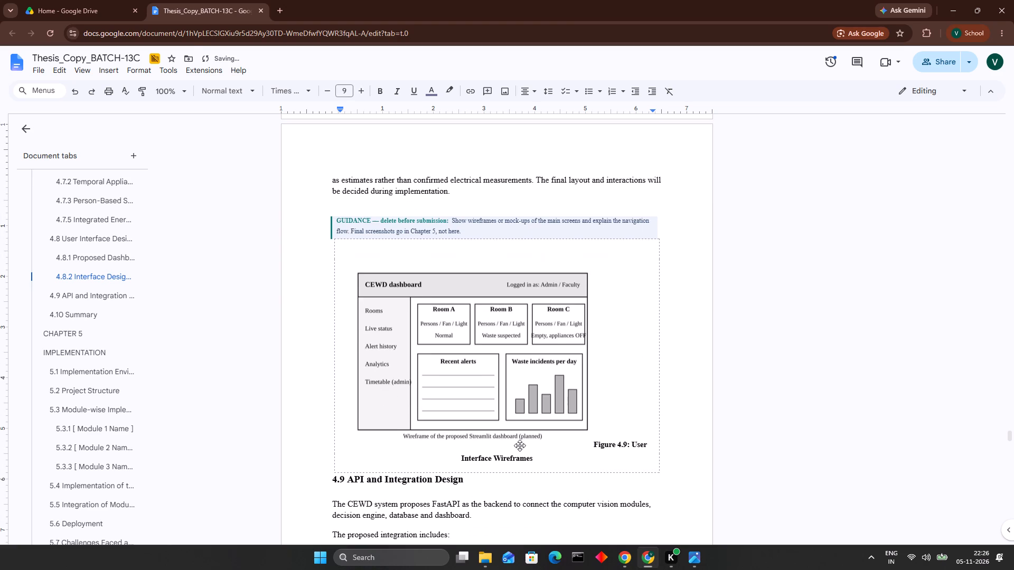
{"action": "left_click", "coordinate": [513, 405]}
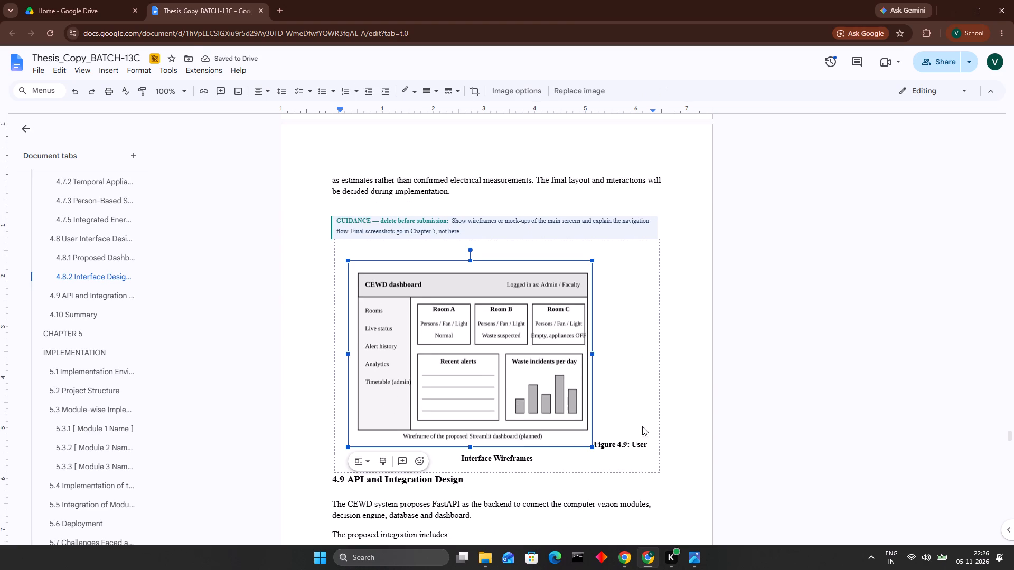
{"action": "left_click", "coordinate": [595, 444]}
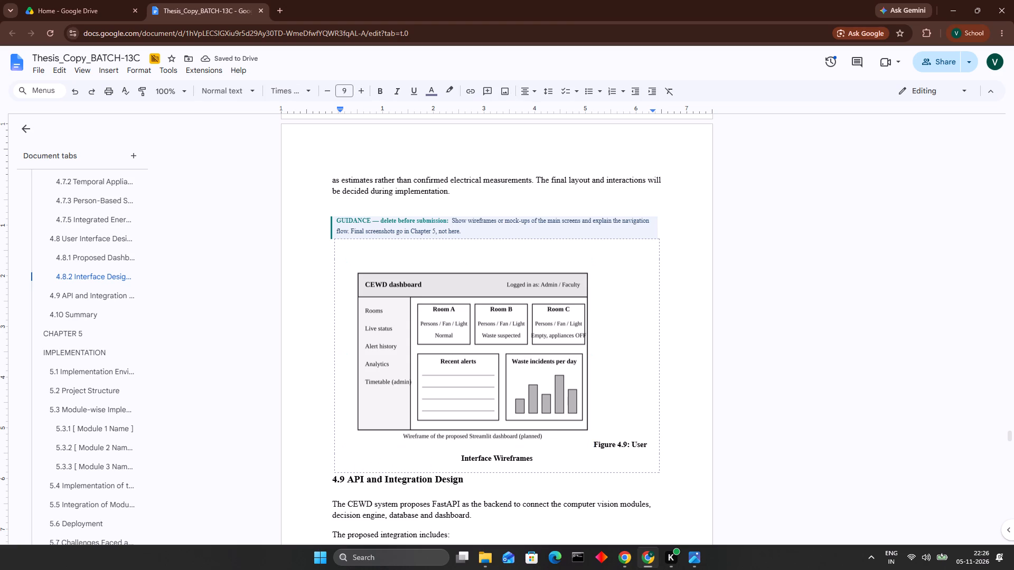
{"action": "key", "text": "Return"}
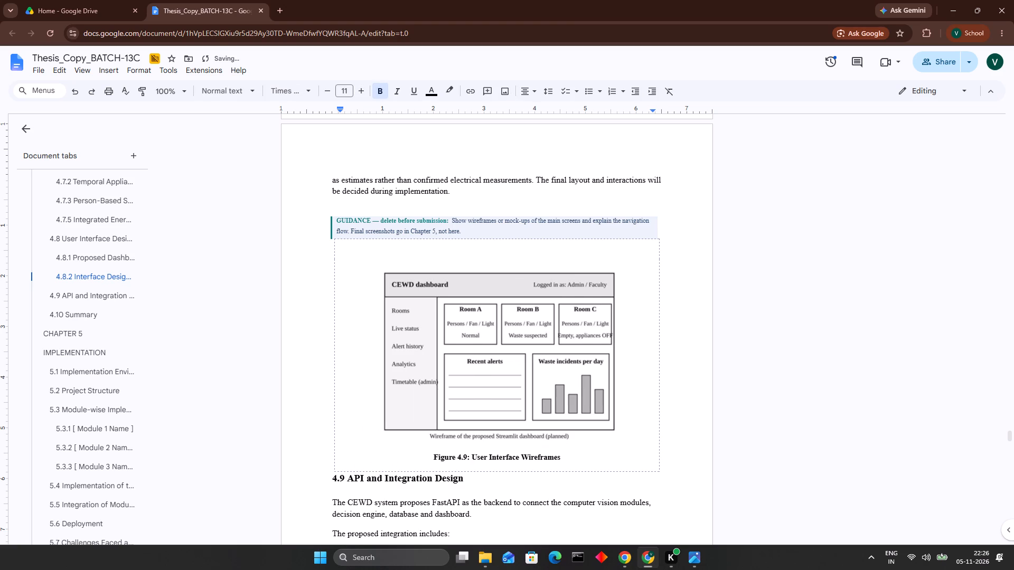
Move the wireframe image up to the empty line above it and remove the blank line before the Figure 4.9 caption.
{"action": "left_click", "coordinate": [513, 310]}
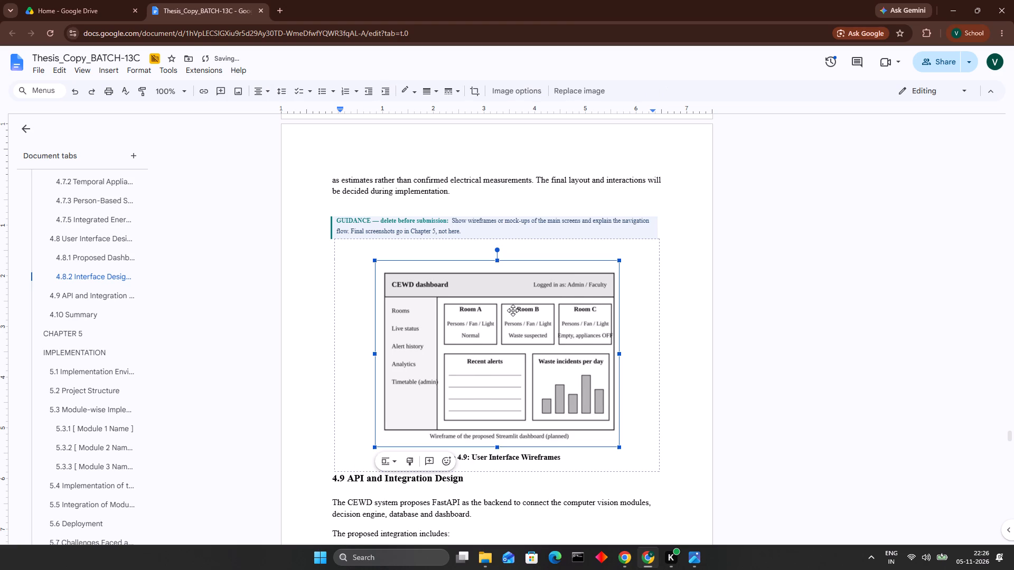
{"action": "left_click_drag", "start_coordinate": [513, 310], "coordinate": [516, 250]}
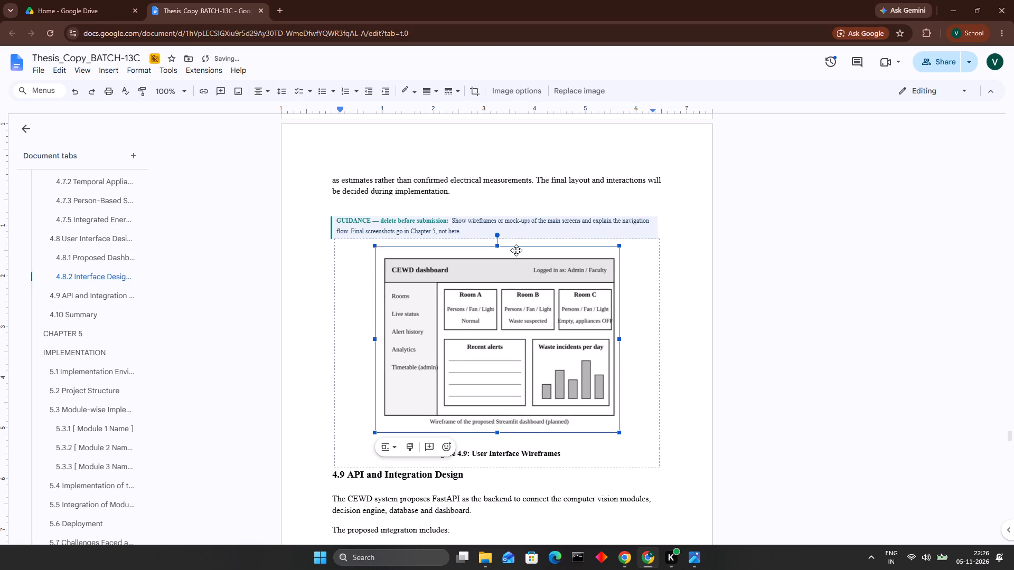
{"action": "left_click", "coordinate": [566, 448]}
{"action": "key", "text": "BackSpace"}
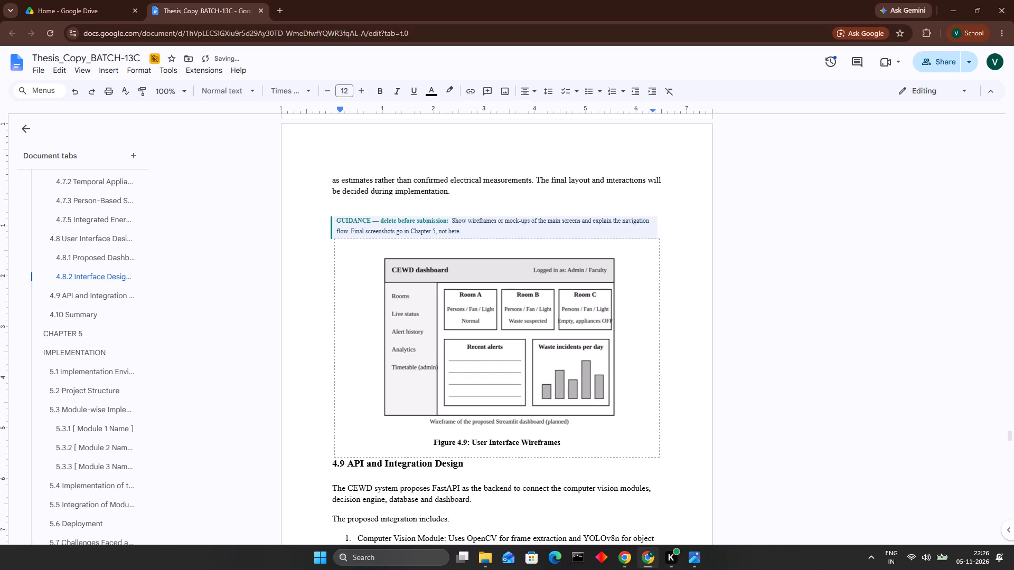
Enlarge the Figure 4.9 wireframe image slightly and crop the white margins at its top, left and bottom edges.
{"action": "left_click", "coordinate": [573, 407]}
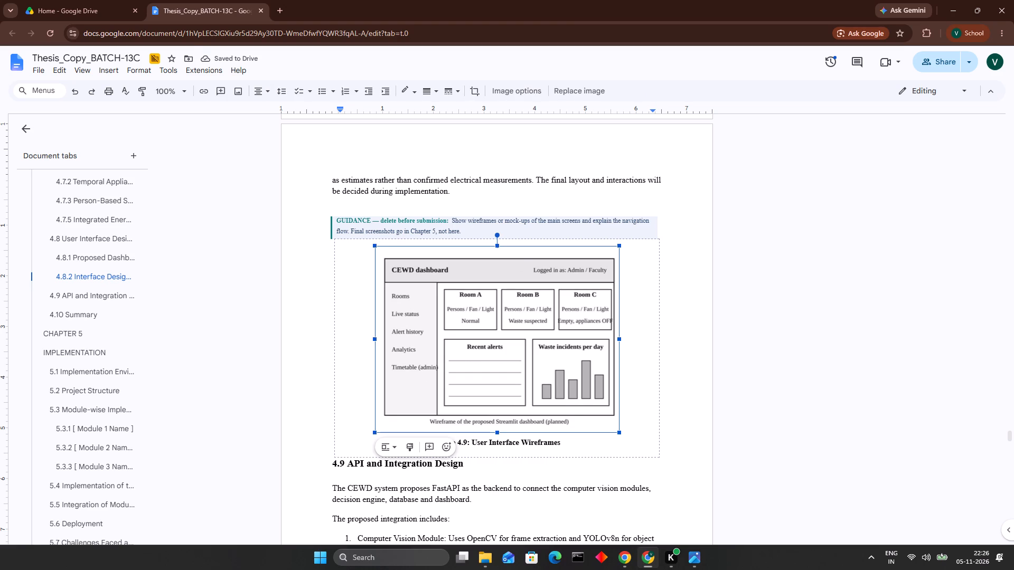
{"action": "left_click", "coordinate": [618, 431]}
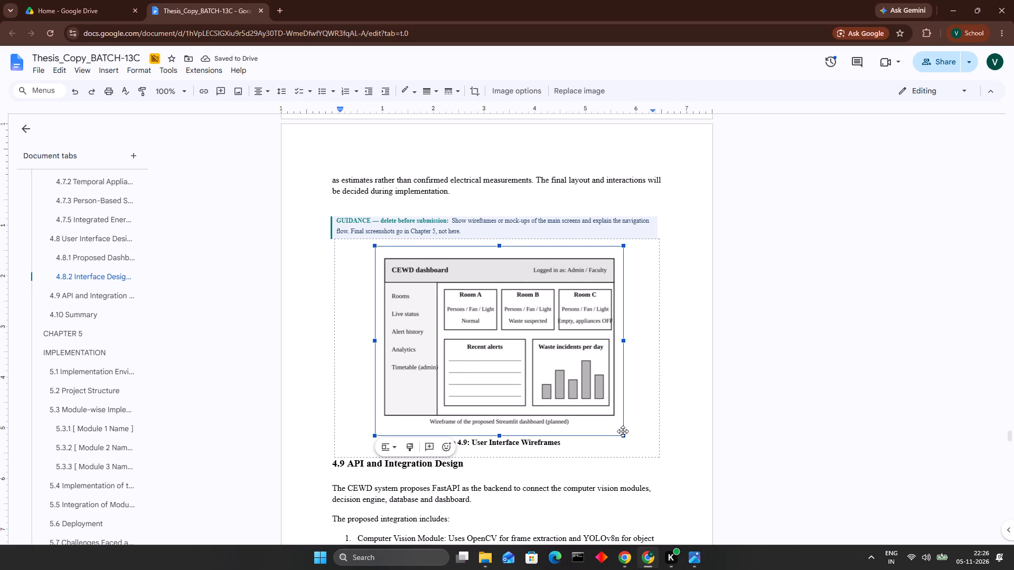
{"action": "double_click", "coordinate": [526, 256]}
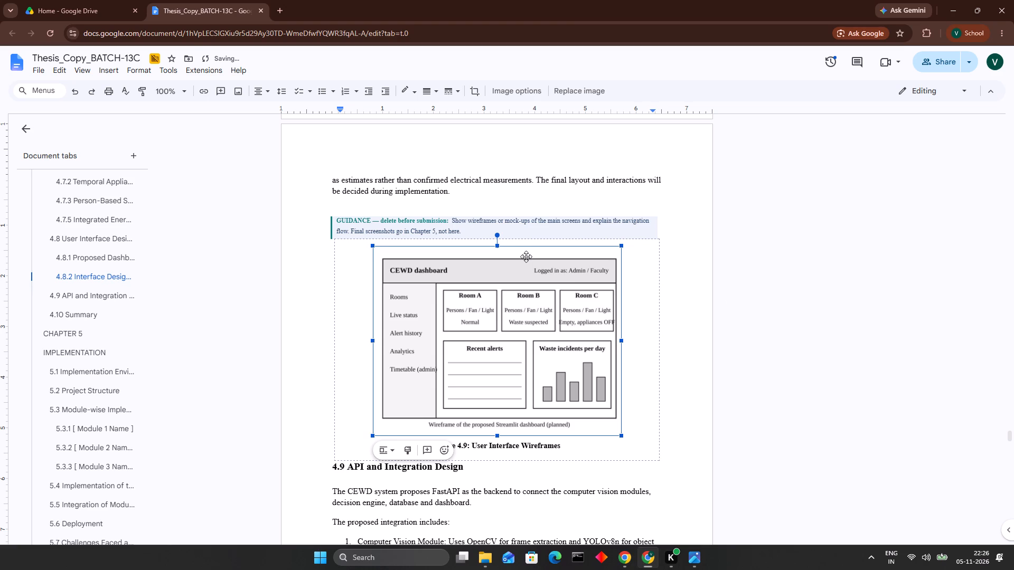
{"action": "left_click_drag", "start_coordinate": [501, 247], "coordinate": [500, 251]}
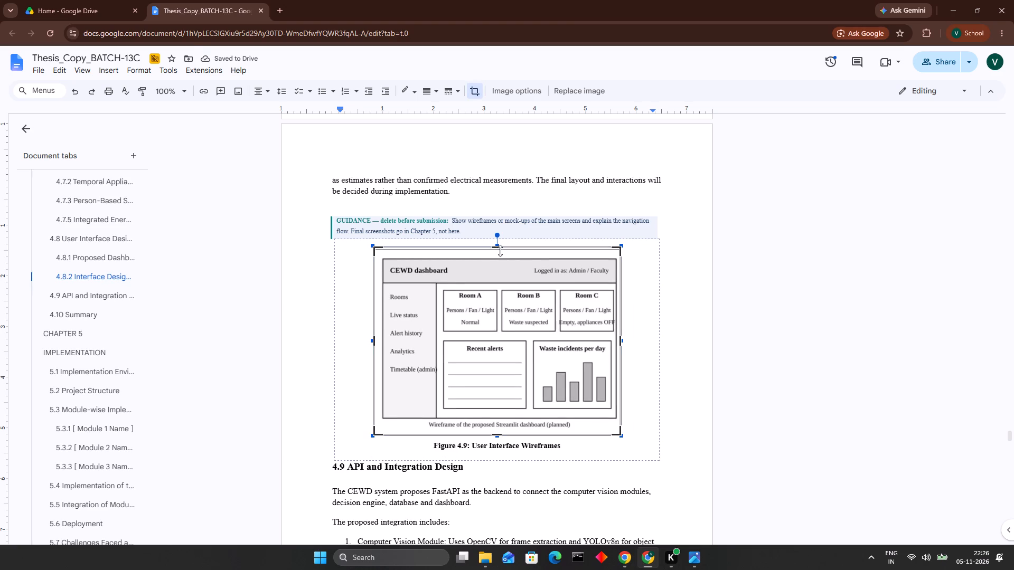
{"action": "left_click_drag", "start_coordinate": [500, 251], "coordinate": [500, 254]}
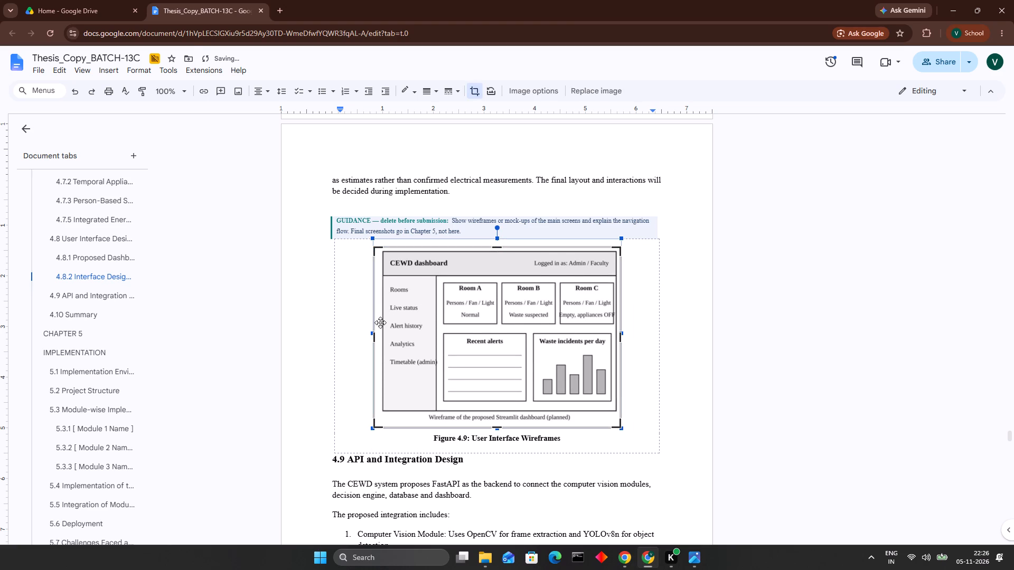
{"action": "left_click_drag", "start_coordinate": [374, 337], "coordinate": [379, 336]}
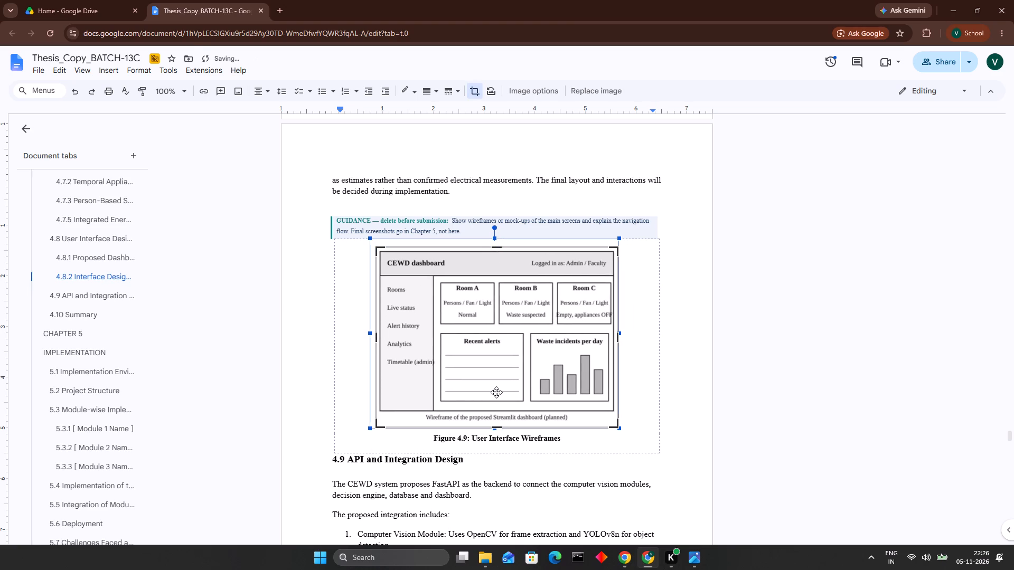
{"action": "left_click", "coordinate": [501, 428]}
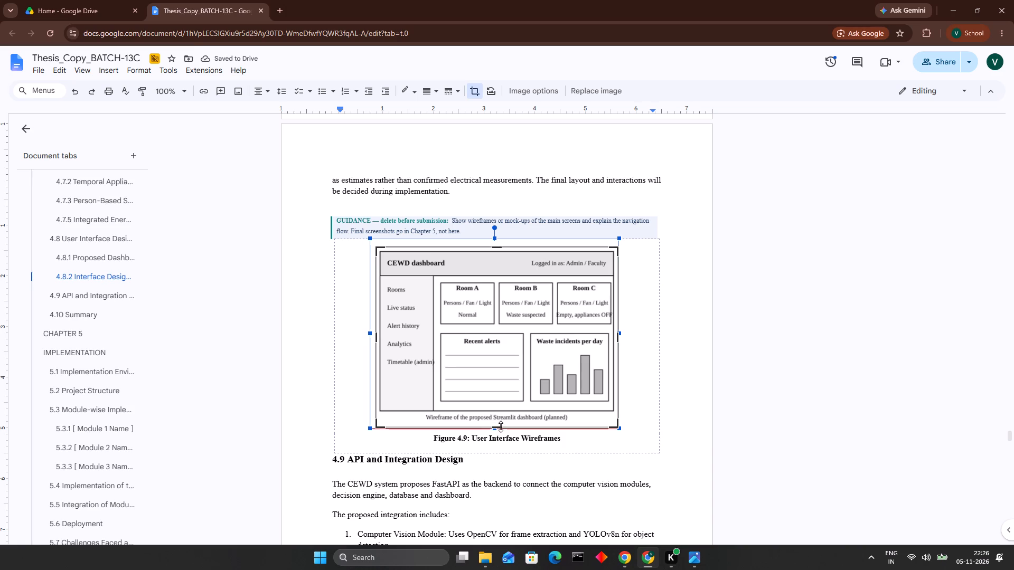
{"action": "left_click", "coordinate": [644, 420]}
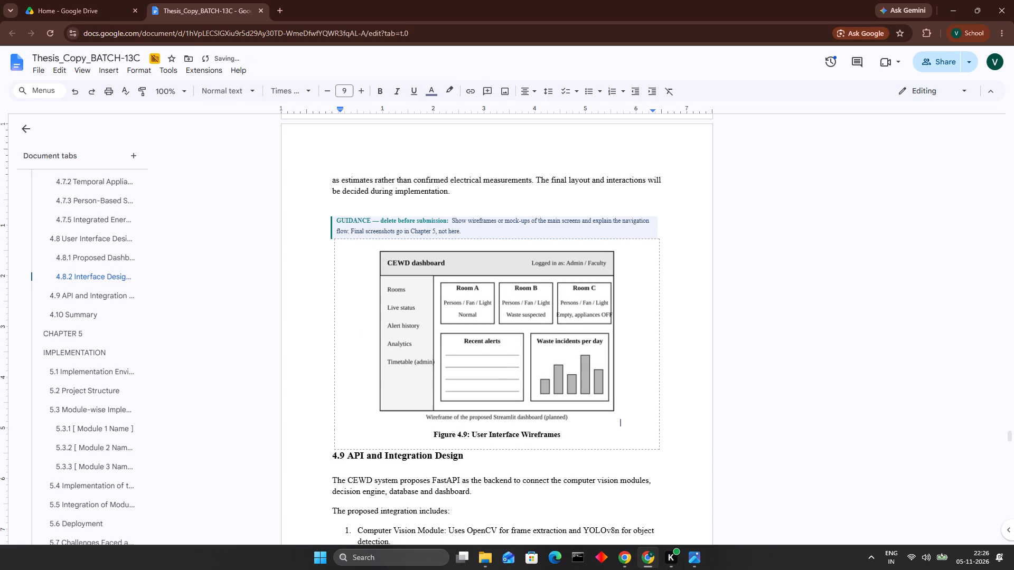
Move the "Table 4.3: API Specification" caption from the empty template table to a new line directly below the Proposed API Endpoints table.
{"action": "scroll", "coordinate": [644, 420], "scroll_direction": "down", "scroll_amount": 10}
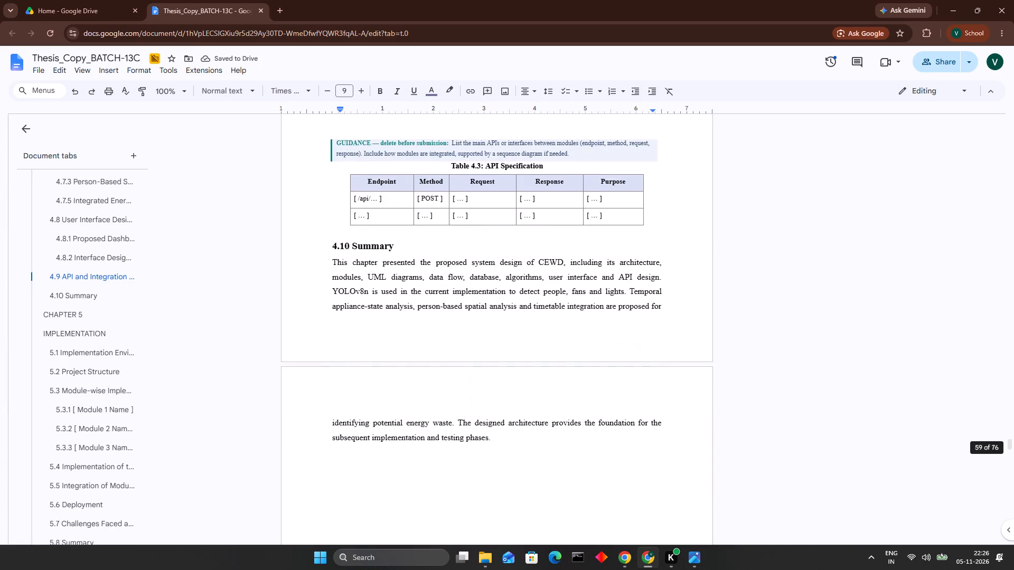
{"action": "scroll", "coordinate": [644, 420], "scroll_direction": "down", "scroll_amount": 5}
{"action": "scroll", "coordinate": [644, 420], "scroll_direction": "up", "scroll_amount": 5}
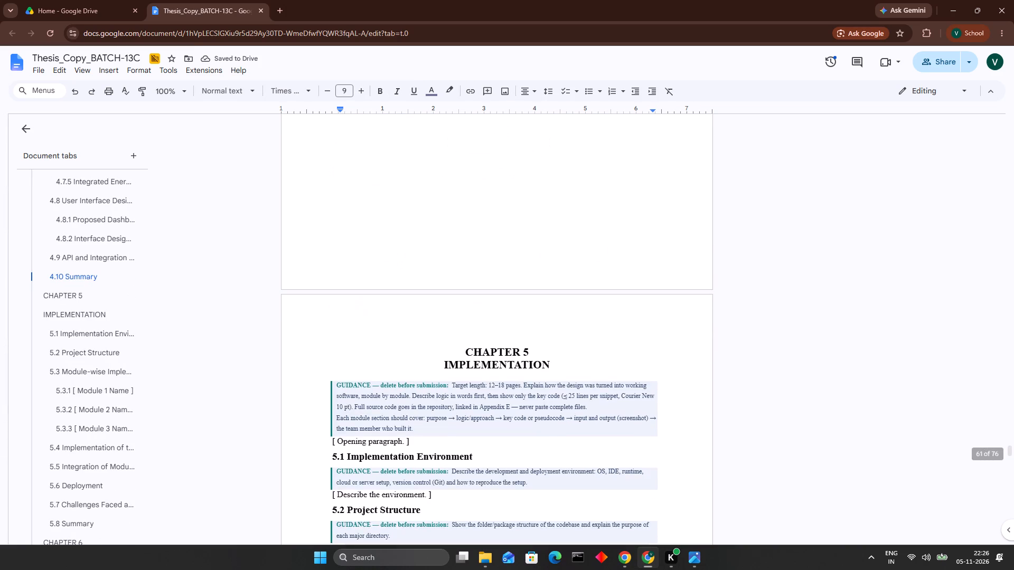
{"action": "scroll", "coordinate": [644, 420], "scroll_direction": "up", "scroll_amount": 5}
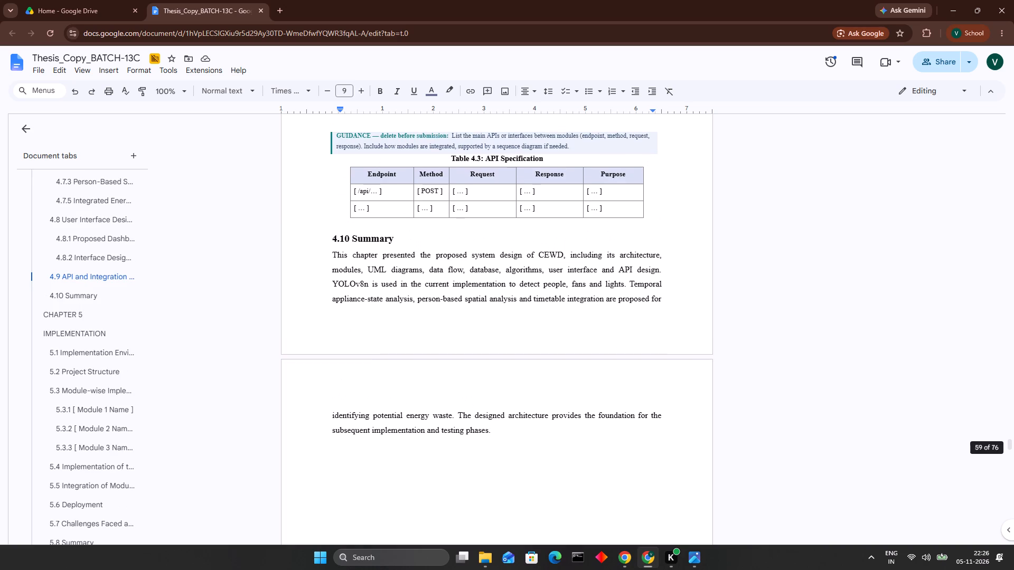
{"action": "scroll", "coordinate": [644, 420], "scroll_direction": "up", "scroll_amount": 4}
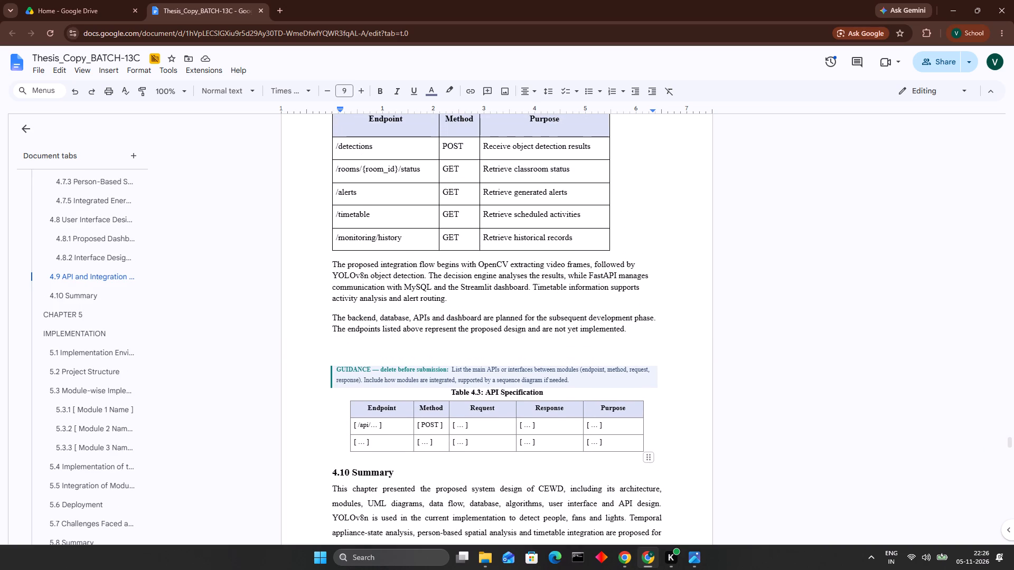
{"action": "left_click", "coordinate": [549, 391]}
{"action": "left_click_drag", "start_coordinate": [549, 391], "coordinate": [457, 412]}
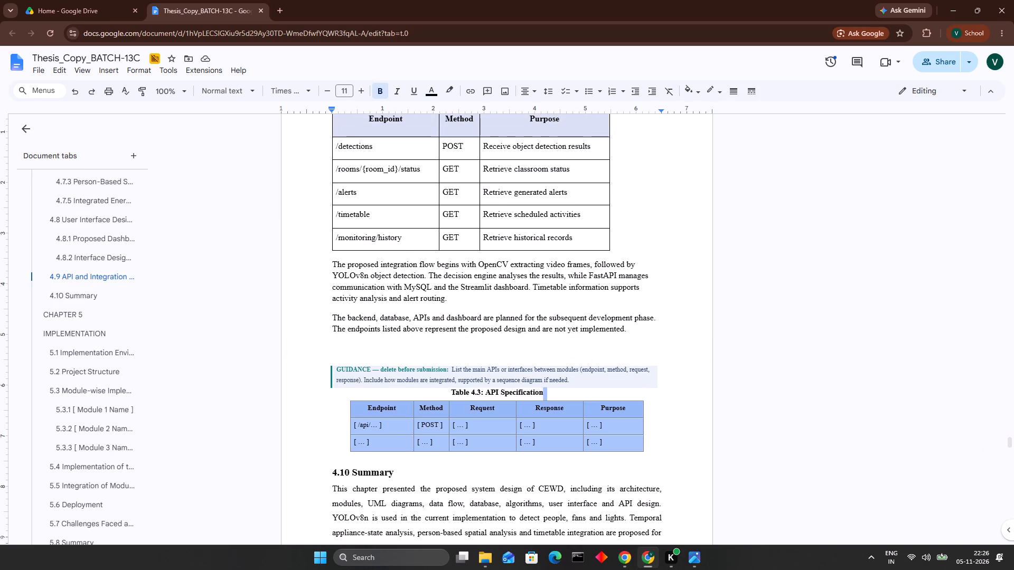
{"action": "left_click_drag", "start_coordinate": [457, 412], "coordinate": [448, 391]}
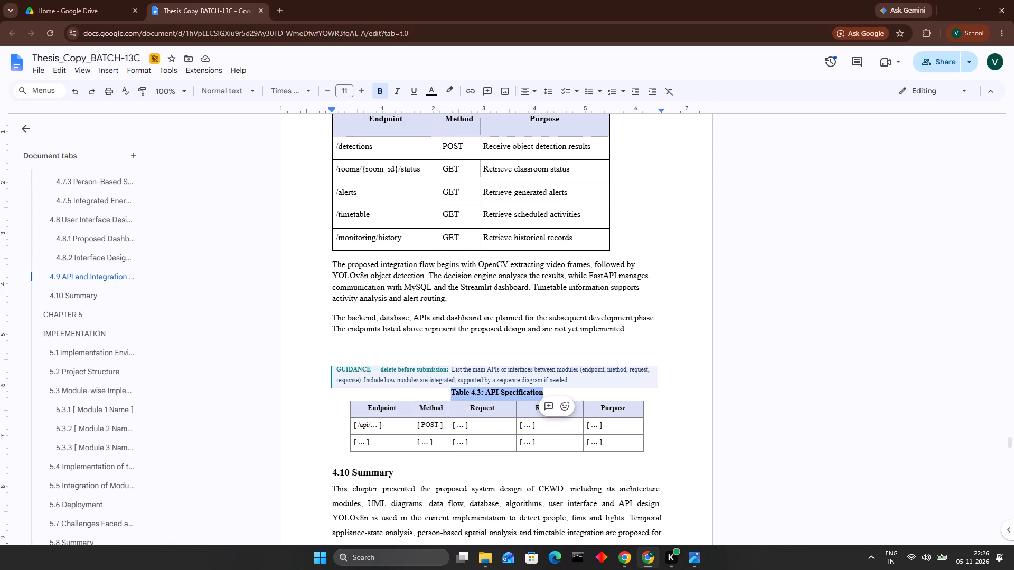
{"action": "key", "text": "ctrl+x"}
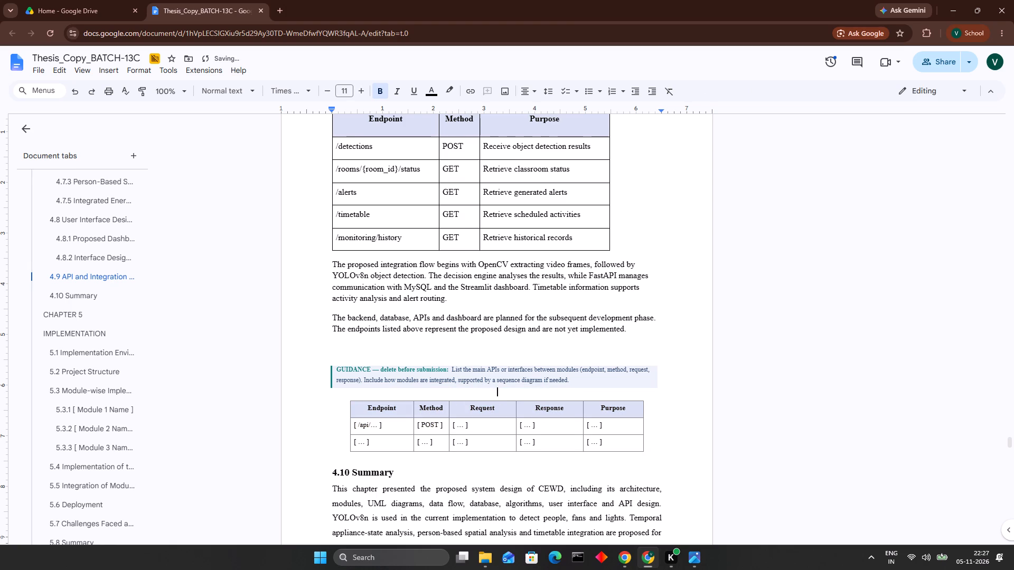
{"action": "left_click", "coordinate": [636, 232]}
{"action": "left_click", "coordinate": [608, 253]}
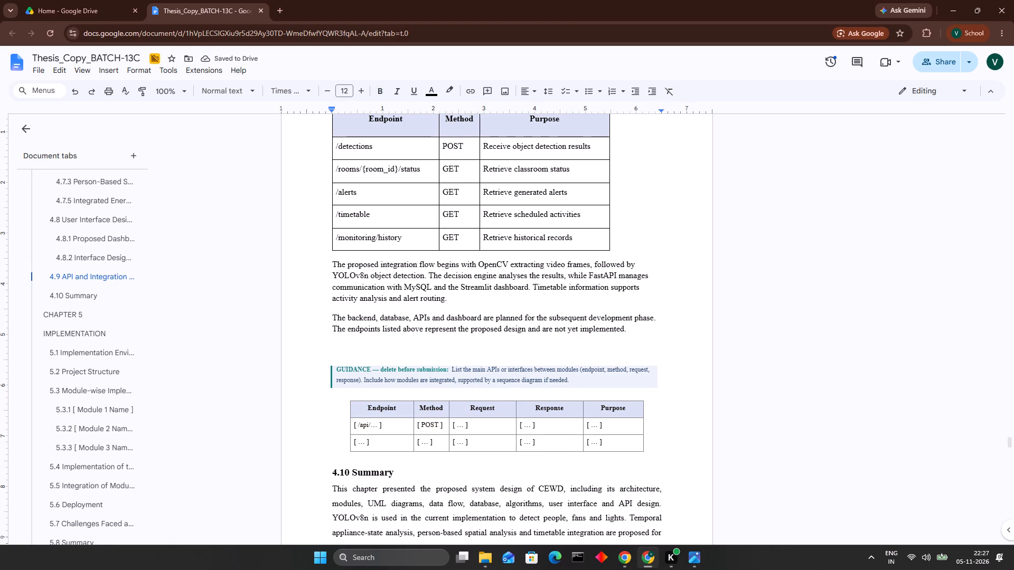
{"action": "left_click", "coordinate": [623, 251]}
{"action": "left_click", "coordinate": [334, 269]}
{"action": "key", "text": "Up"}
{"action": "key", "text": "Down"}
{"action": "key", "text": "Return"}
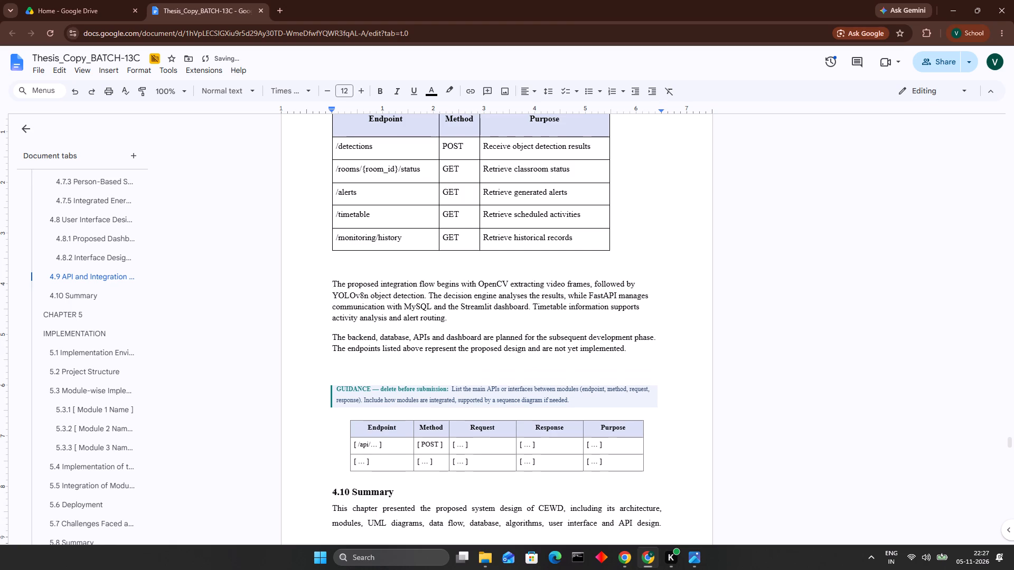
{"action": "key", "text": "Up"}
{"action": "key", "text": "ctrl+v"}
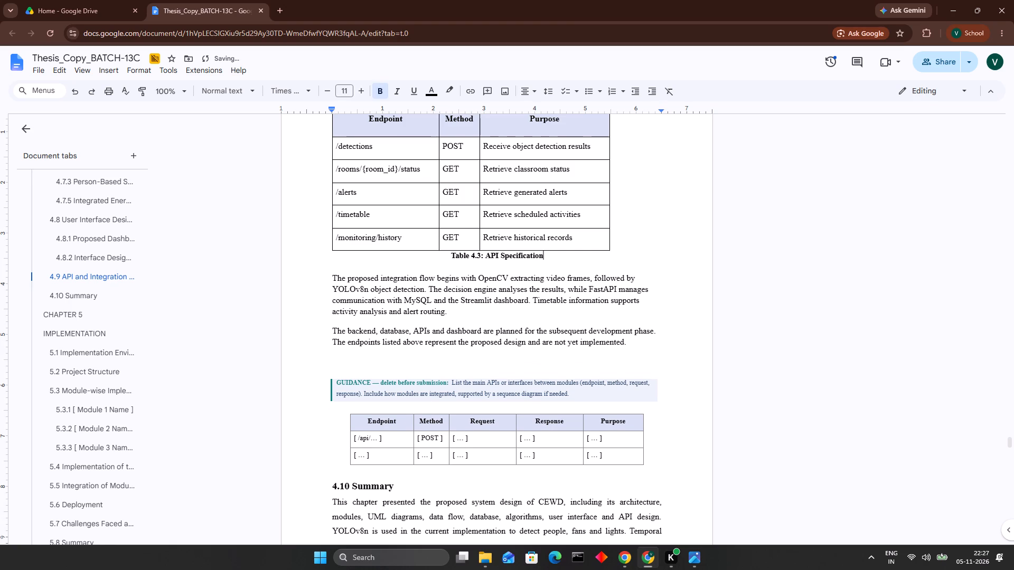
Delete the section 4.9 guidance note and the placeholder API table, including the leftover blank line before the 4.10 Summary heading.
{"action": "scroll", "coordinate": [532, 316], "scroll_direction": "down", "scroll_amount": 1}
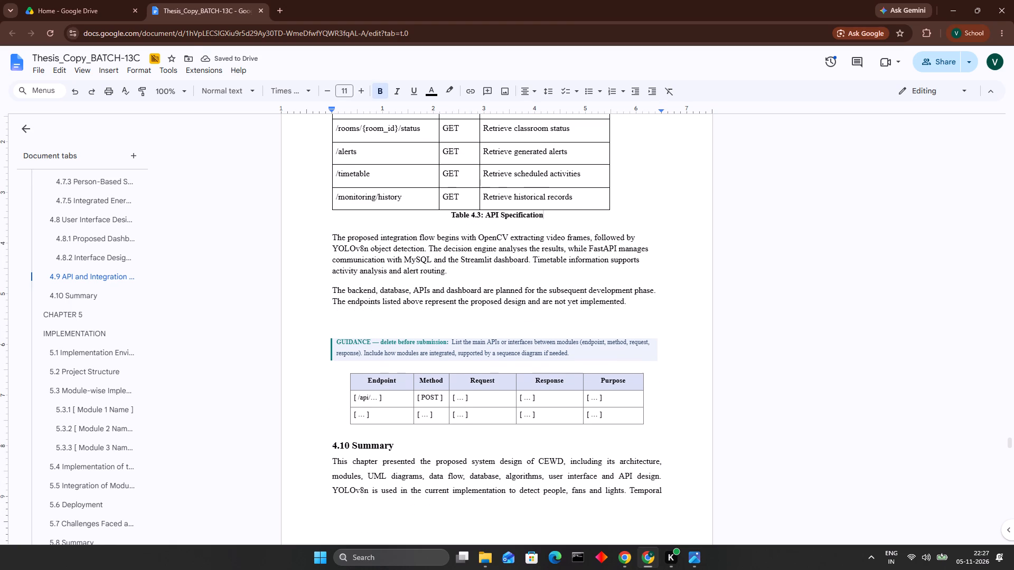
{"action": "left_click_drag", "start_coordinate": [671, 422], "coordinate": [643, 422]}
{"action": "scroll", "coordinate": [643, 422], "scroll_direction": "down", "scroll_amount": 2}
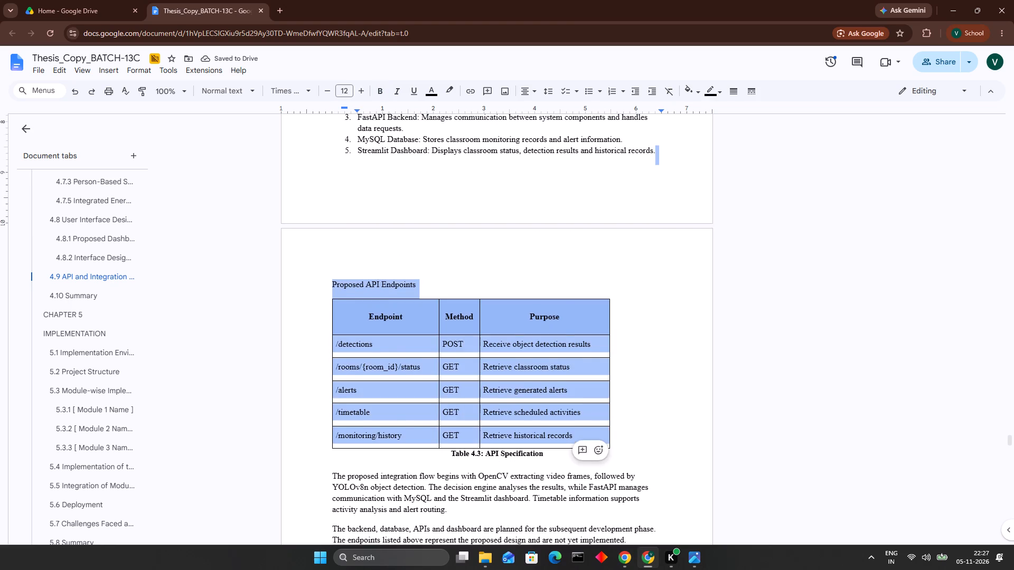
{"action": "scroll", "coordinate": [643, 422], "scroll_direction": "down", "scroll_amount": 3}
{"action": "left_click", "coordinate": [640, 288]}
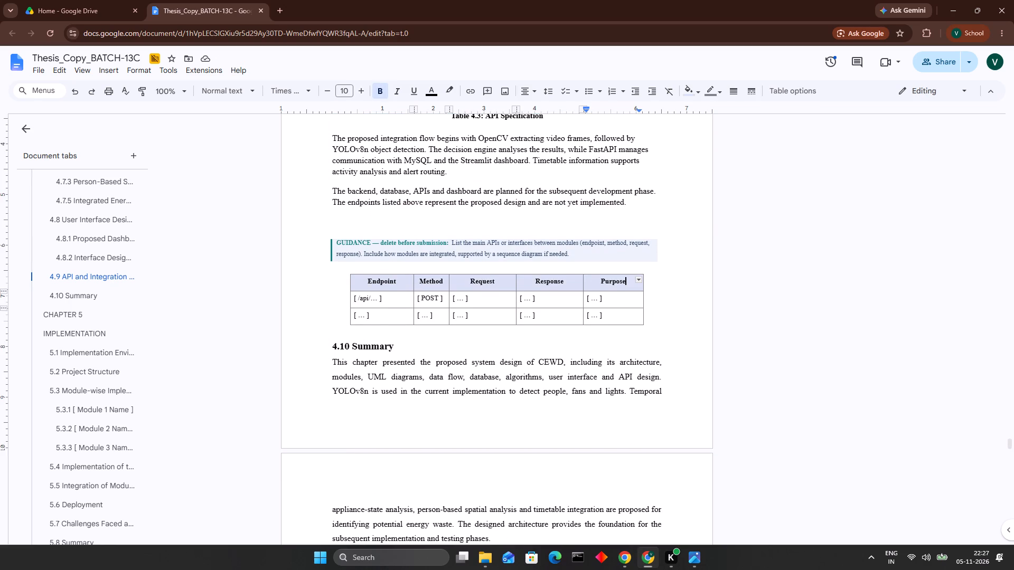
{"action": "left_click", "coordinate": [651, 332]}
{"action": "left_click", "coordinate": [651, 332]}
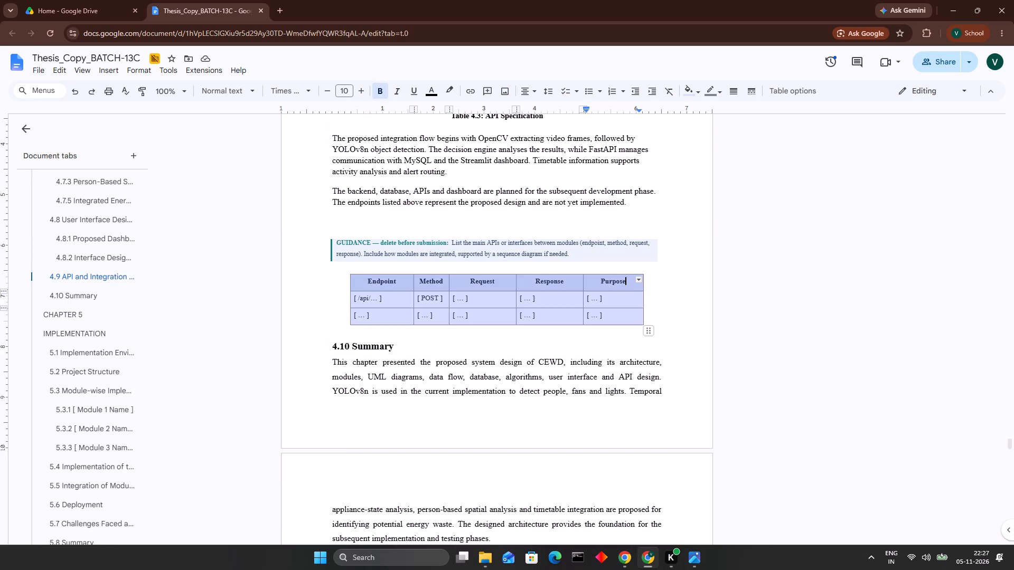
{"action": "left_click", "coordinate": [651, 332]}
{"action": "left_click", "coordinate": [651, 332]}
{"action": "left_click_drag", "start_coordinate": [675, 314], "coordinate": [664, 317]}
{"action": "scroll", "coordinate": [664, 317], "scroll_direction": "down", "scroll_amount": 3}
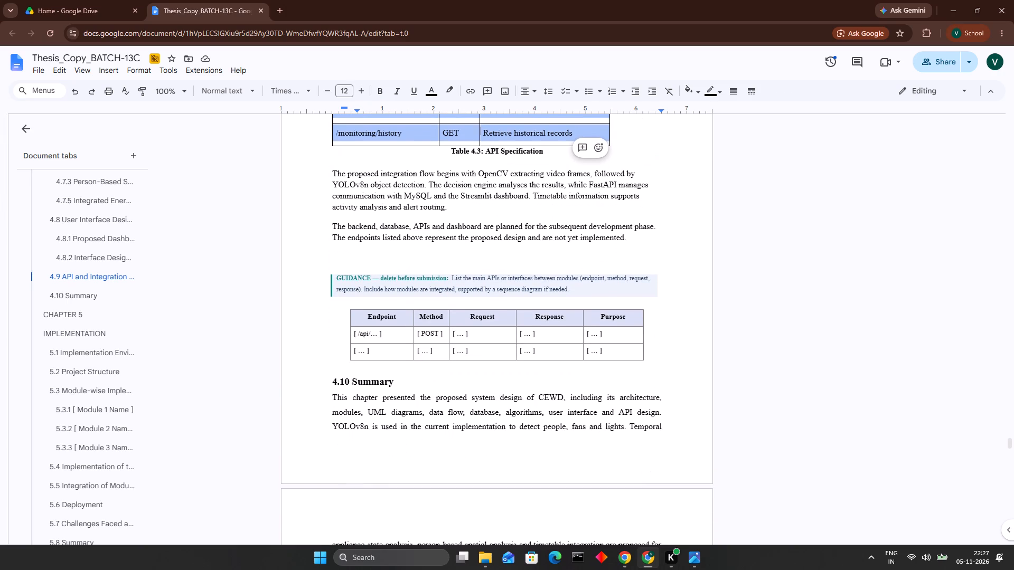
{"action": "left_click_drag", "start_coordinate": [659, 343], "coordinate": [635, 364]}
{"action": "scroll", "coordinate": [635, 364], "scroll_direction": "down", "scroll_amount": 1}
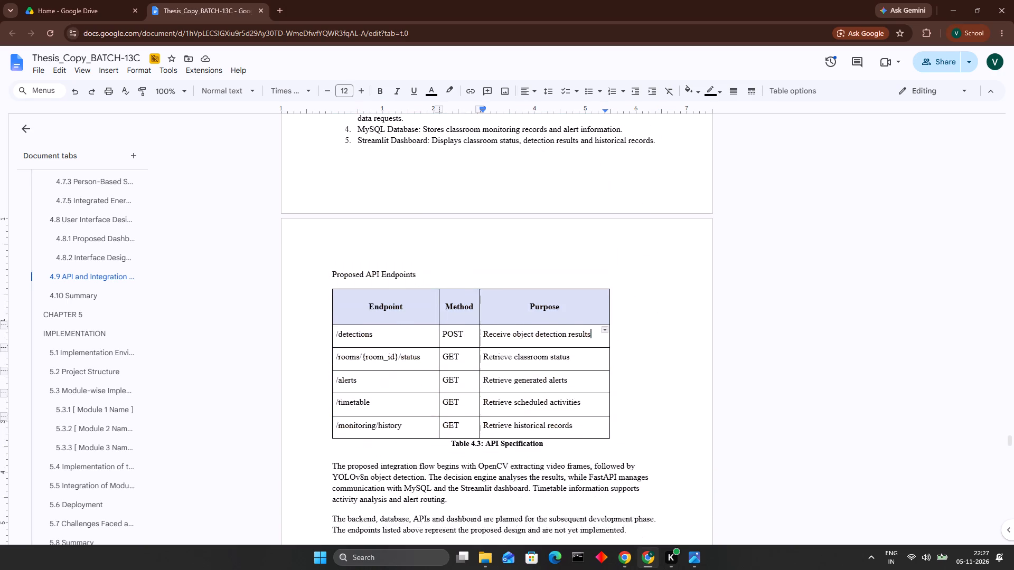
{"action": "scroll", "coordinate": [635, 364], "scroll_direction": "down", "scroll_amount": 3}
{"action": "scroll", "coordinate": [556, 341], "scroll_direction": "up", "scroll_amount": 2}
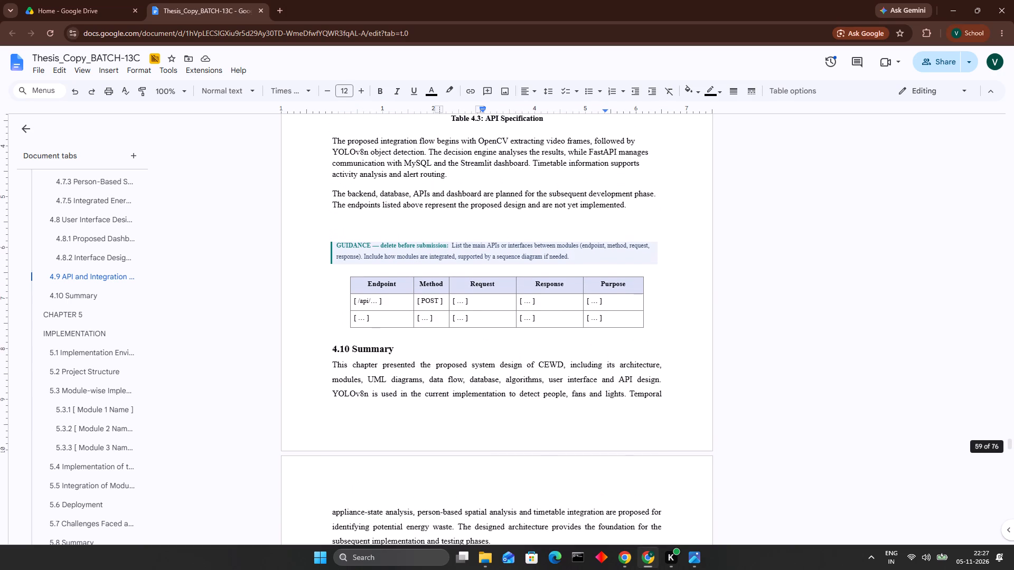
{"action": "left_click_drag", "start_coordinate": [618, 320], "coordinate": [515, 321]}
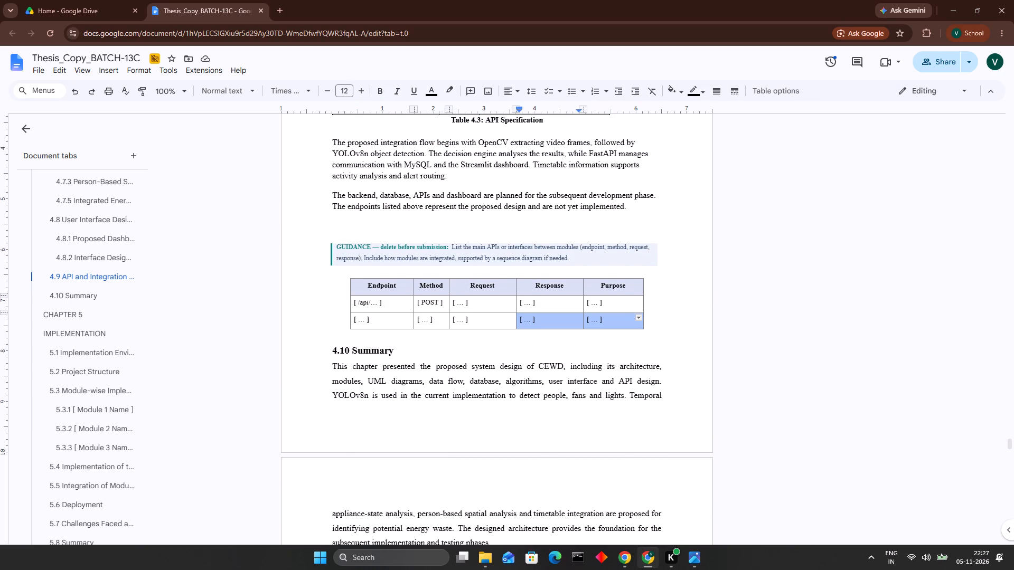
{"action": "left_click_drag", "start_coordinate": [515, 321], "coordinate": [317, 247]}
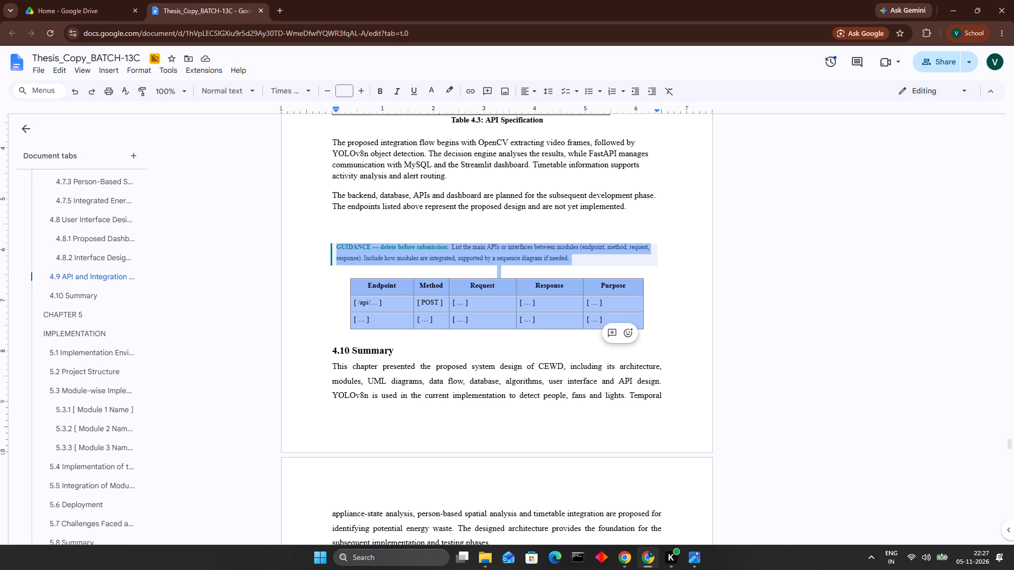
{"action": "key", "text": "Delete"}
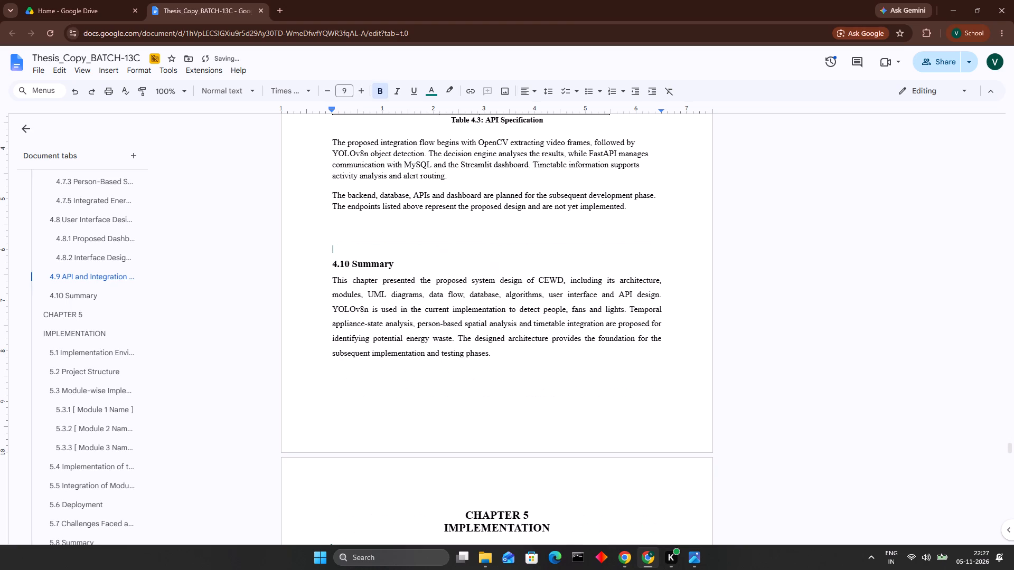
{"action": "key", "text": "BackSpace"}
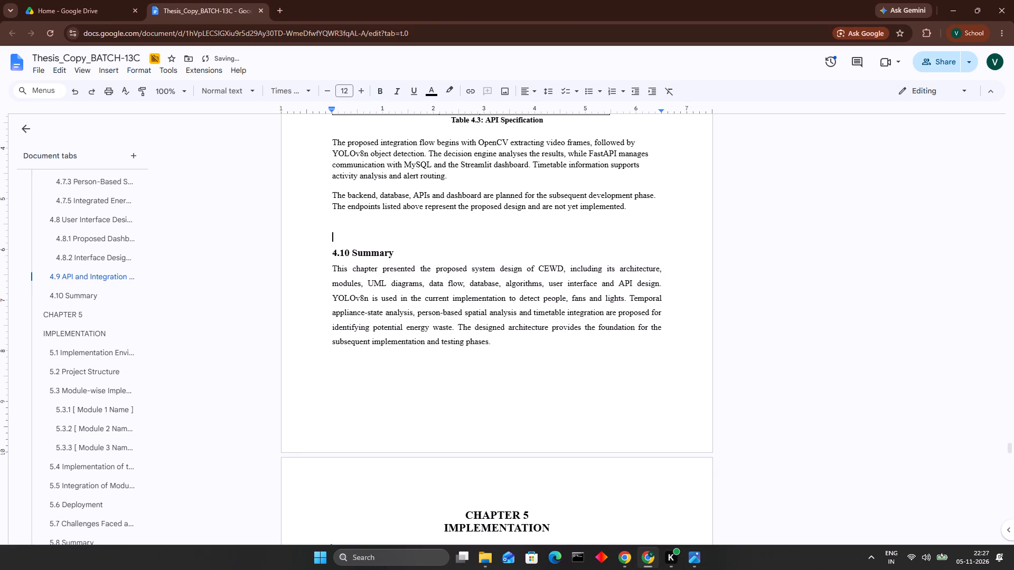
Review the layout of section 4.9, from the Figure 4.9 wireframe through the API endpoints table to the 4.10 Summary.
{"action": "scroll", "coordinate": [390, 307], "scroll_direction": "up", "scroll_amount": 4}
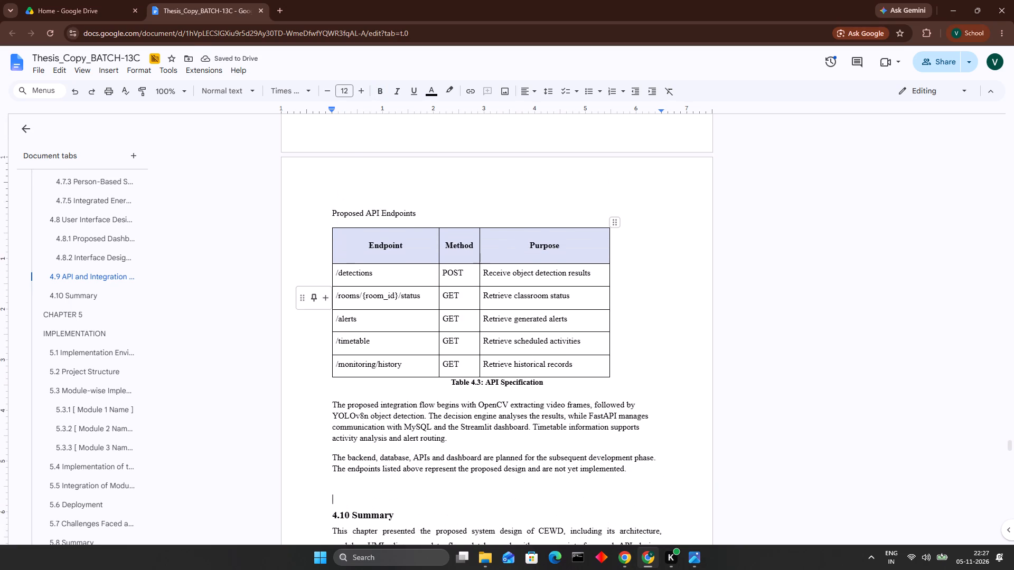
{"action": "scroll", "coordinate": [390, 307], "scroll_direction": "up", "scroll_amount": 5}
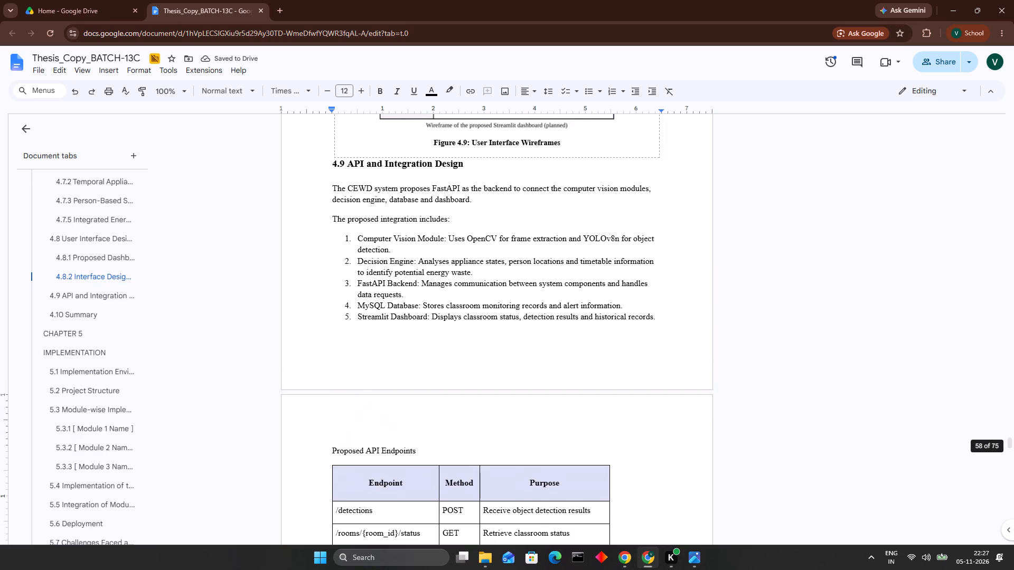
{"action": "scroll", "coordinate": [390, 307], "scroll_direction": "up", "scroll_amount": 1}
{"action": "scroll", "coordinate": [390, 307], "scroll_direction": "down", "scroll_amount": 6}
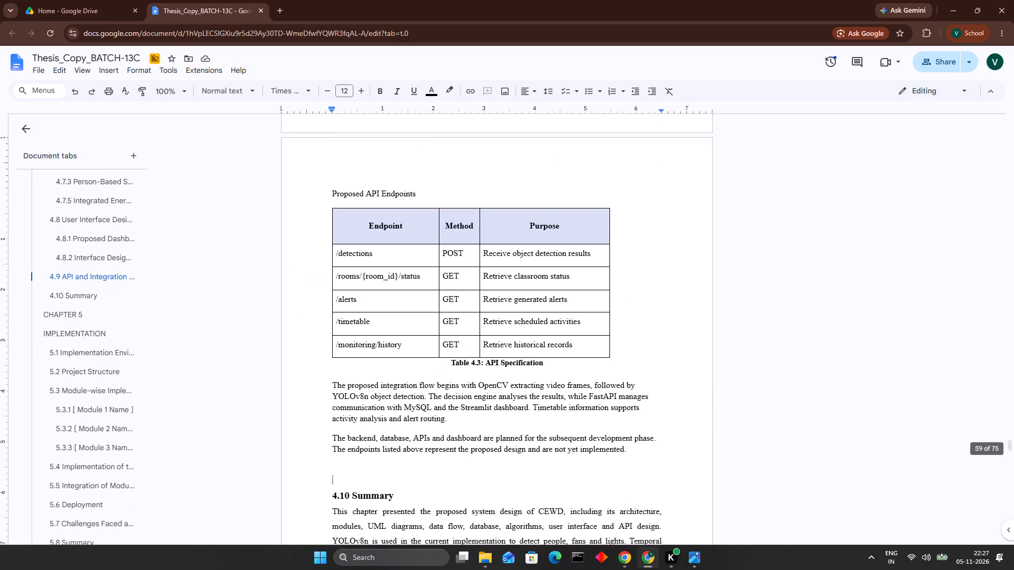
{"action": "scroll", "coordinate": [390, 307], "scroll_direction": "down", "scroll_amount": 3}
{"action": "scroll", "coordinate": [390, 307], "scroll_direction": "up", "scroll_amount": 6}
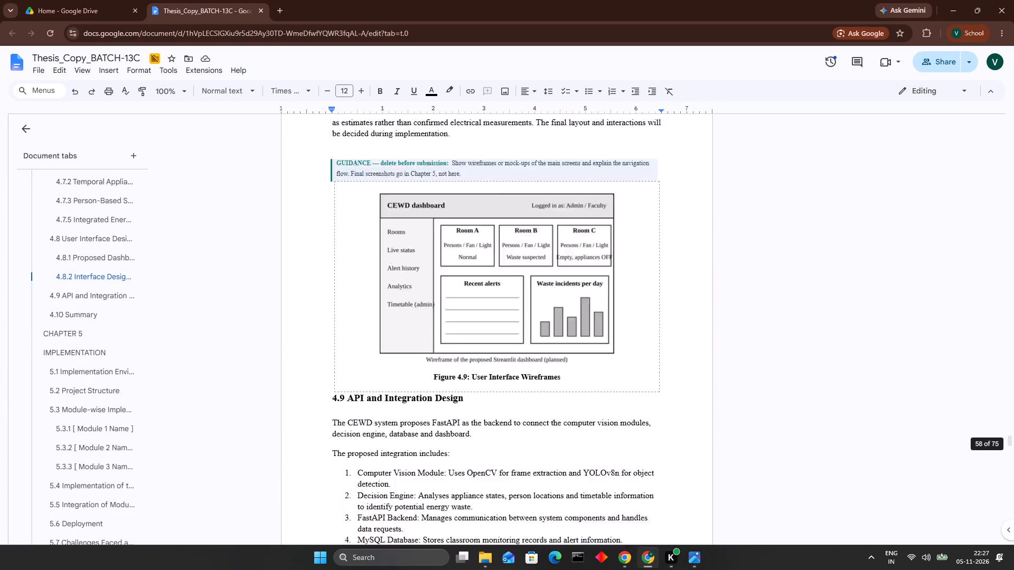
Go back to the Chapter 4 System Design heading and view the chapter's opening page.
{"action": "scroll", "coordinate": [390, 307], "scroll_direction": "up", "scroll_amount": 13}
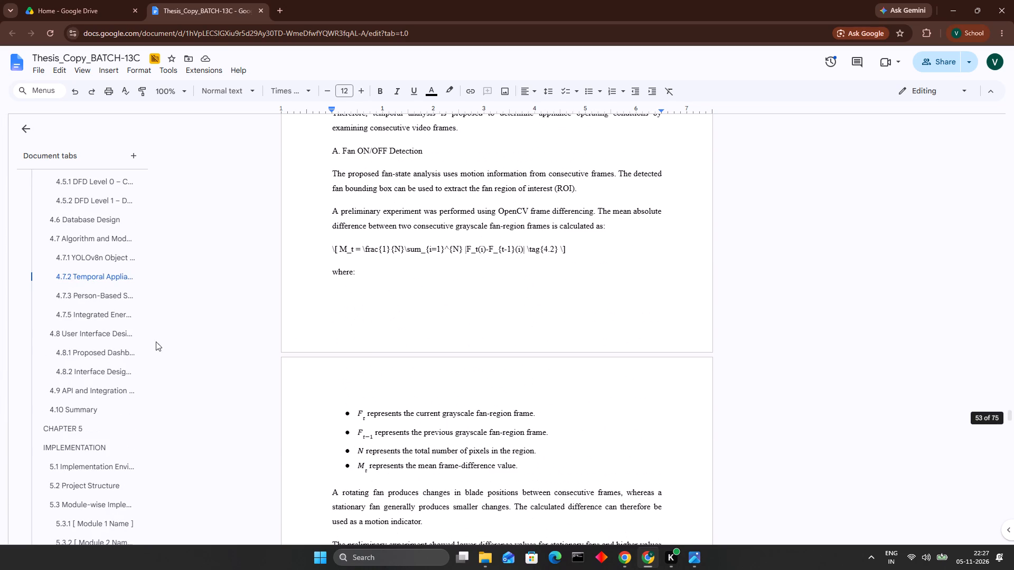
{"action": "scroll", "coordinate": [80, 252], "scroll_direction": "up", "scroll_amount": 2}
{"action": "scroll", "coordinate": [59, 327], "scroll_direction": "up", "scroll_amount": 1}
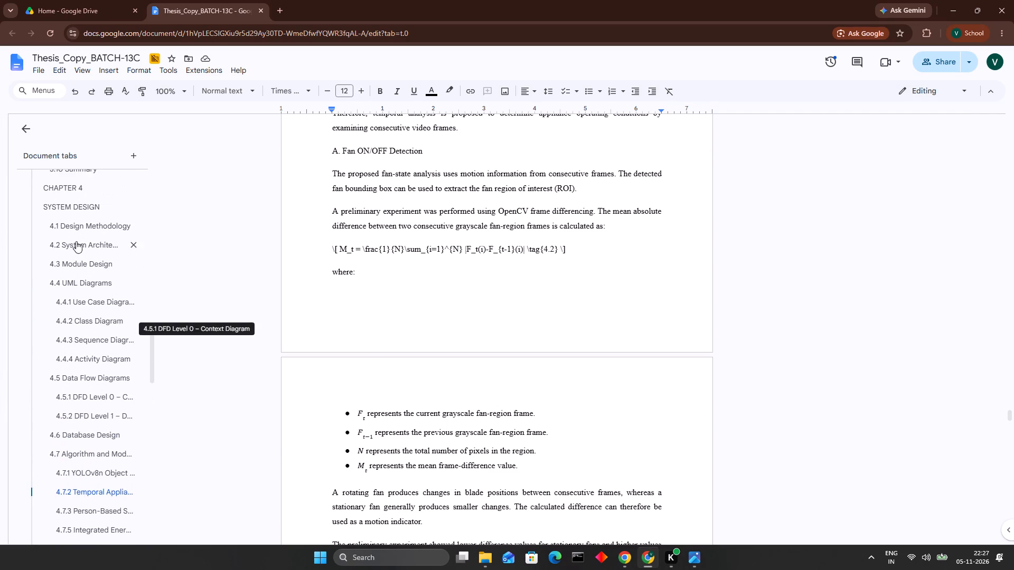
{"action": "scroll", "coordinate": [76, 241], "scroll_direction": "up", "scroll_amount": 1}
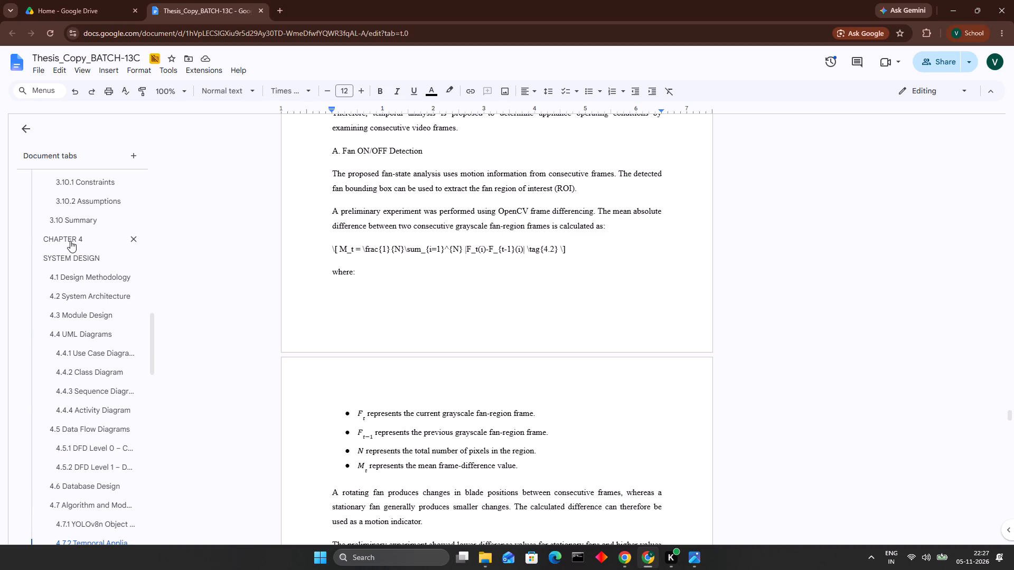
{"action": "left_click", "coordinate": [70, 241]}
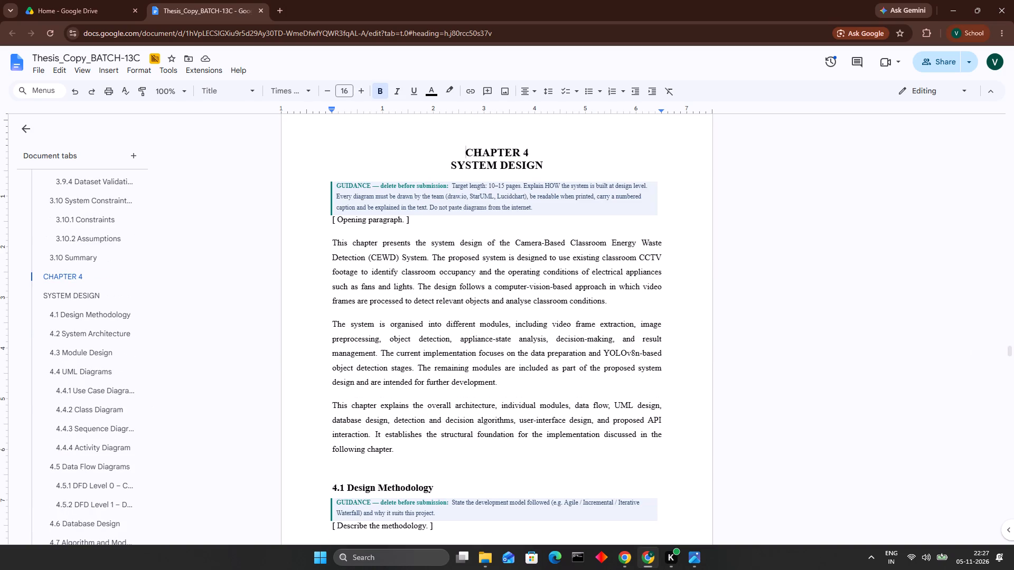
Go to the Chapter 5 Implementation heading and view its template content.
{"action": "scroll", "coordinate": [89, 416], "scroll_direction": "down", "scroll_amount": 6}
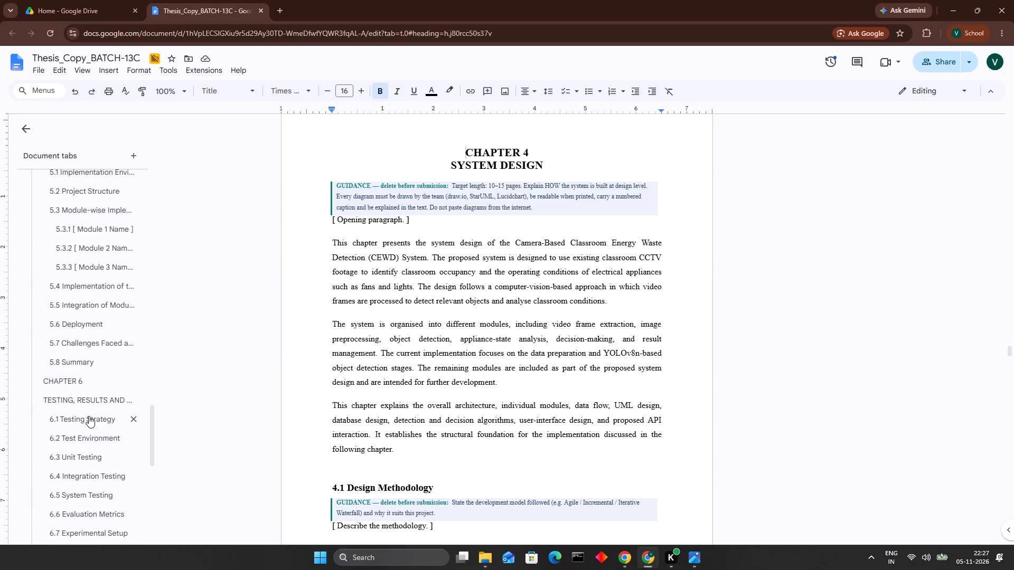
{"action": "scroll", "coordinate": [89, 416], "scroll_direction": "down", "scroll_amount": 1}
{"action": "scroll", "coordinate": [78, 296], "scroll_direction": "up", "scroll_amount": 3}
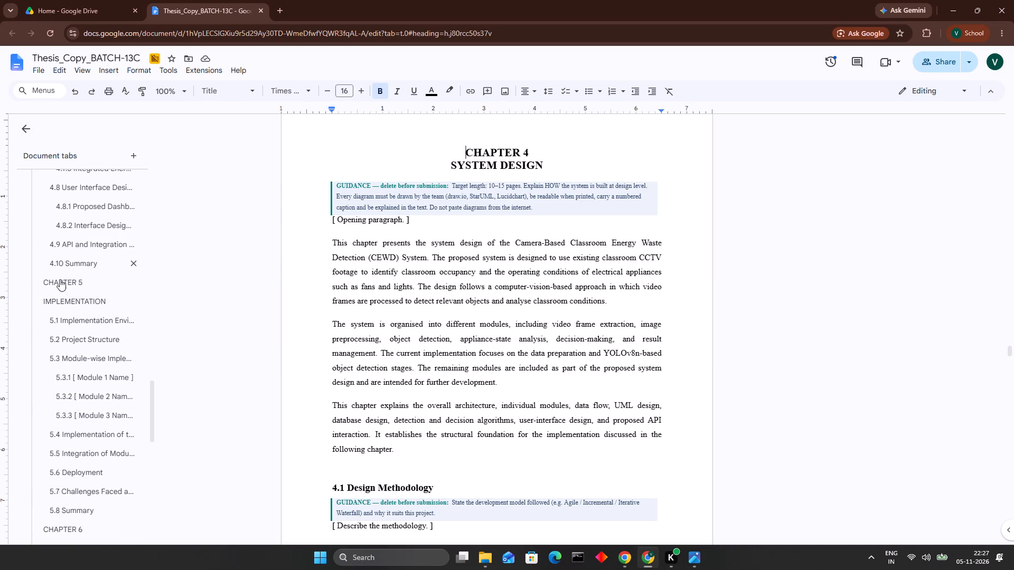
{"action": "left_click", "coordinate": [58, 282]}
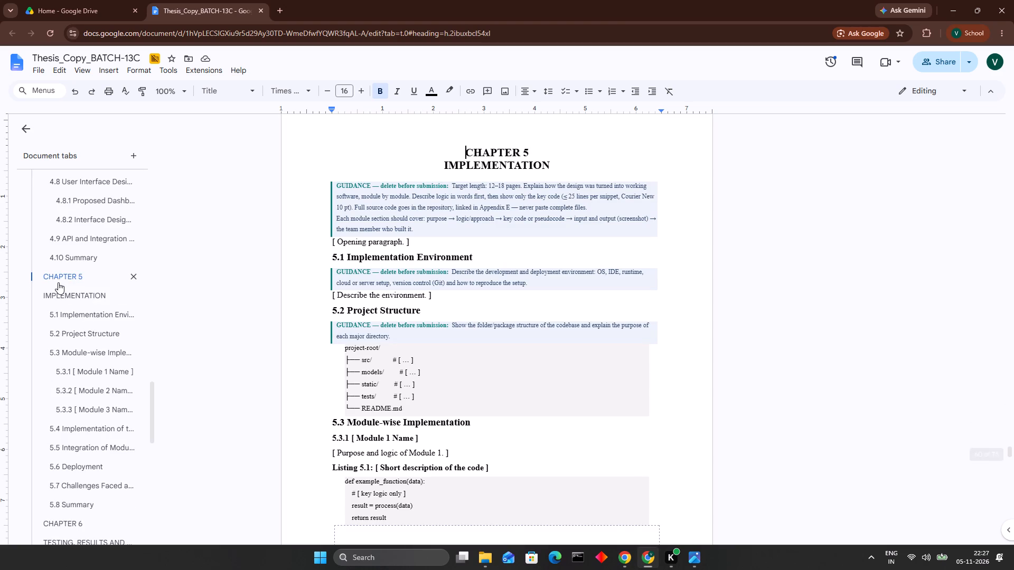
Go to the 4.10 Summary section and look back through Chapter 4 to its opening page.
{"action": "left_click", "coordinate": [78, 260]}
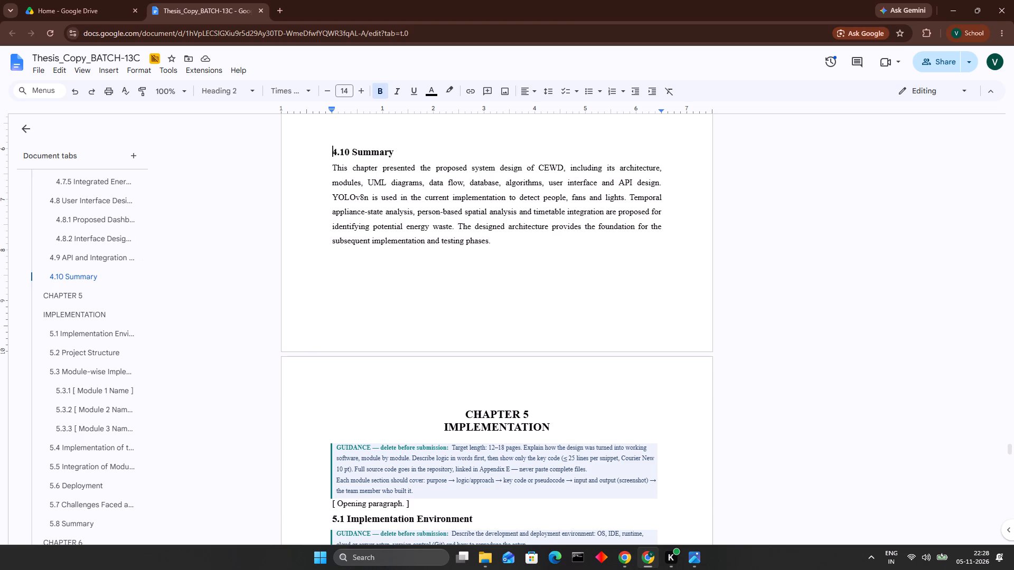
{"action": "scroll", "coordinate": [427, 315], "scroll_direction": "up", "scroll_amount": 15}
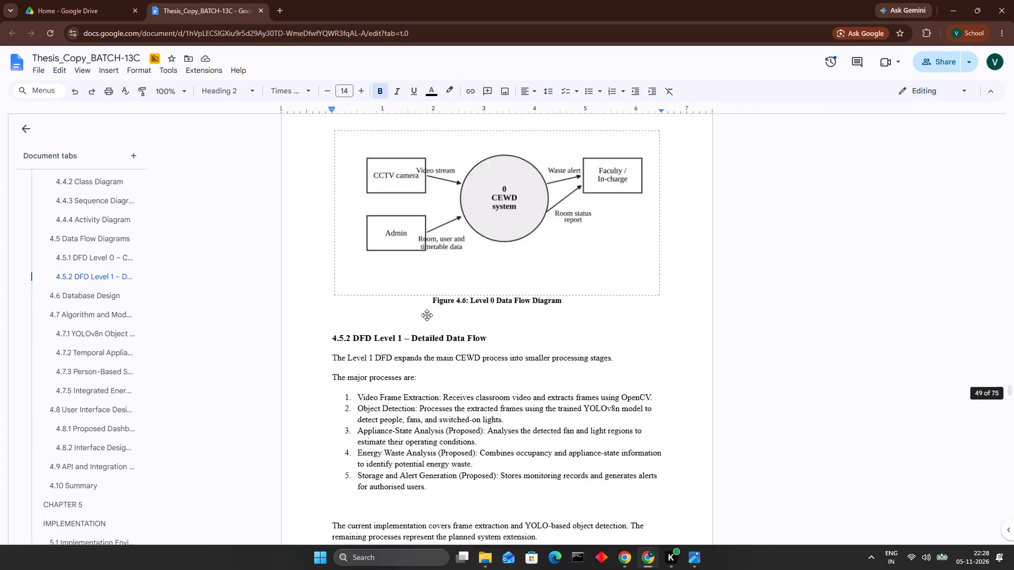
{"action": "scroll", "coordinate": [427, 315], "scroll_direction": "up", "scroll_amount": 7}
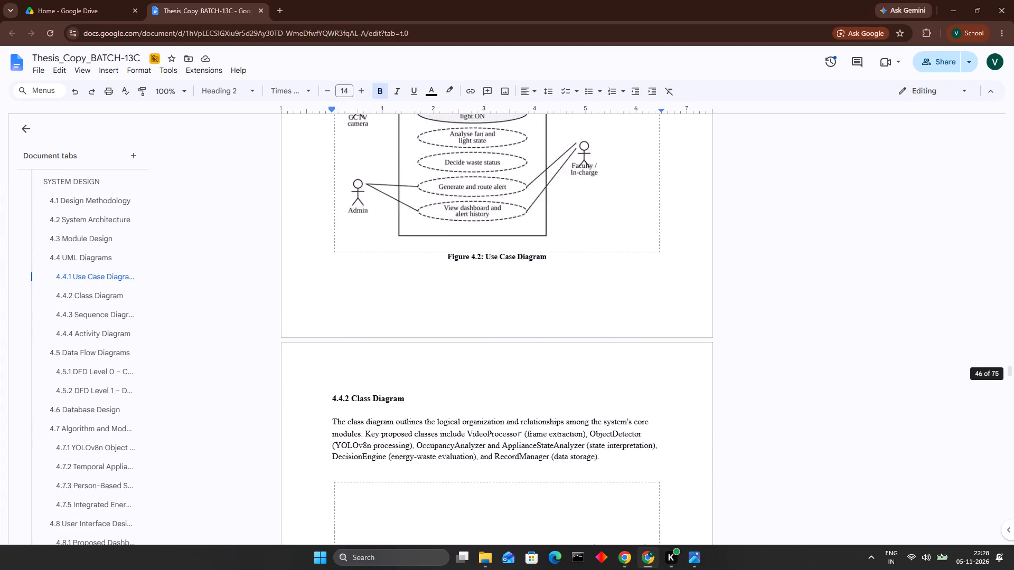
{"action": "scroll", "coordinate": [427, 315], "scroll_direction": "up", "scroll_amount": 7}
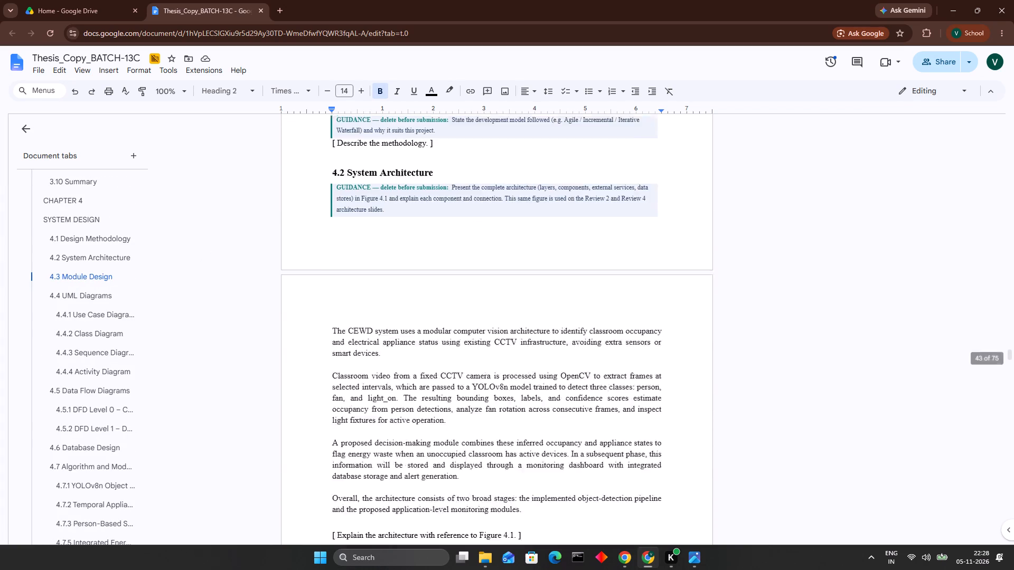
{"action": "scroll", "coordinate": [427, 315], "scroll_direction": "up", "scroll_amount": 4}
Review the Chapter 4 opening and sections 4.1 and 4.2 for leftover guidance notes and placeholders, down to the Figure 4.1 placeholder.
{"action": "scroll", "coordinate": [427, 315], "scroll_direction": "down", "scroll_amount": 1}
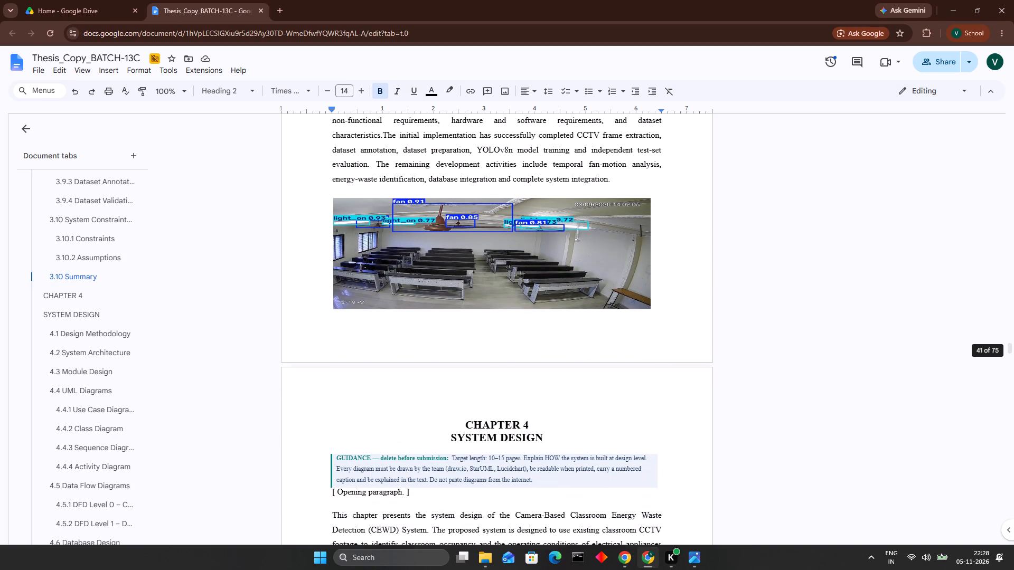
{"action": "scroll", "coordinate": [427, 315], "scroll_direction": "down", "scroll_amount": 3}
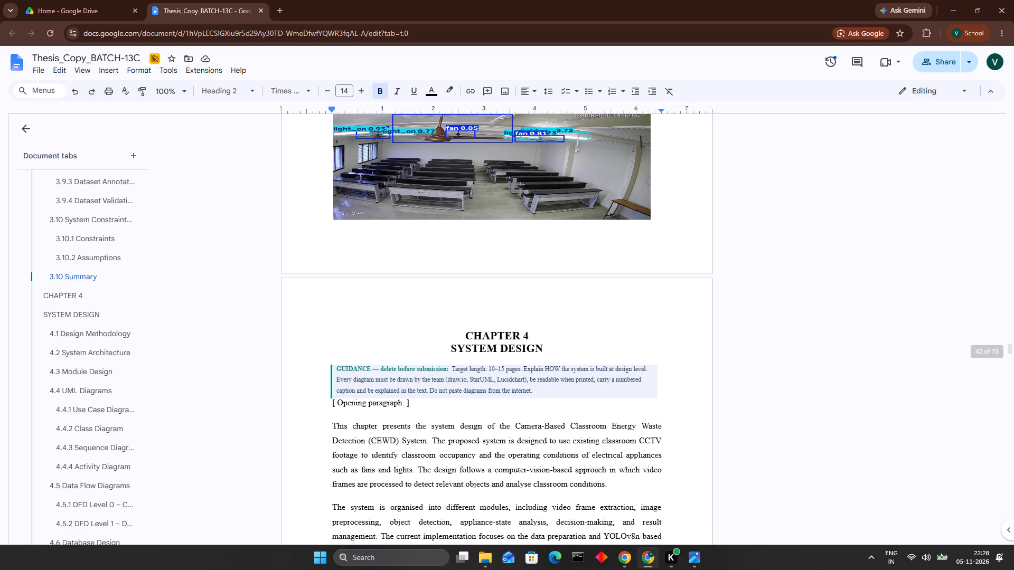
{"action": "scroll", "coordinate": [476, 398], "scroll_direction": "down", "scroll_amount": 1}
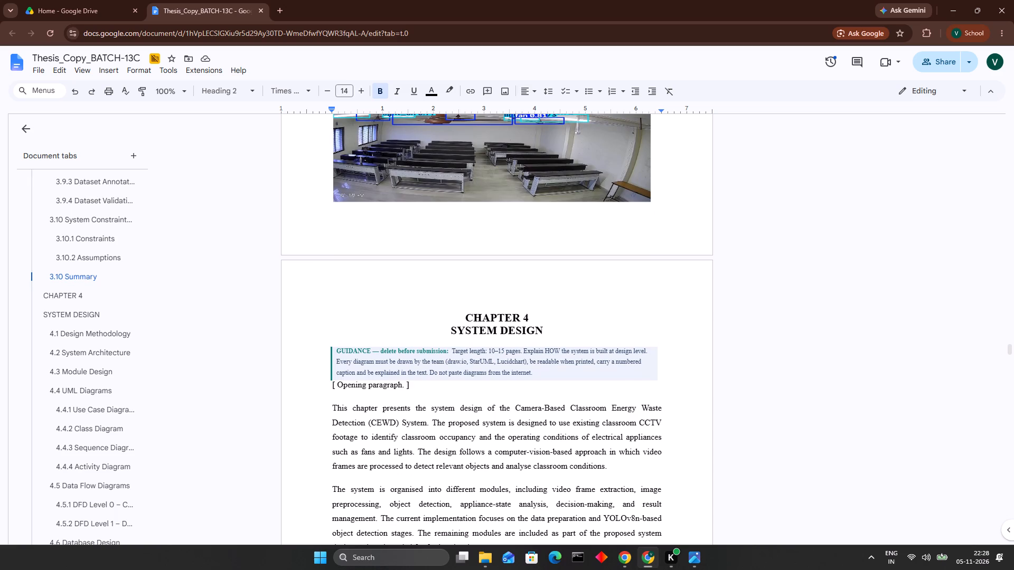
{"action": "scroll", "coordinate": [476, 398], "scroll_direction": "down", "scroll_amount": 3}
{"action": "scroll", "coordinate": [453, 351], "scroll_direction": "down", "scroll_amount": 4}
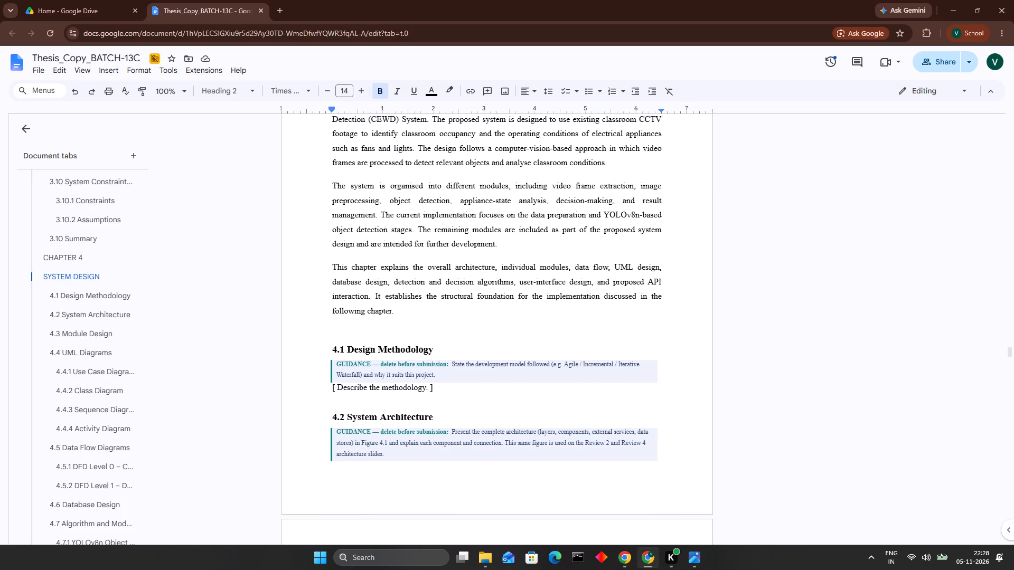
{"action": "scroll", "coordinate": [453, 351], "scroll_direction": "down", "scroll_amount": 1}
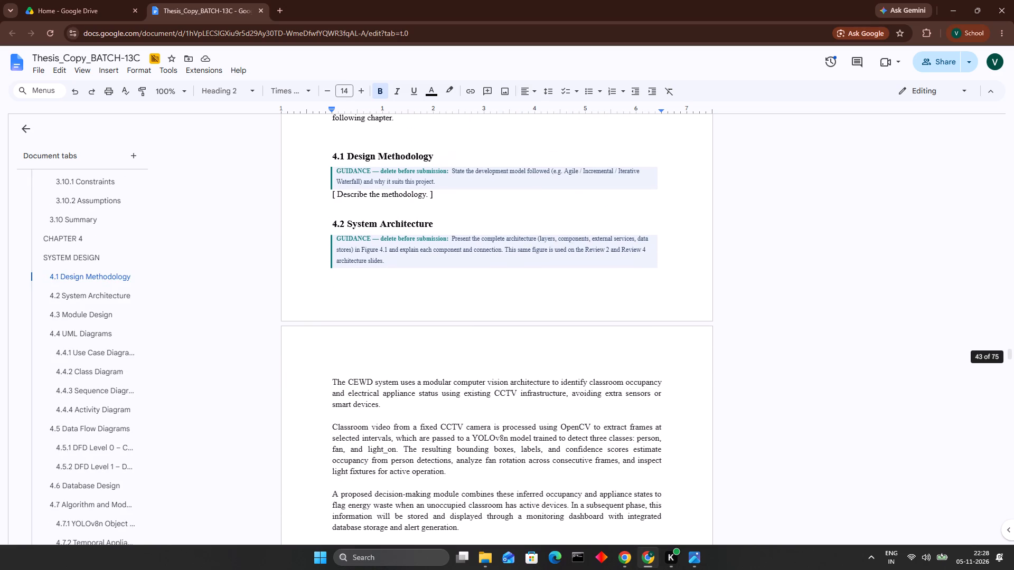
{"action": "scroll", "coordinate": [453, 351], "scroll_direction": "down", "scroll_amount": 5}
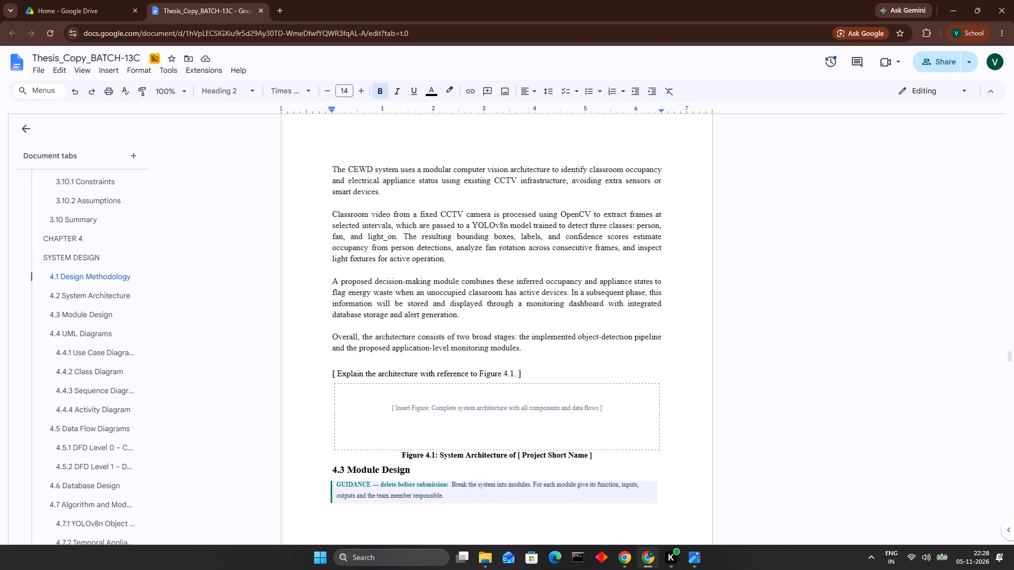
{"action": "scroll", "coordinate": [453, 351], "scroll_direction": "down", "scroll_amount": 1}
{"action": "left_click", "coordinate": [437, 327]}
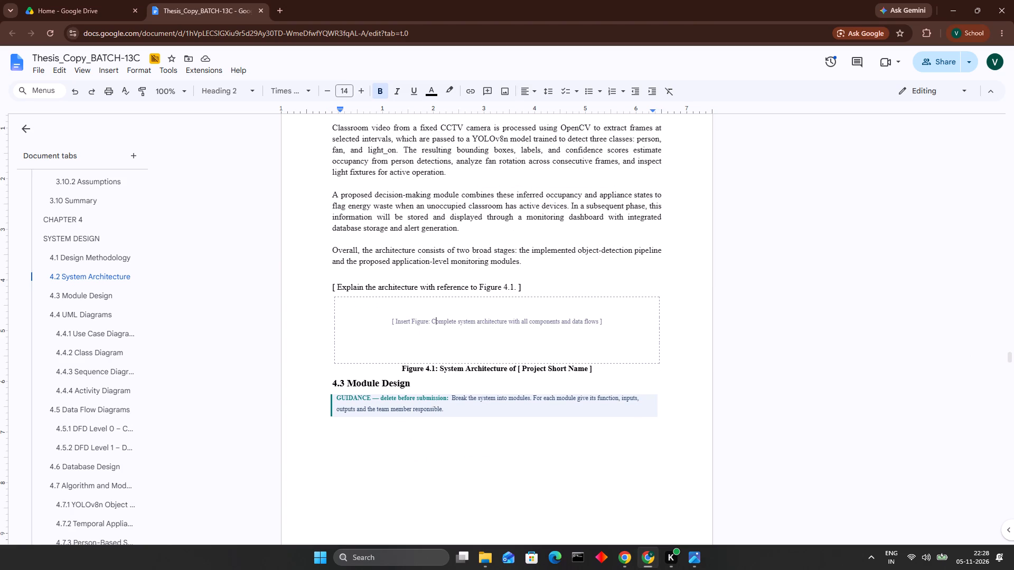
Review section 4.3 Module Design, the Table 4.1 Module Description placeholders and the 4.4 UML Diagrams introduction for content still missing.
{"action": "scroll", "coordinate": [437, 327], "scroll_direction": "down", "scroll_amount": 3}
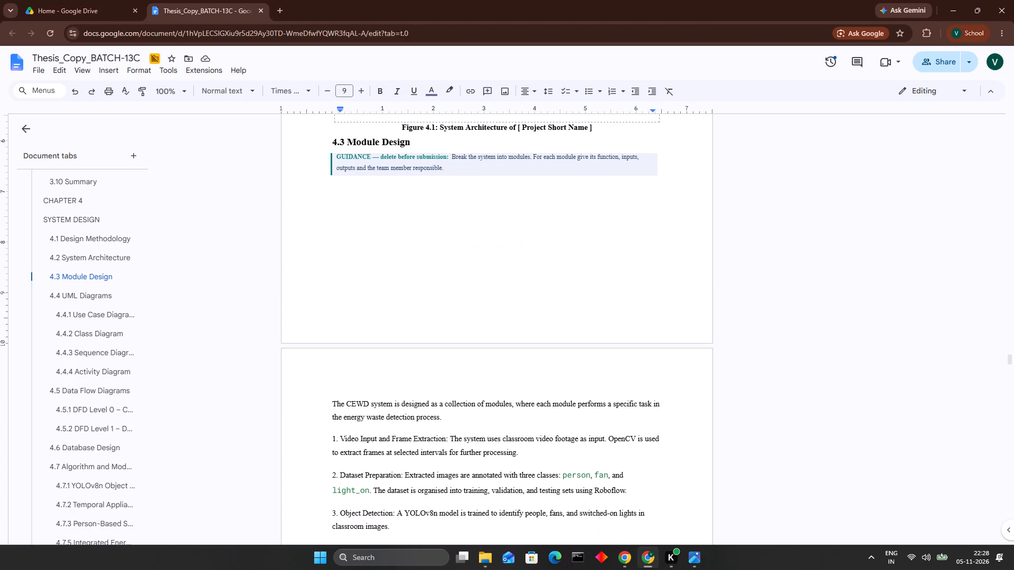
{"action": "scroll", "coordinate": [437, 327], "scroll_direction": "down", "scroll_amount": 6}
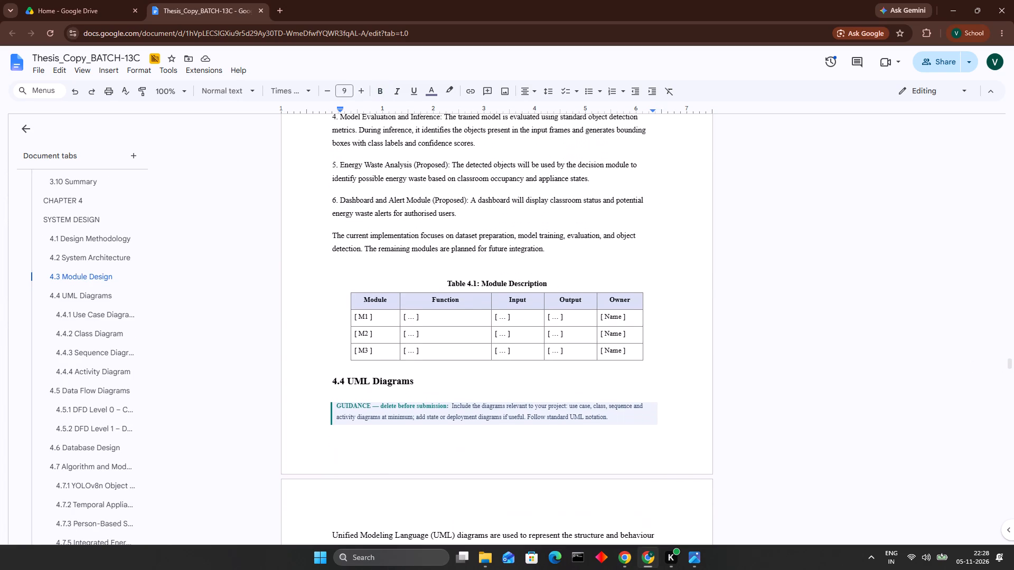
{"action": "scroll", "coordinate": [437, 327], "scroll_direction": "up", "scroll_amount": 1}
{"action": "scroll", "coordinate": [437, 327], "scroll_direction": "down", "scroll_amount": 4}
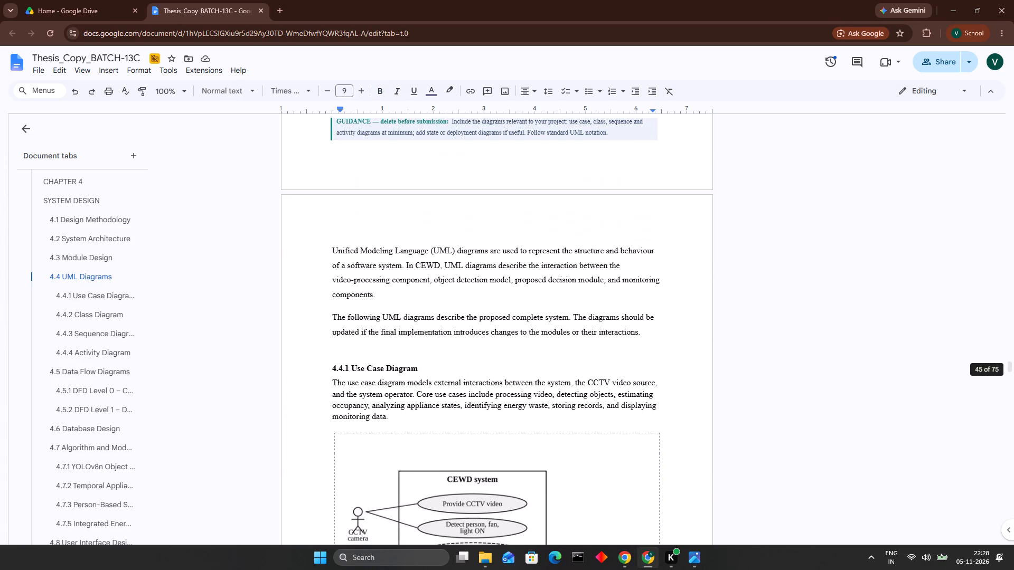
{"action": "scroll", "coordinate": [437, 327], "scroll_direction": "down", "scroll_amount": 2}
{"action": "scroll", "coordinate": [437, 327], "scroll_direction": "up", "scroll_amount": 8}
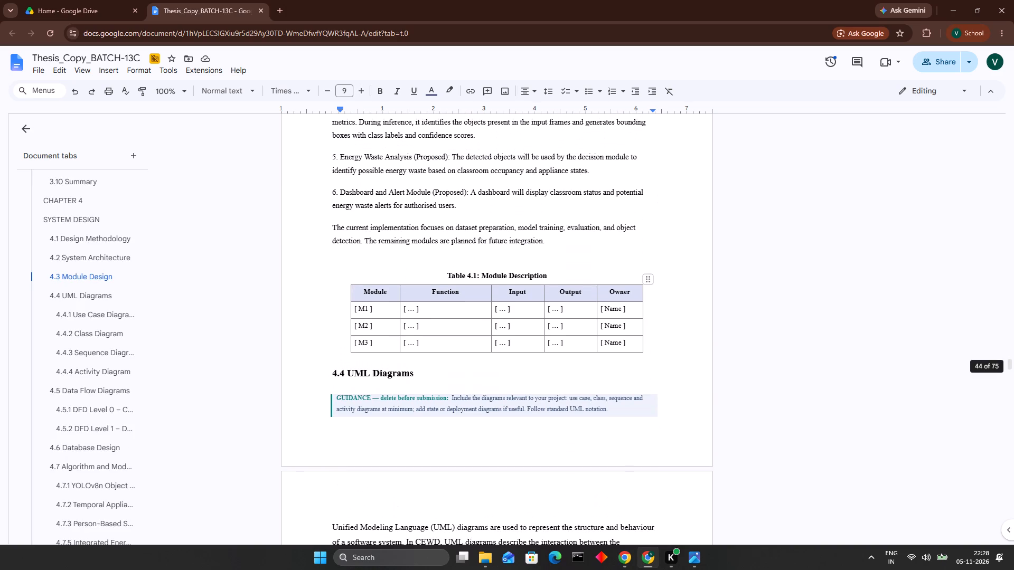
{"action": "scroll", "coordinate": [440, 344], "scroll_direction": "up", "scroll_amount": 4}
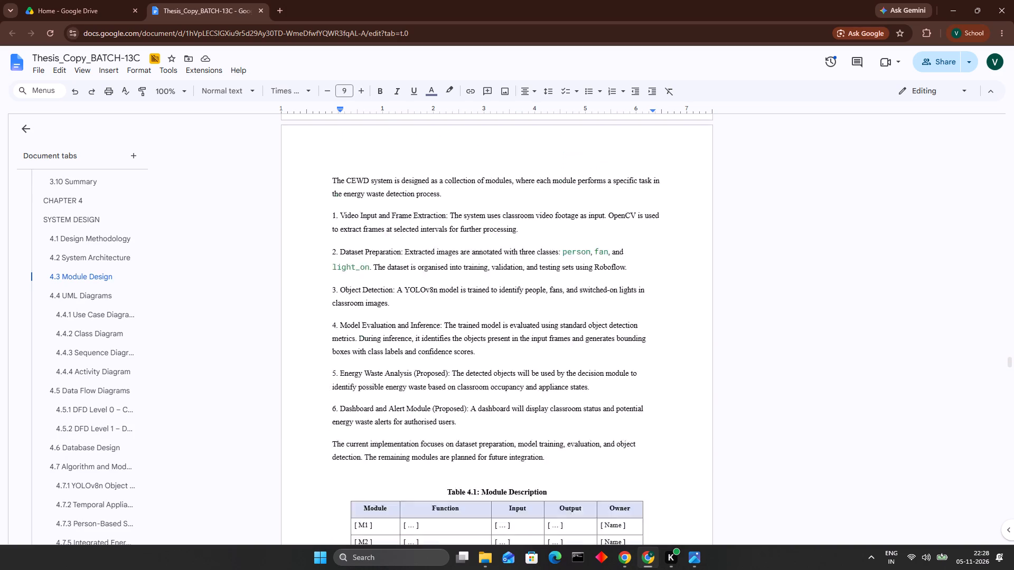
{"action": "scroll", "coordinate": [440, 344], "scroll_direction": "up", "scroll_amount": 6}
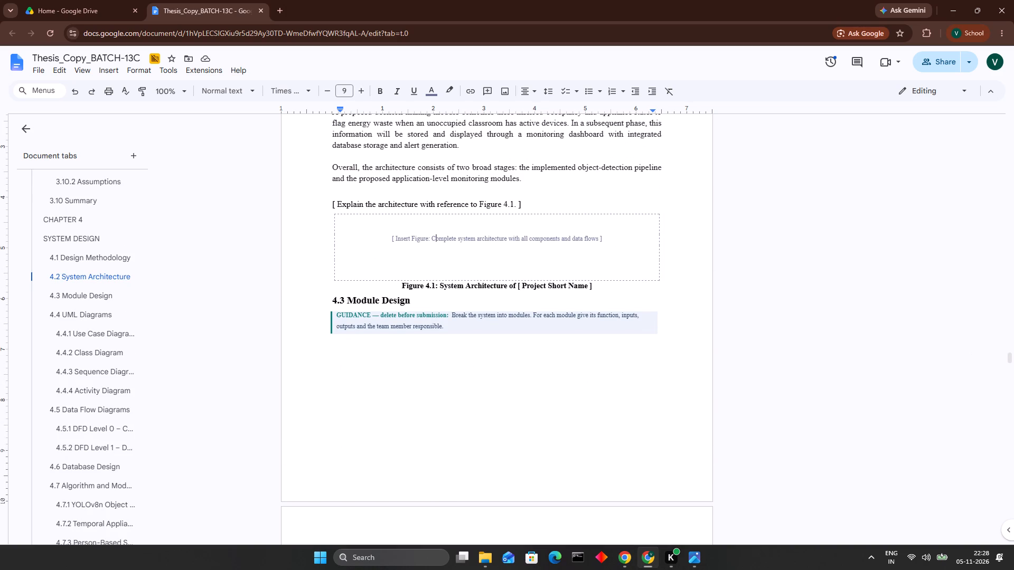
{"action": "scroll", "coordinate": [440, 344], "scroll_direction": "down", "scroll_amount": 9}
{"action": "scroll", "coordinate": [440, 344], "scroll_direction": "up", "scroll_amount": 1}
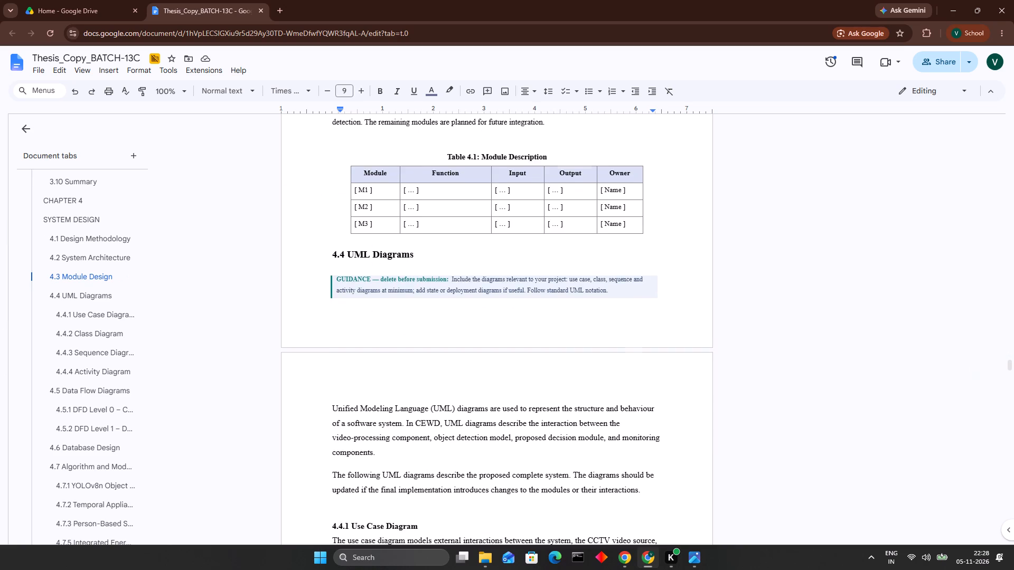
{"action": "scroll", "coordinate": [440, 344], "scroll_direction": "up", "scroll_amount": 1}
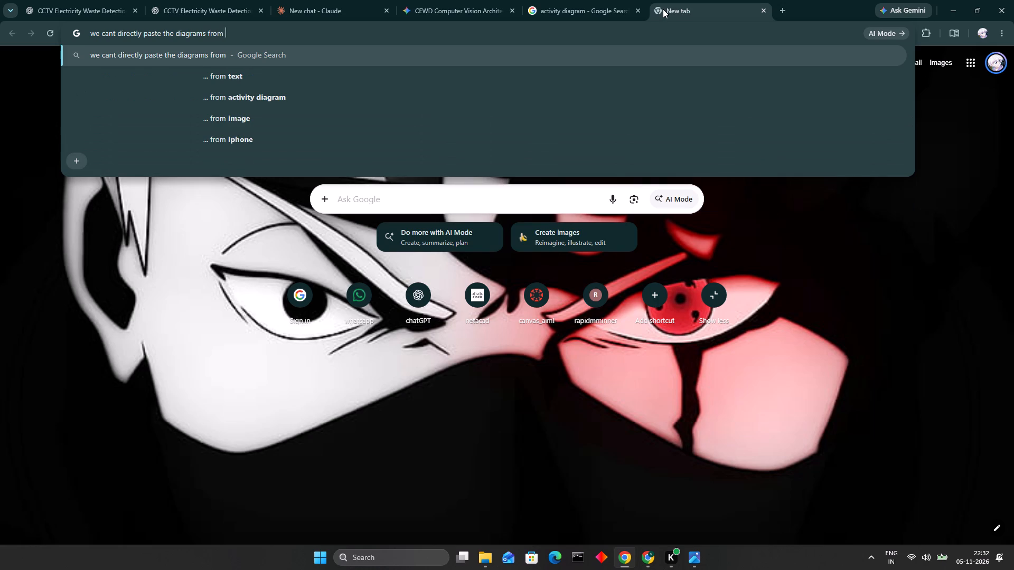
{"action": "type", "text": "draw"}
{"action": "key", "text": "period"}
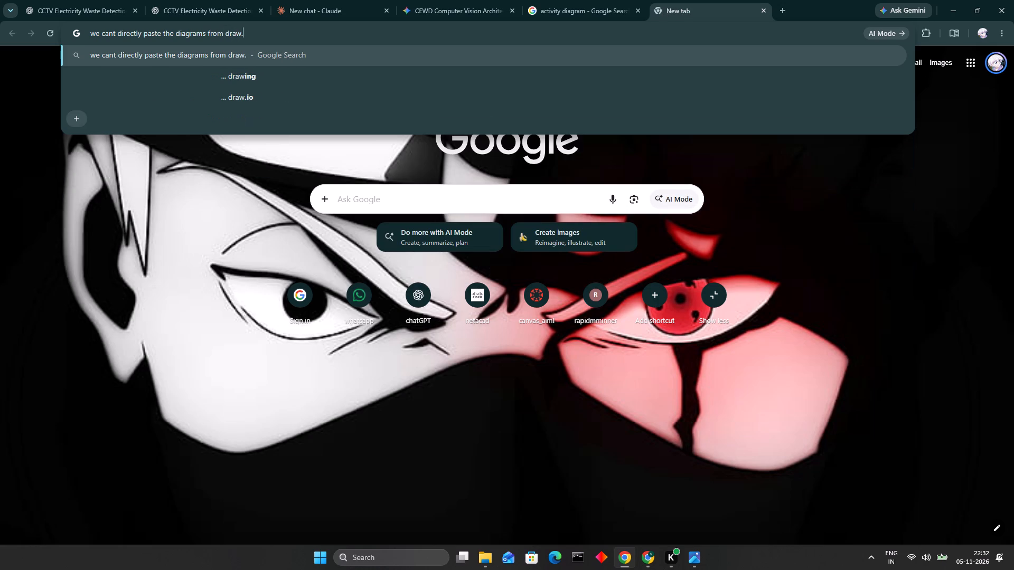
{"action": "type", "text": "io"}
{"action": "key", "text": "space"}
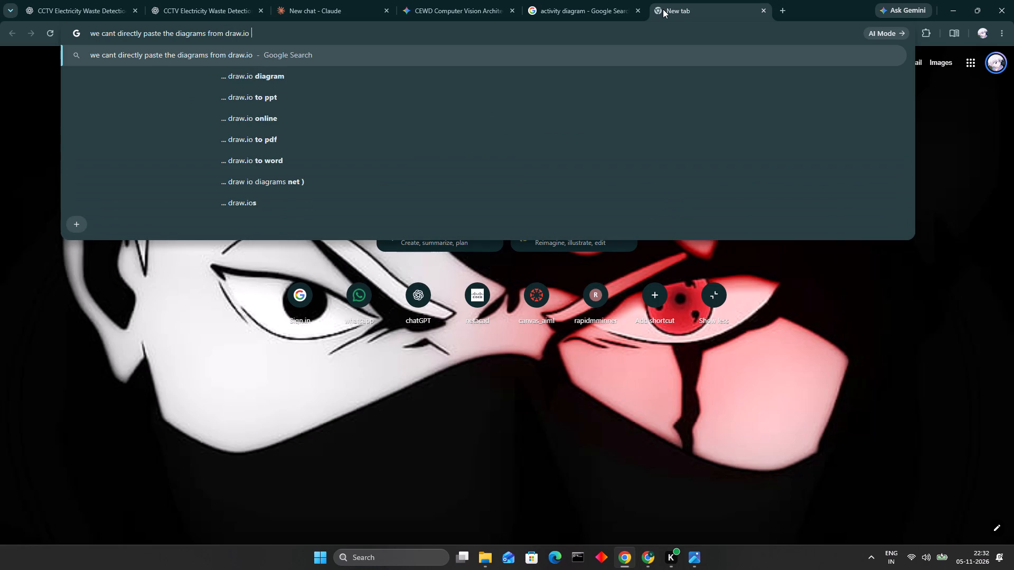
{"action": "type", "text": "into"}
{"action": "key", "text": "space"}
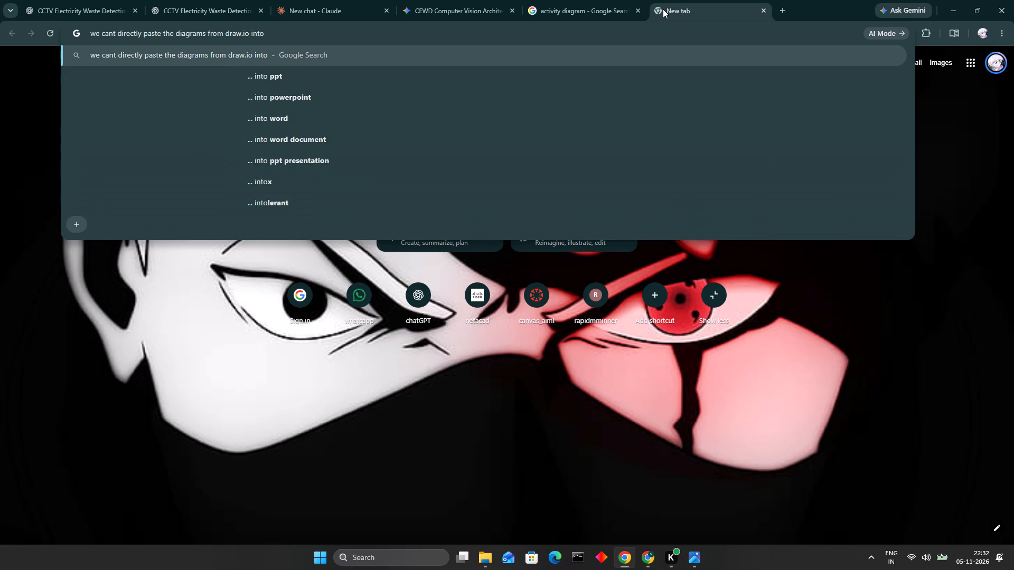
{"action": "type", "text": "doc"}
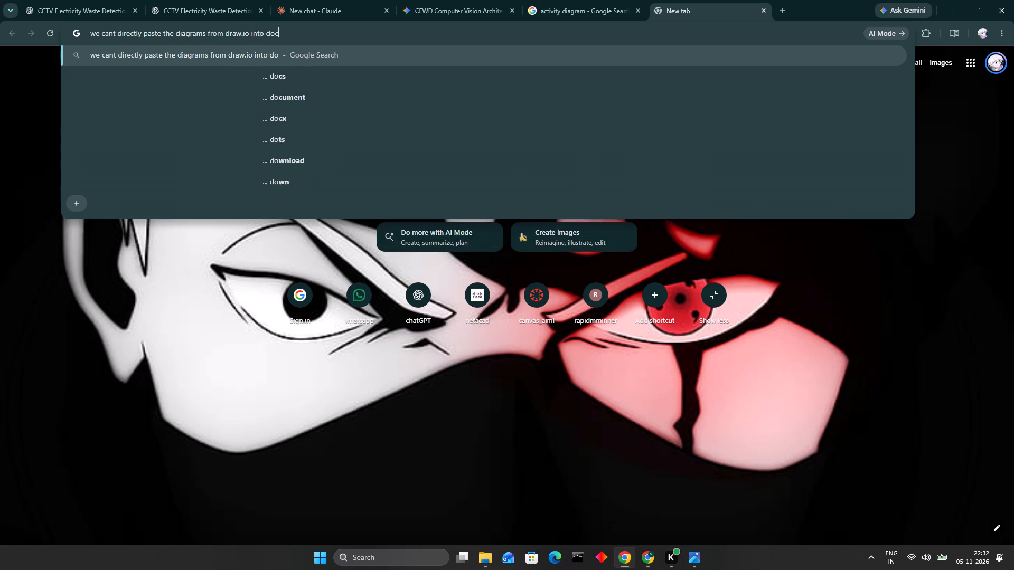
{"action": "key", "text": "space"}
{"action": "type", "text": "righr"}
{"action": "key", "text": "BackSpace"}
{"action": "key", "text": "t"}
{"action": "key", "text": "Return"}
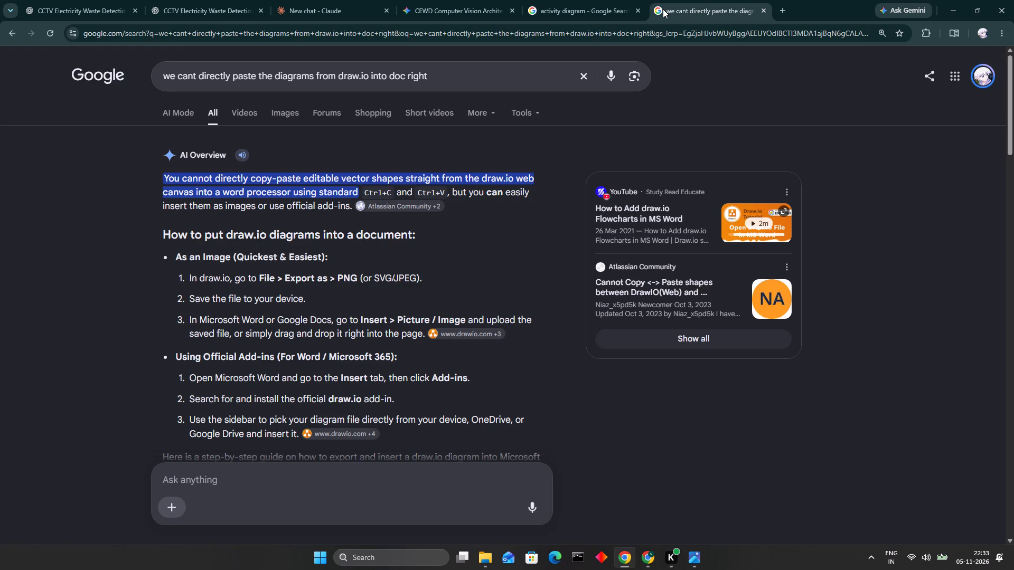
{"action": "scroll", "coordinate": [663, 9], "scroll_direction": "down", "scroll_amount": 3}
{"action": "scroll", "coordinate": [533, 229], "scroll_direction": "down", "scroll_amount": 2}
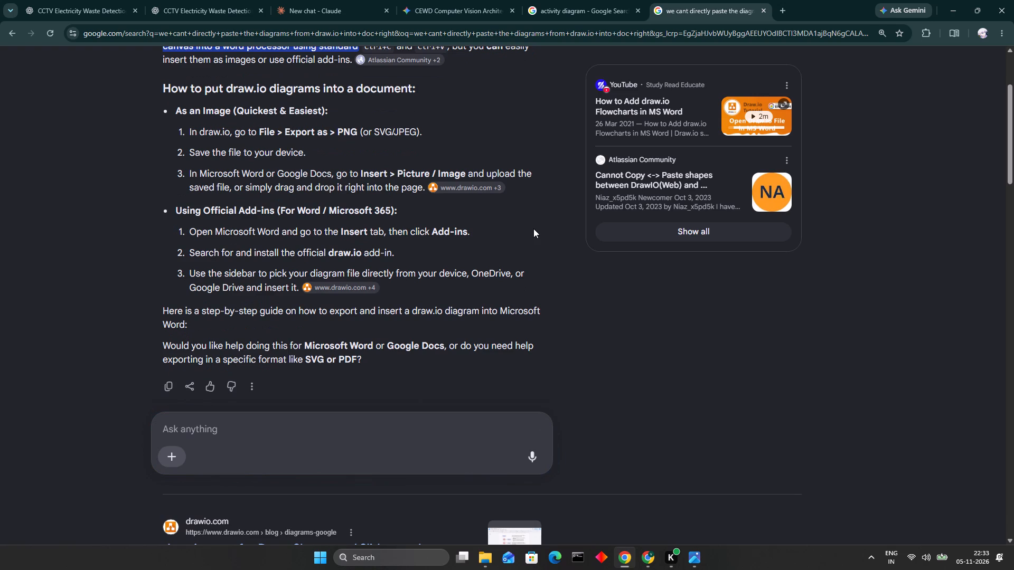
Ask Google's AI the follow-up "if i insert it using add ins can i edit it like in draw.io or it will be a png".
{"action": "left_click", "coordinate": [267, 439]}
{"action": "type", "text": "if i insert iy"}
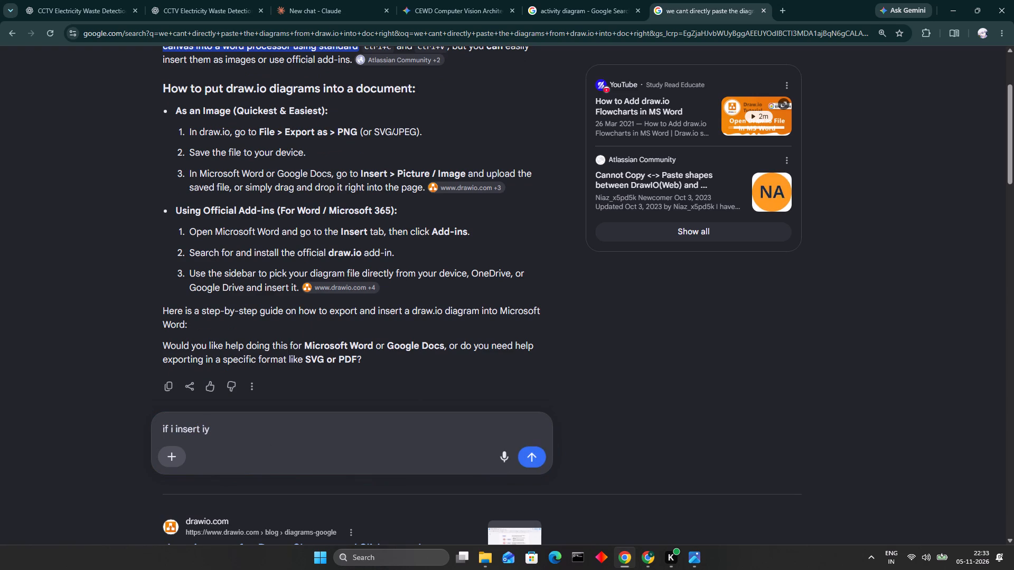
{"action": "key", "text": "BackSpace"}
{"action": "type", "text": "t"}
{"action": "key", "text": "space"}
{"action": "type", "text": "using add ins"}
{"action": "key", "text": "space"}
{"action": "key", "text": "BackSpace"}
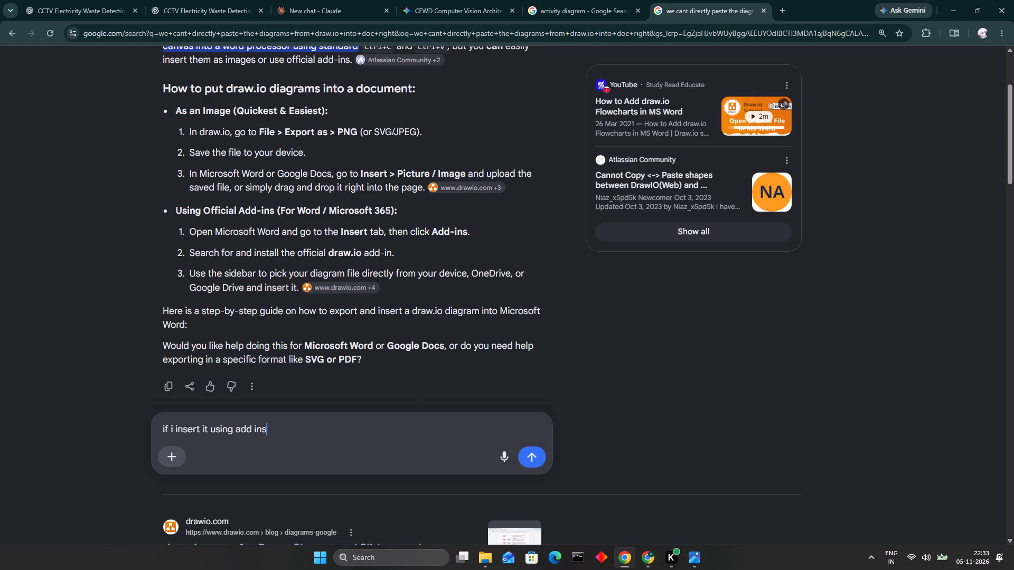
{"action": "key", "text": "space"}
{"action": "type", "text": "can i edit"}
{"action": "key", "text": "space"}
{"action": "type", "text": "it liek"}
{"action": "key", "text": "space"}
{"action": "key", "text": "BackSpace"}
{"action": "key", "text": "BackSpace"}
{"action": "key", "text": "BackSpace"}
{"action": "type", "text": "ke in draw"}
{"action": "key", "text": "space"}
{"action": "key", "text": "BackSpace"}
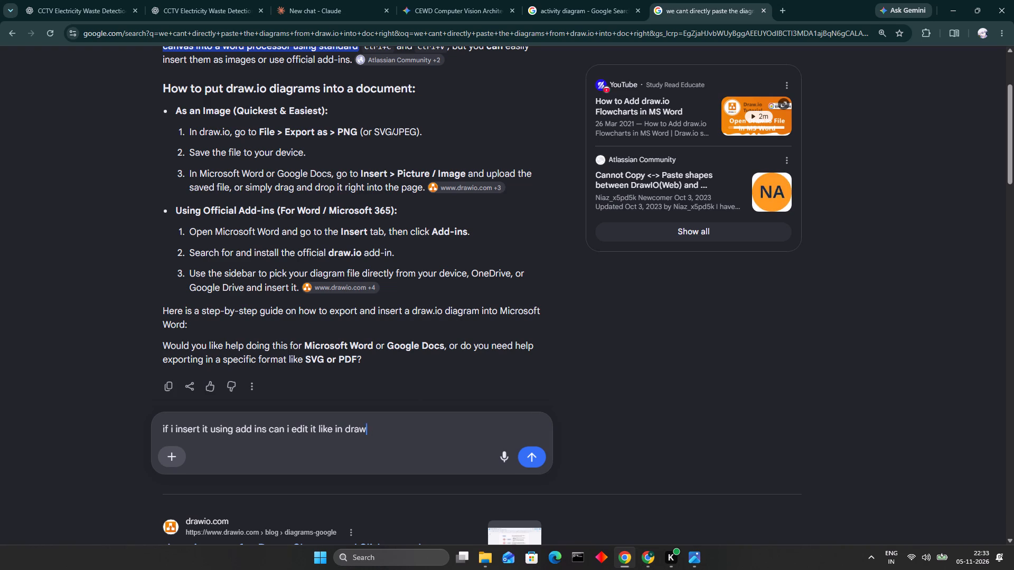
{"action": "type", "text": ".io"}
{"action": "key", "text": "space"}
{"action": "type", "text": "or it will"}
{"action": "key", "text": "space"}
{"action": "type", "text": "be a"}
{"action": "key", "text": "space"}
{"action": "type", "text": "png"}
{"action": "key", "text": "Return"}
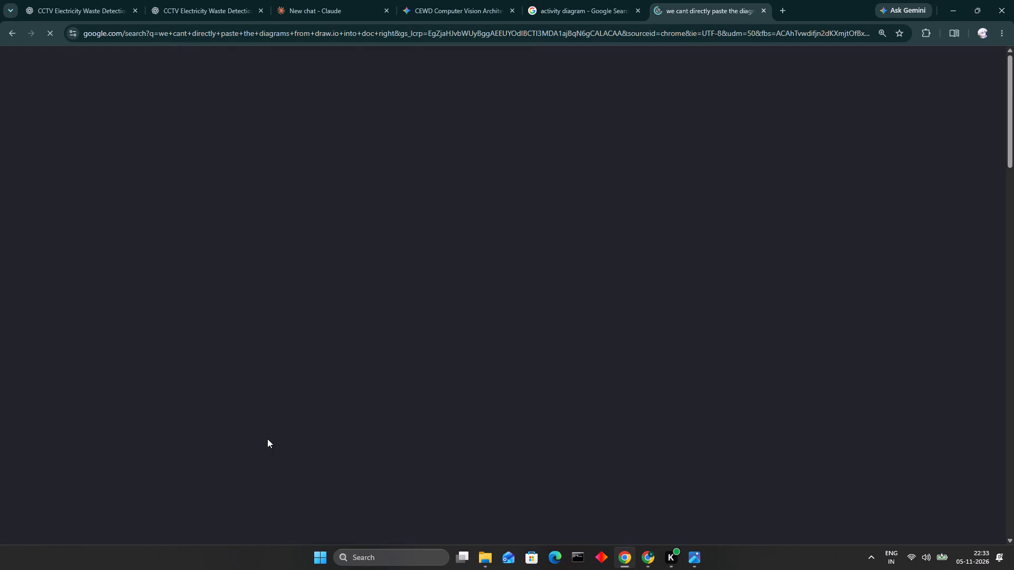
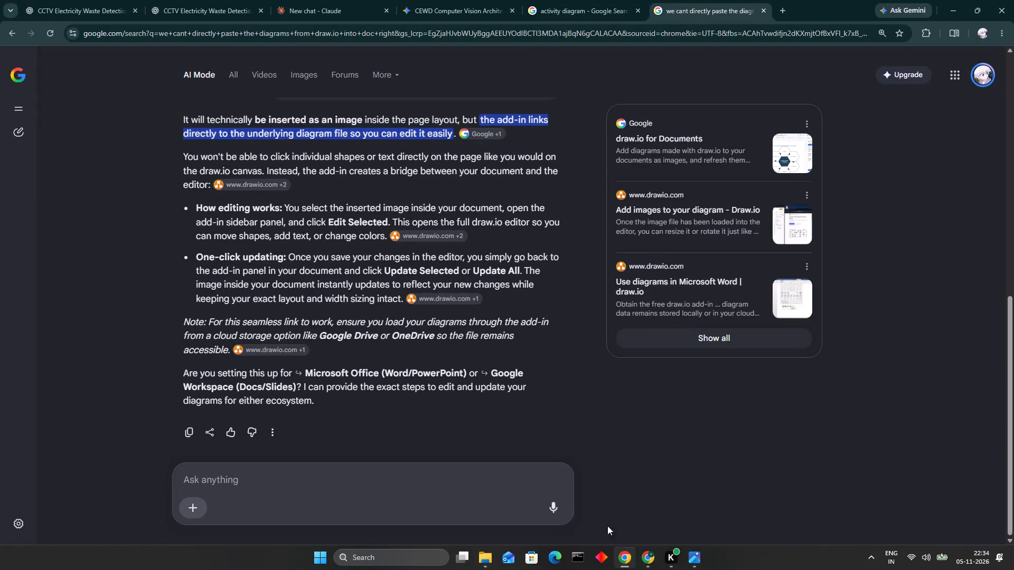
{"action": "left_click", "coordinate": [647, 554]}
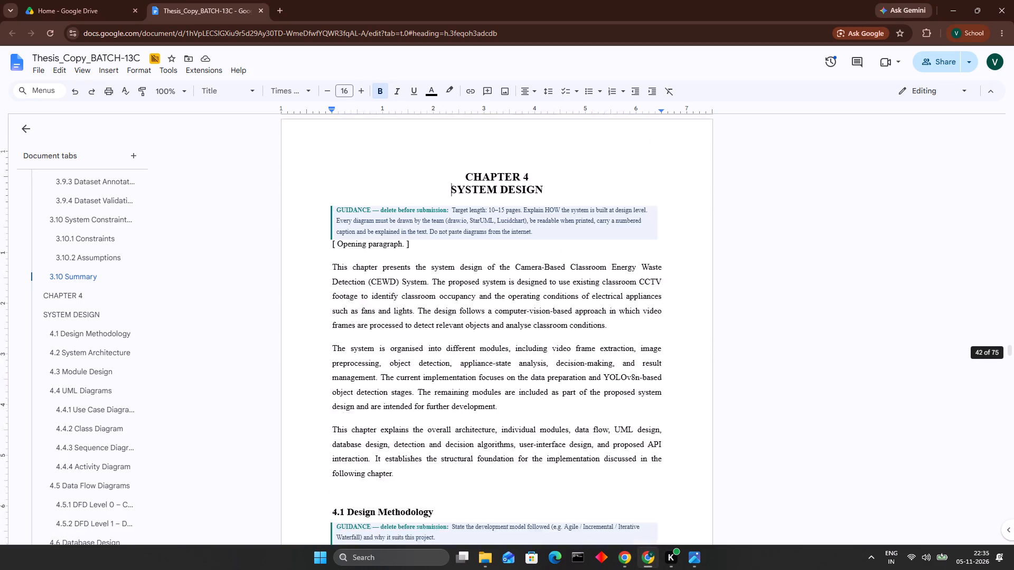
{"action": "scroll", "coordinate": [540, 376], "scroll_direction": "down", "scroll_amount": 2}
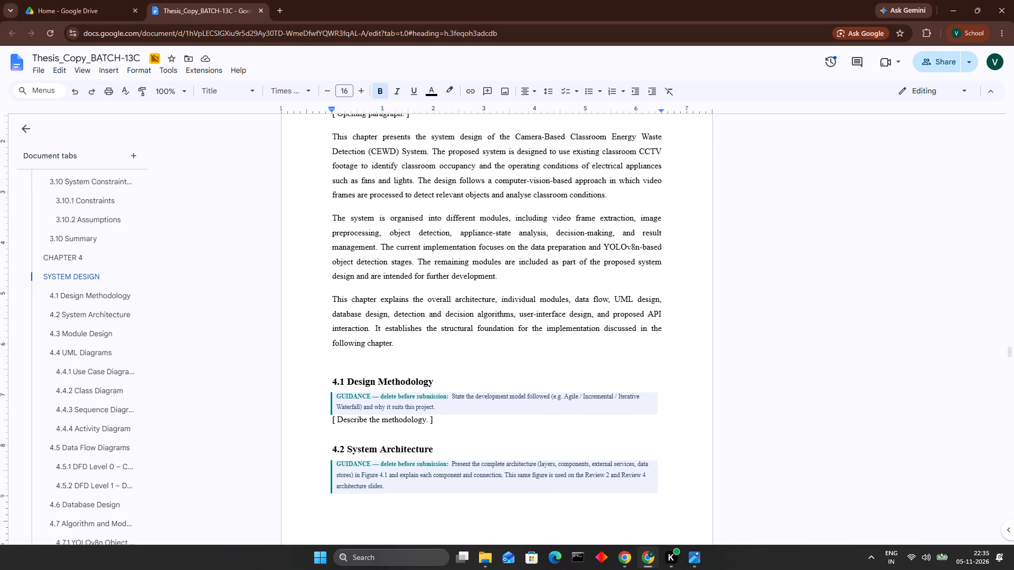
{"action": "left_click_drag", "start_coordinate": [440, 423], "coordinate": [345, 429]}
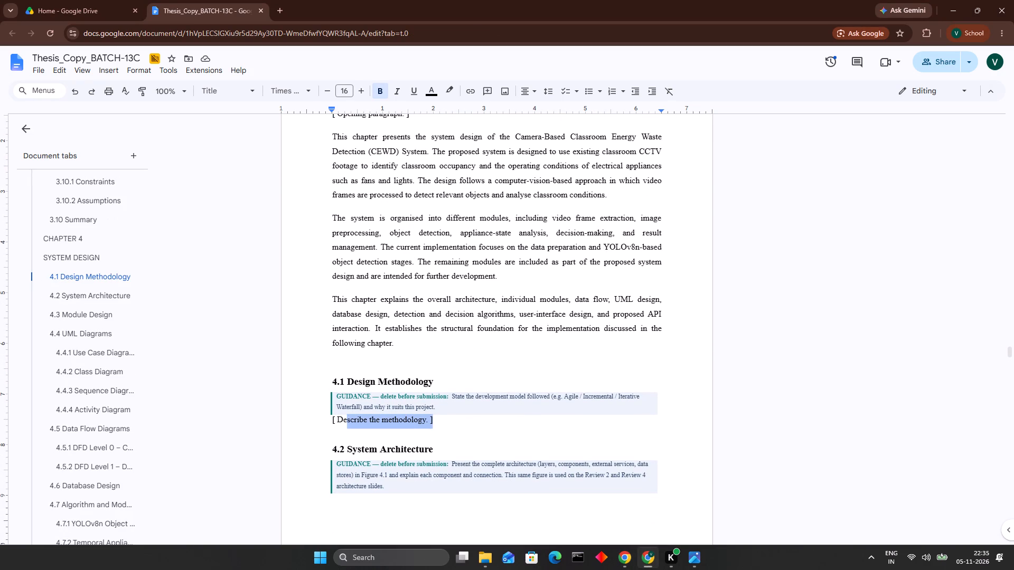
{"action": "left_click_drag", "start_coordinate": [345, 429], "coordinate": [331, 423]}
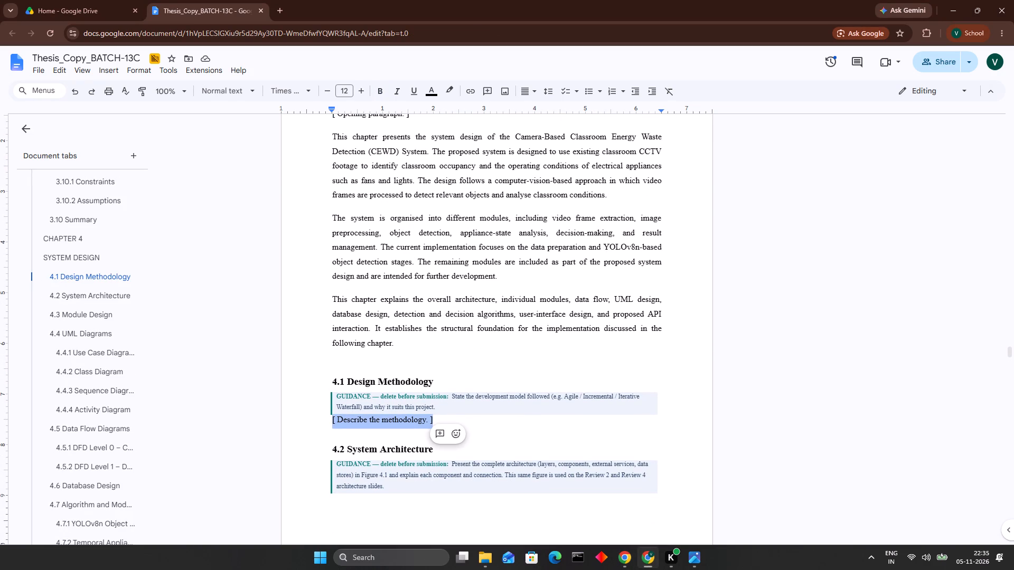
{"action": "key", "text": "ctrl+v"}
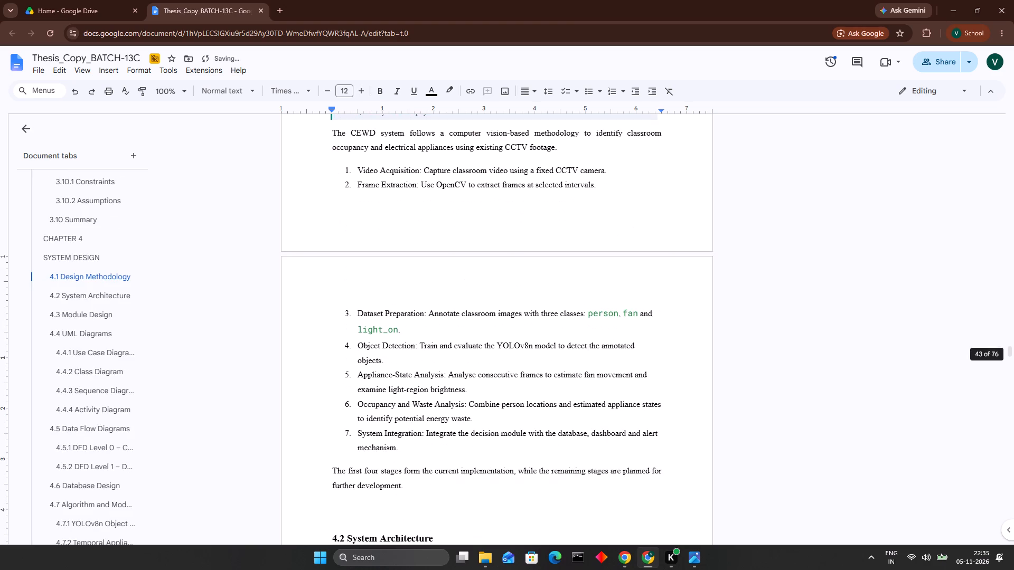
Delete the empty lines between the end of the pasted methodology text and the 4.2 System Architecture heading.
{"action": "scroll", "coordinate": [402, 367], "scroll_direction": "up", "scroll_amount": 2}
{"action": "scroll", "coordinate": [443, 404], "scroll_direction": "down", "scroll_amount": 1}
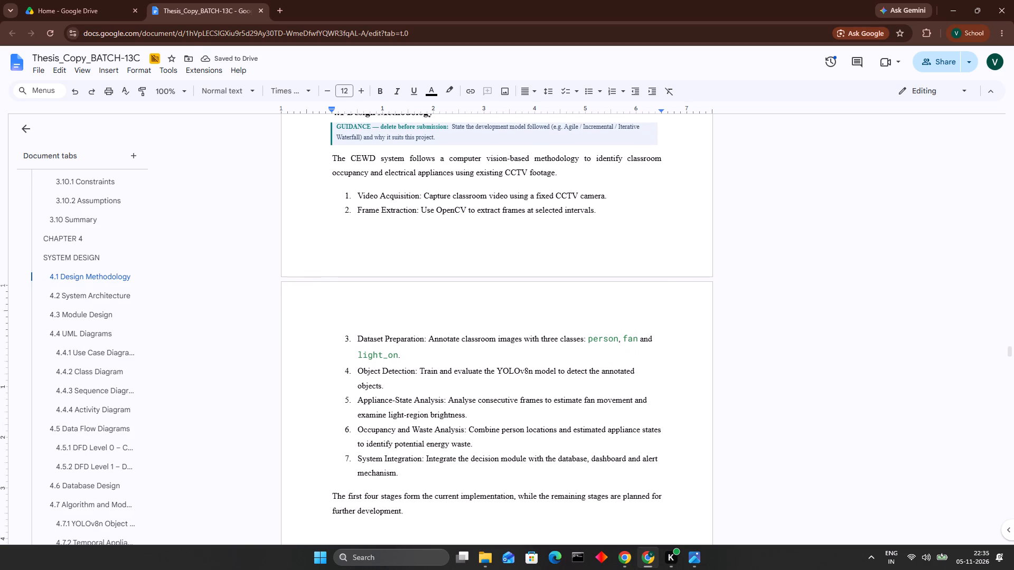
{"action": "scroll", "coordinate": [443, 404], "scroll_direction": "down", "scroll_amount": 1}
{"action": "scroll", "coordinate": [408, 490], "scroll_direction": "down", "scroll_amount": 1}
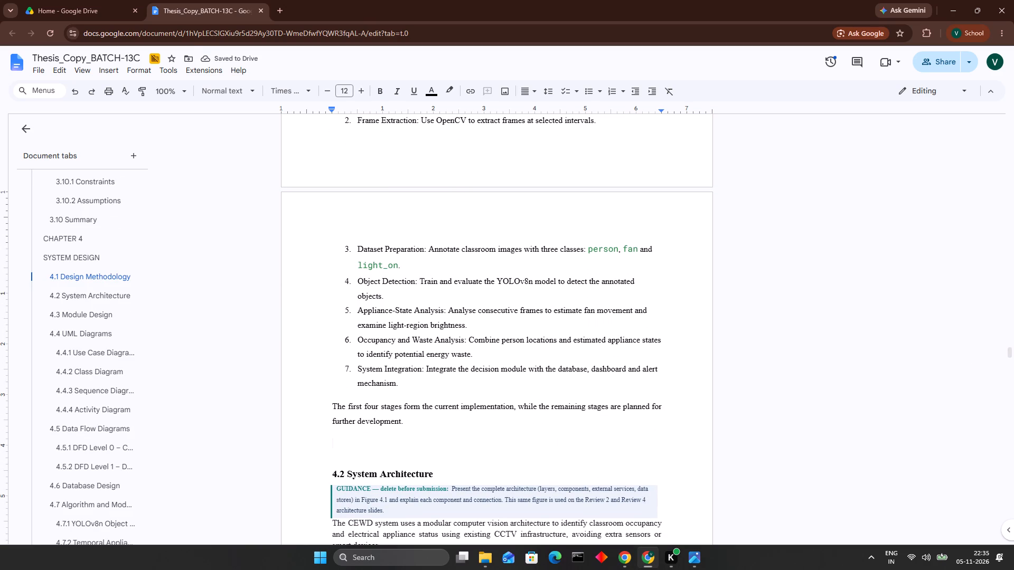
{"action": "key", "text": "BackSpace"}
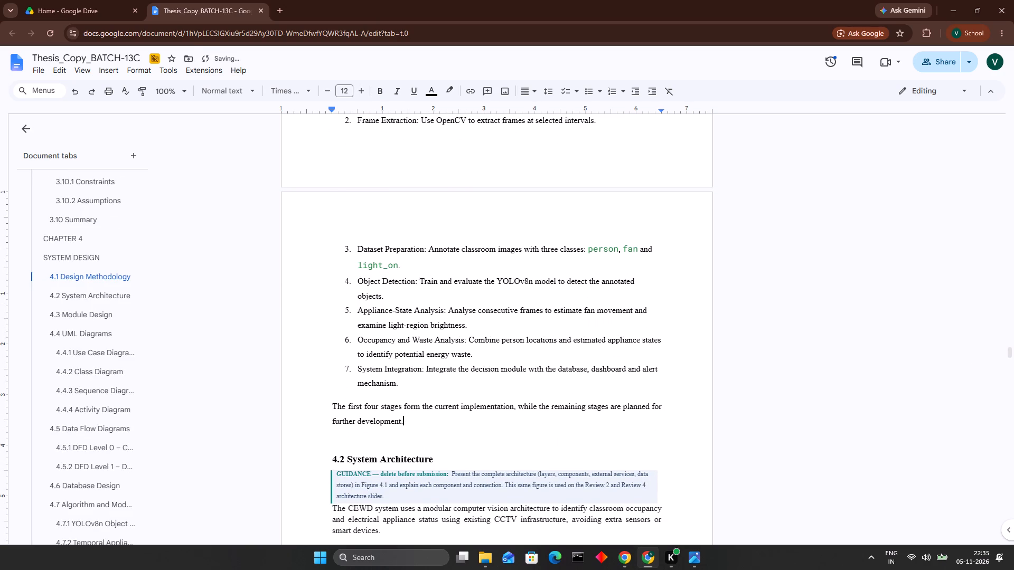
{"action": "left_click", "coordinate": [355, 448]}
{"action": "key", "text": "BackSpace"}
Set the font of the entire pasted 4.1 Design Methodology text to Times New Roman.
{"action": "left_click_drag", "start_coordinate": [410, 416], "coordinate": [343, 110]}
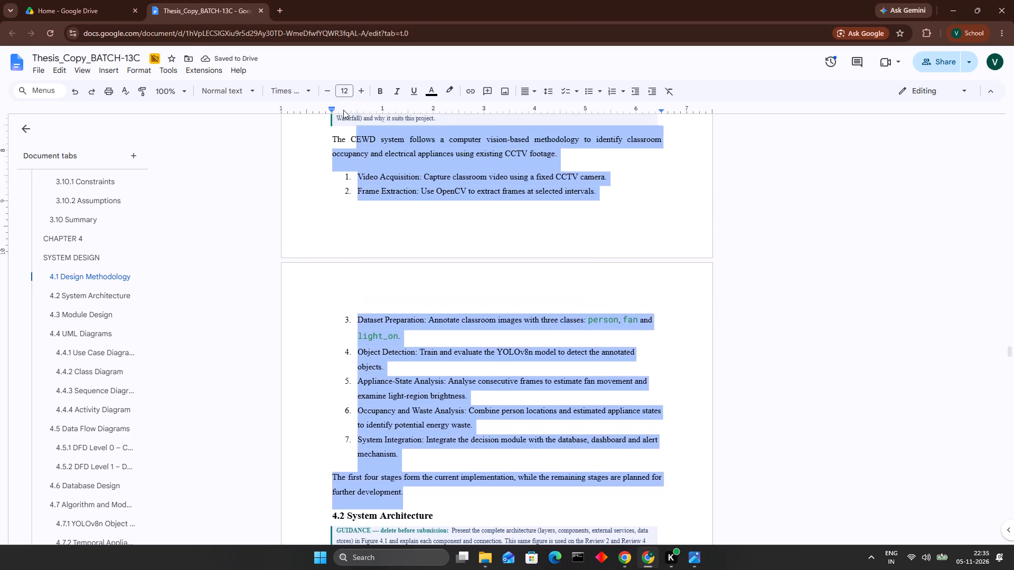
{"action": "left_click_drag", "start_coordinate": [343, 110], "coordinate": [334, 314]}
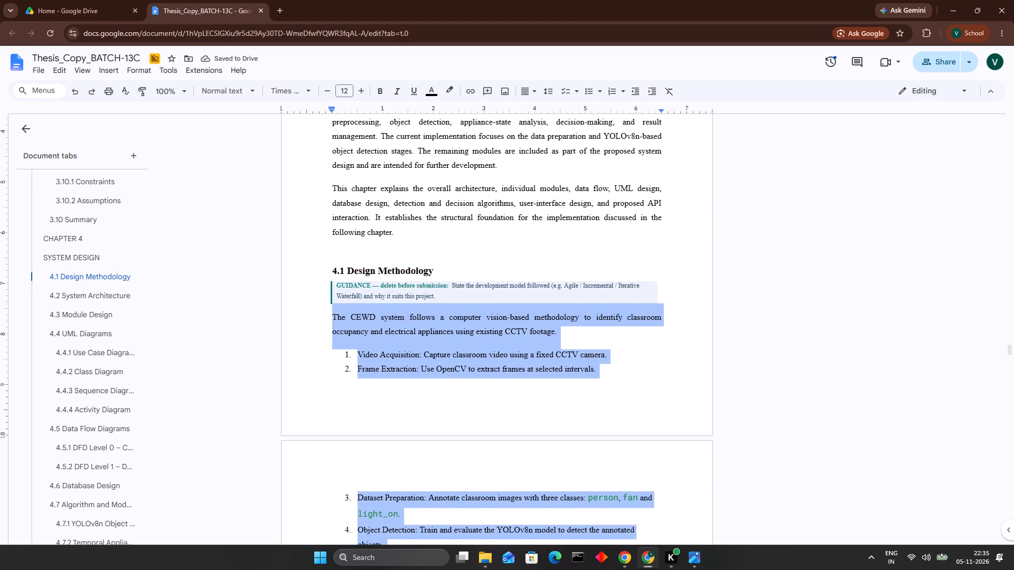
{"action": "left_click_drag", "start_coordinate": [334, 314], "coordinate": [327, 318]}
{"action": "left_click", "coordinate": [308, 88]}
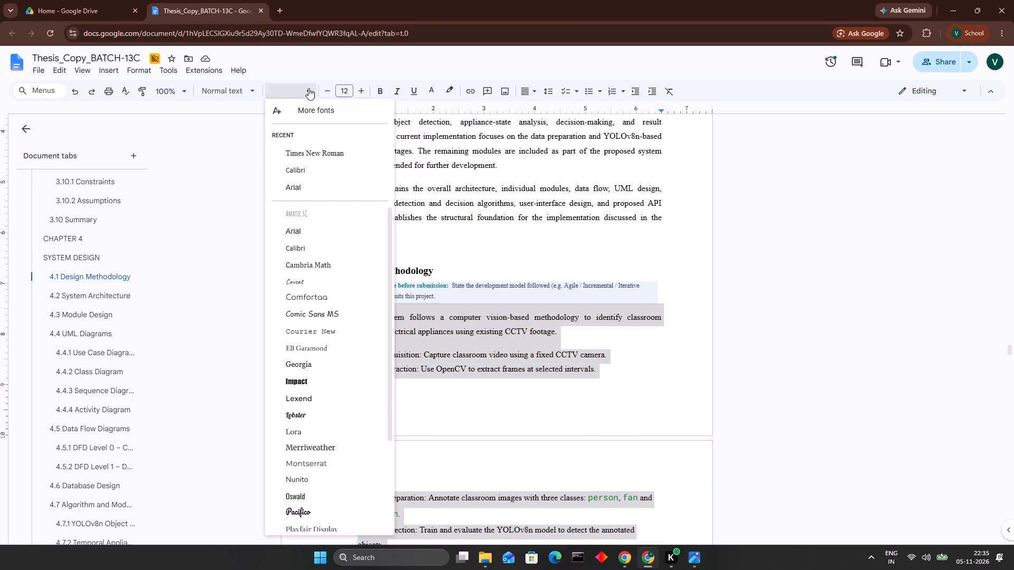
{"action": "left_click", "coordinate": [298, 148]}
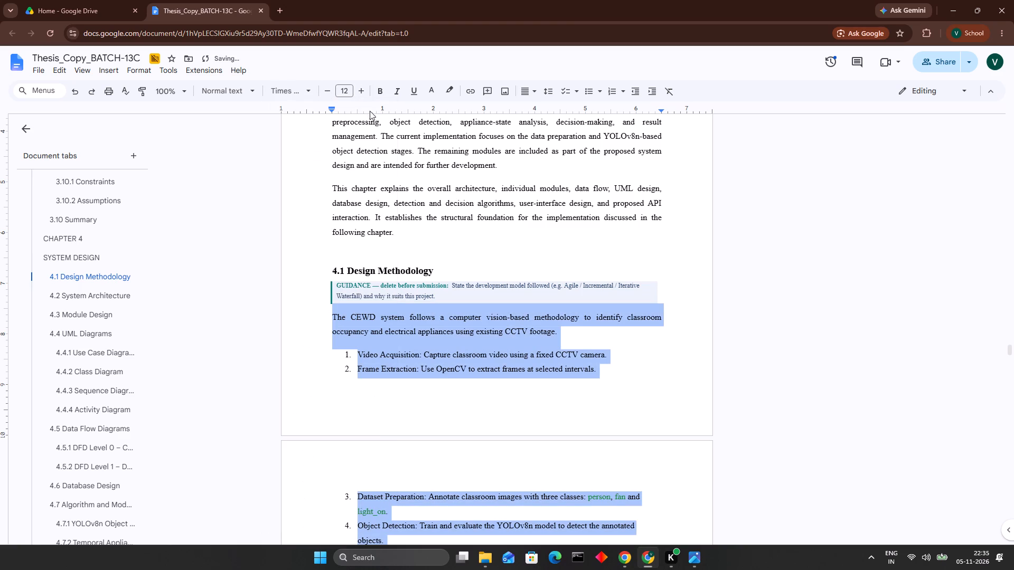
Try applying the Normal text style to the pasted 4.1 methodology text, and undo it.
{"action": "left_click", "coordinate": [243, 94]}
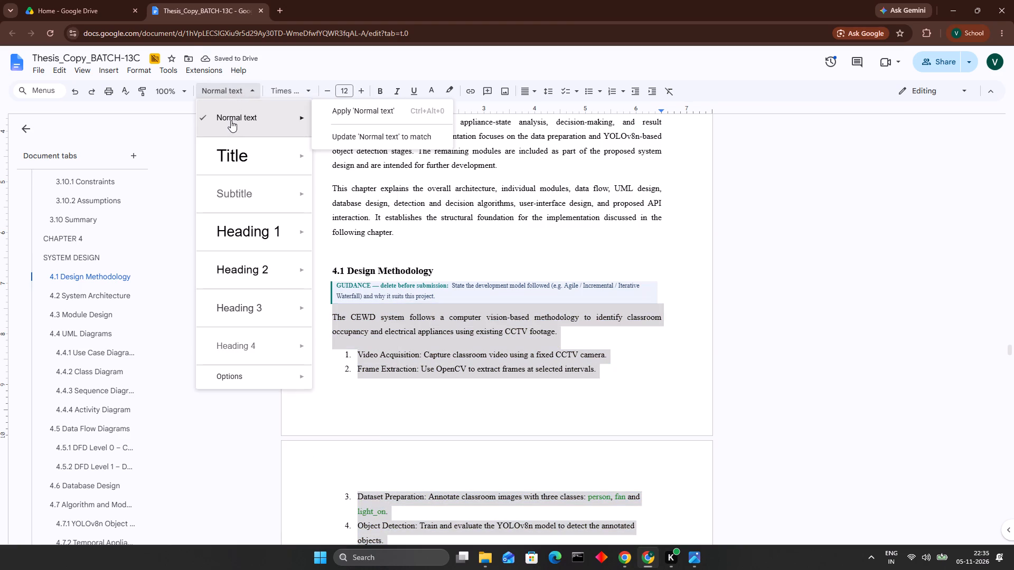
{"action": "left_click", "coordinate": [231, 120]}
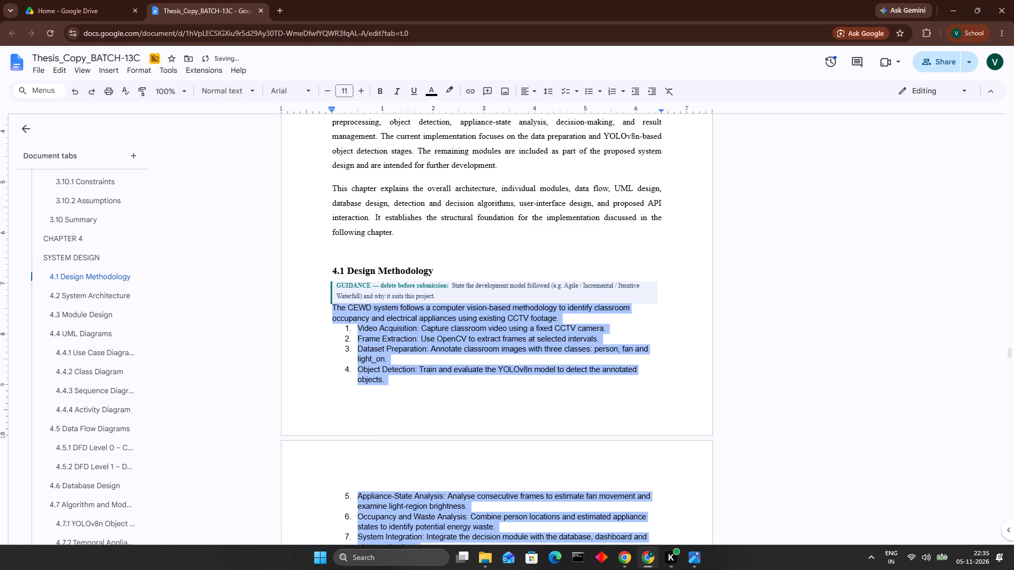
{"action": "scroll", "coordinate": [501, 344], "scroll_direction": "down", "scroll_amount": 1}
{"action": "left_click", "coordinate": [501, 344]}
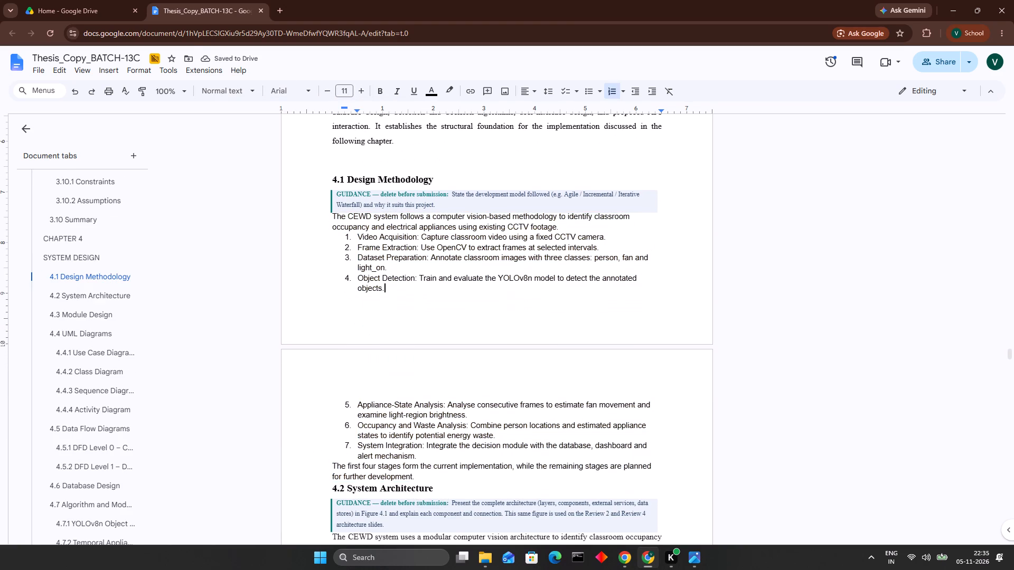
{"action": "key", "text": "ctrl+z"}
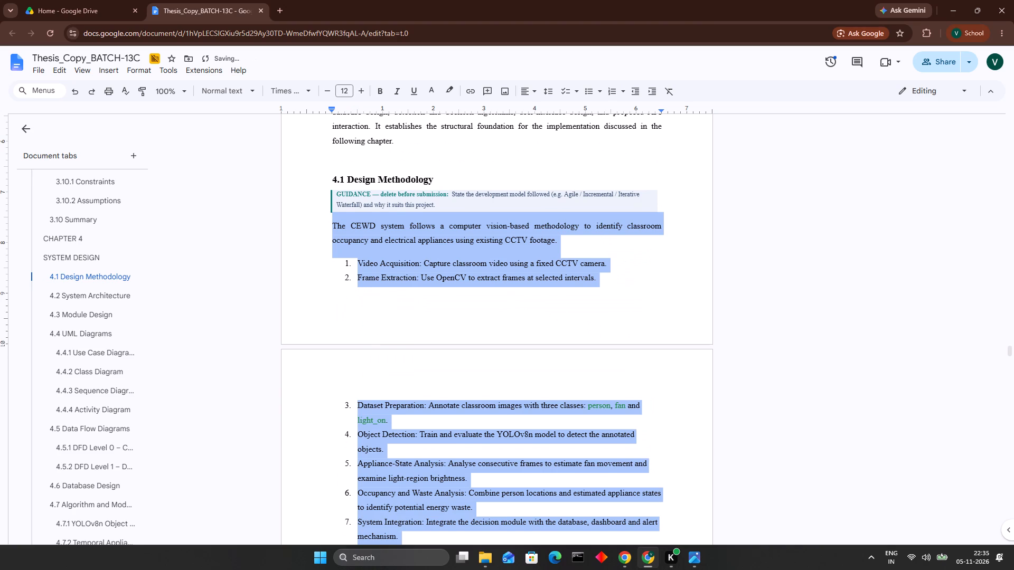
Copy the formatting of the chapter introduction's last paragraph onto all of the 4.1 methodology text with Paint format.
{"action": "scroll", "coordinate": [543, 313], "scroll_direction": "up", "scroll_amount": 1}
{"action": "left_click", "coordinate": [478, 232]}
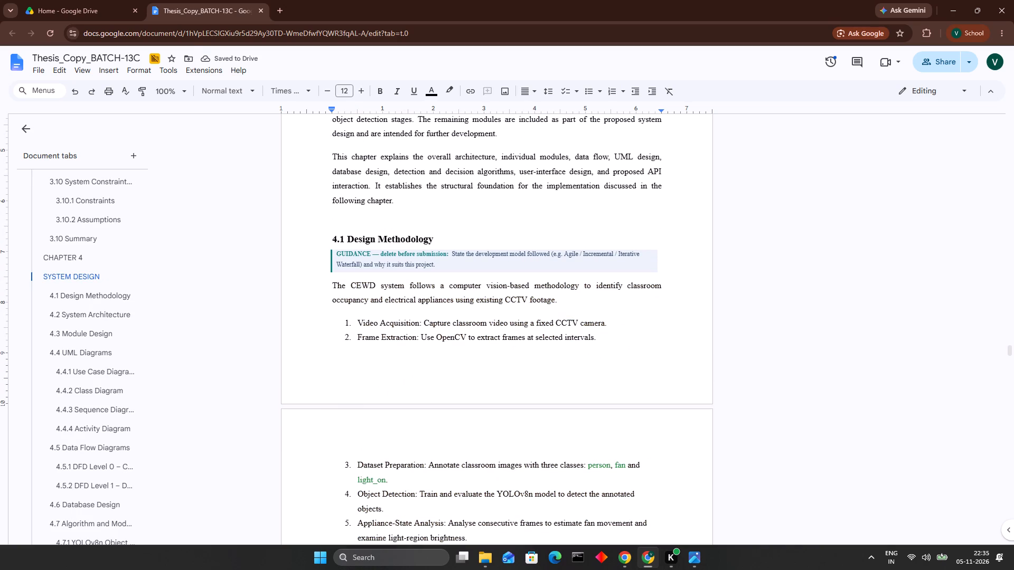
{"action": "left_click_drag", "start_coordinate": [403, 195], "coordinate": [353, 203]}
{"action": "left_click", "coordinate": [397, 204]}
{"action": "left_click_drag", "start_coordinate": [397, 204], "coordinate": [349, 204]}
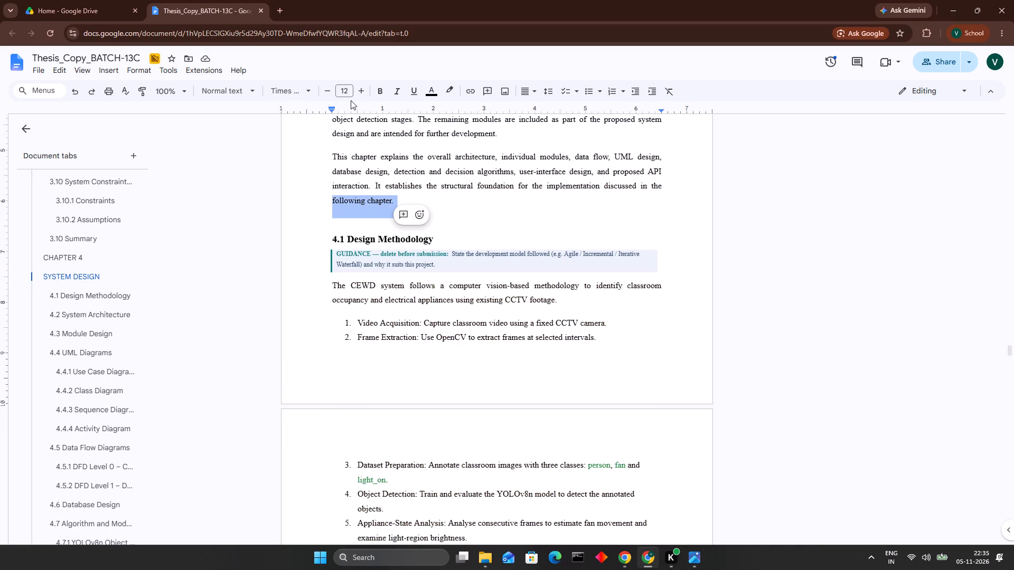
{"action": "left_click", "coordinate": [145, 91]}
{"action": "scroll", "coordinate": [306, 260], "scroll_direction": "down", "scroll_amount": 4}
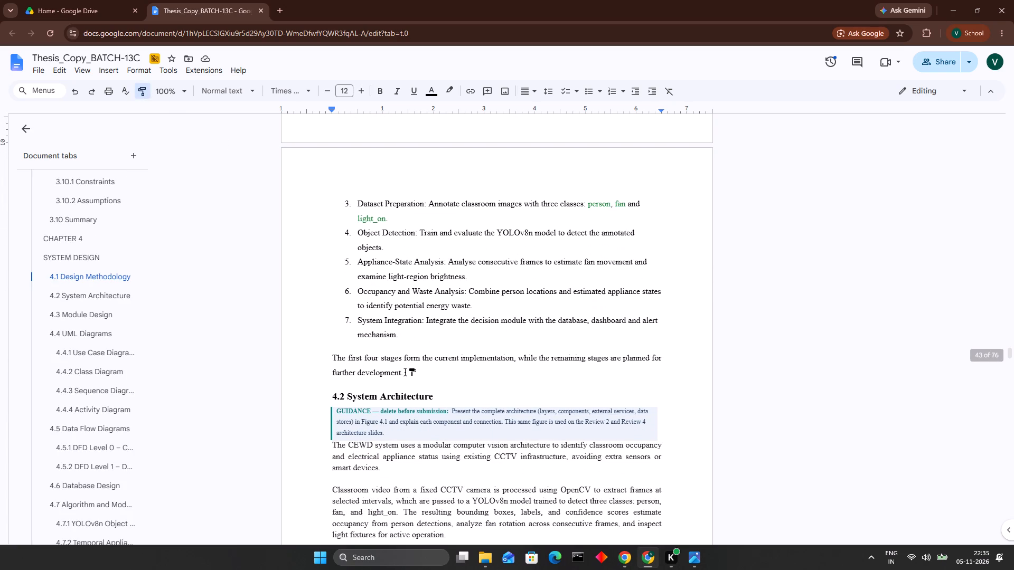
{"action": "left_click_drag", "start_coordinate": [402, 372], "coordinate": [351, 143]}
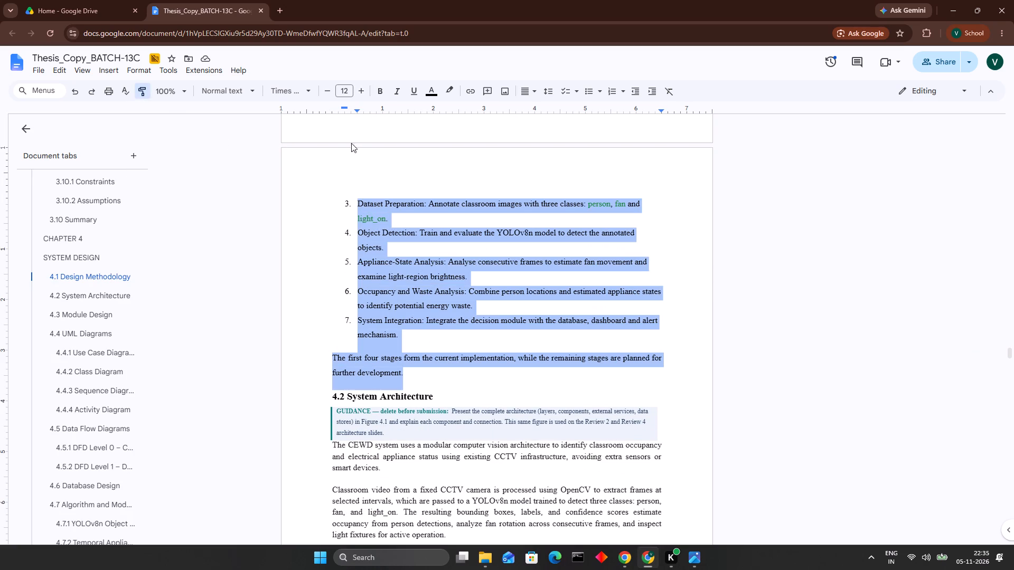
{"action": "left_click_drag", "start_coordinate": [351, 143], "coordinate": [350, 181]}
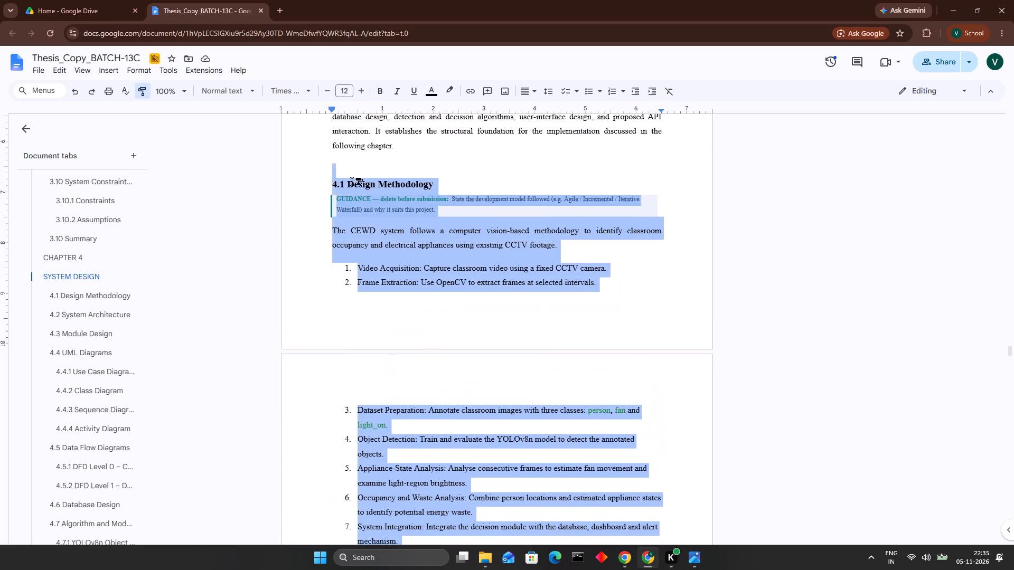
{"action": "left_click_drag", "start_coordinate": [350, 181], "coordinate": [325, 241]}
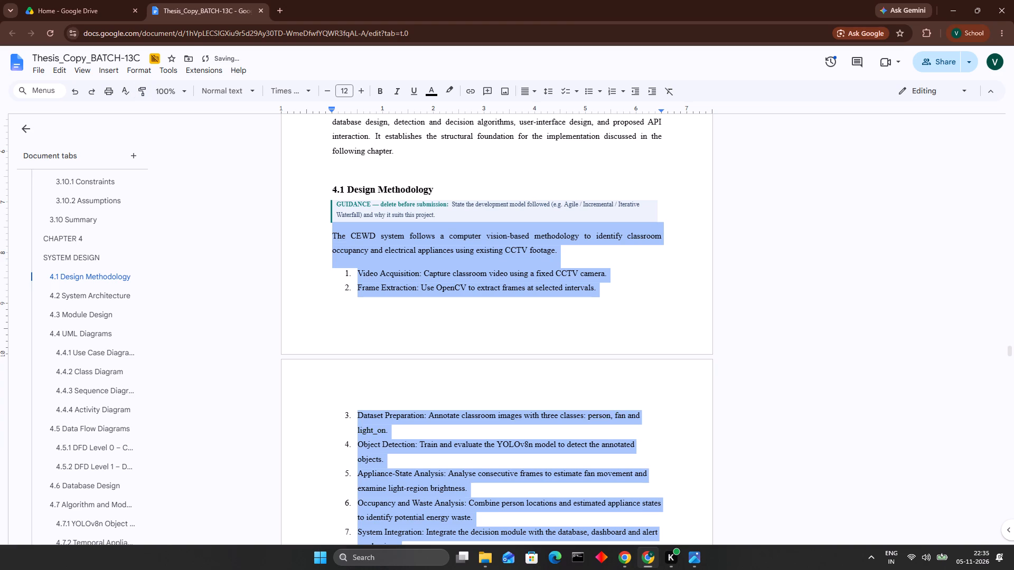
{"action": "left_click", "coordinate": [535, 260]}
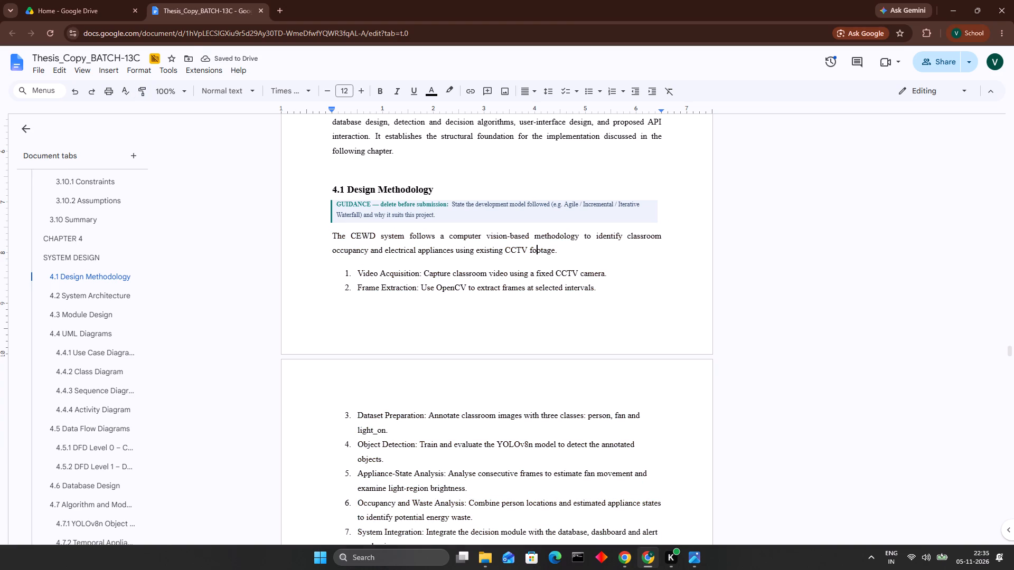
Copy the three opening paragraphs of the Chapter 4 System Design introduction, above the 4.1 Design Methodology heading.
{"action": "left_click", "coordinate": [571, 267]}
{"action": "scroll", "coordinate": [578, 292], "scroll_direction": "down", "scroll_amount": 1}
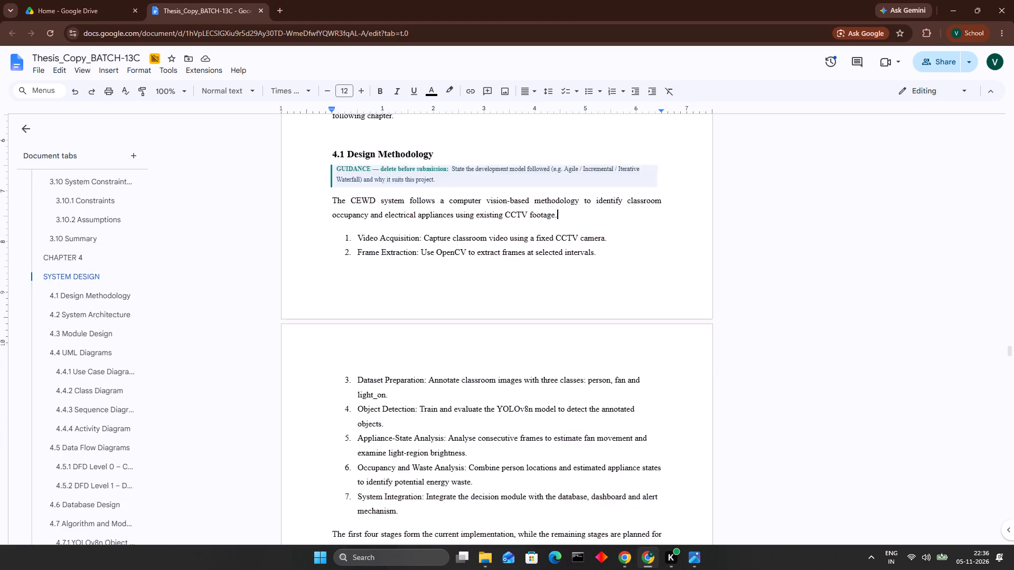
{"action": "scroll", "coordinate": [578, 292], "scroll_direction": "down", "scroll_amount": 1}
{"action": "scroll", "coordinate": [578, 292], "scroll_direction": "up", "scroll_amount": 1}
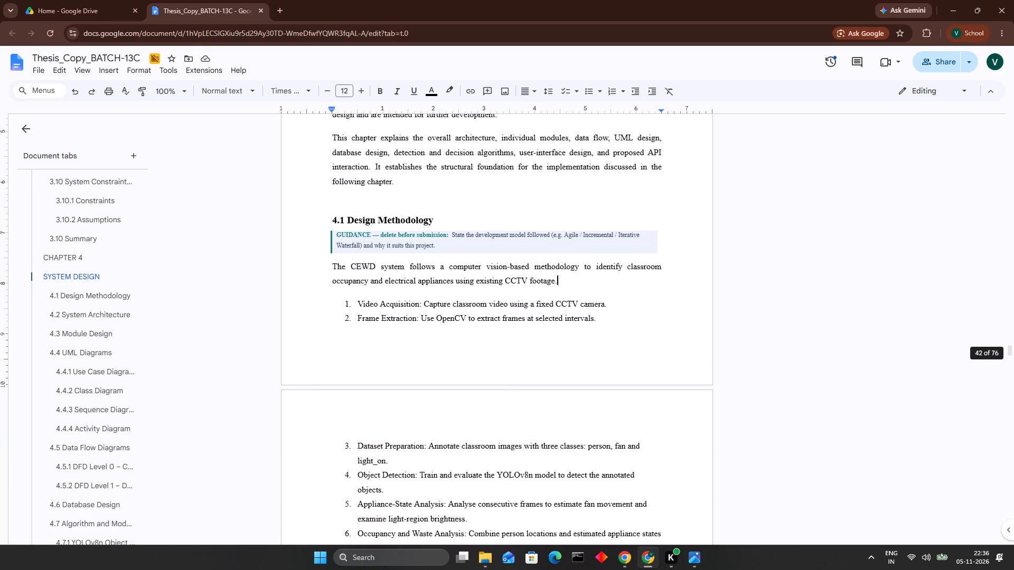
{"action": "scroll", "coordinate": [606, 256], "scroll_direction": "down", "scroll_amount": 2}
{"action": "scroll", "coordinate": [606, 256], "scroll_direction": "up", "scroll_amount": 2}
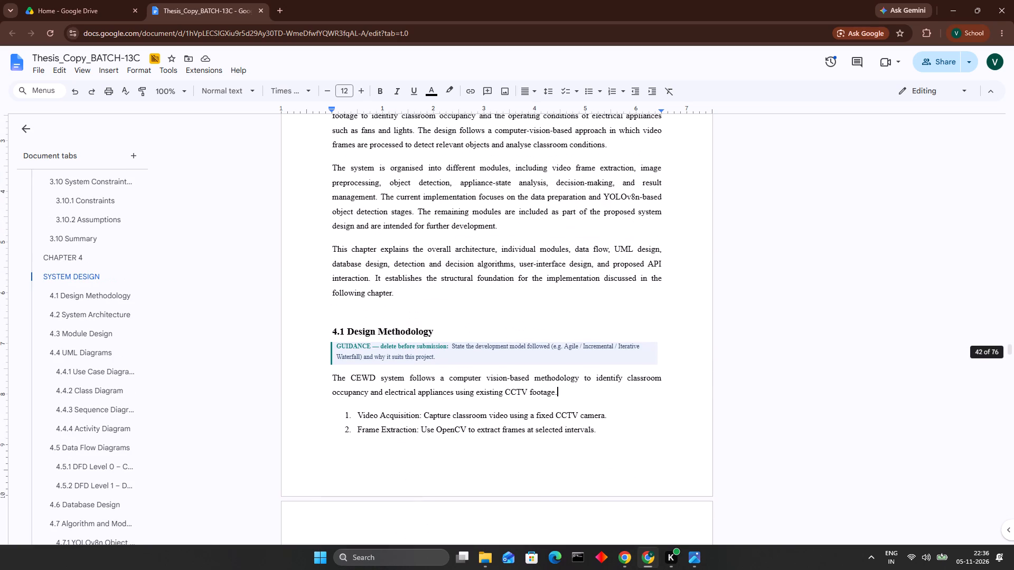
{"action": "left_click_drag", "start_coordinate": [420, 289], "coordinate": [313, 251]}
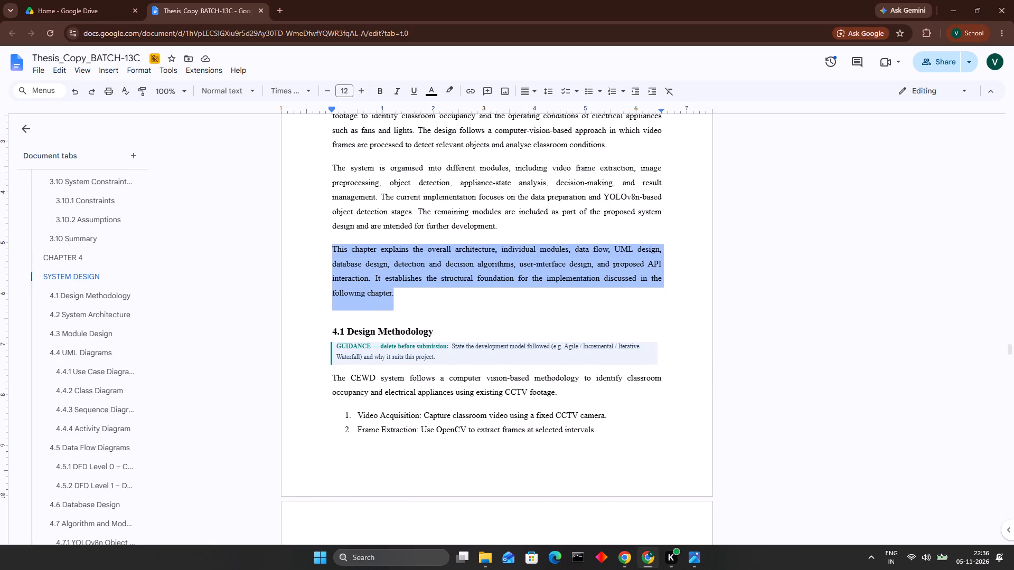
{"action": "left_click_drag", "start_coordinate": [313, 251], "coordinate": [340, 117]}
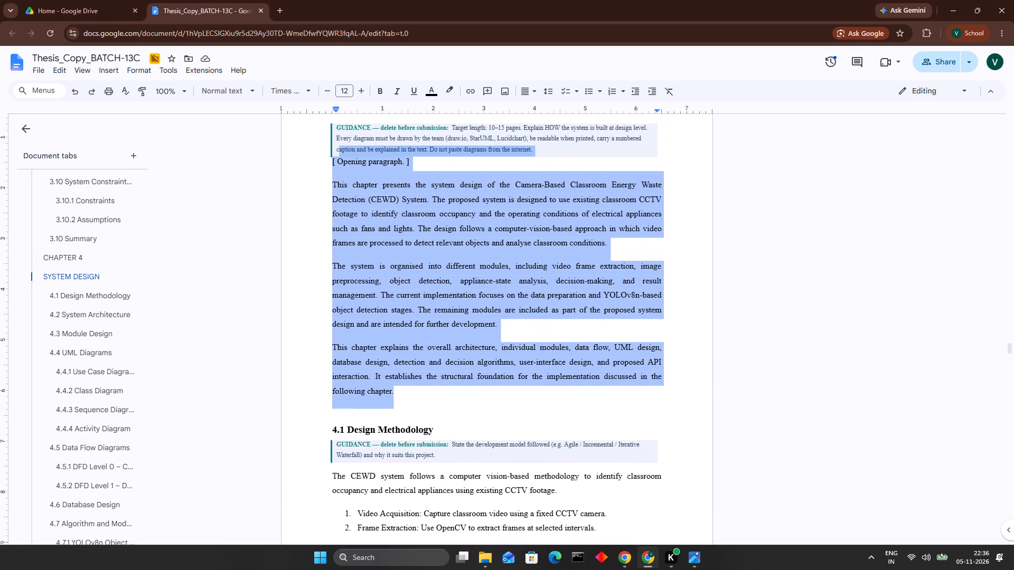
{"action": "left_click_drag", "start_coordinate": [340, 117], "coordinate": [322, 243]}
{"action": "key", "text": "ctrl+c"}
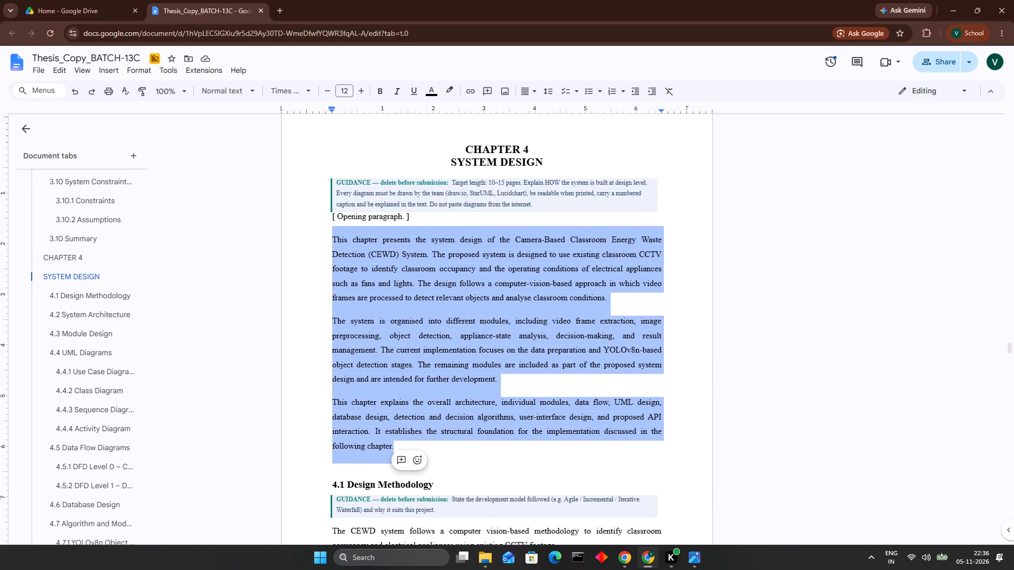
{"action": "left_click", "coordinate": [616, 566]}
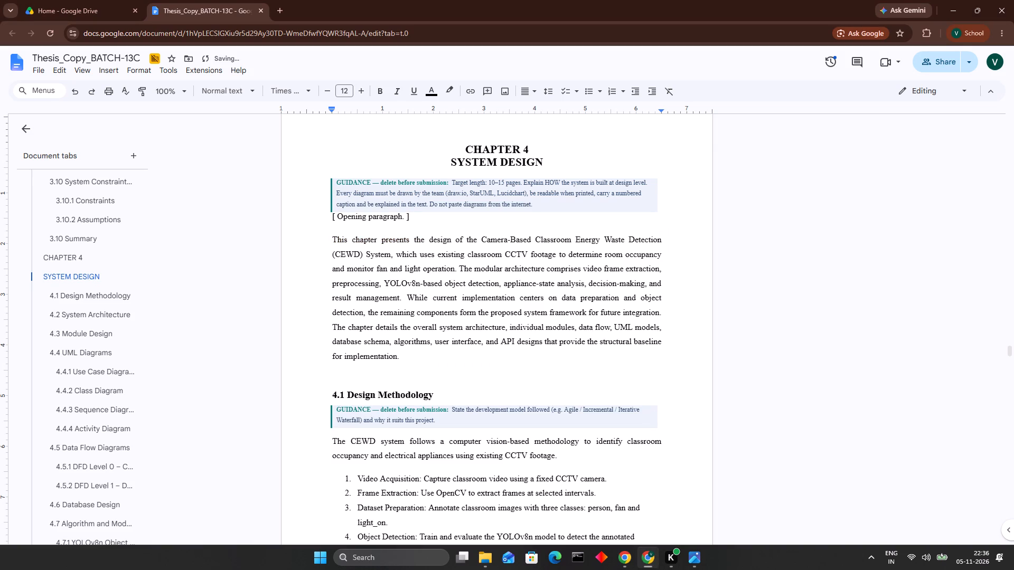
Delete the empty line between the new introduction paragraph and the 4.1 Design Methodology heading.
{"action": "left_click", "coordinate": [341, 381]}
{"action": "key", "text": "BackSpace"}
Delete the guidance note and its empty shaded line beneath the 4.4 UML Diagrams heading.
{"action": "scroll", "coordinate": [341, 381], "scroll_direction": "down", "scroll_amount": 4}
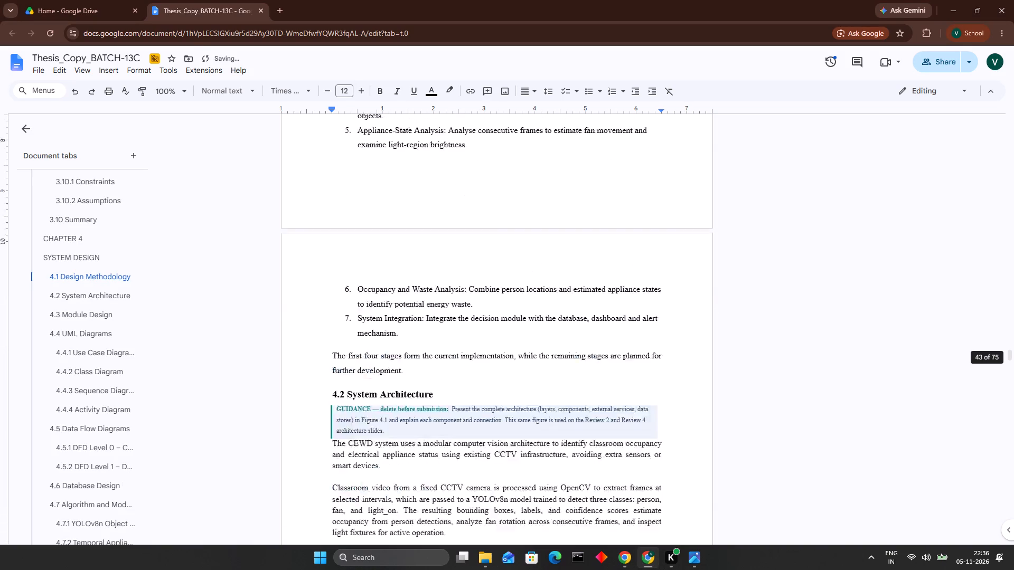
{"action": "scroll", "coordinate": [341, 381], "scroll_direction": "down", "scroll_amount": 5}
{"action": "scroll", "coordinate": [341, 381], "scroll_direction": "up", "scroll_amount": 1}
{"action": "scroll", "coordinate": [341, 381], "scroll_direction": "down", "scroll_amount": 7}
{"action": "scroll", "coordinate": [341, 381], "scroll_direction": "up", "scroll_amount": 1}
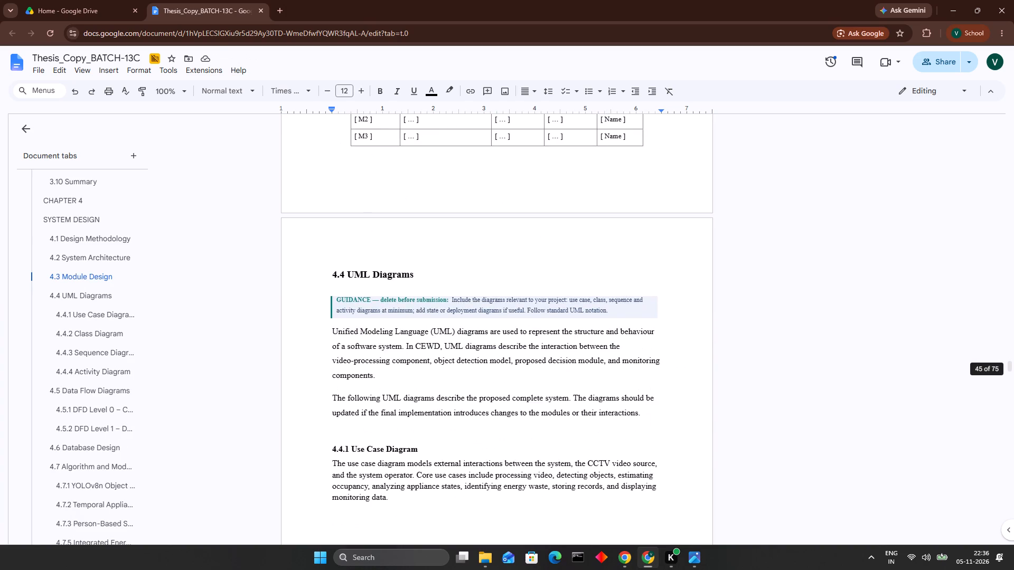
{"action": "scroll", "coordinate": [341, 381], "scroll_direction": "up", "scroll_amount": 1}
{"action": "scroll", "coordinate": [341, 381], "scroll_direction": "down", "scroll_amount": 4}
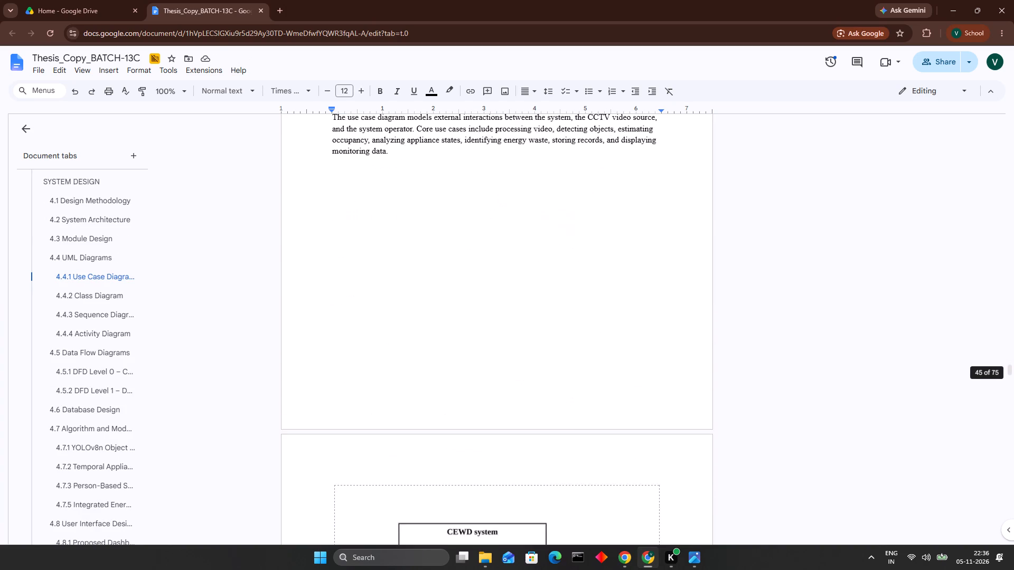
{"action": "scroll", "coordinate": [341, 381], "scroll_direction": "down", "scroll_amount": 2}
{"action": "scroll", "coordinate": [341, 381], "scroll_direction": "up", "scroll_amount": 5}
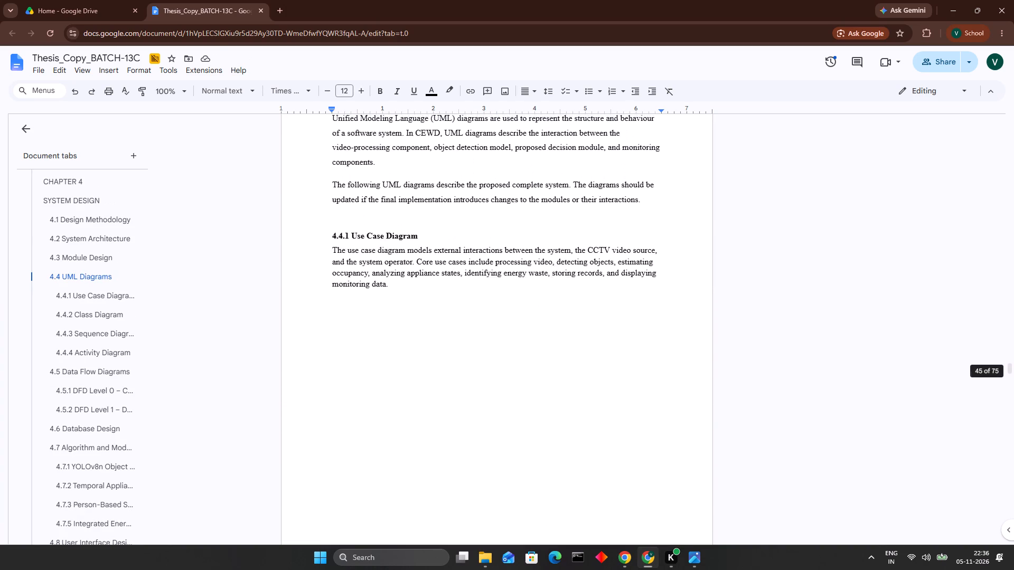
{"action": "scroll", "coordinate": [341, 381], "scroll_direction": "up", "scroll_amount": 4}
{"action": "scroll", "coordinate": [392, 453], "scroll_direction": "down", "scroll_amount": 3}
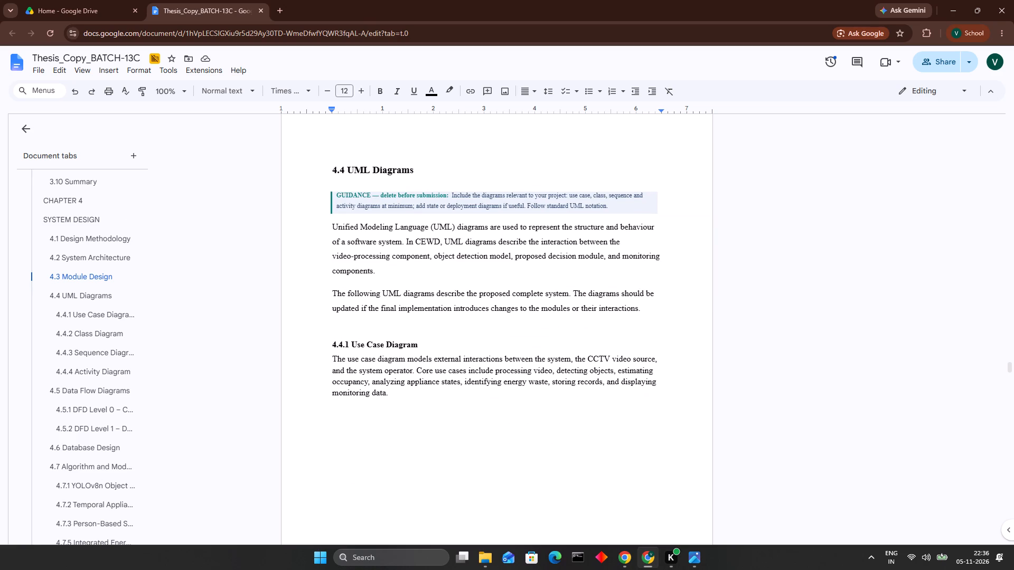
{"action": "left_click_drag", "start_coordinate": [668, 210], "coordinate": [382, 198]}
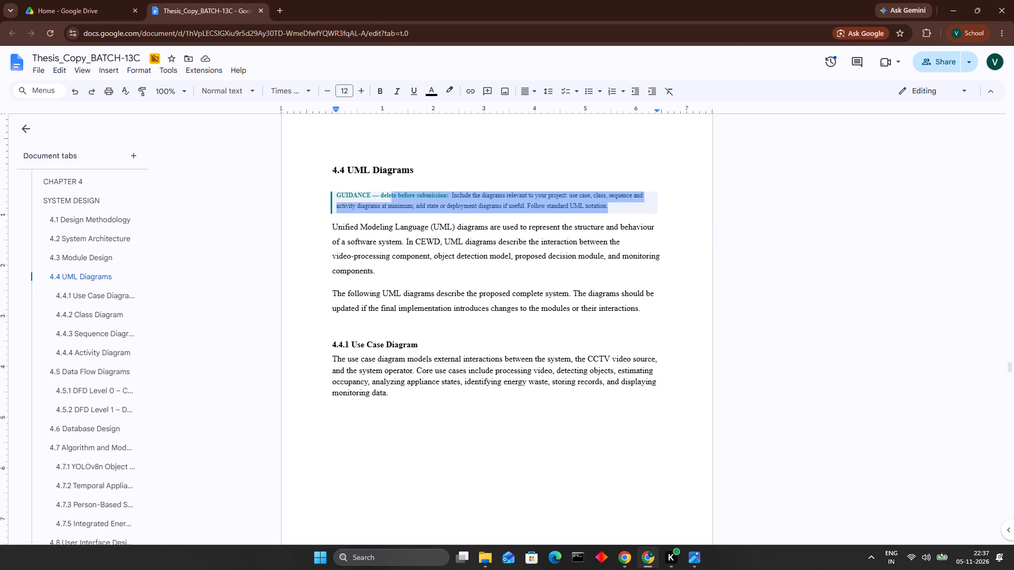
{"action": "left_click_drag", "start_coordinate": [382, 198], "coordinate": [320, 190]}
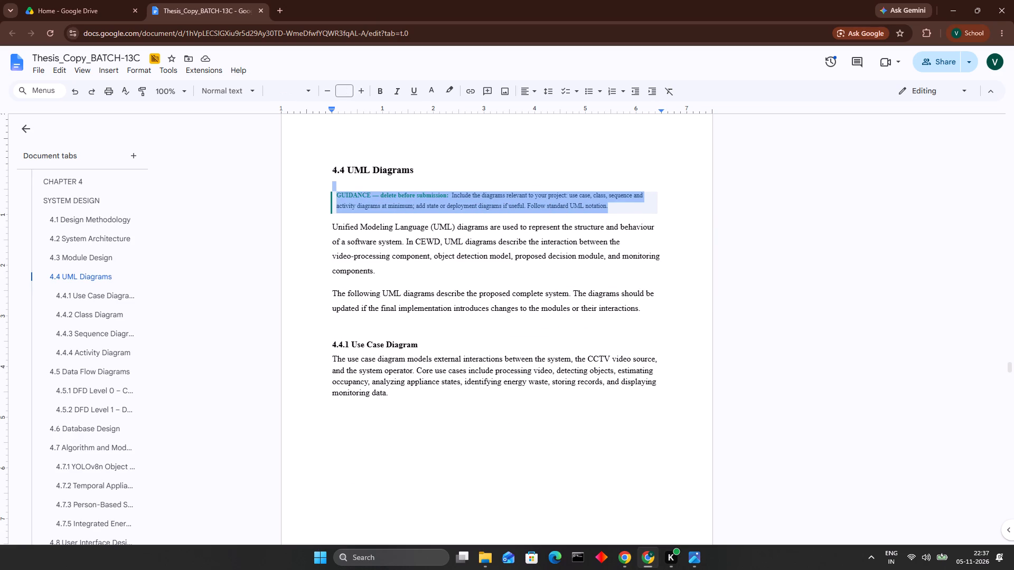
{"action": "key", "text": "BackSpace"}
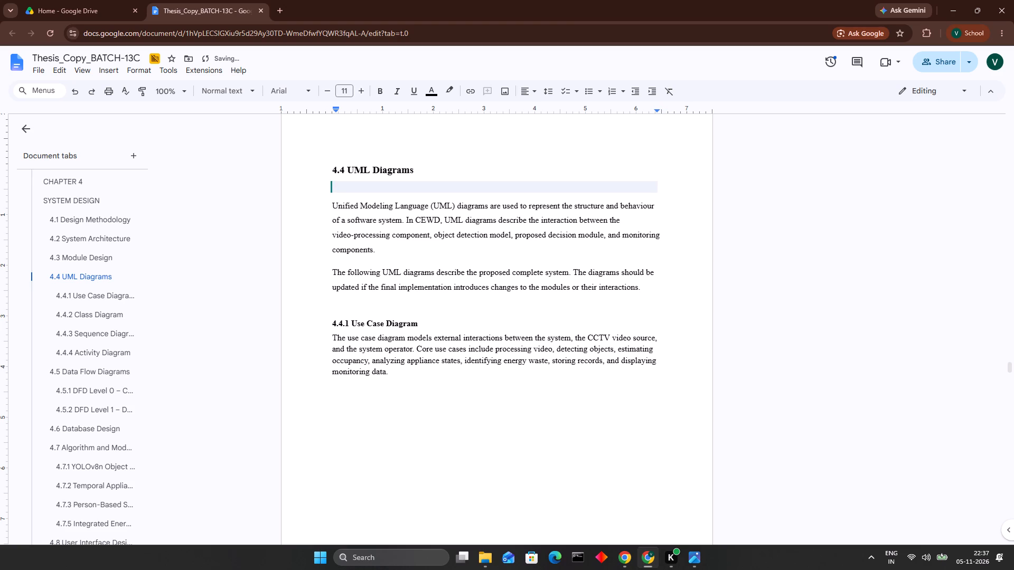
{"action": "key", "text": "BackSpace"}
{"action": "key", "text": "BackSpace"}
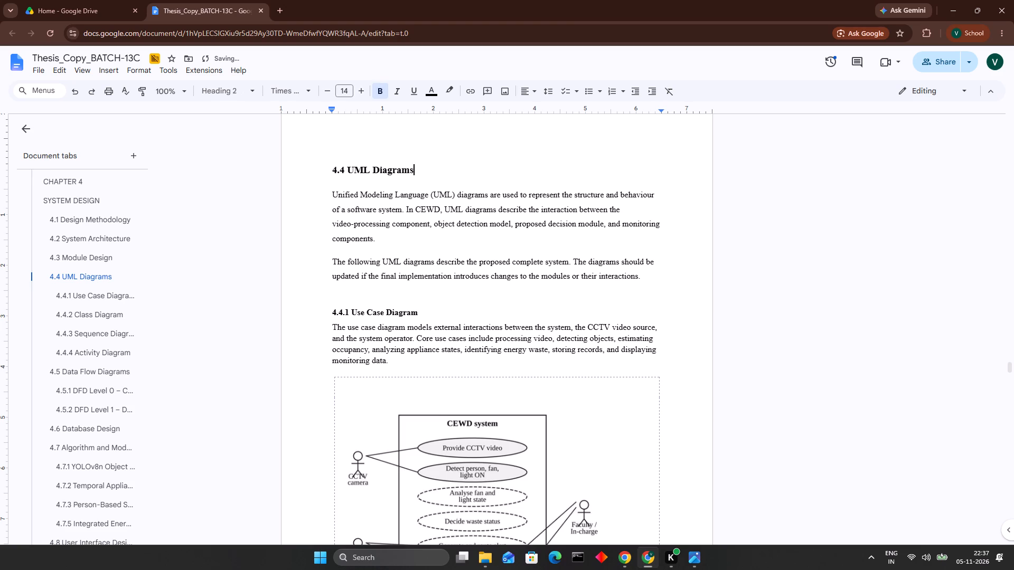
Review the text and diagrams from 4.4.1 Use Case Diagram through the 4.7 algorithm sections, including data flow diagrams and database tables.
{"action": "scroll", "coordinate": [356, 175], "scroll_direction": "down", "scroll_amount": 3}
{"action": "scroll", "coordinate": [353, 241], "scroll_direction": "down", "scroll_amount": 2}
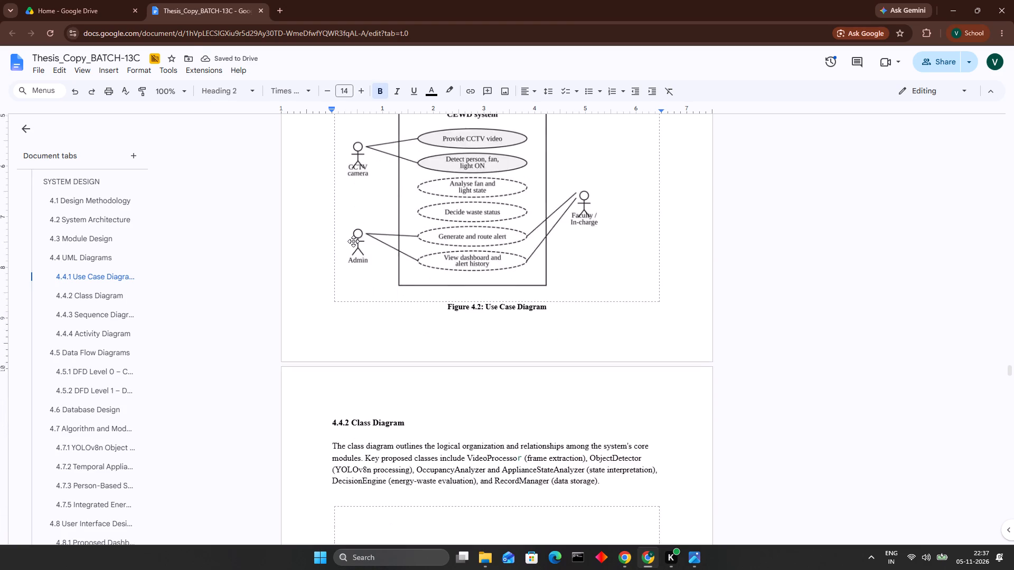
{"action": "scroll", "coordinate": [353, 241], "scroll_direction": "down", "scroll_amount": 3}
{"action": "scroll", "coordinate": [353, 241], "scroll_direction": "up", "scroll_amount": 2}
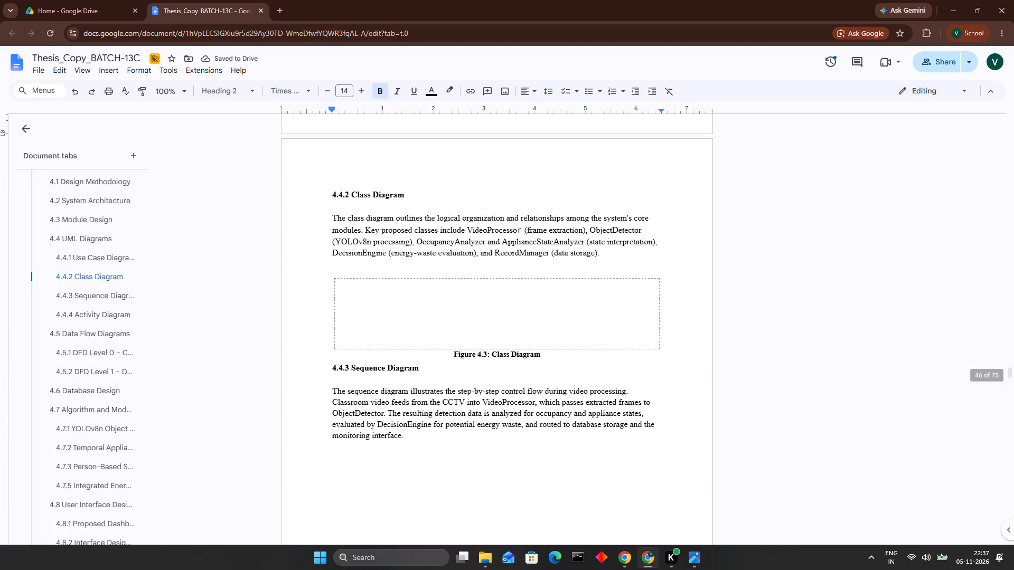
{"action": "scroll", "coordinate": [353, 241], "scroll_direction": "down", "scroll_amount": 8}
{"action": "scroll", "coordinate": [353, 241], "scroll_direction": "up", "scroll_amount": 3}
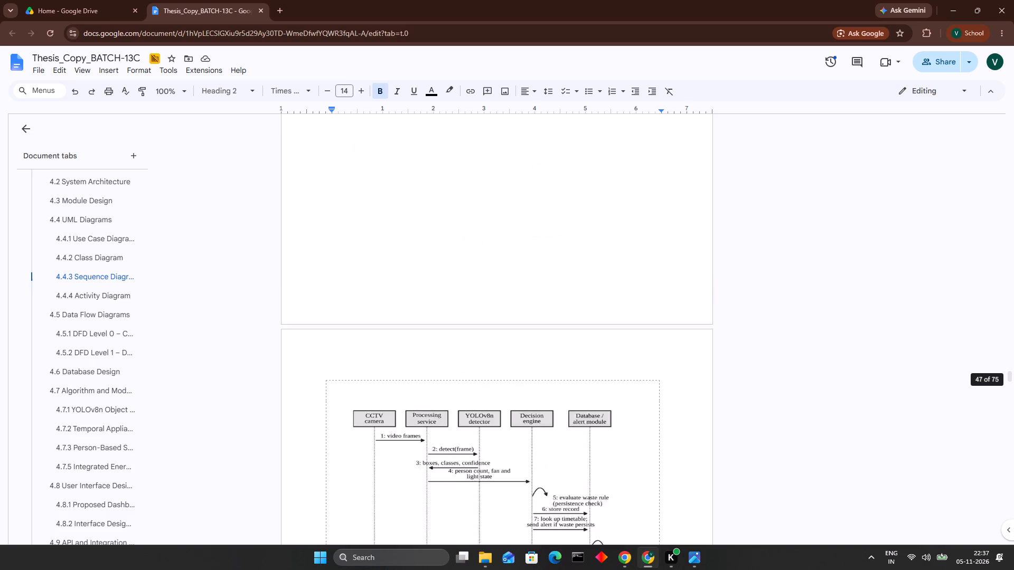
{"action": "scroll", "coordinate": [353, 241], "scroll_direction": "up", "scroll_amount": 4}
{"action": "scroll", "coordinate": [403, 378], "scroll_direction": "down", "scroll_amount": 7}
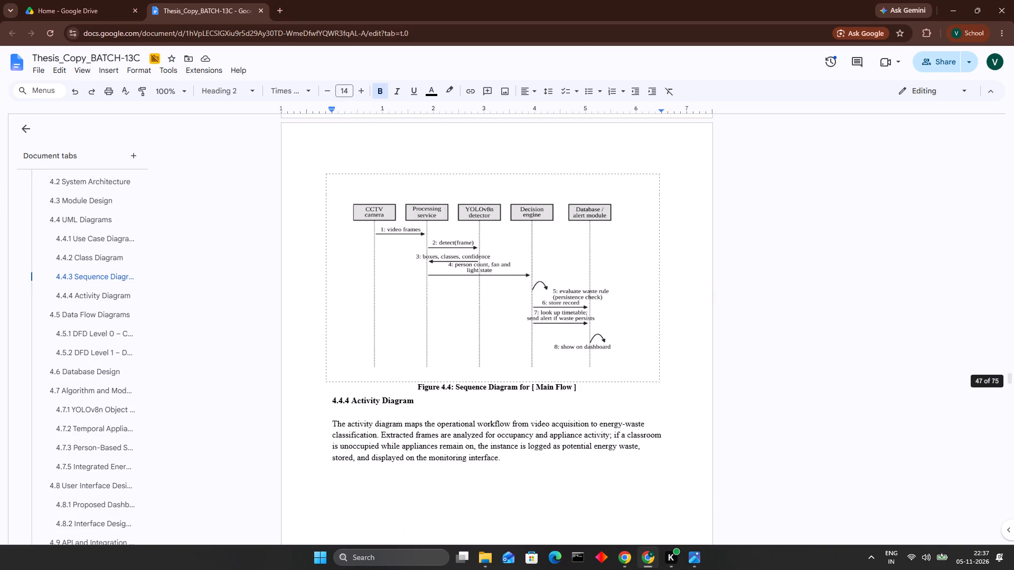
{"action": "scroll", "coordinate": [403, 378], "scroll_direction": "down", "scroll_amount": 5}
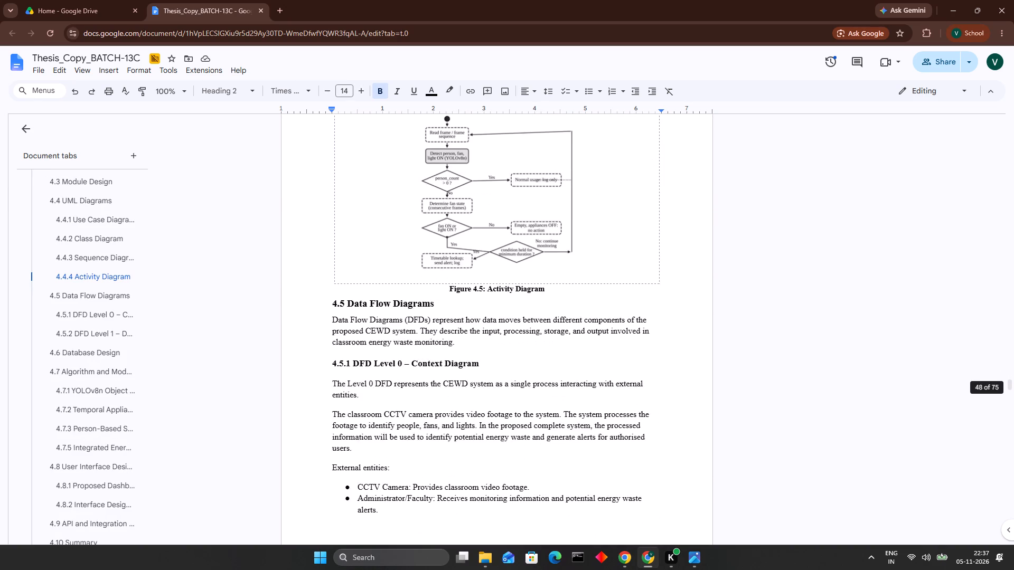
{"action": "scroll", "coordinate": [403, 378], "scroll_direction": "down", "scroll_amount": 4}
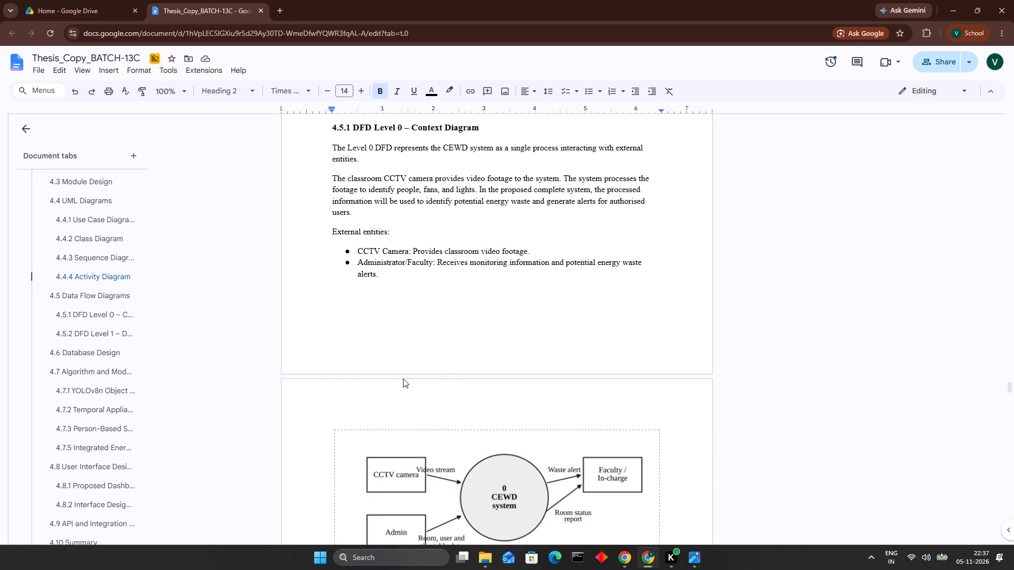
{"action": "scroll", "coordinate": [403, 378], "scroll_direction": "down", "scroll_amount": 7}
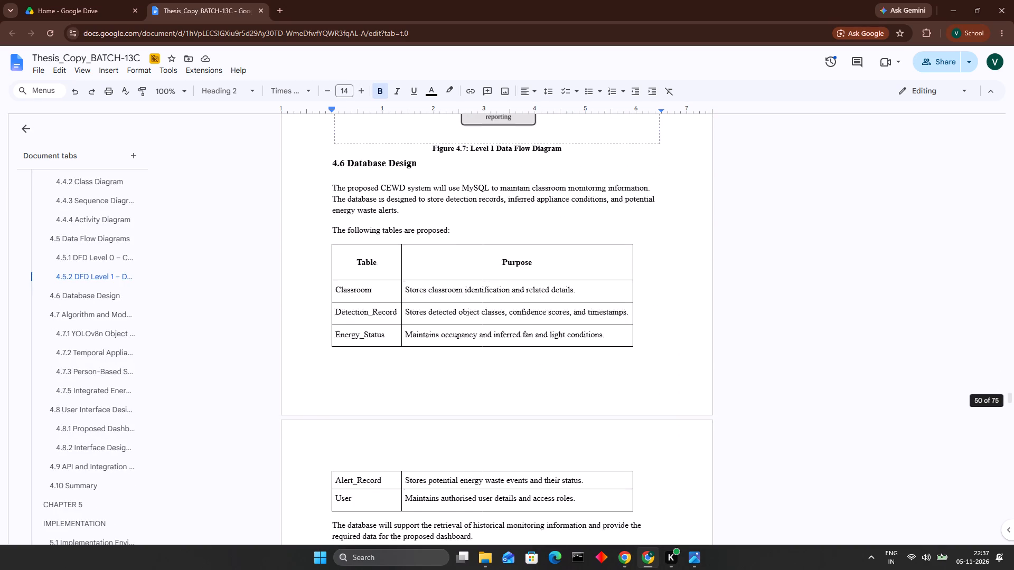
{"action": "scroll", "coordinate": [403, 378], "scroll_direction": "up", "scroll_amount": 9}
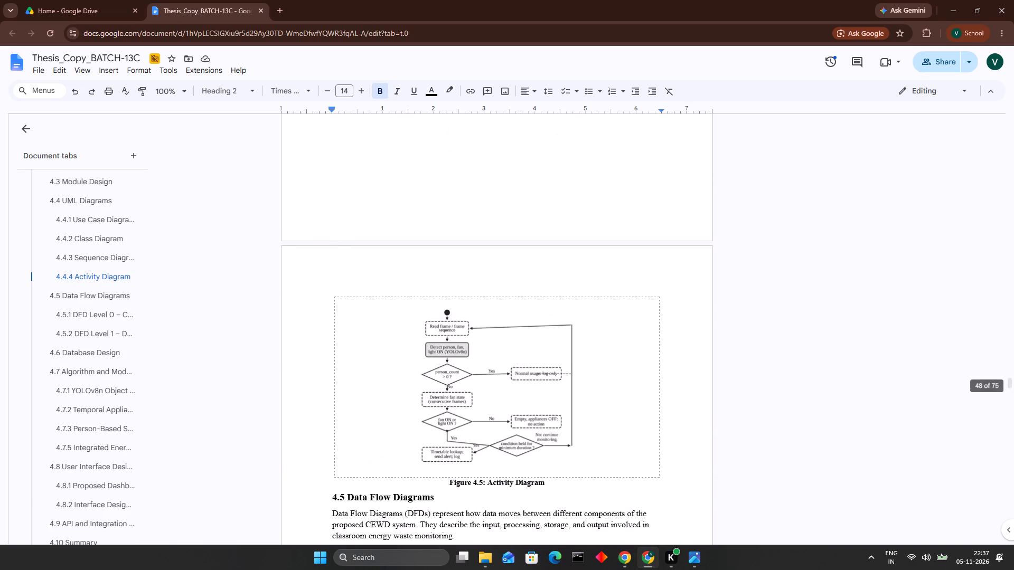
{"action": "scroll", "coordinate": [403, 378], "scroll_direction": "up", "scroll_amount": 4}
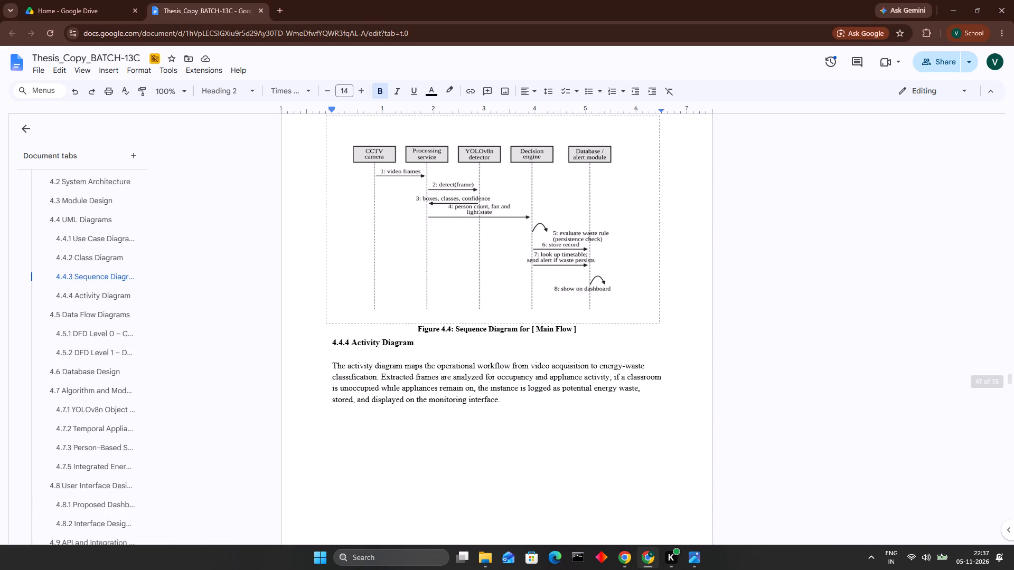
{"action": "scroll", "coordinate": [442, 503], "scroll_direction": "down", "scroll_amount": 17}
{"action": "scroll", "coordinate": [442, 503], "scroll_direction": "up", "scroll_amount": 2}
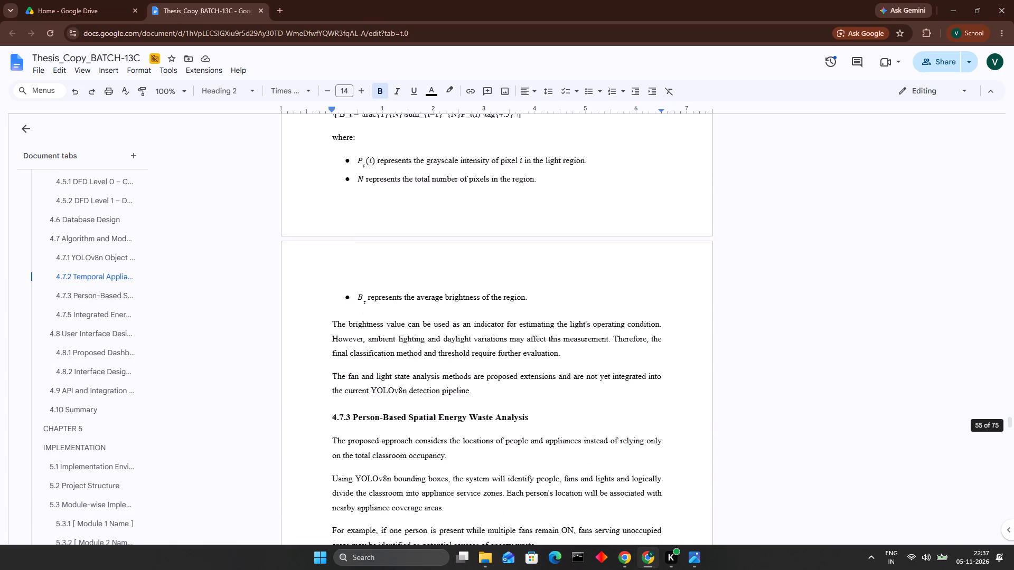
{"action": "scroll", "coordinate": [442, 503], "scroll_direction": "up", "scroll_amount": 7}
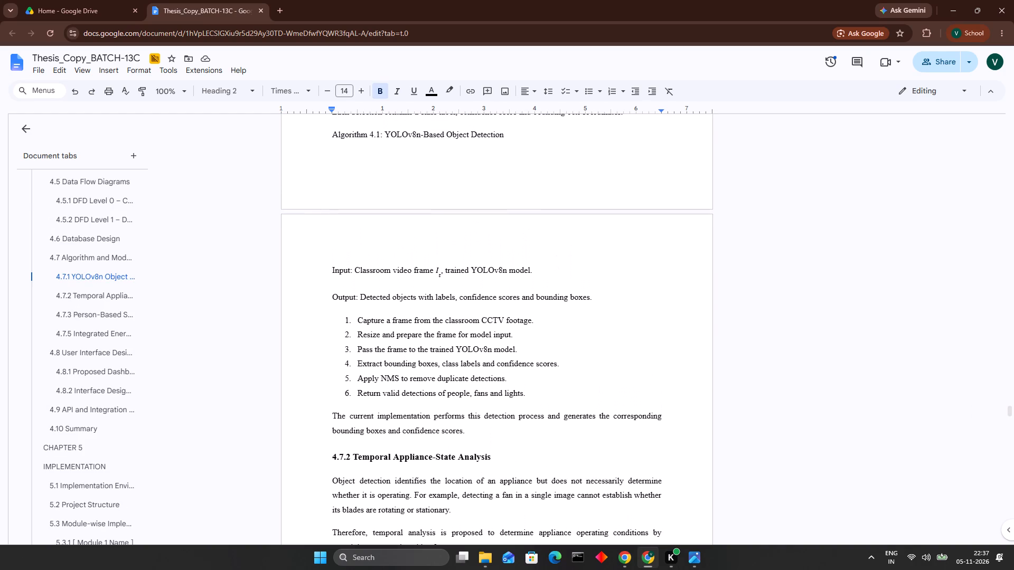
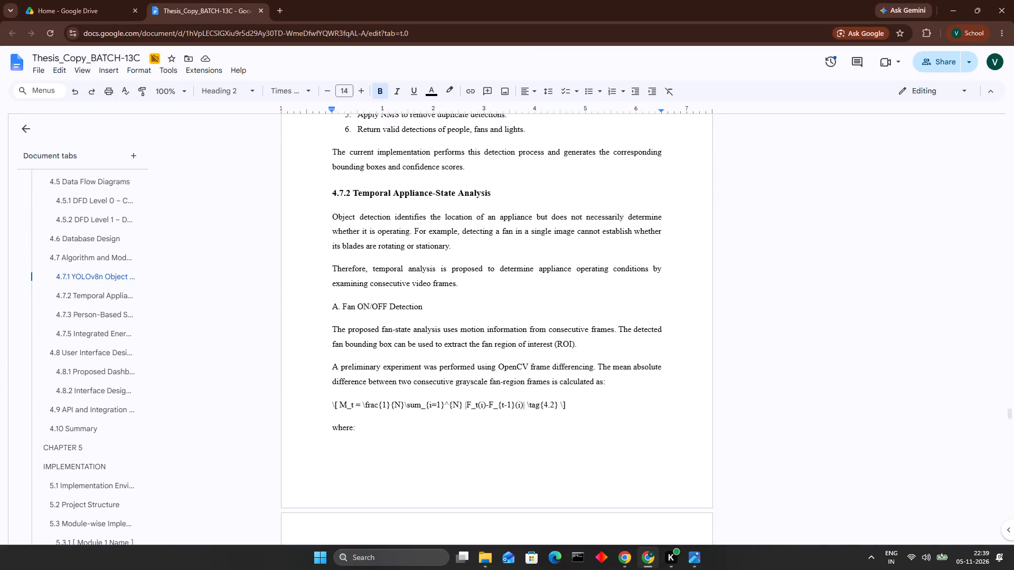
Review the 4.7.2 Temporal Appliance-State Analysis section, including the fan and light ON/OFF detection text and formulas.
{"action": "scroll", "coordinate": [571, 385], "scroll_direction": "down", "scroll_amount": 6}
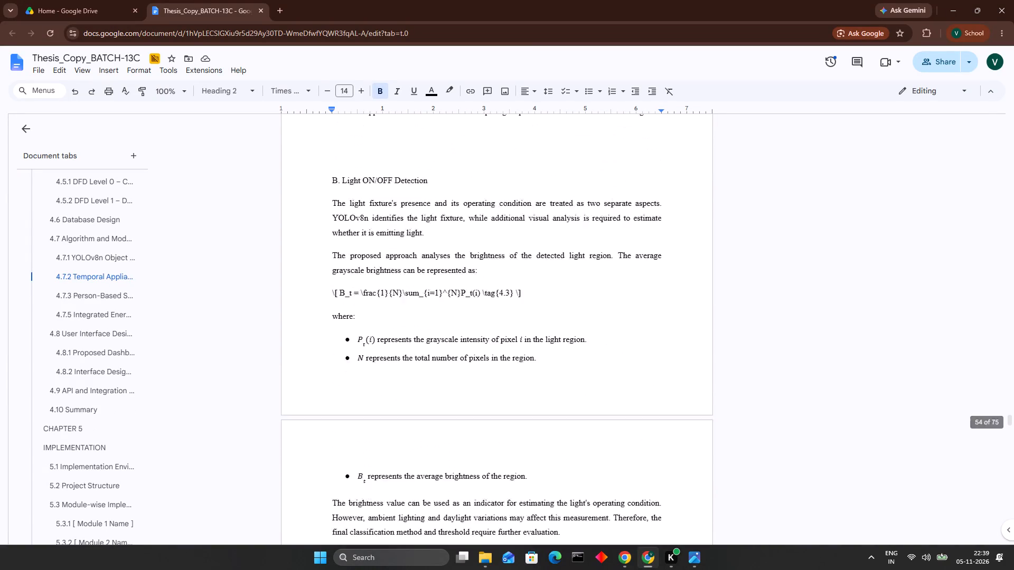
{"action": "scroll", "coordinate": [571, 385], "scroll_direction": "down", "scroll_amount": 1}
{"action": "scroll", "coordinate": [571, 385], "scroll_direction": "up", "scroll_amount": 5}
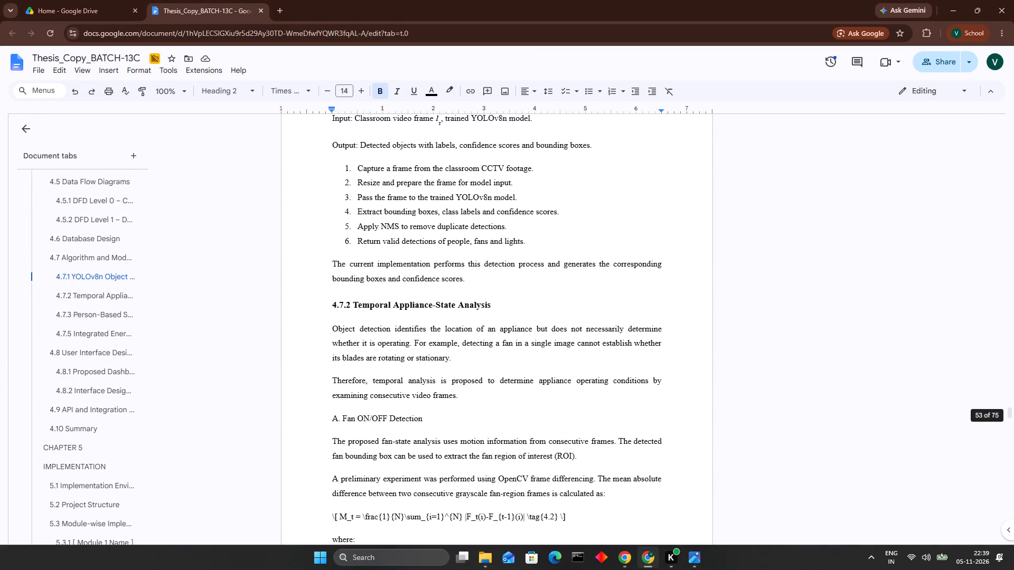
{"action": "scroll", "coordinate": [540, 428], "scroll_direction": "down", "scroll_amount": 4}
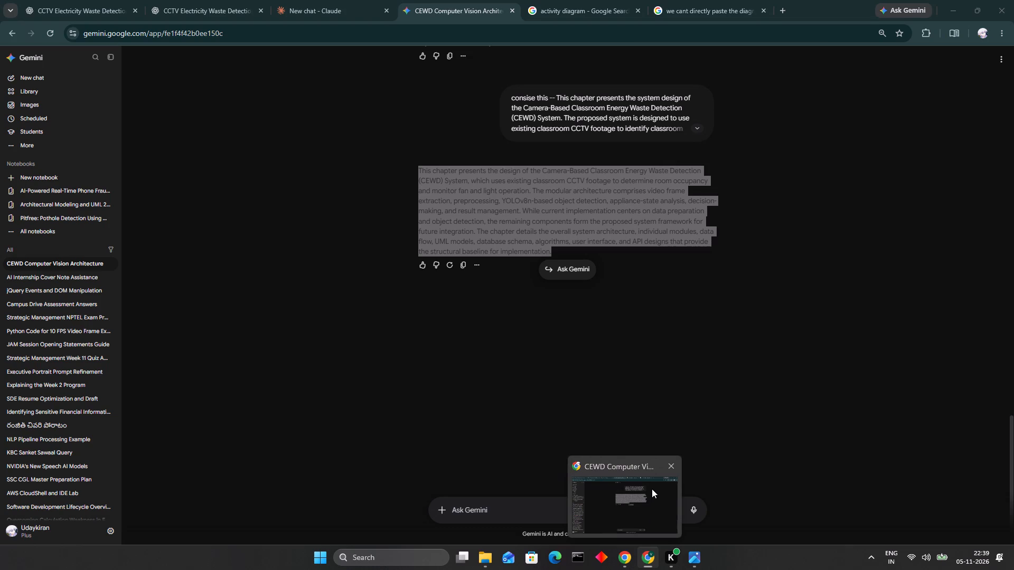
{"action": "left_click", "coordinate": [664, 343]}
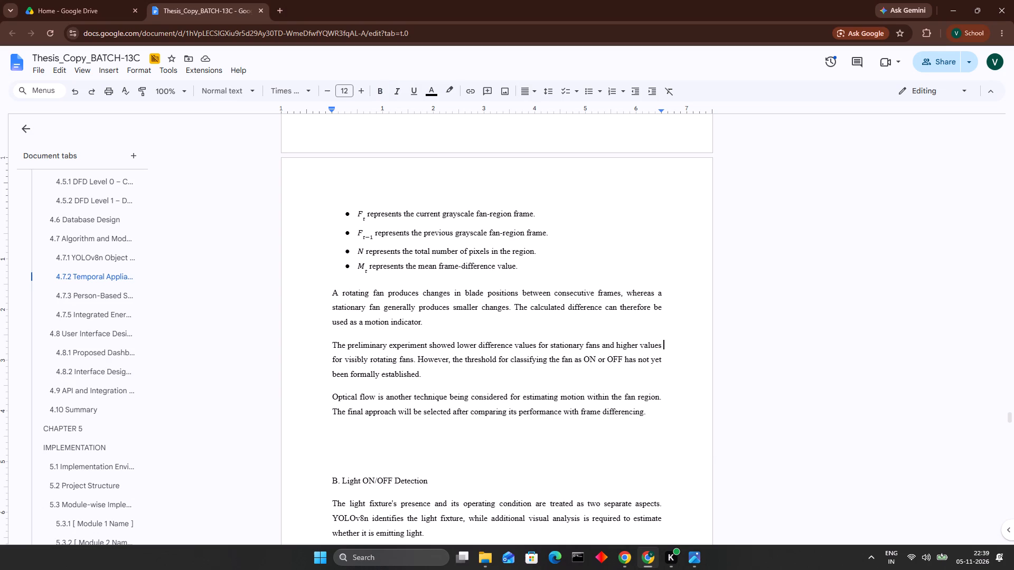
Check the whole diagram sheet in sheetB.jpg in the image viewer and close it.
{"action": "left_click", "coordinate": [694, 556]}
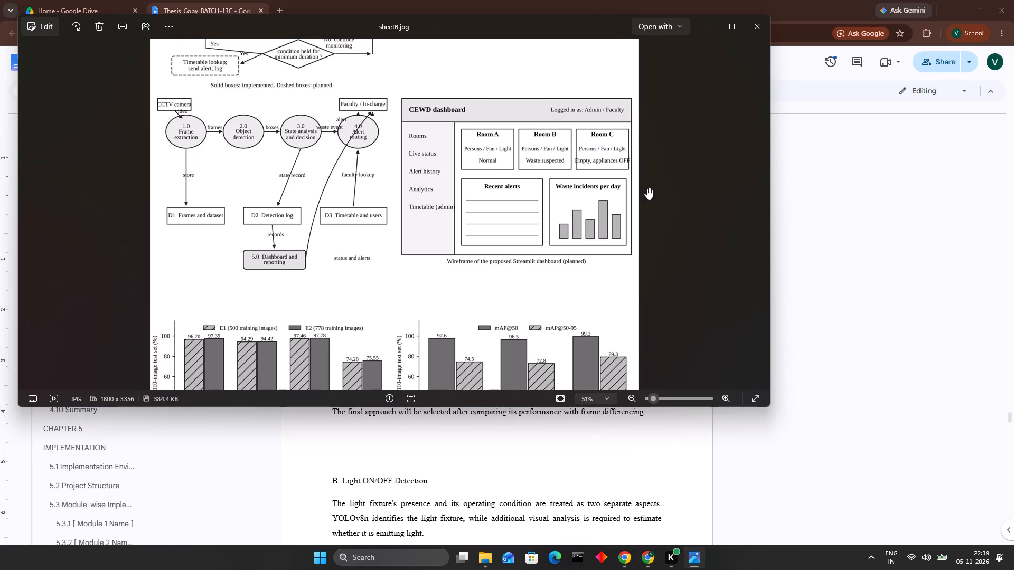
{"action": "scroll", "coordinate": [647, 188], "scroll_direction": "down", "scroll_amount": 2}
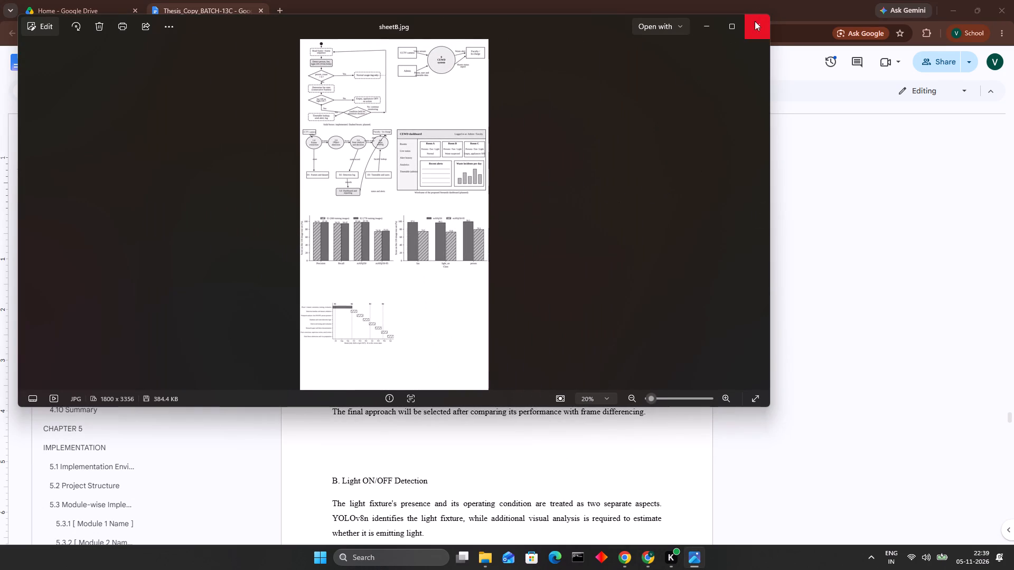
{"action": "left_click", "coordinate": [755, 21]}
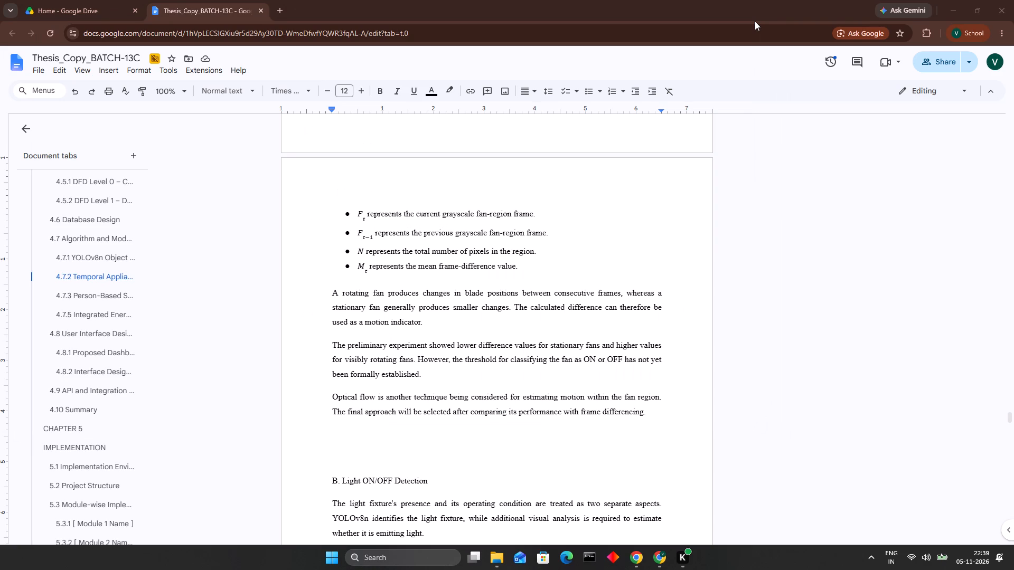
Save the thesis document.
{"action": "scroll", "coordinate": [400, 472], "scroll_direction": "down", "scroll_amount": 1}
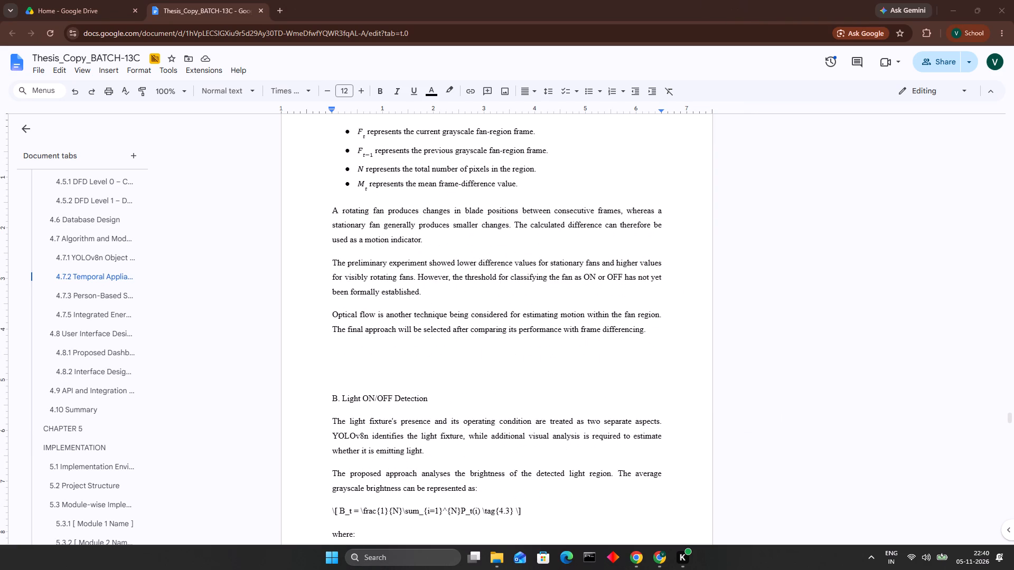
{"action": "key", "text": "ctrl+s"}
Examine the recent changes highlighted in the thesis document, from the title page through section 2.3 Review of Existing Work.
{"action": "left_click", "coordinate": [827, 60]}
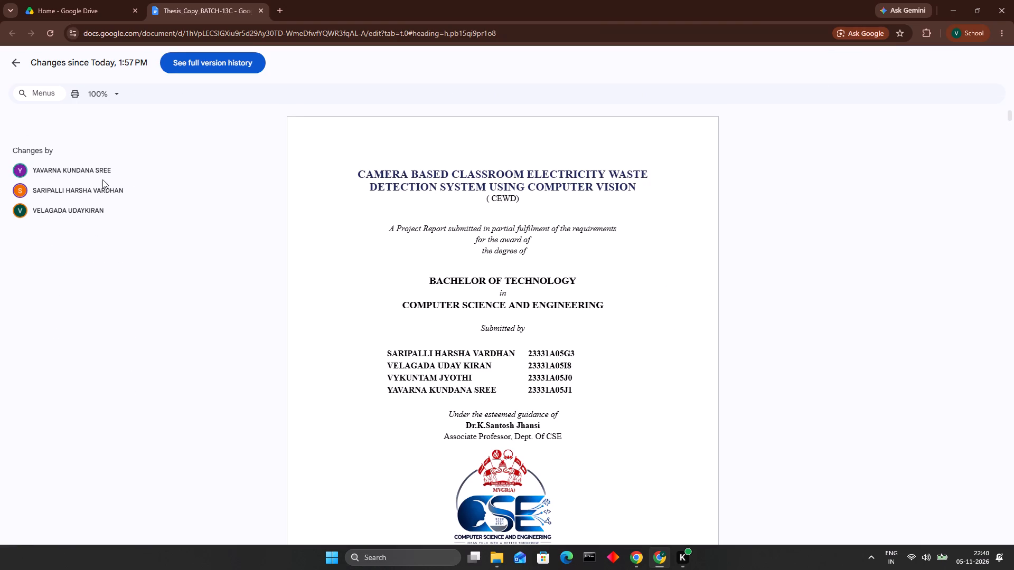
{"action": "scroll", "coordinate": [86, 222], "scroll_direction": "down", "scroll_amount": 1}
{"action": "scroll", "coordinate": [308, 336], "scroll_direction": "up", "scroll_amount": 2}
{"action": "scroll", "coordinate": [308, 336], "scroll_direction": "down", "scroll_amount": 5}
{"action": "scroll", "coordinate": [388, 326], "scroll_direction": "down", "scroll_amount": 6}
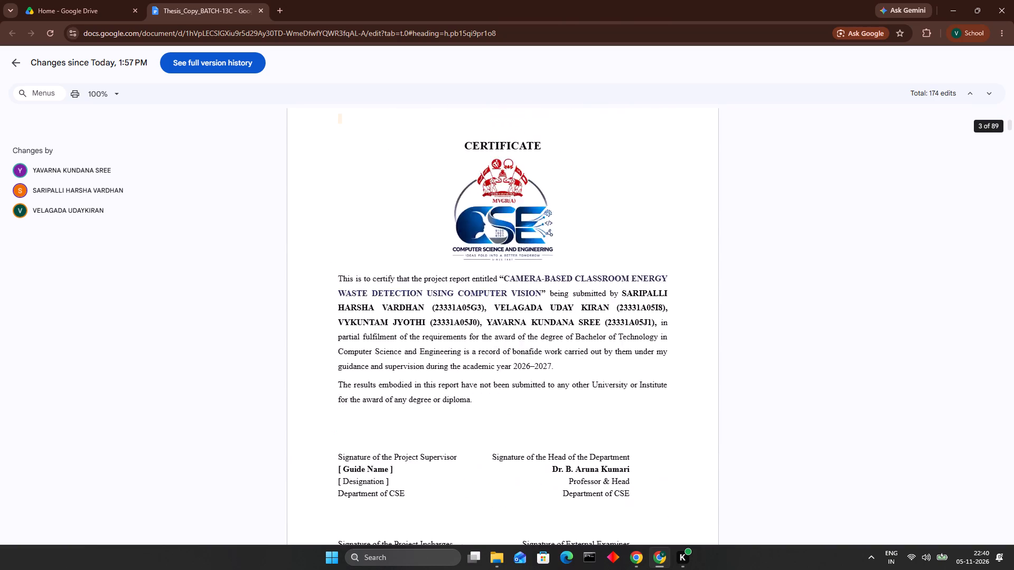
{"action": "scroll", "coordinate": [388, 326], "scroll_direction": "down", "scroll_amount": 4}
{"action": "scroll", "coordinate": [388, 326], "scroll_direction": "up", "scroll_amount": 2}
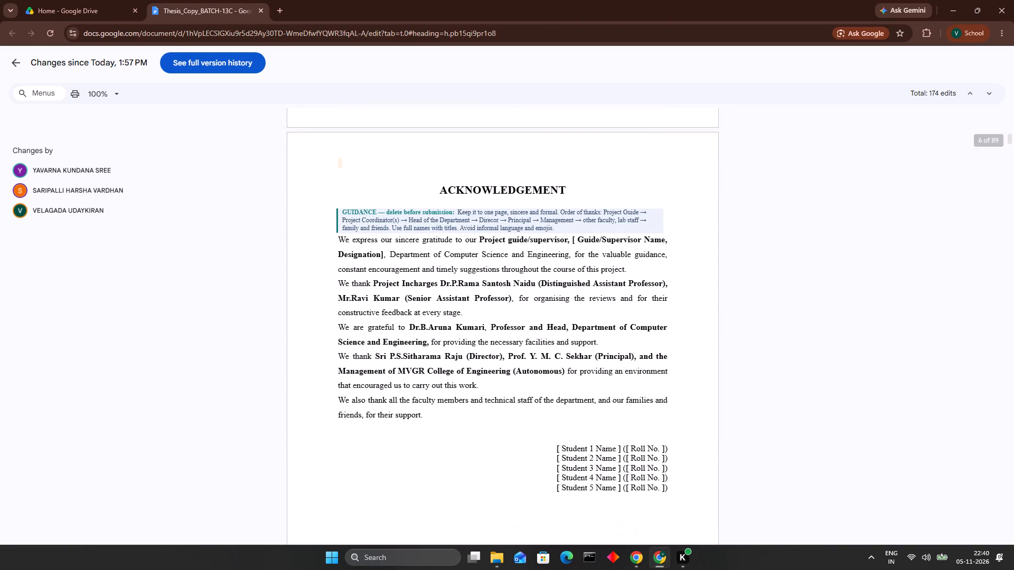
{"action": "scroll", "coordinate": [388, 326], "scroll_direction": "down", "scroll_amount": 18}
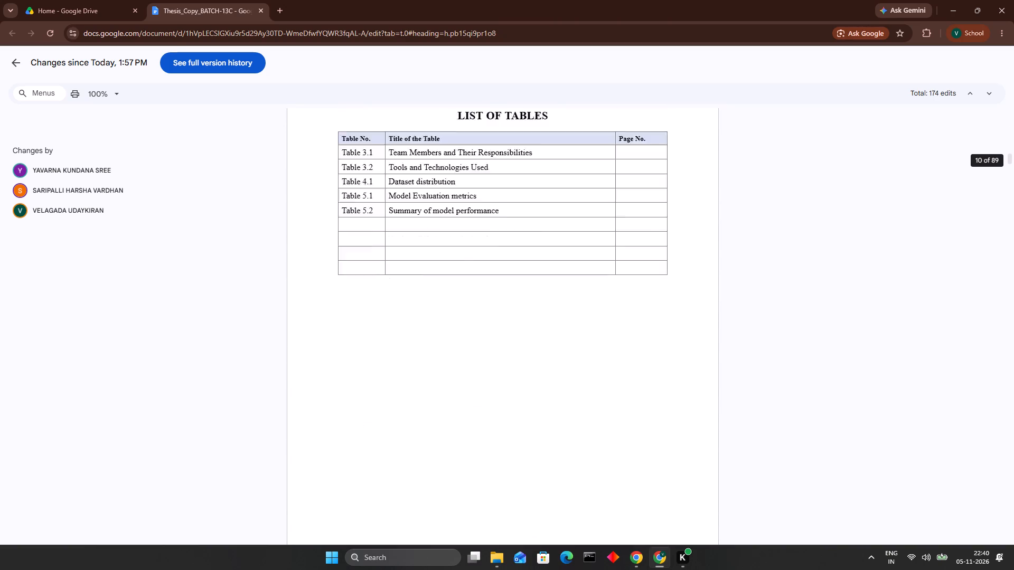
{"action": "scroll", "coordinate": [388, 326], "scroll_direction": "down", "scroll_amount": 10}
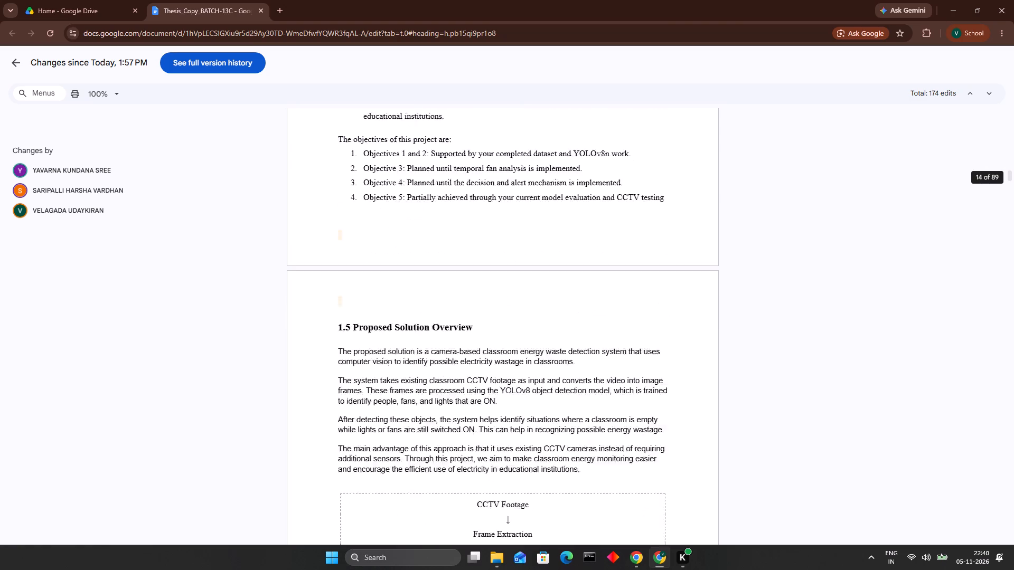
{"action": "scroll", "coordinate": [388, 326], "scroll_direction": "down", "scroll_amount": 7}
{"action": "scroll", "coordinate": [388, 326], "scroll_direction": "down", "scroll_amount": 17}
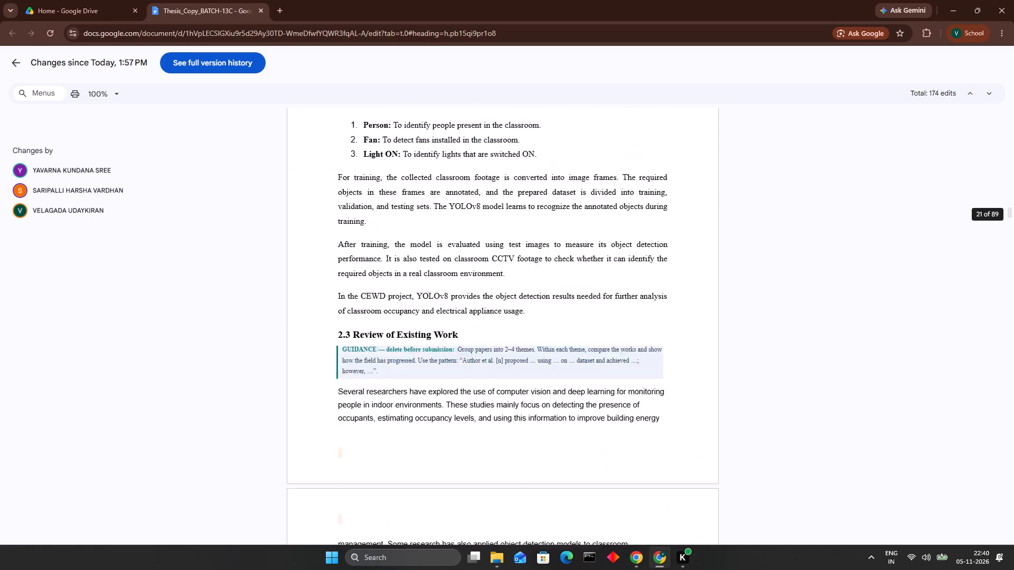
{"action": "scroll", "coordinate": [388, 326], "scroll_direction": "up", "scroll_amount": 8}
View the November 5, 1:12 PM version in the full version history and return to the thesis document.
{"action": "double_click", "coordinate": [206, 69]}
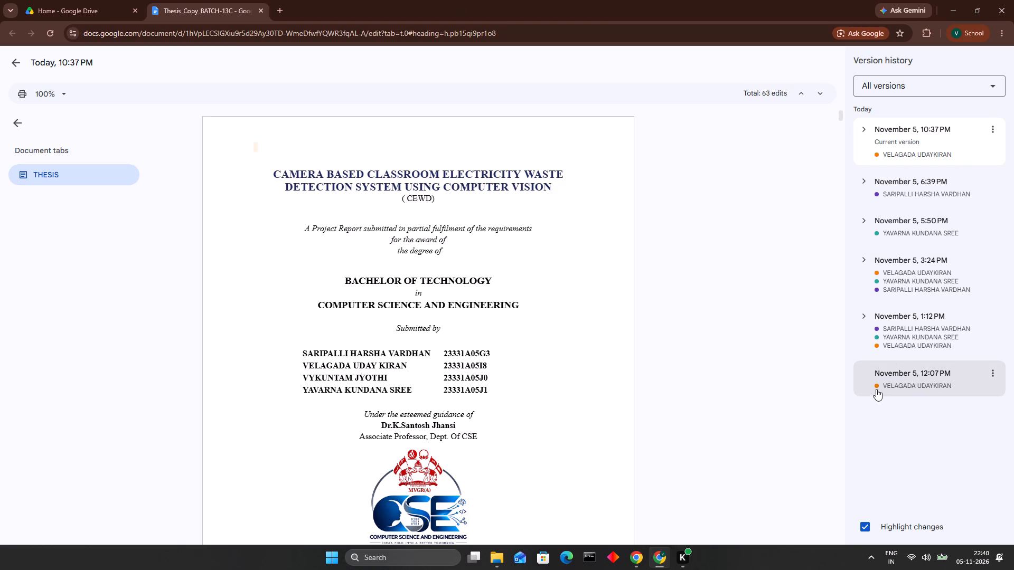
{"action": "left_click", "coordinate": [862, 317]}
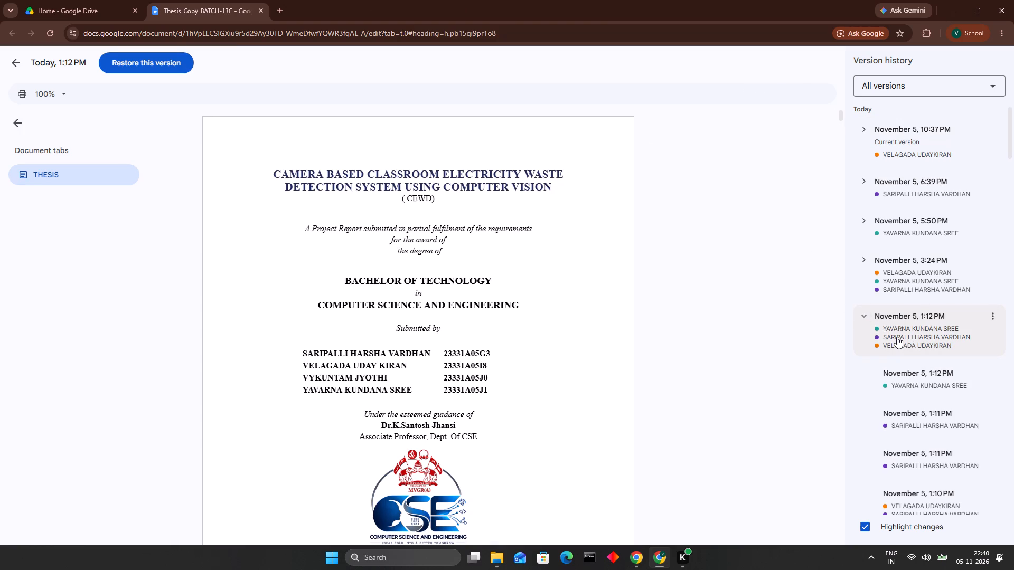
{"action": "left_click", "coordinate": [8, 61]}
{"action": "left_click", "coordinate": [16, 62]}
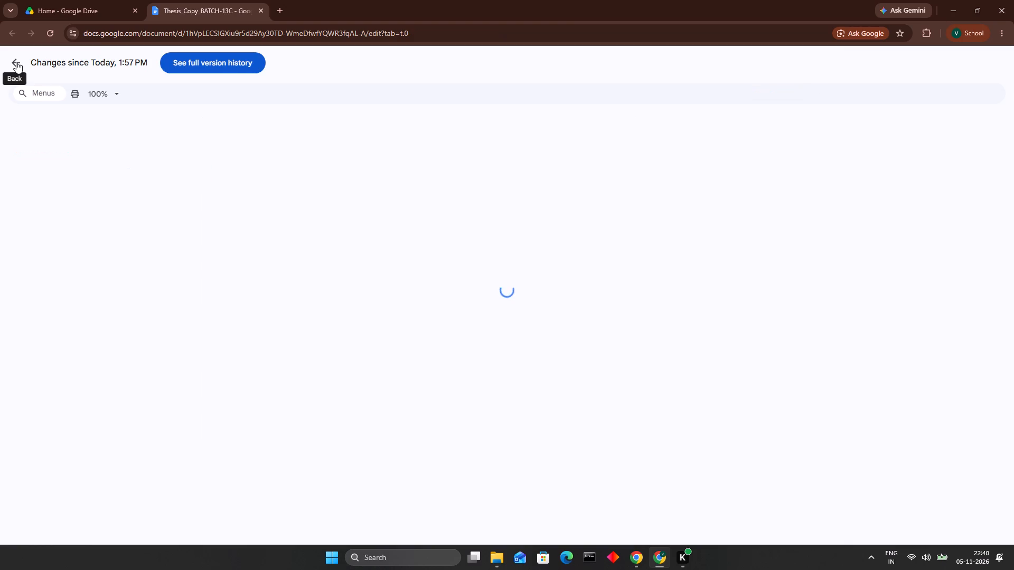
{"action": "left_click", "coordinate": [16, 62]}
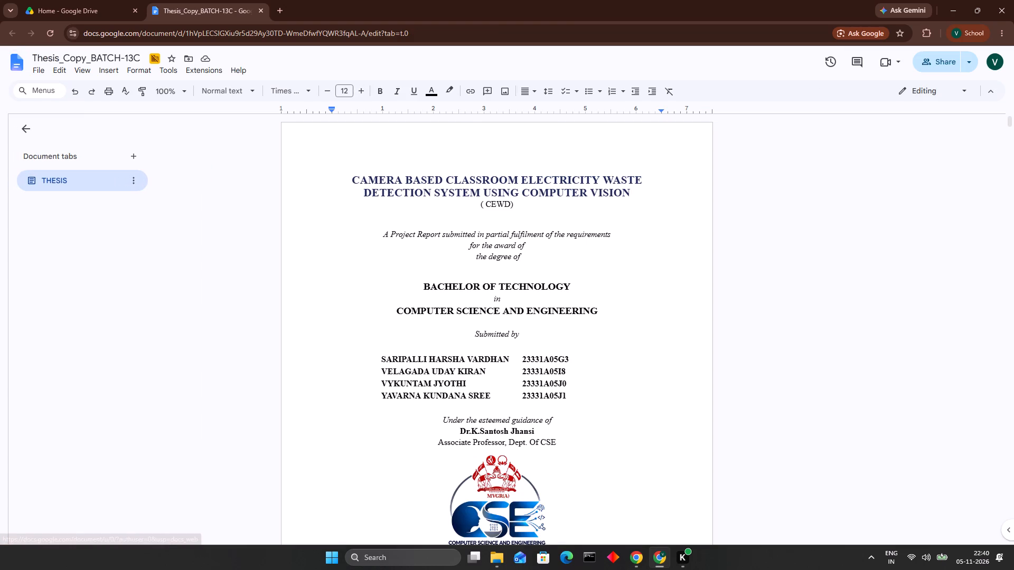
{"action": "scroll", "coordinate": [665, 383], "scroll_direction": "down", "scroll_amount": 15}
{"action": "scroll", "coordinate": [665, 383], "scroll_direction": "down", "scroll_amount": 10}
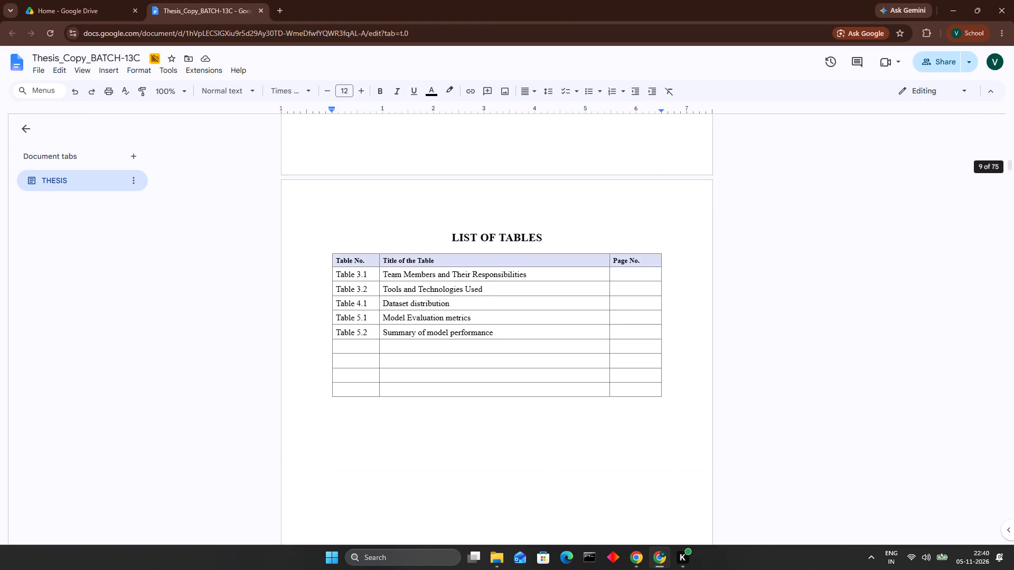
{"action": "scroll", "coordinate": [665, 383], "scroll_direction": "down", "scroll_amount": 3}
{"action": "scroll", "coordinate": [665, 383], "scroll_direction": "down", "scroll_amount": 20}
{"action": "scroll", "coordinate": [665, 383], "scroll_direction": "down", "scroll_amount": 20}
{"action": "scroll", "coordinate": [665, 383], "scroll_direction": "down", "scroll_amount": 5}
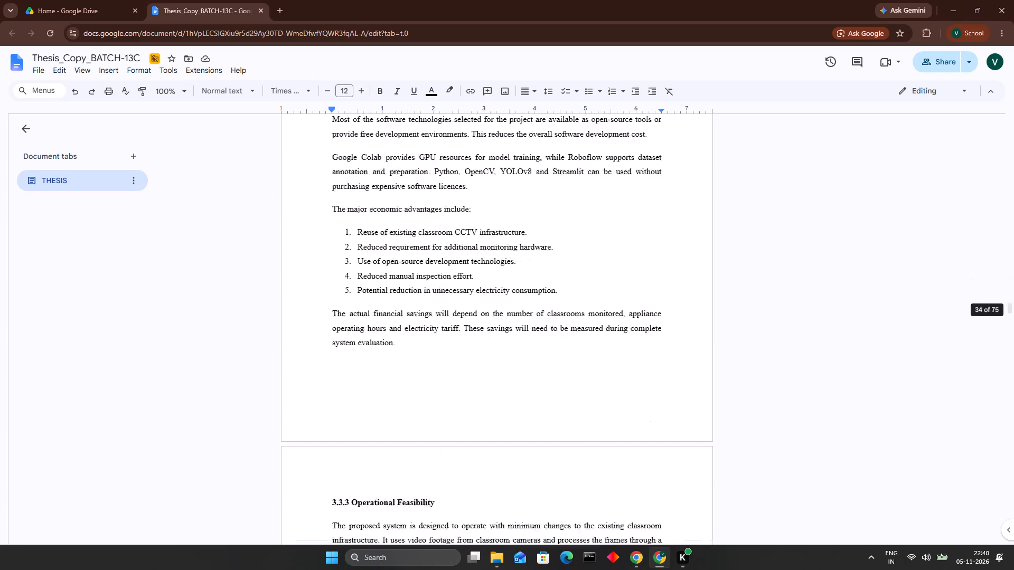
{"action": "scroll", "coordinate": [665, 383], "scroll_direction": "down", "scroll_amount": 12}
{"action": "scroll", "coordinate": [665, 383], "scroll_direction": "down", "scroll_amount": 15}
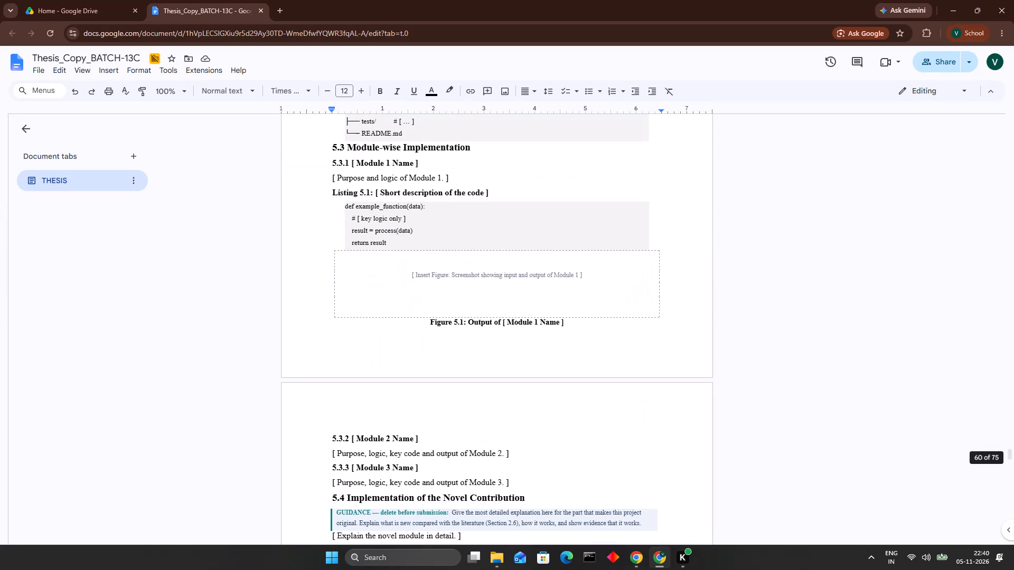
{"action": "scroll", "coordinate": [665, 383], "scroll_direction": "down", "scroll_amount": 15}
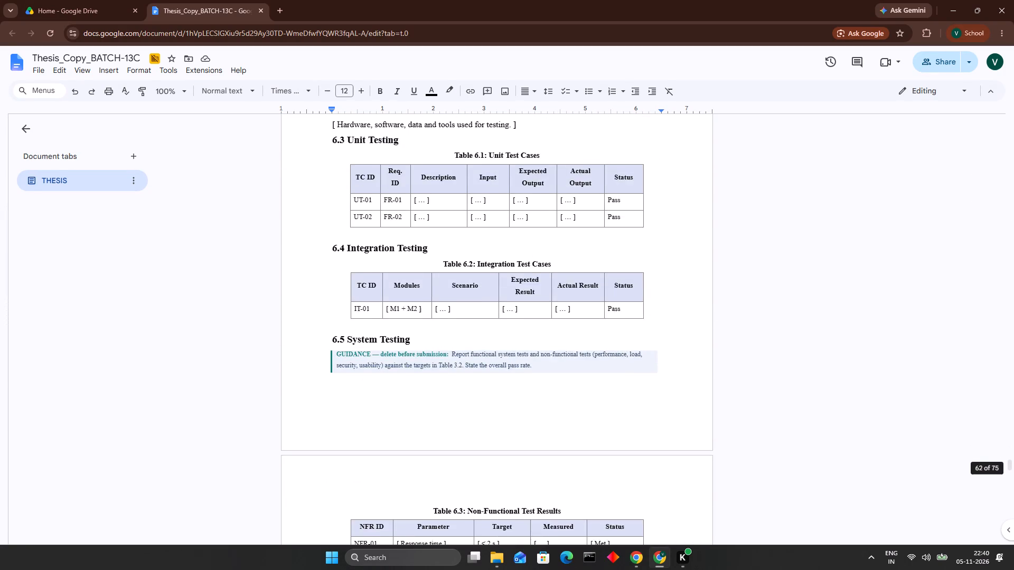